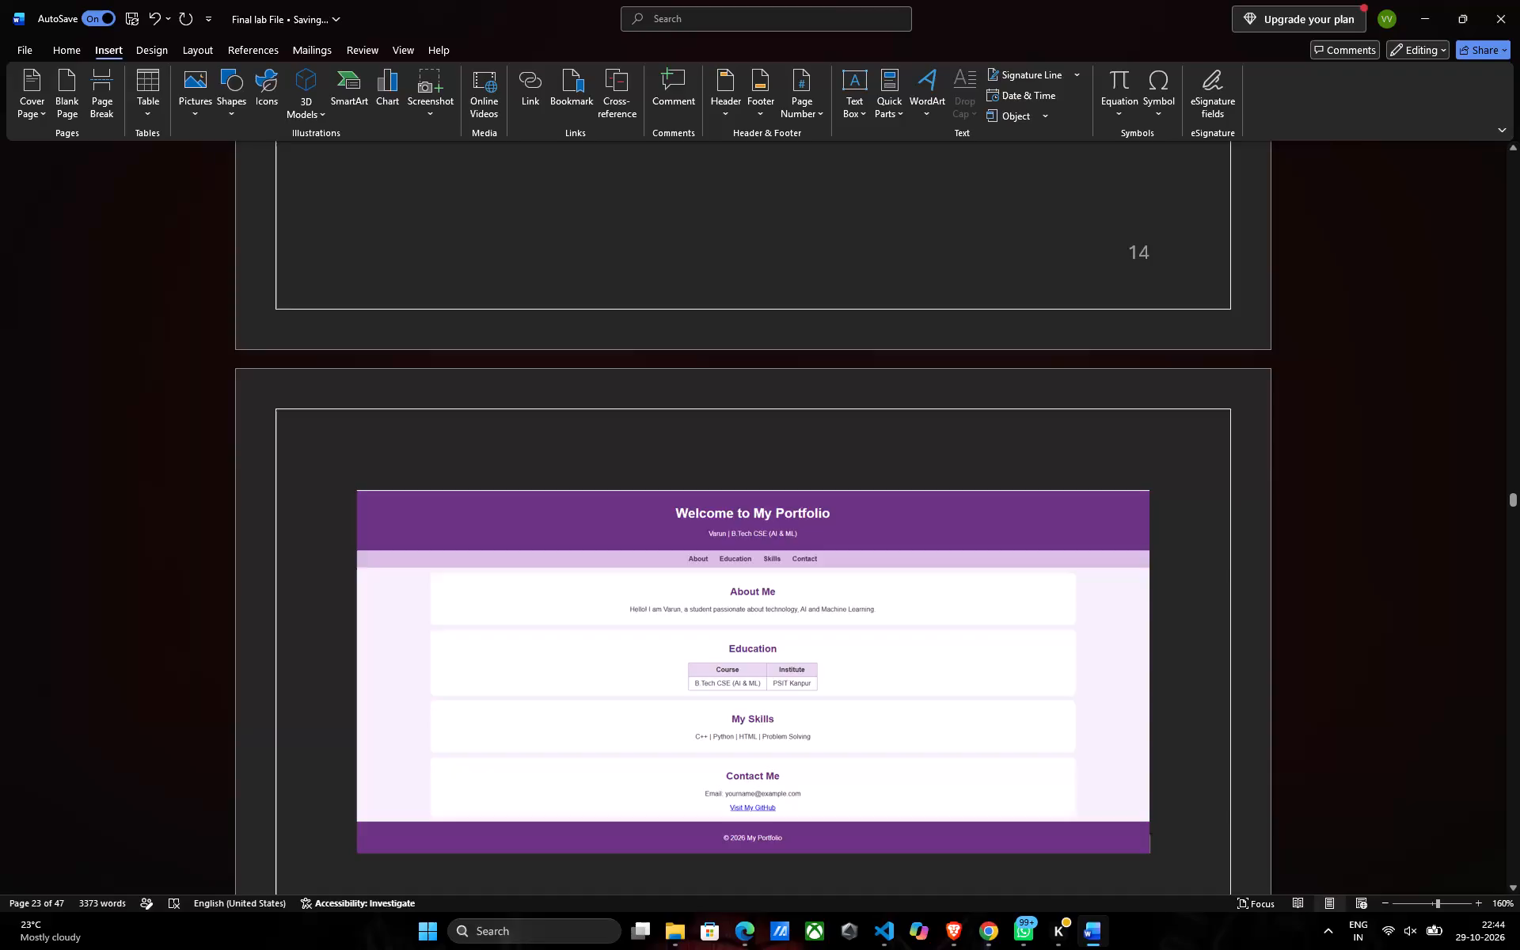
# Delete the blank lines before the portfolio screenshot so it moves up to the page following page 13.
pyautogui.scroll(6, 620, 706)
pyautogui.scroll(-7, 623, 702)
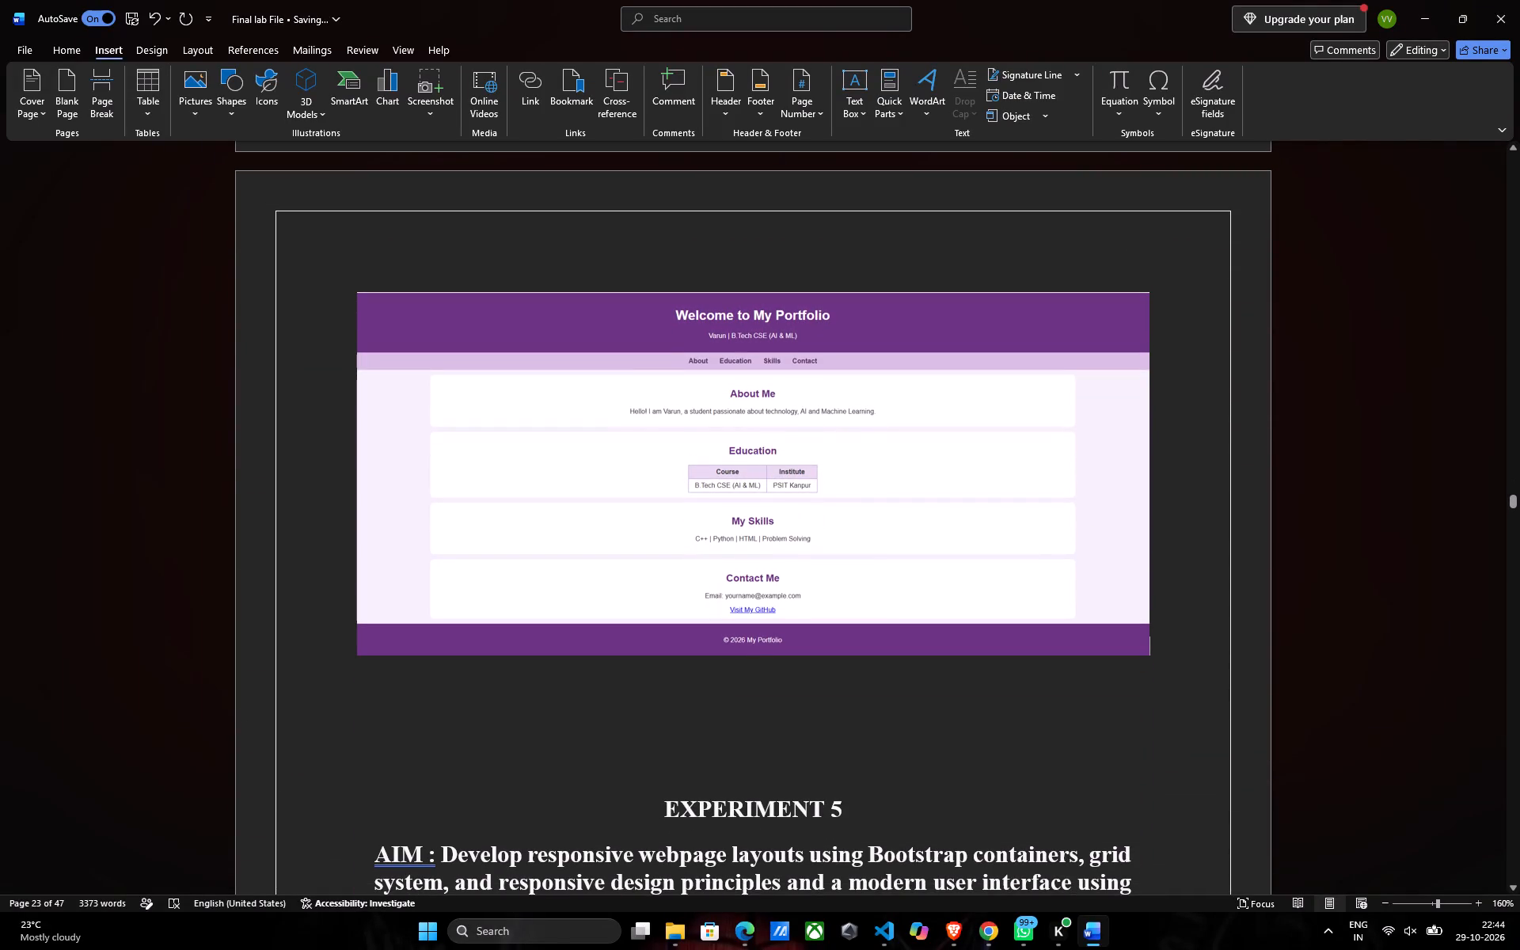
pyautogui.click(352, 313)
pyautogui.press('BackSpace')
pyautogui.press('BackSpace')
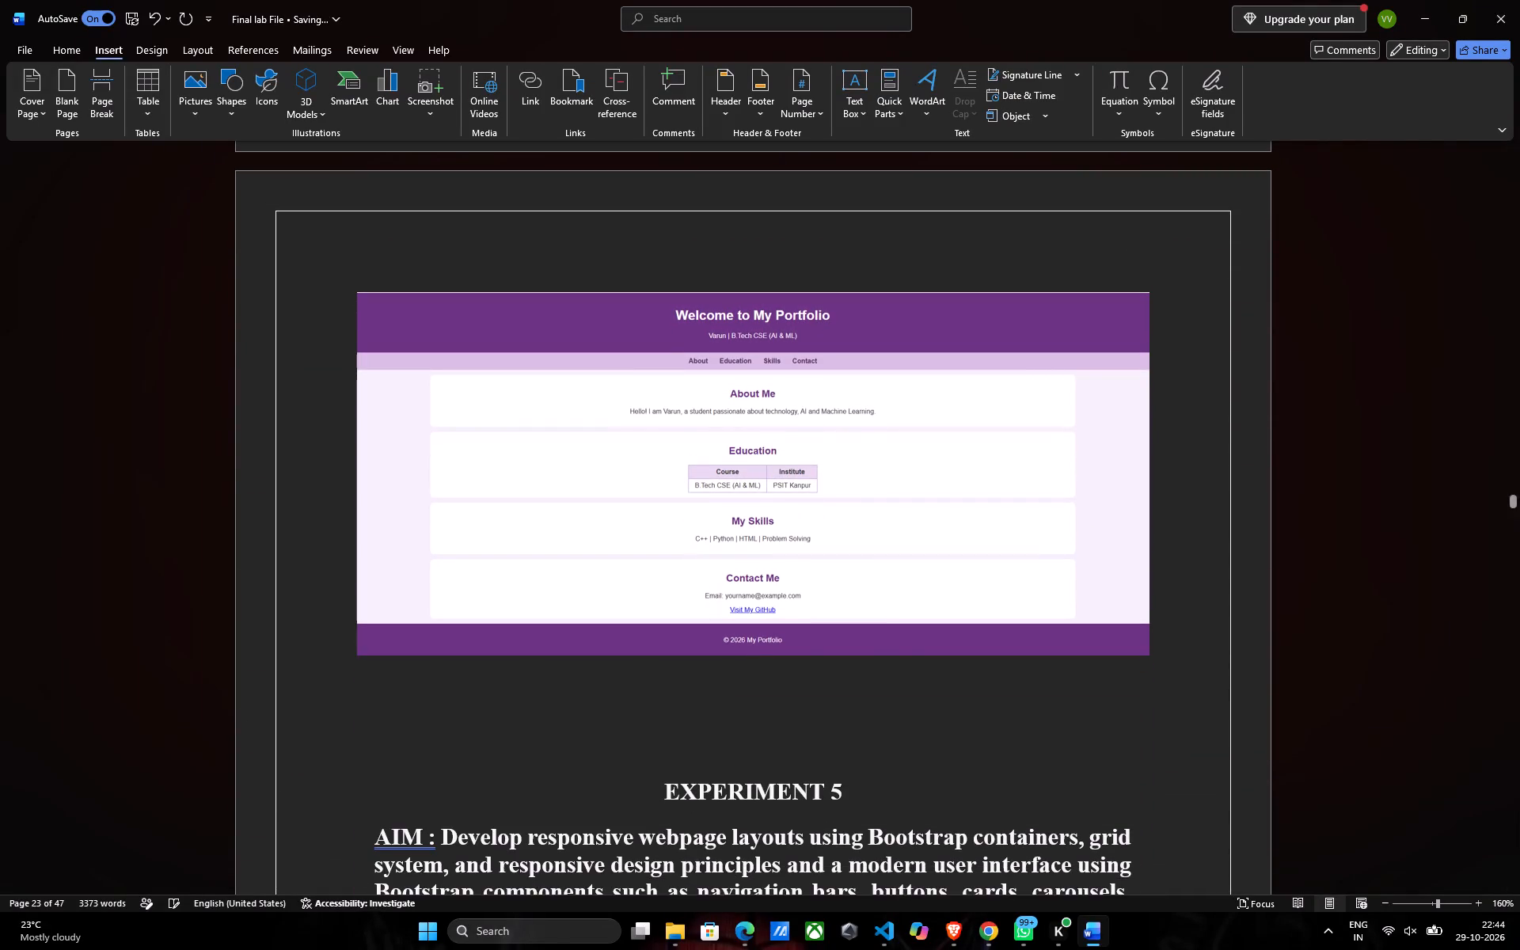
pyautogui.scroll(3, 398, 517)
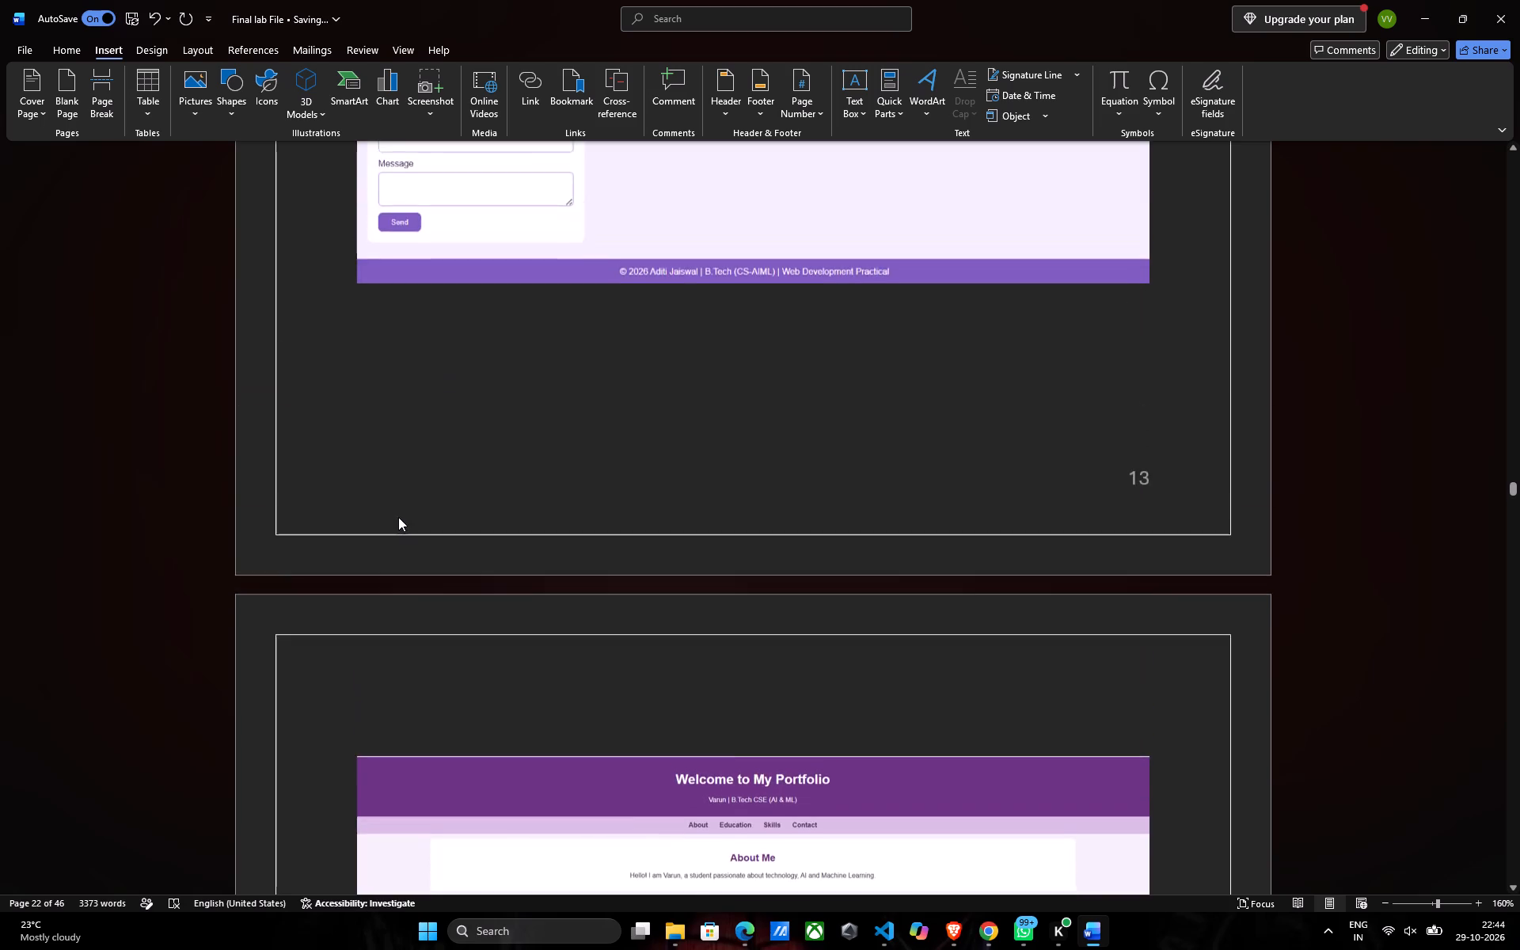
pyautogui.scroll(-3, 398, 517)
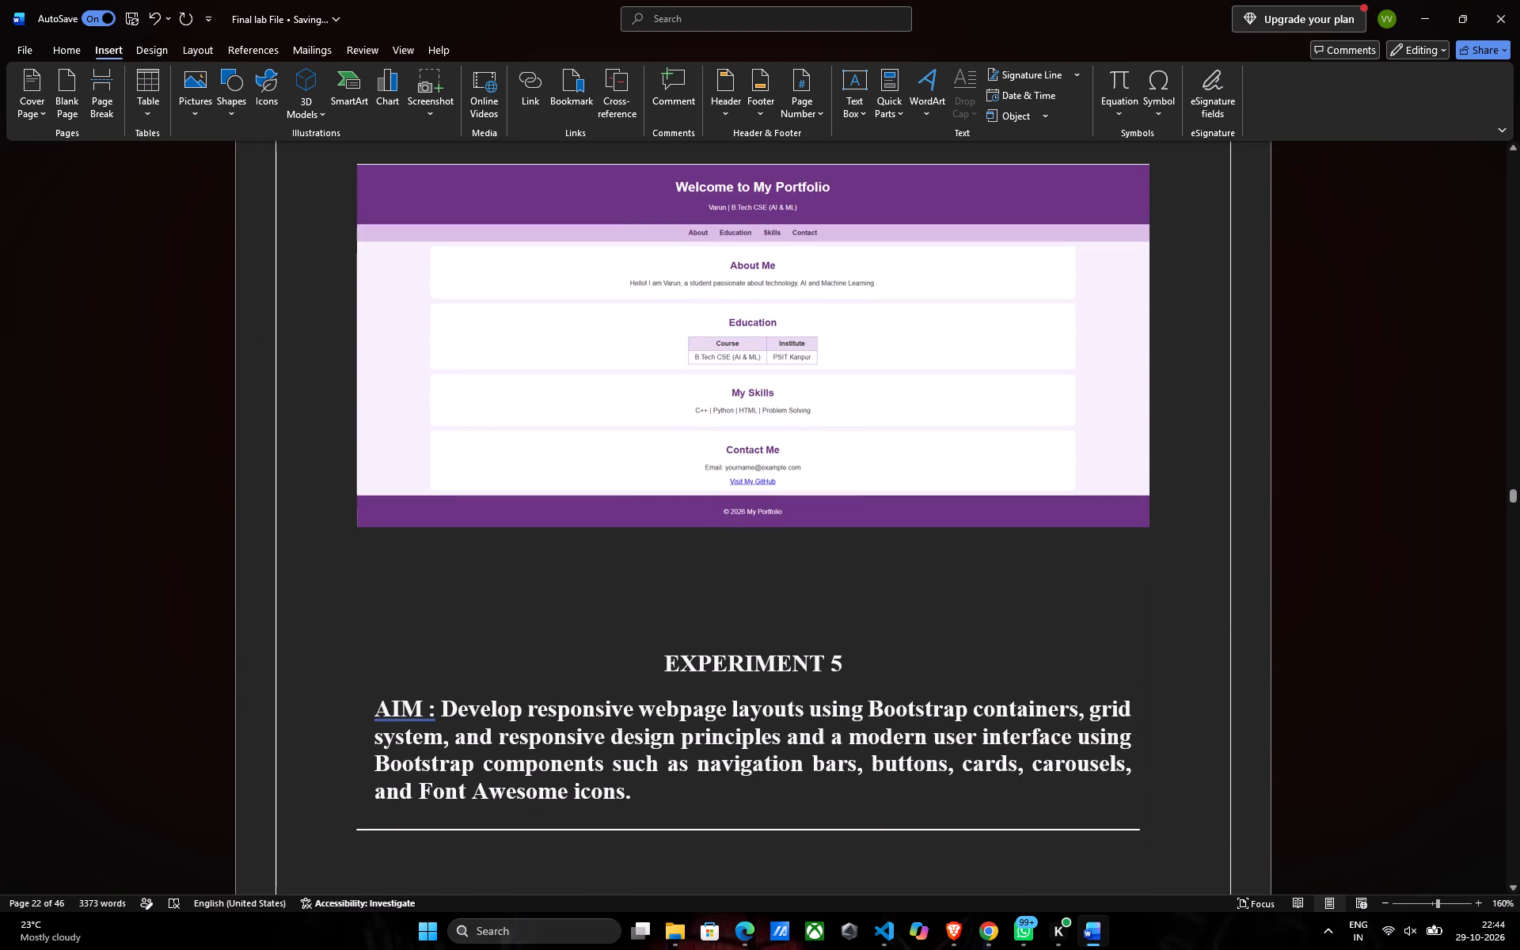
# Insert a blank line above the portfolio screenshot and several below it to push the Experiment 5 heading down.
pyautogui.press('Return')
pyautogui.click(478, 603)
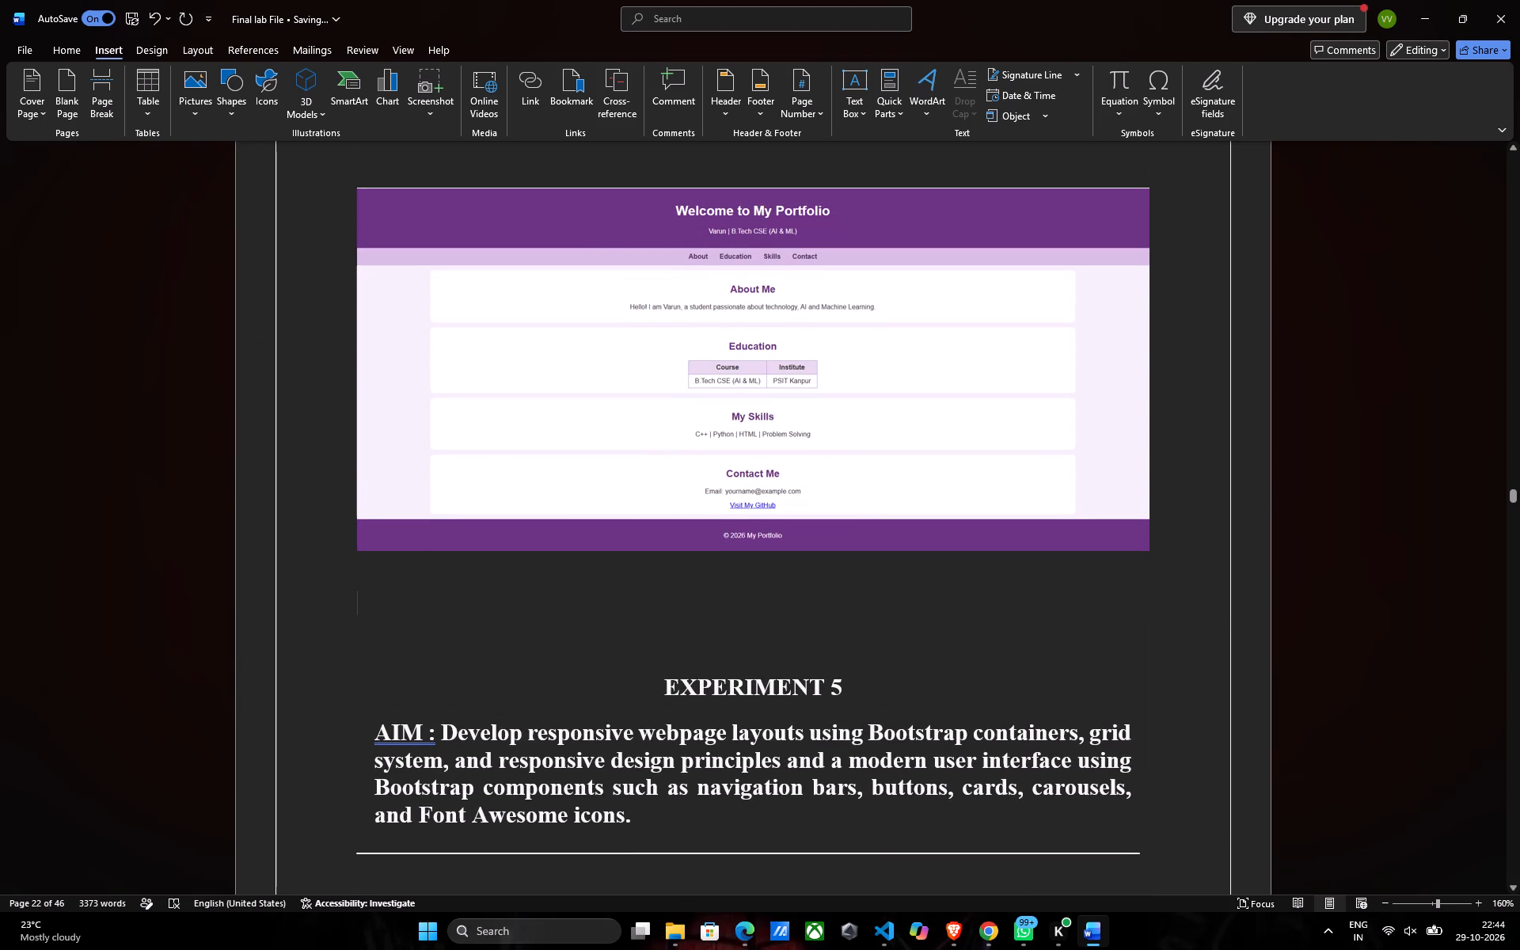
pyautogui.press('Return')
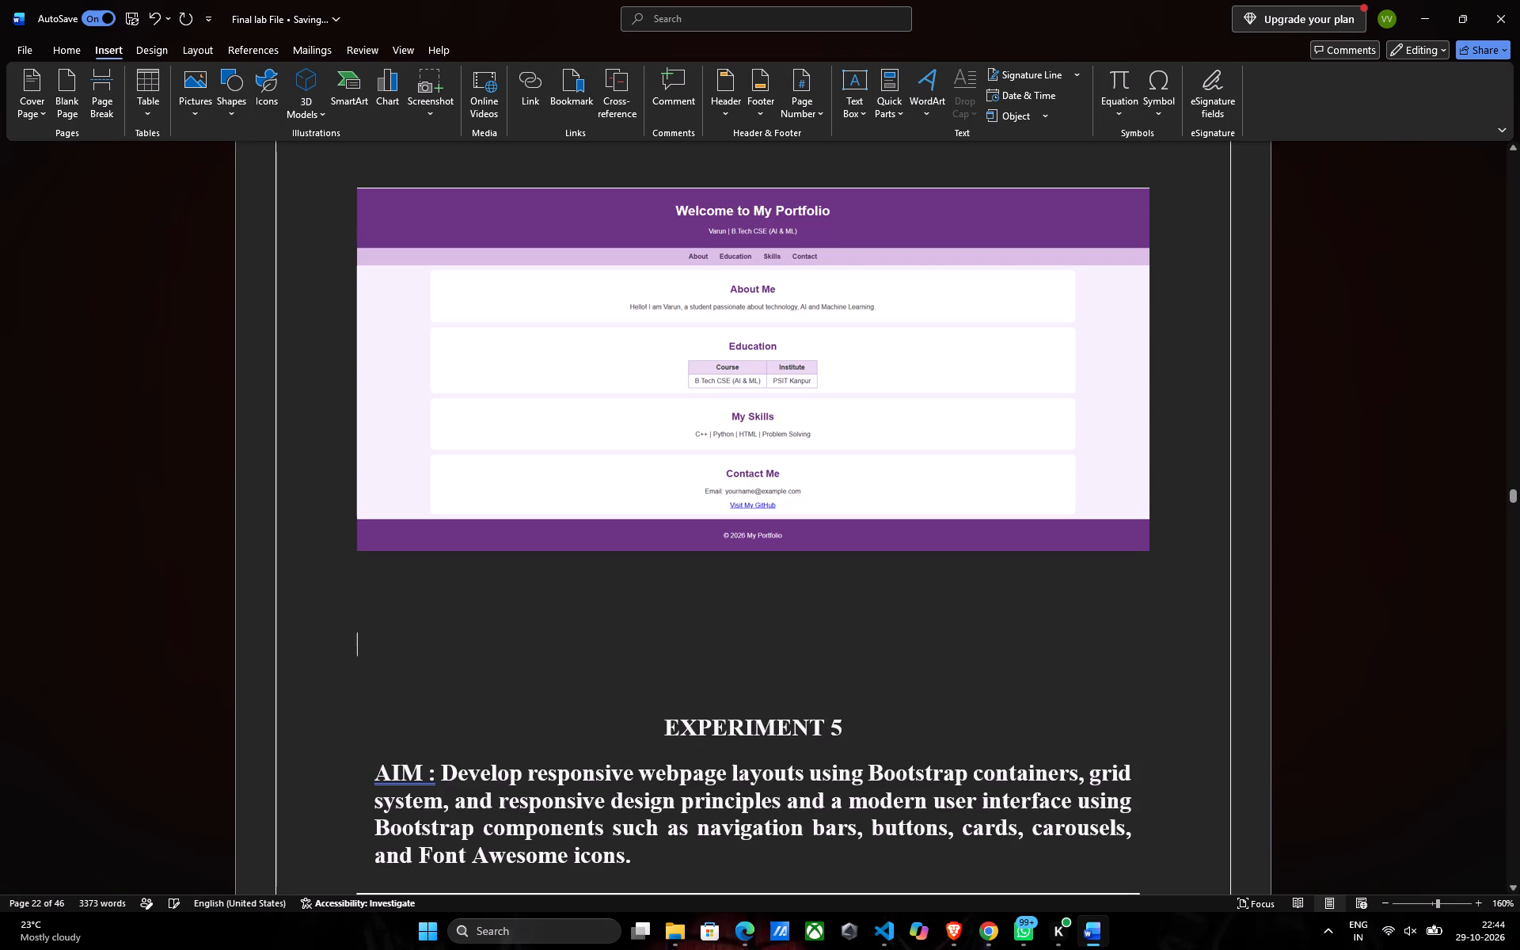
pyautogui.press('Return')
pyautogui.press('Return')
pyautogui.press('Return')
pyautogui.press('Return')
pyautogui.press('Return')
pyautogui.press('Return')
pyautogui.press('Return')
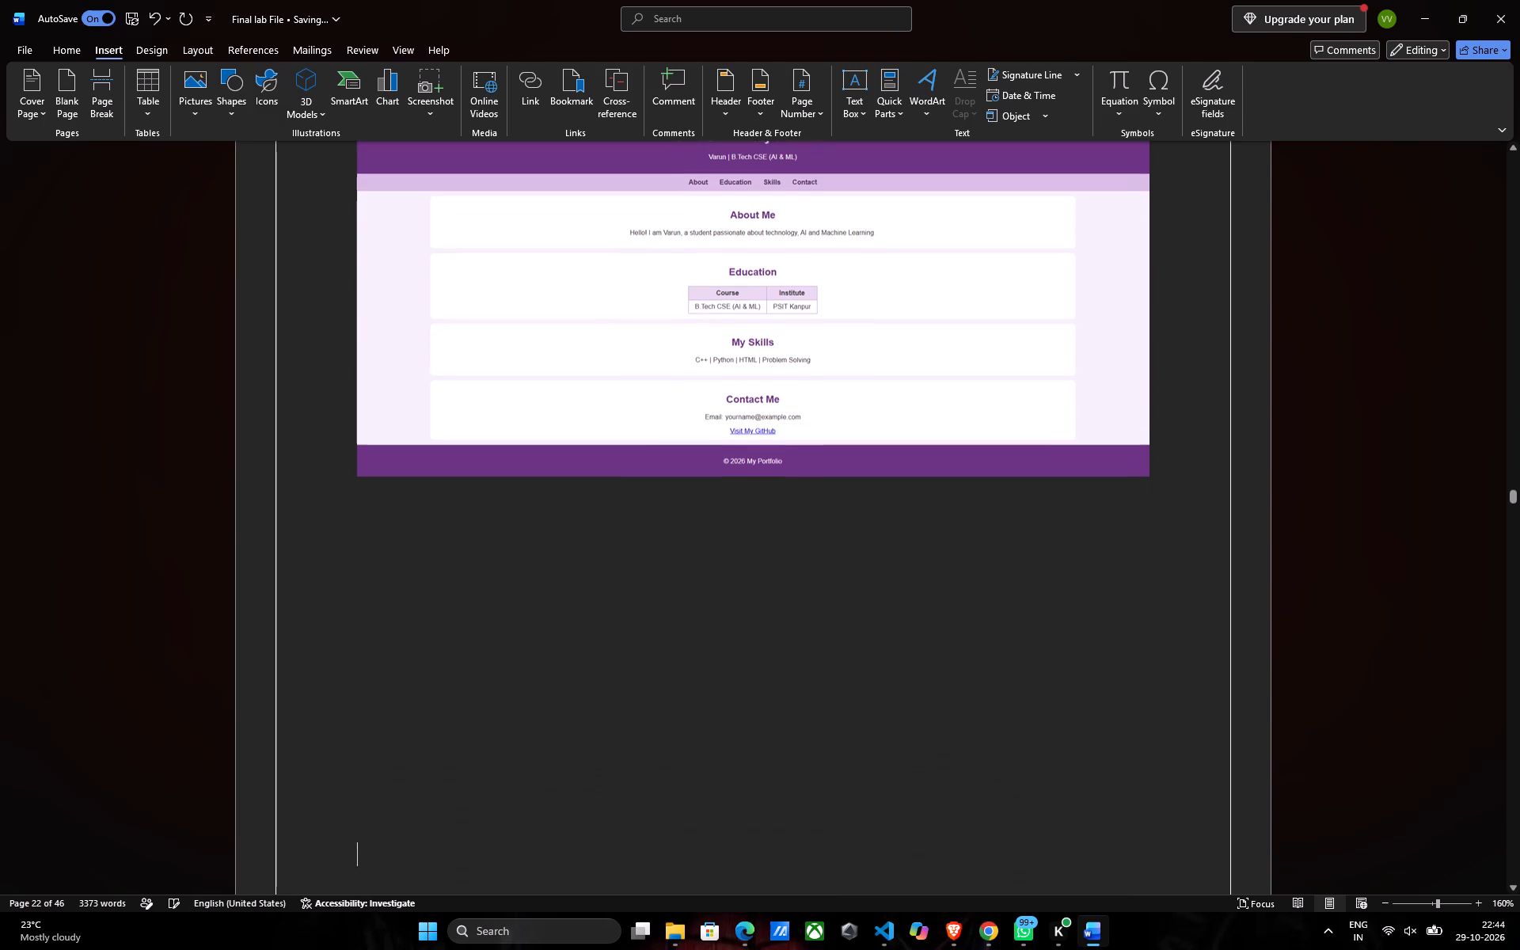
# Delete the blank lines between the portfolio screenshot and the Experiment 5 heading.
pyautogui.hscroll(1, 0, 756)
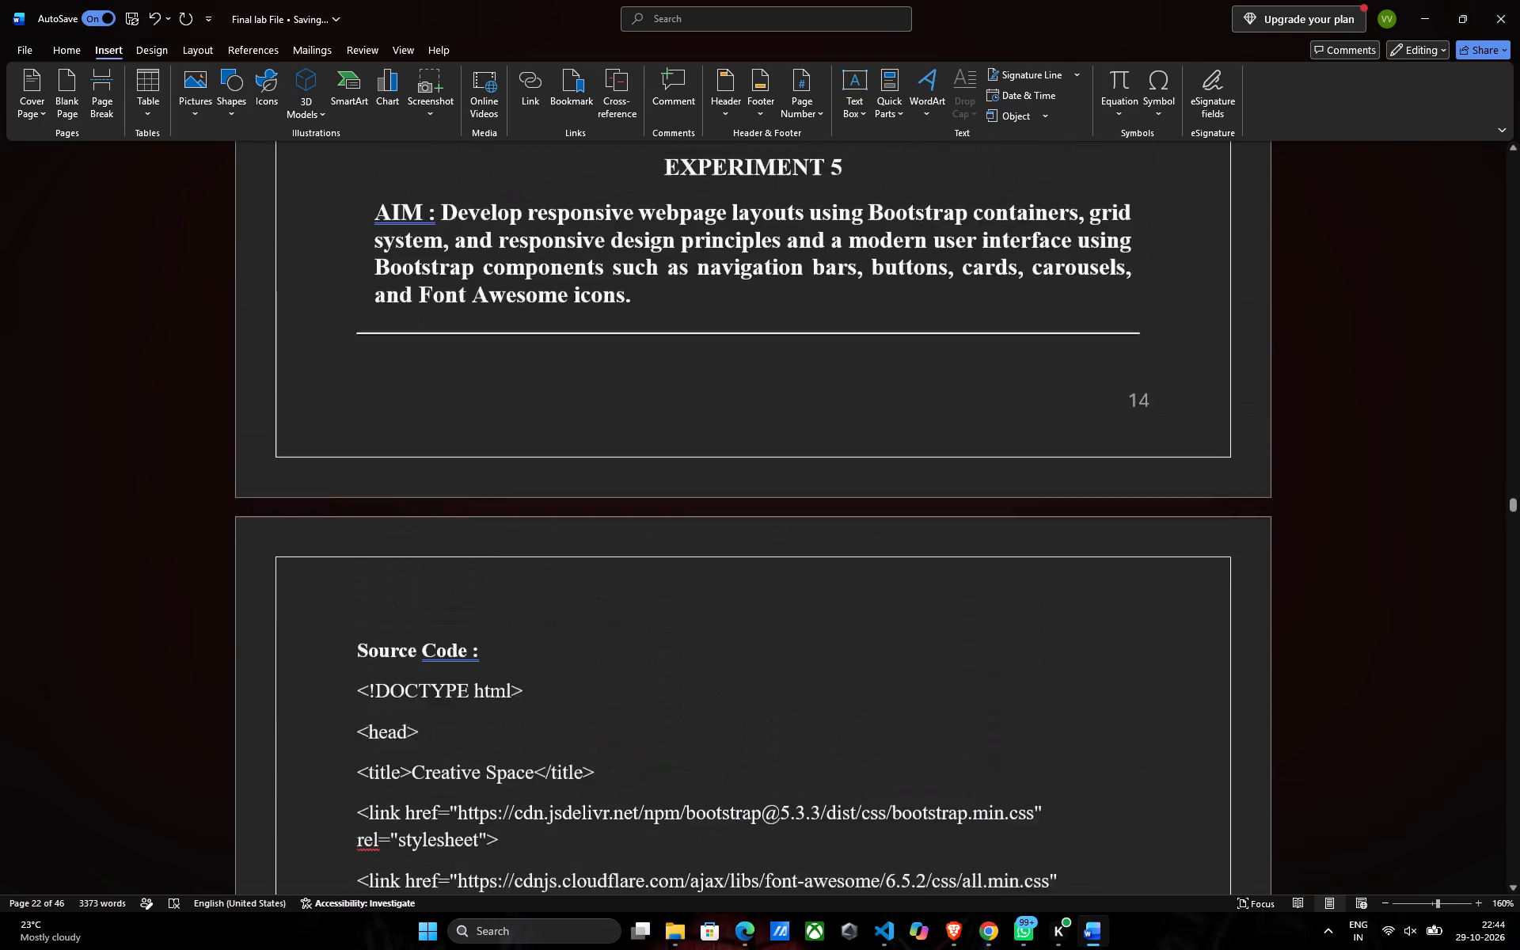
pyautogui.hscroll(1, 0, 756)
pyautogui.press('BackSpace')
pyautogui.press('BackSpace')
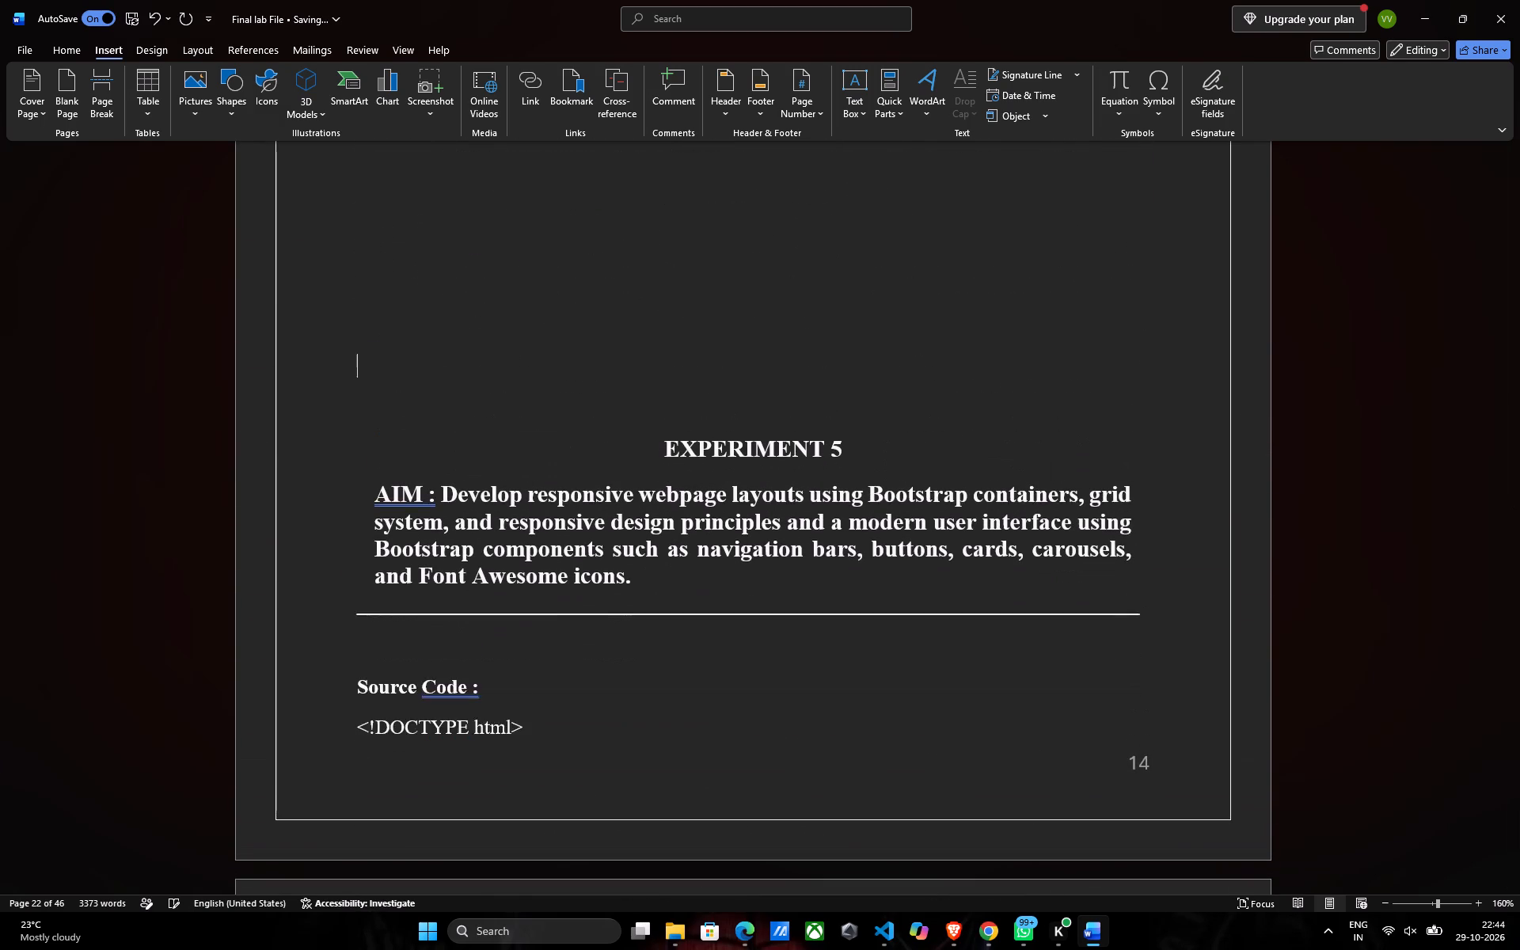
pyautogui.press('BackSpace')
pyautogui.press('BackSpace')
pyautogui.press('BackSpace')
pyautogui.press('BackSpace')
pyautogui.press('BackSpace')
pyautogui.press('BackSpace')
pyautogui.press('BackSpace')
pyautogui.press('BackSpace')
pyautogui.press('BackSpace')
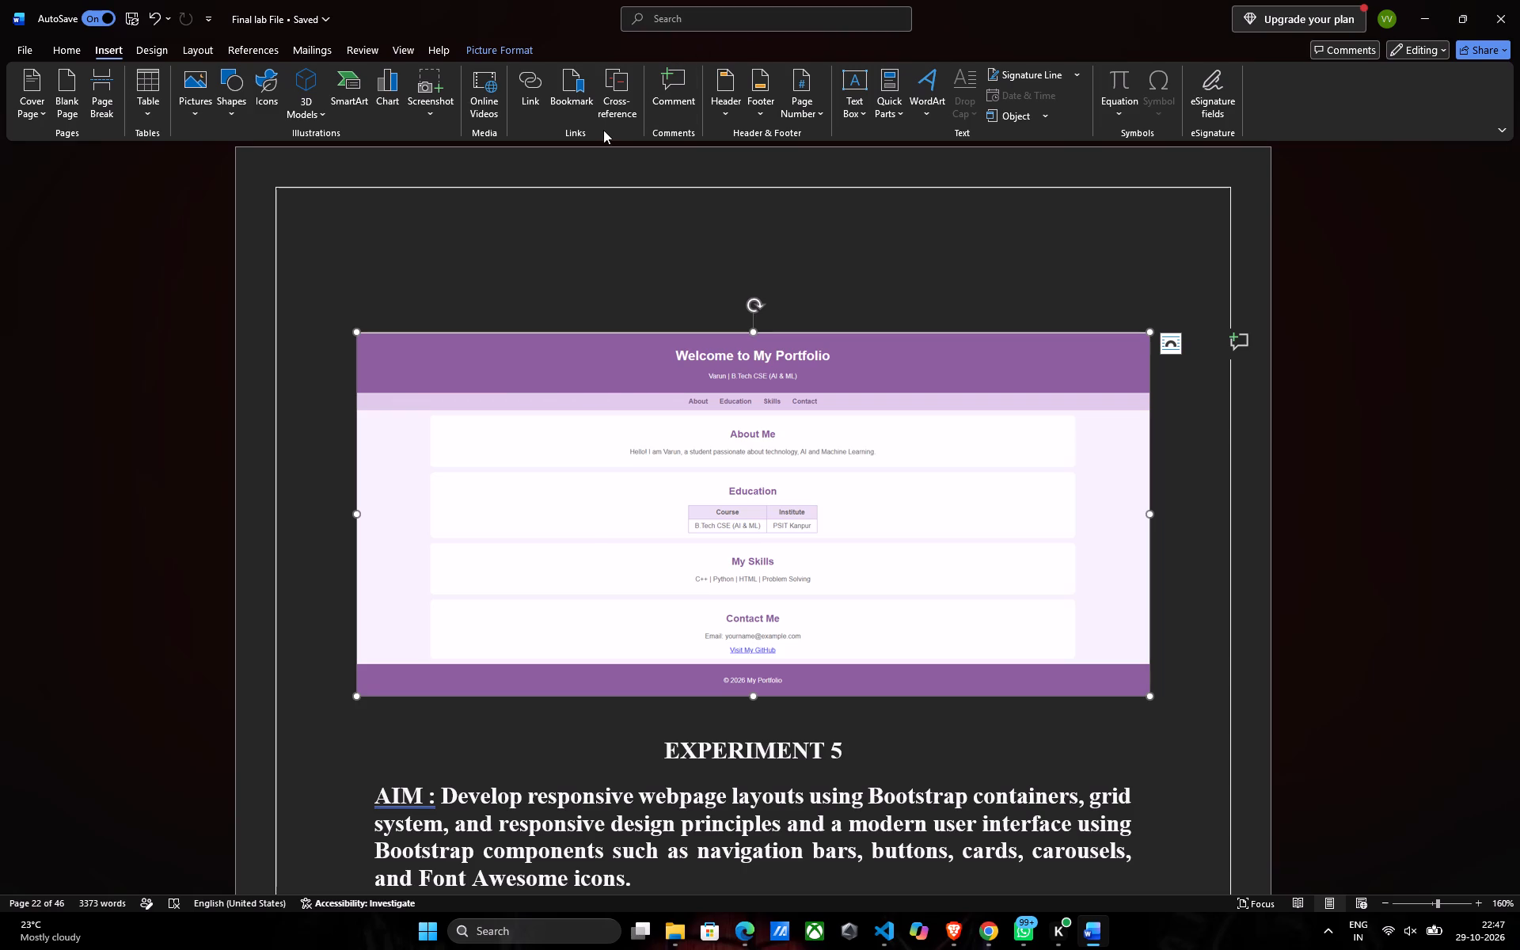
# Undo the recent spacing edits back through the insertion of the portfolio screenshot before Experiment 5.
pyautogui.hotkey('ctrl', 'z')
pyautogui.hotkey('ctrl', 'z')
pyautogui.hotkey('ctrl', 'z')
pyautogui.hotkey('ctrl', 'z')
pyautogui.hotkey('ctrl', 'z')
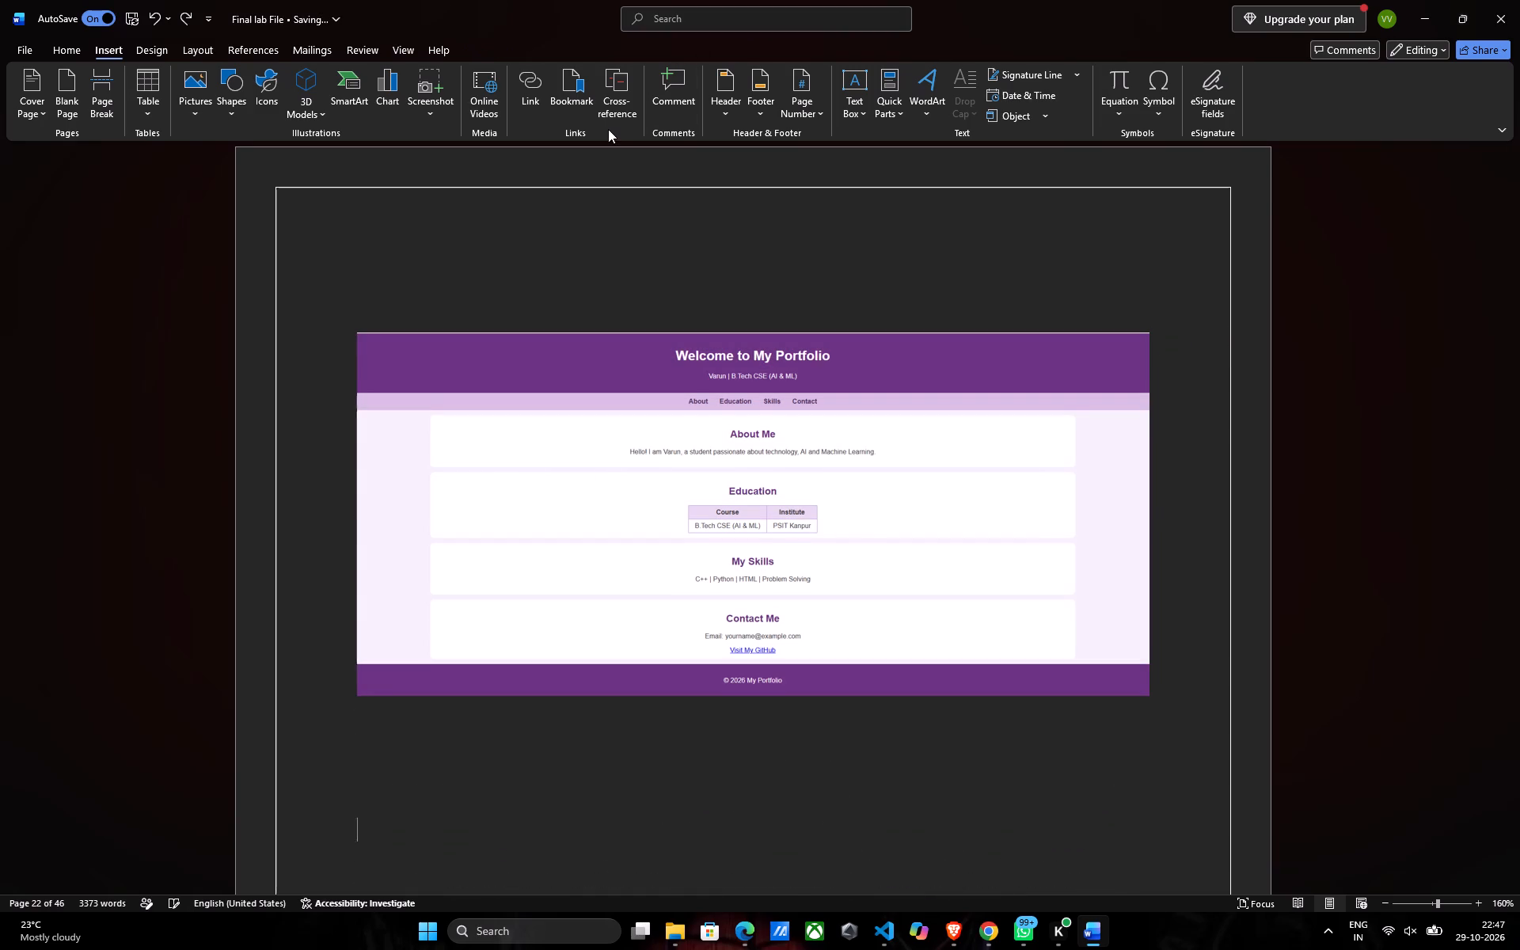
pyautogui.hotkey('ctrl', 'z')
pyautogui.hotkey('ctrl', 'z')
pyautogui.hotkey('ctrl', 'z')
pyautogui.hotkey('ctrl', 'z')
pyautogui.hotkey('ctrl', 'z')
pyautogui.hotkey('ctrl', 'z')
pyautogui.hotkey('ctrl', 'z')
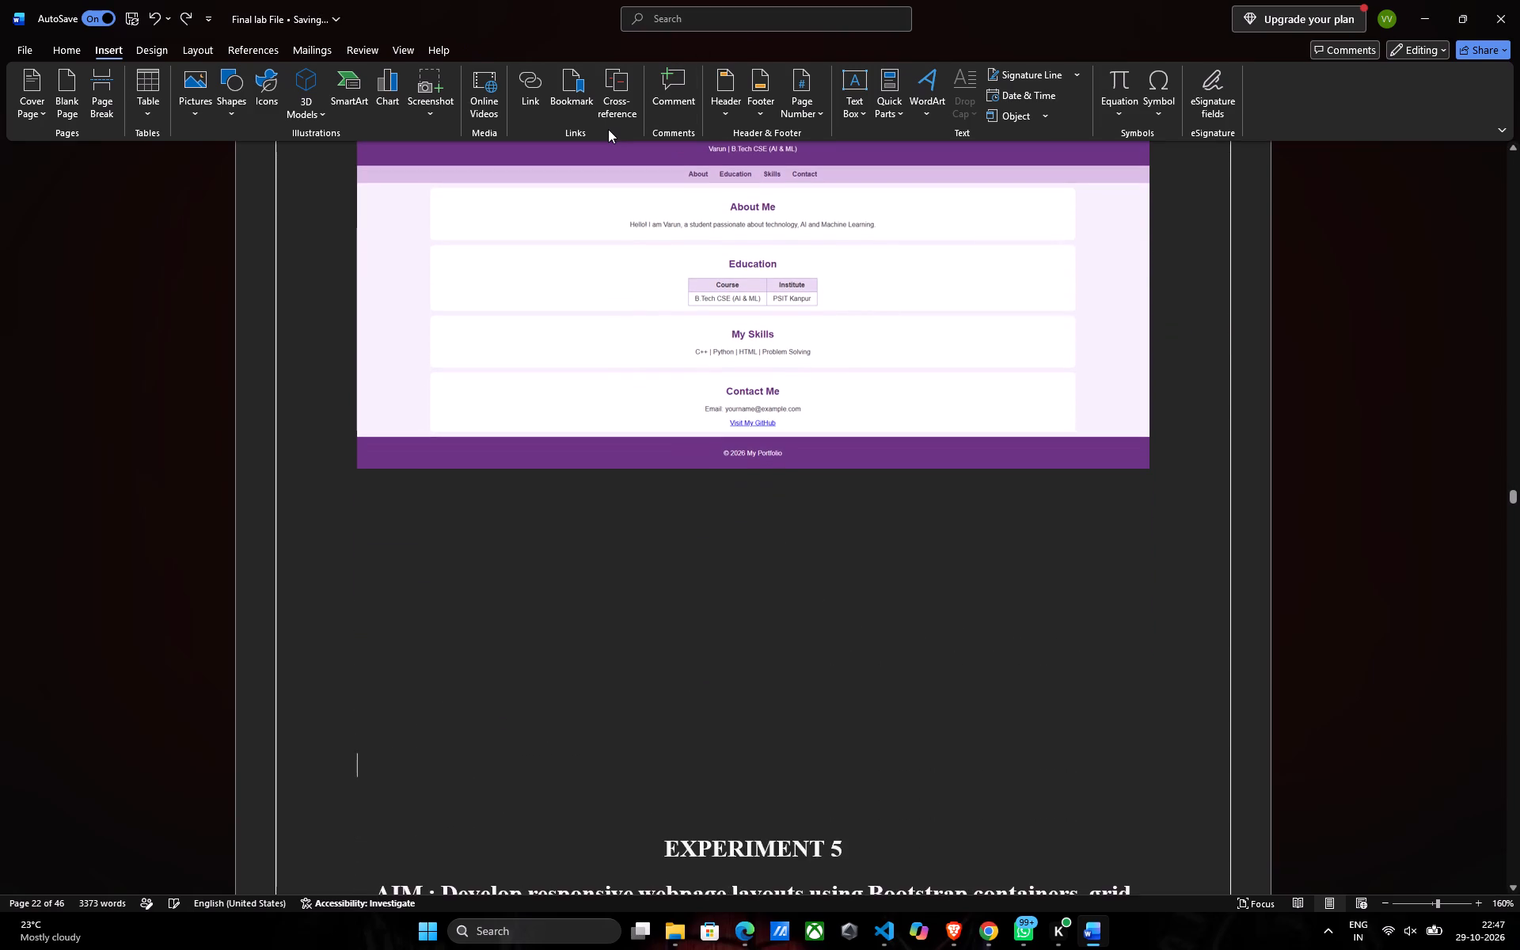
pyautogui.hotkey('ctrl', 'z')
pyautogui.hotkey('ctrl', 'z')
pyautogui.hotkey('ctrl', 'z')
pyautogui.hotkey('ctrl', 'z')
pyautogui.hotkey('ctrl', 'z')
pyautogui.hotkey('ctrl', 'z')
pyautogui.hotkey('ctrl', 'z')
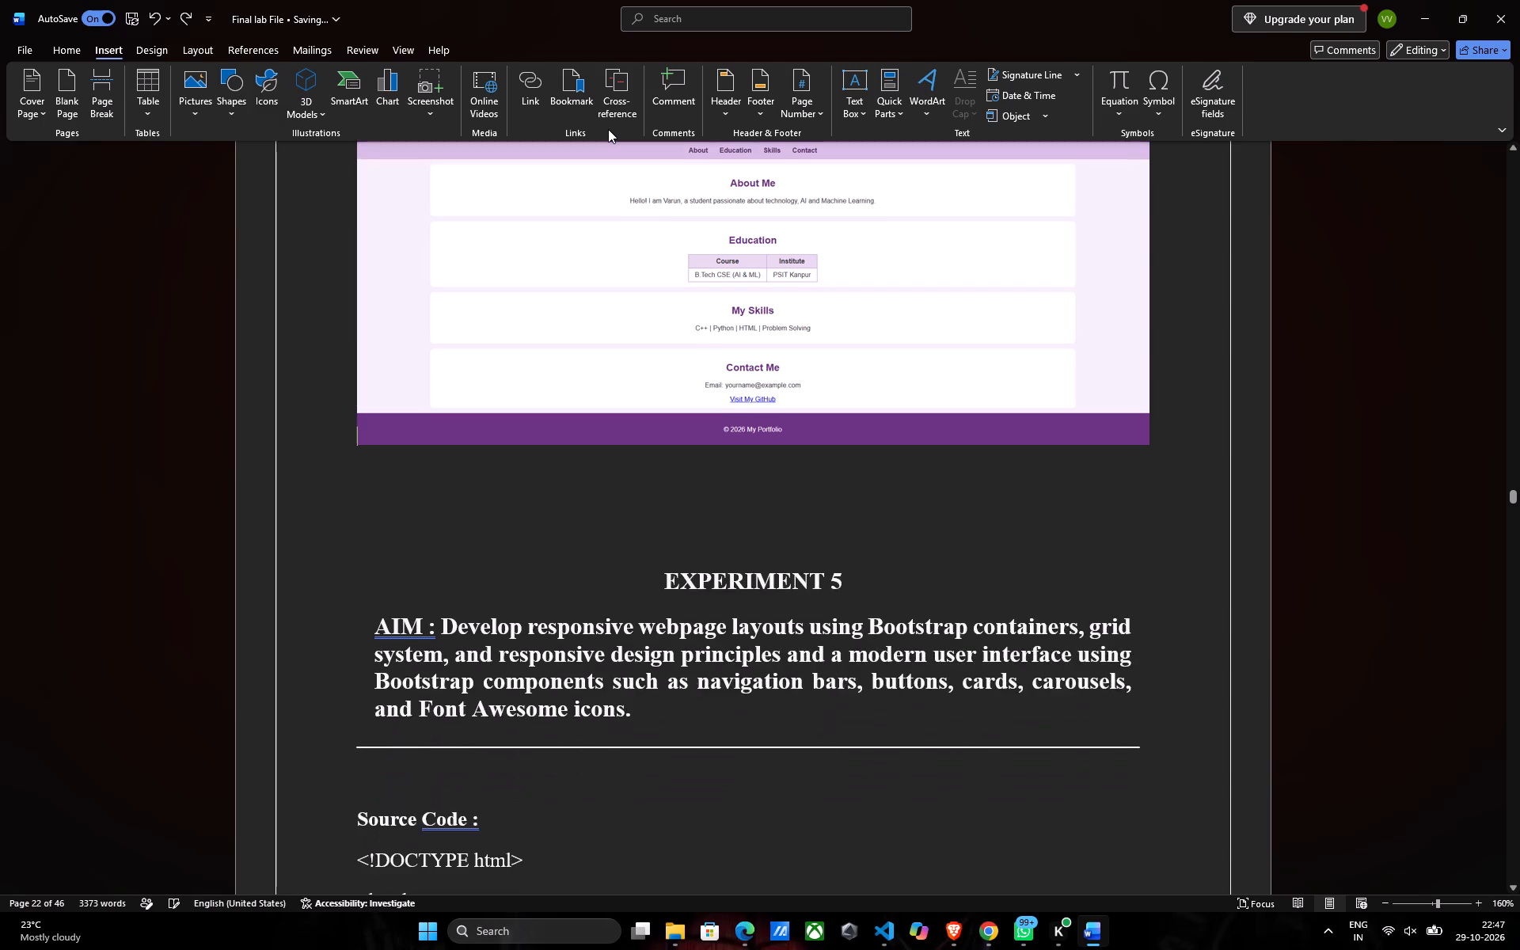
pyautogui.hotkey('ctrl', 'z')
pyautogui.scroll(-3, 743, 200)
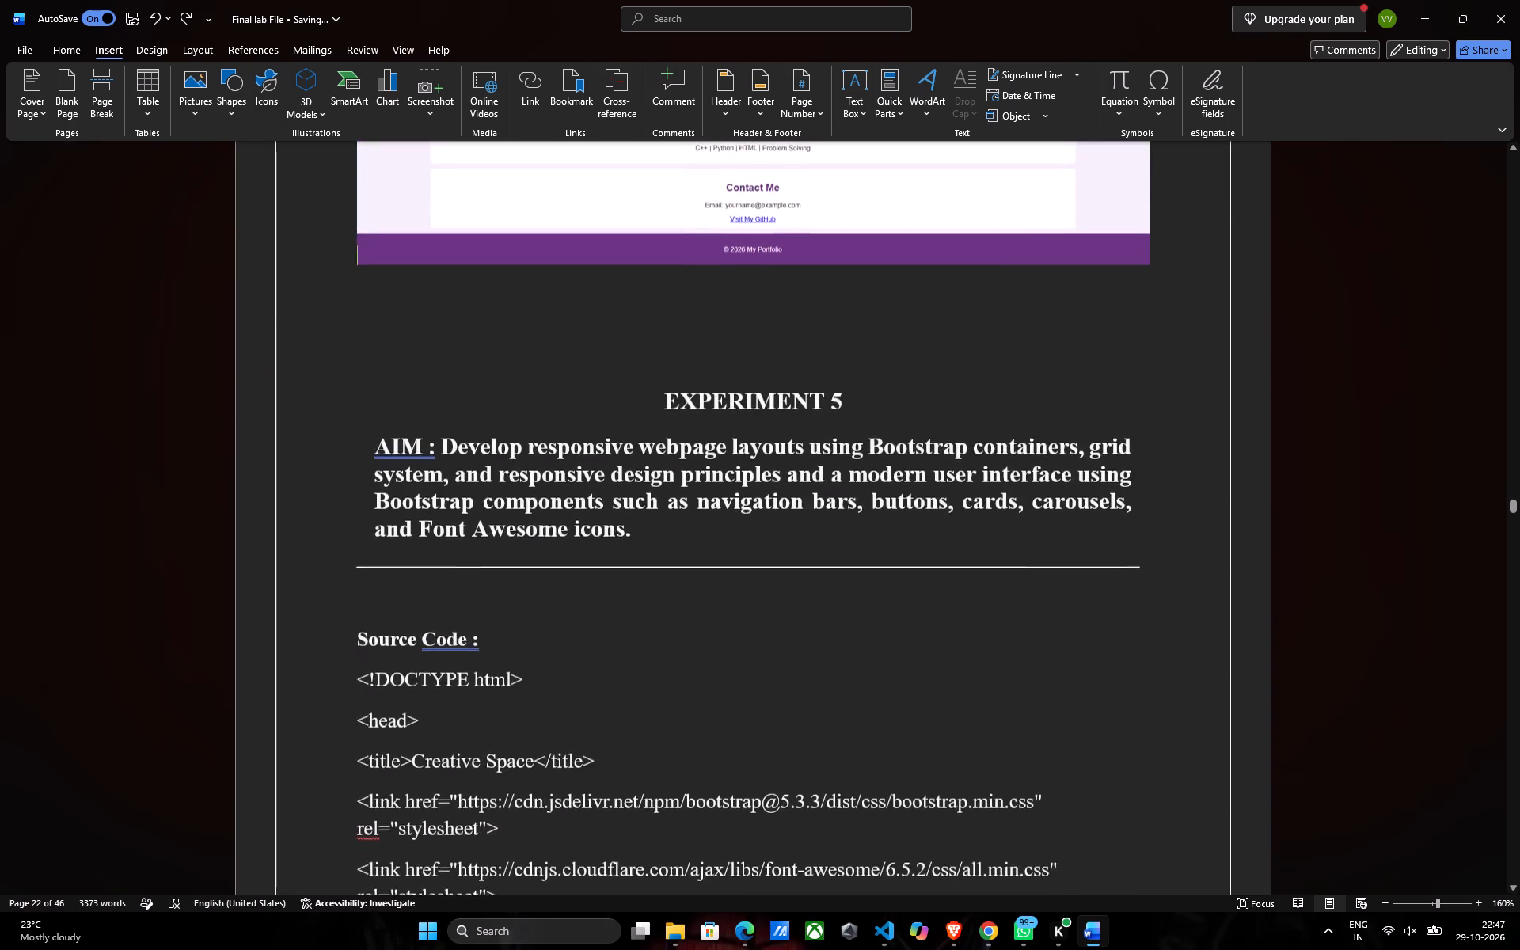
pyautogui.scroll(2, 743, 209)
pyautogui.hotkey('ctrl', 'z')
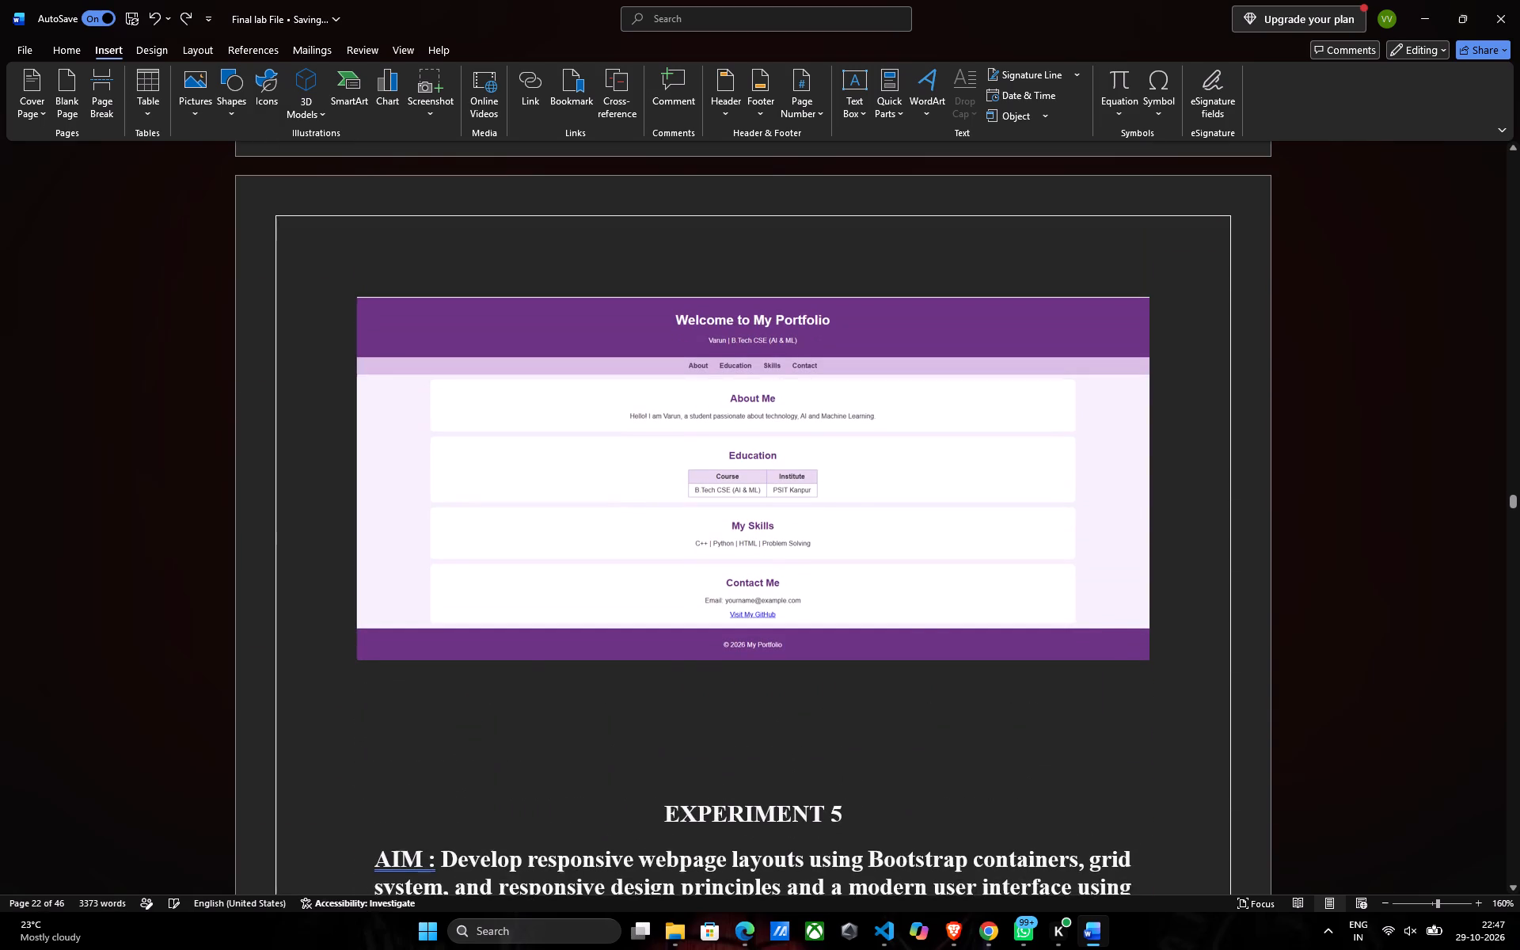
pyautogui.hotkey('ctrl', 'z')
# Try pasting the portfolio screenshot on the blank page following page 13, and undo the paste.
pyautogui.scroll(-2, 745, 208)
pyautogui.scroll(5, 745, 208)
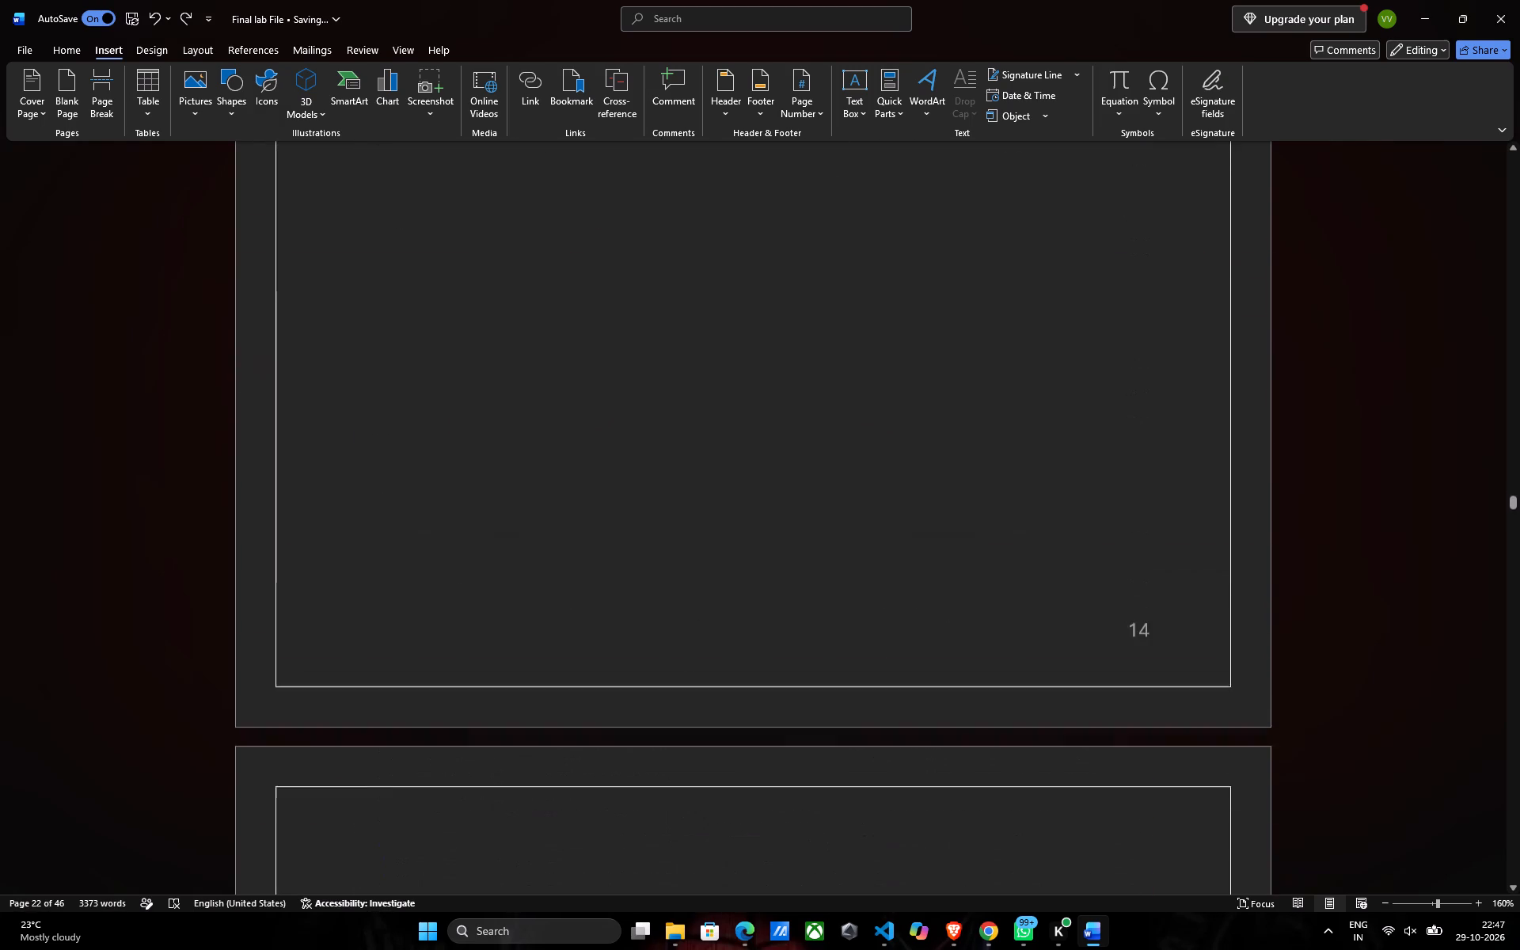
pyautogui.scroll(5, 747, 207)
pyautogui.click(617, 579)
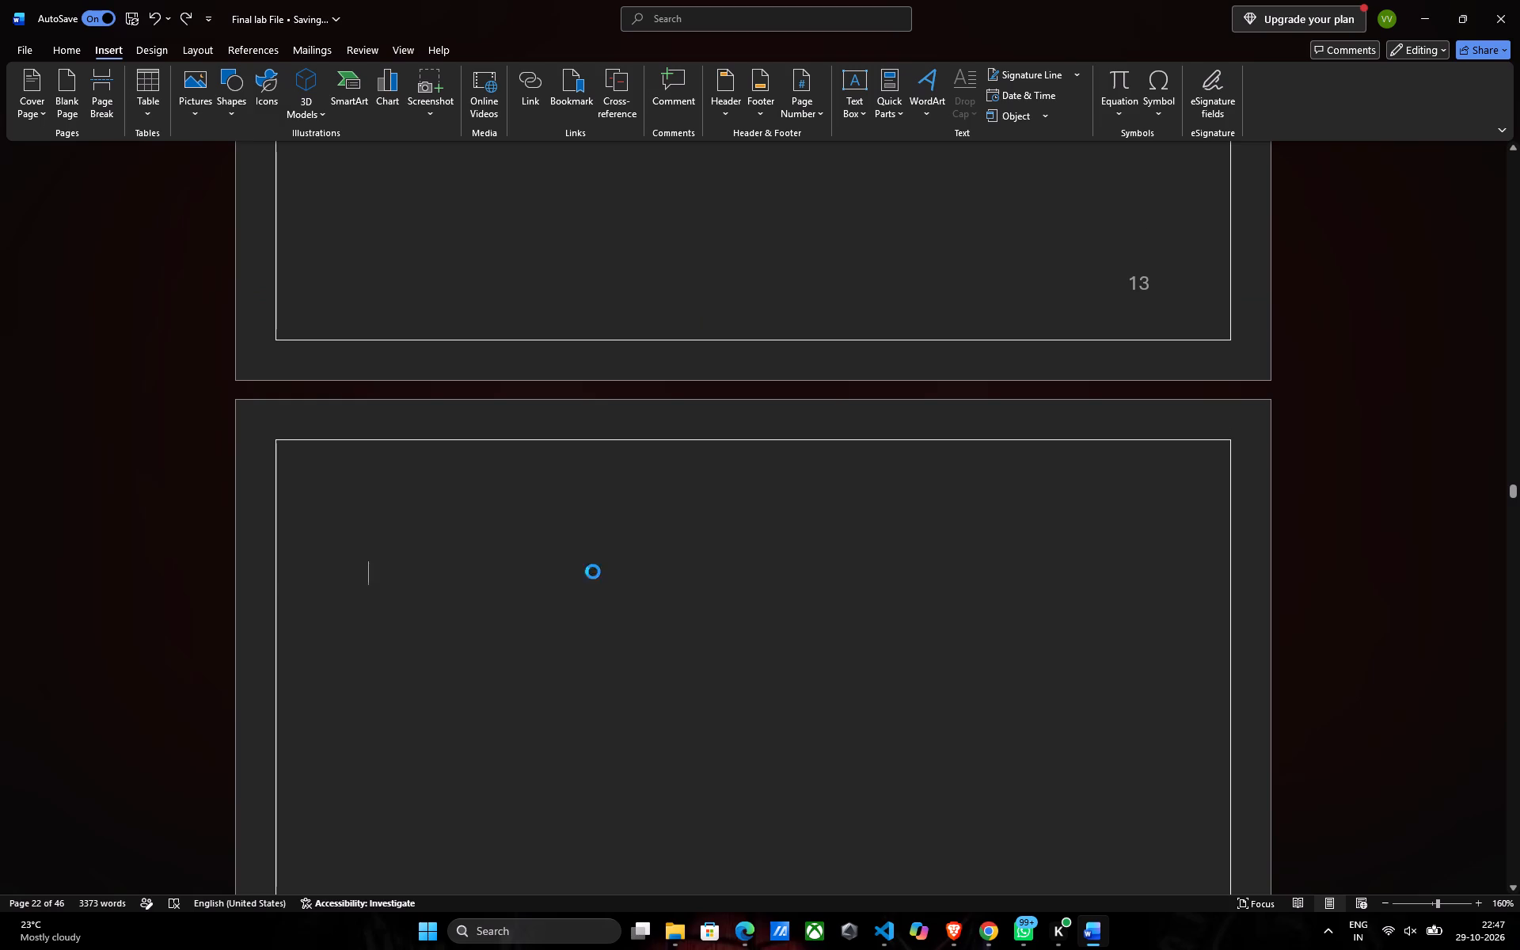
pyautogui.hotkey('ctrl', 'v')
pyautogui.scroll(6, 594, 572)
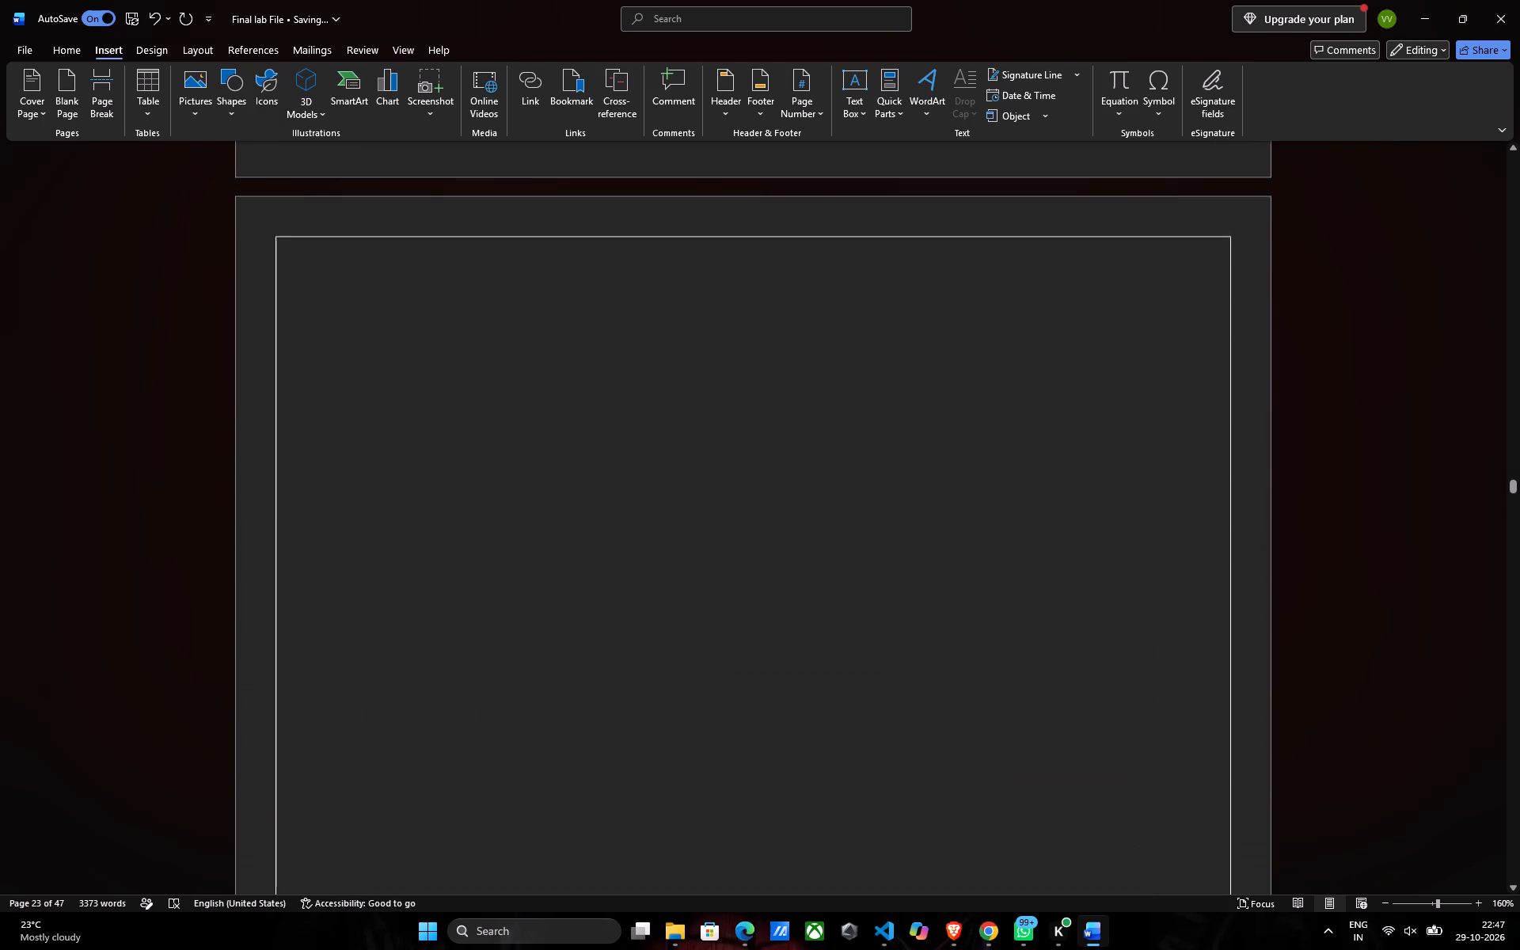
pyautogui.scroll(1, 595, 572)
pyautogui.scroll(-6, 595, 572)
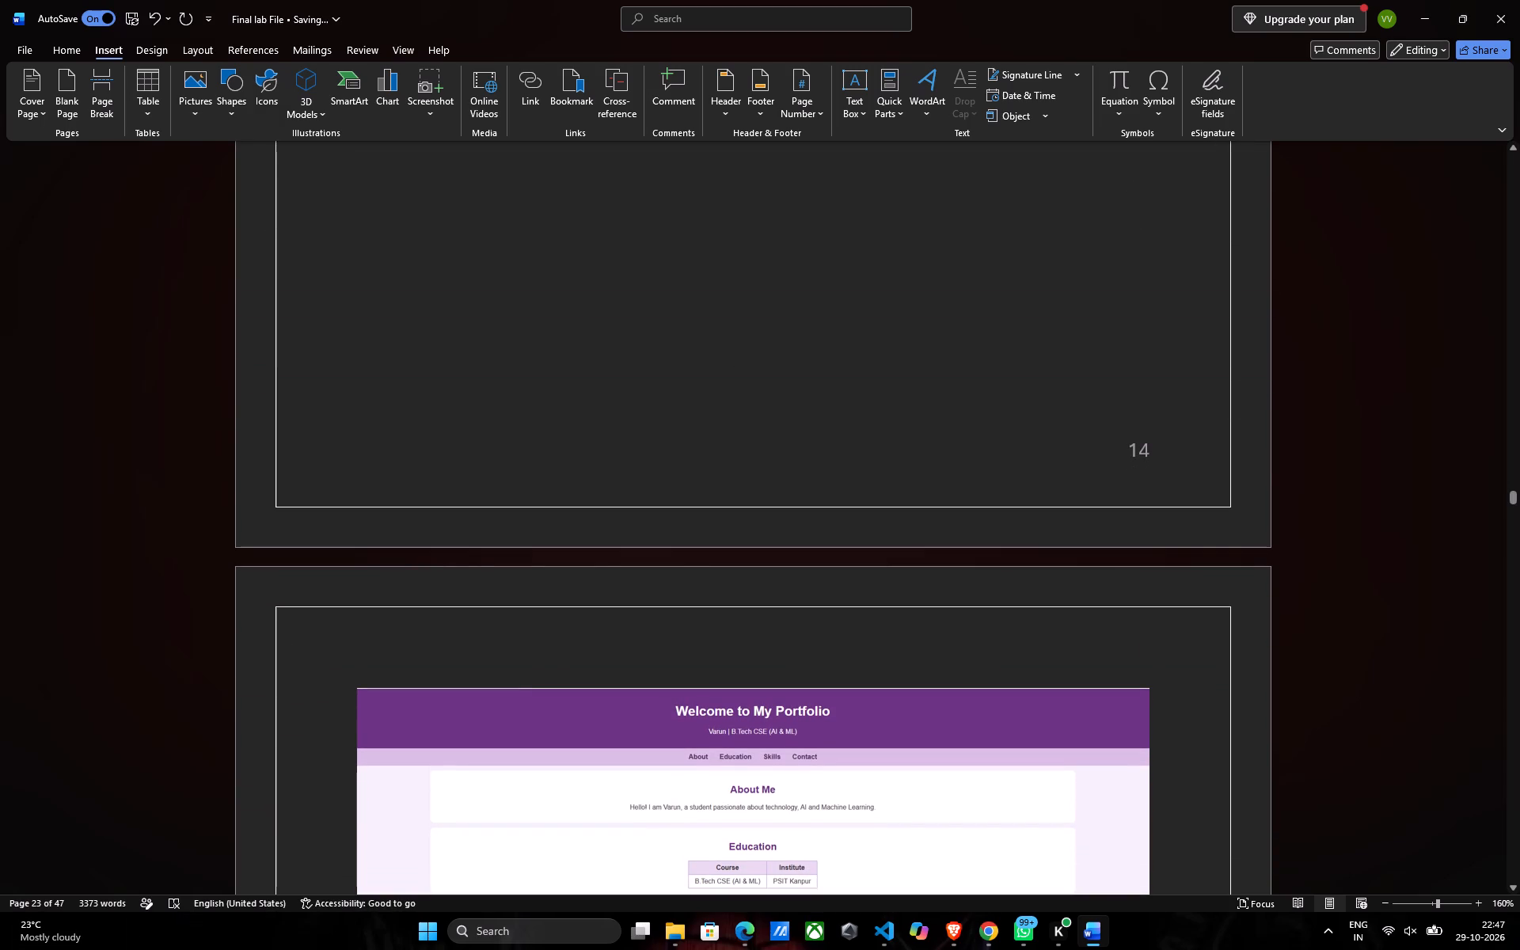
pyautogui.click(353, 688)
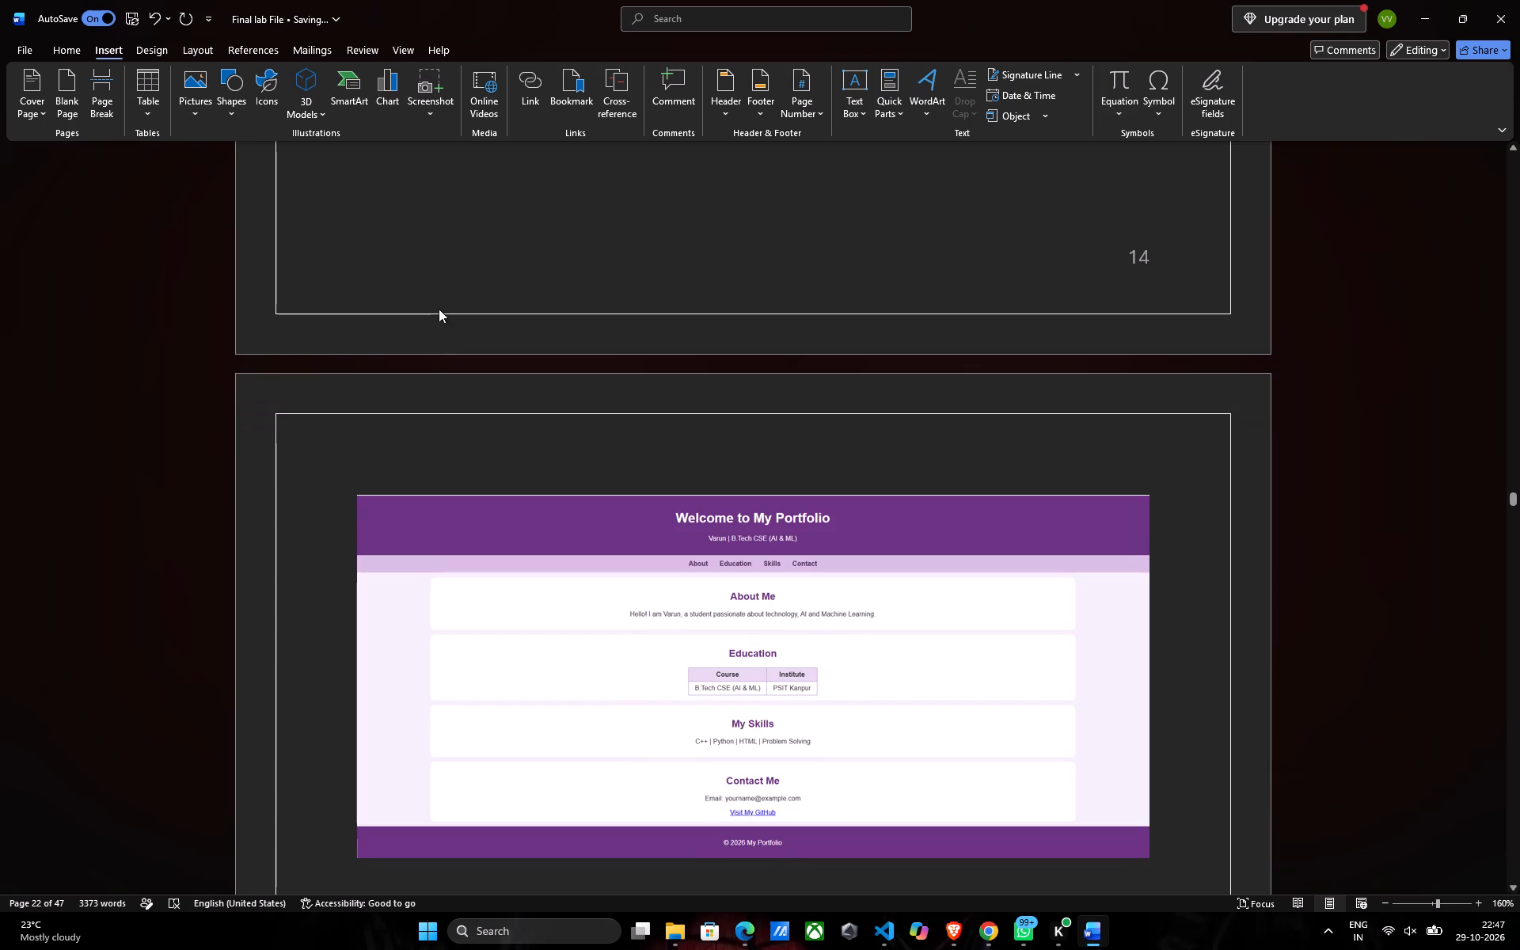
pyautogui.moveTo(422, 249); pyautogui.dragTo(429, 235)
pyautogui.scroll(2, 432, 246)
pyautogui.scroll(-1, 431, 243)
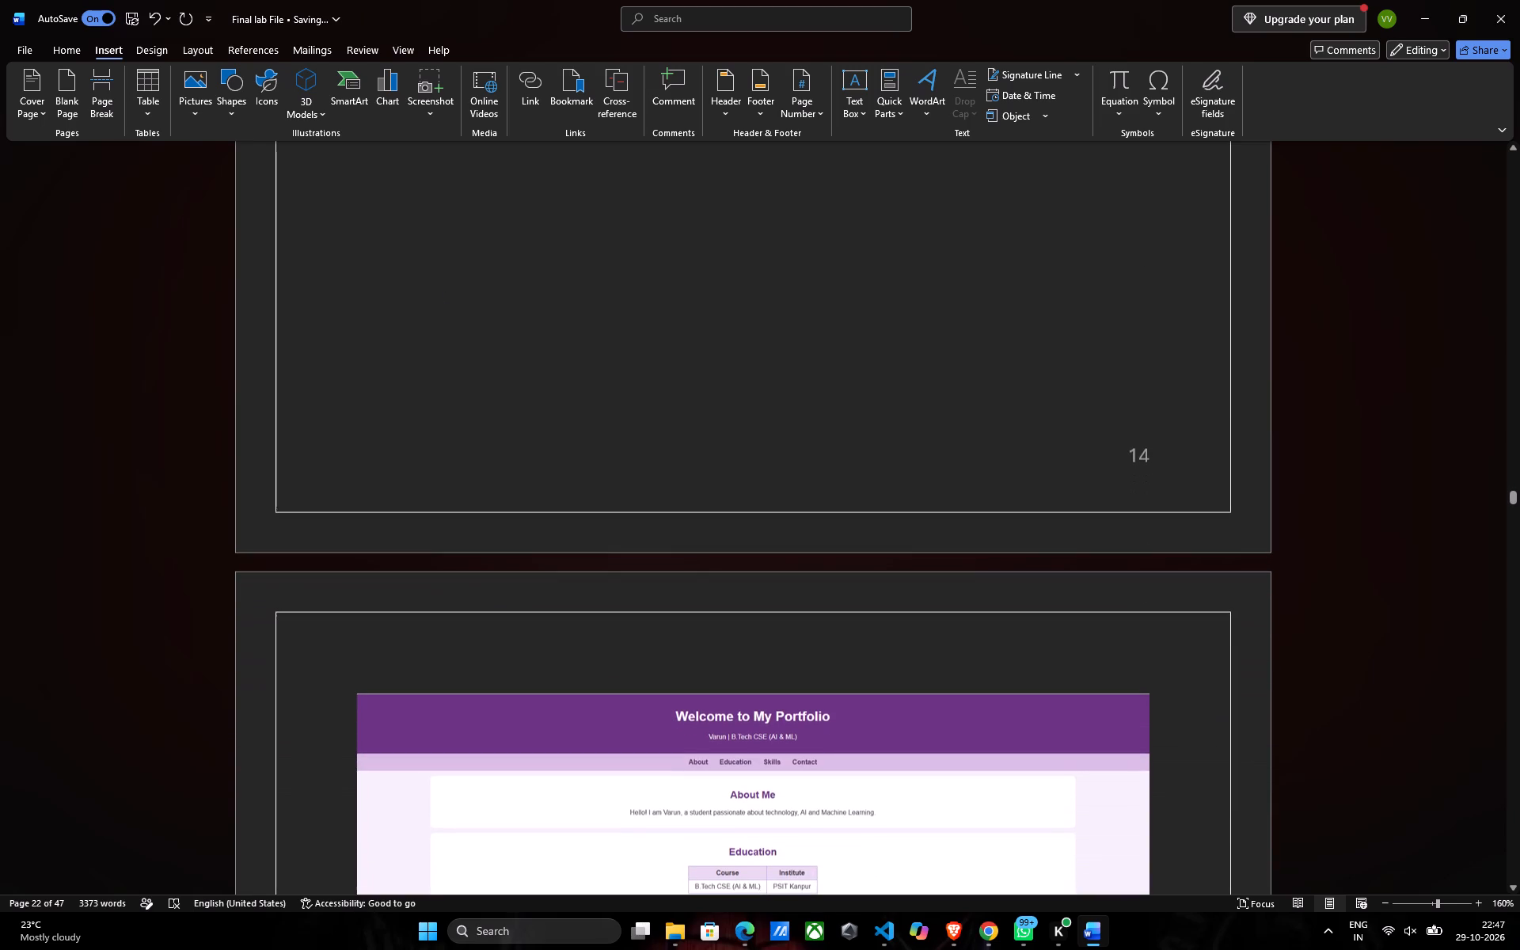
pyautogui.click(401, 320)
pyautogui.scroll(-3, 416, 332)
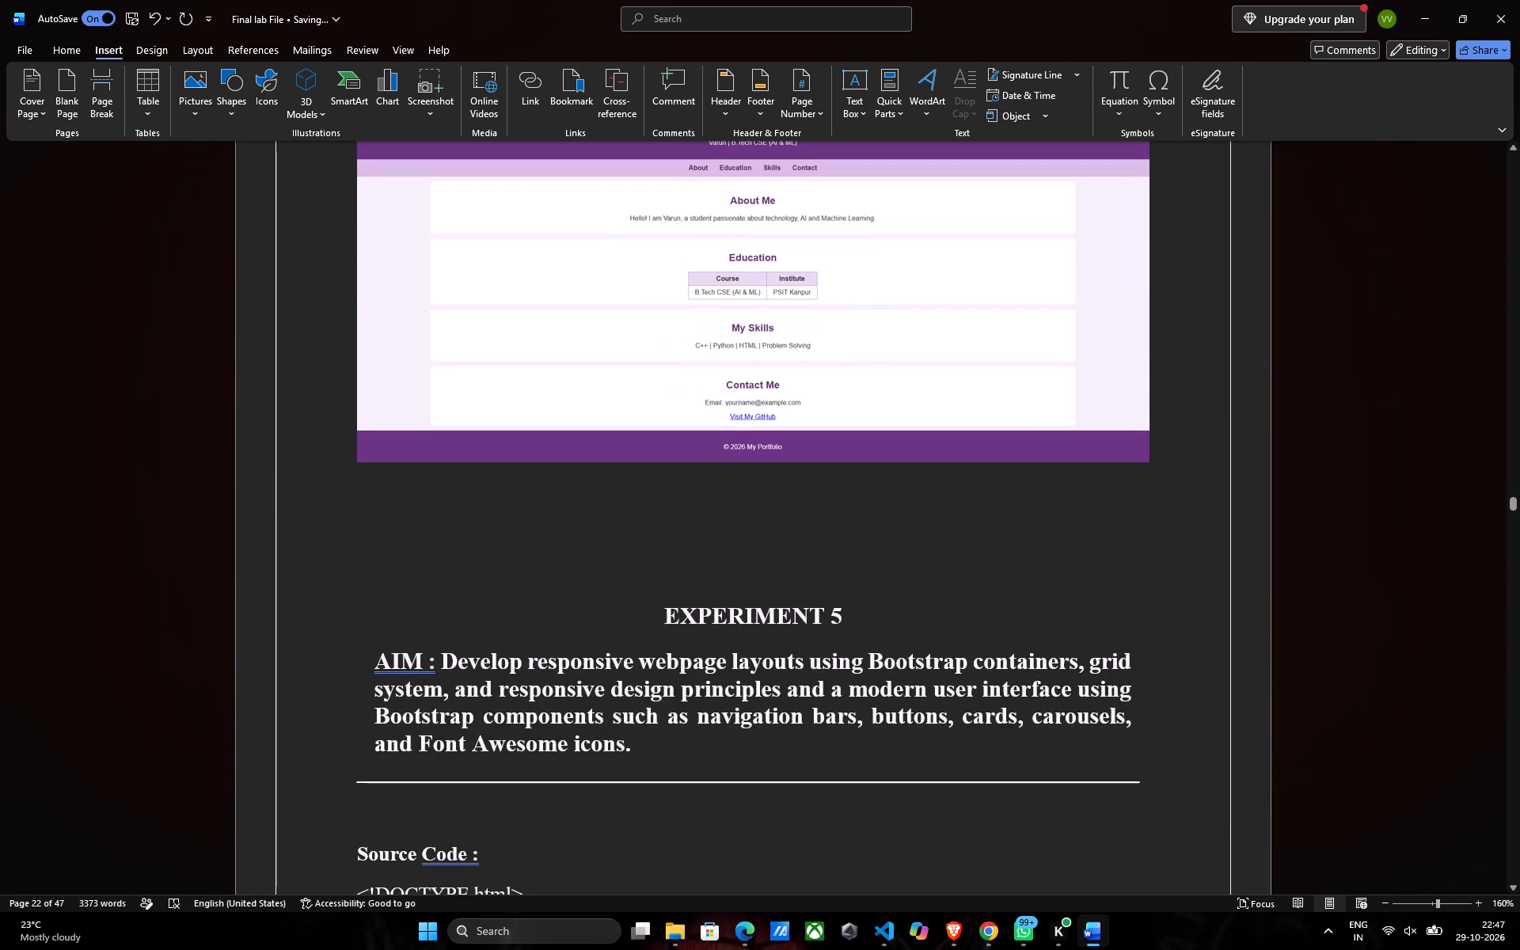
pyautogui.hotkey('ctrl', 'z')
# Add four blank lines below the Responsive Web Design screenshot on page 13 and paste the portfolio screenshot there.
pyautogui.scroll(12, 416, 332)
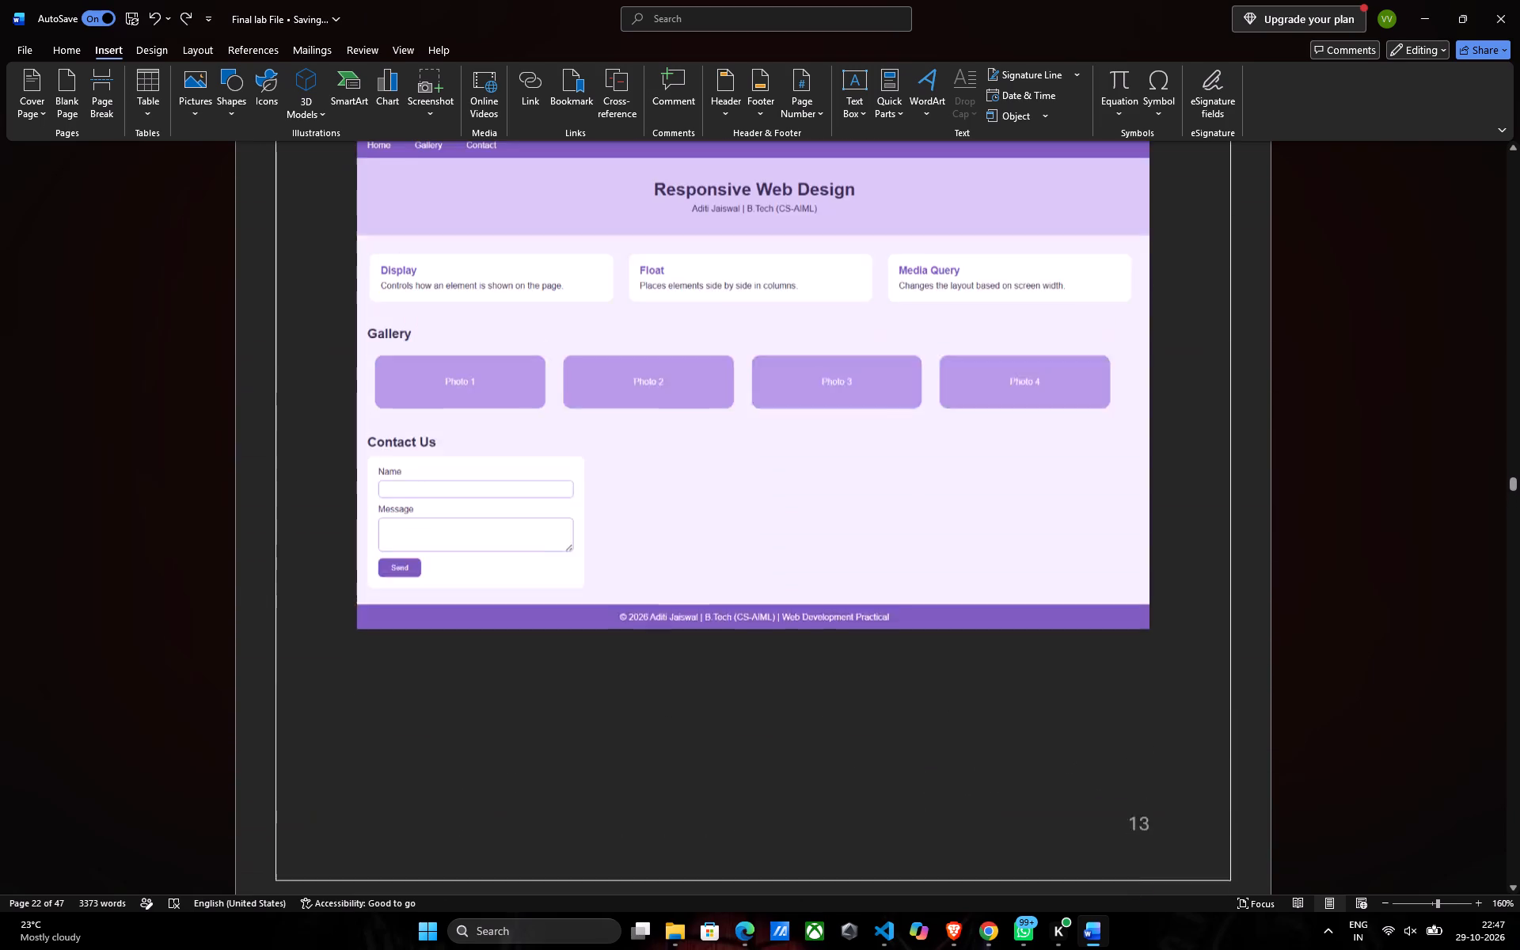
pyautogui.scroll(-3, 739, 473)
pyautogui.scroll(1, 724, 413)
pyautogui.click(602, 442)
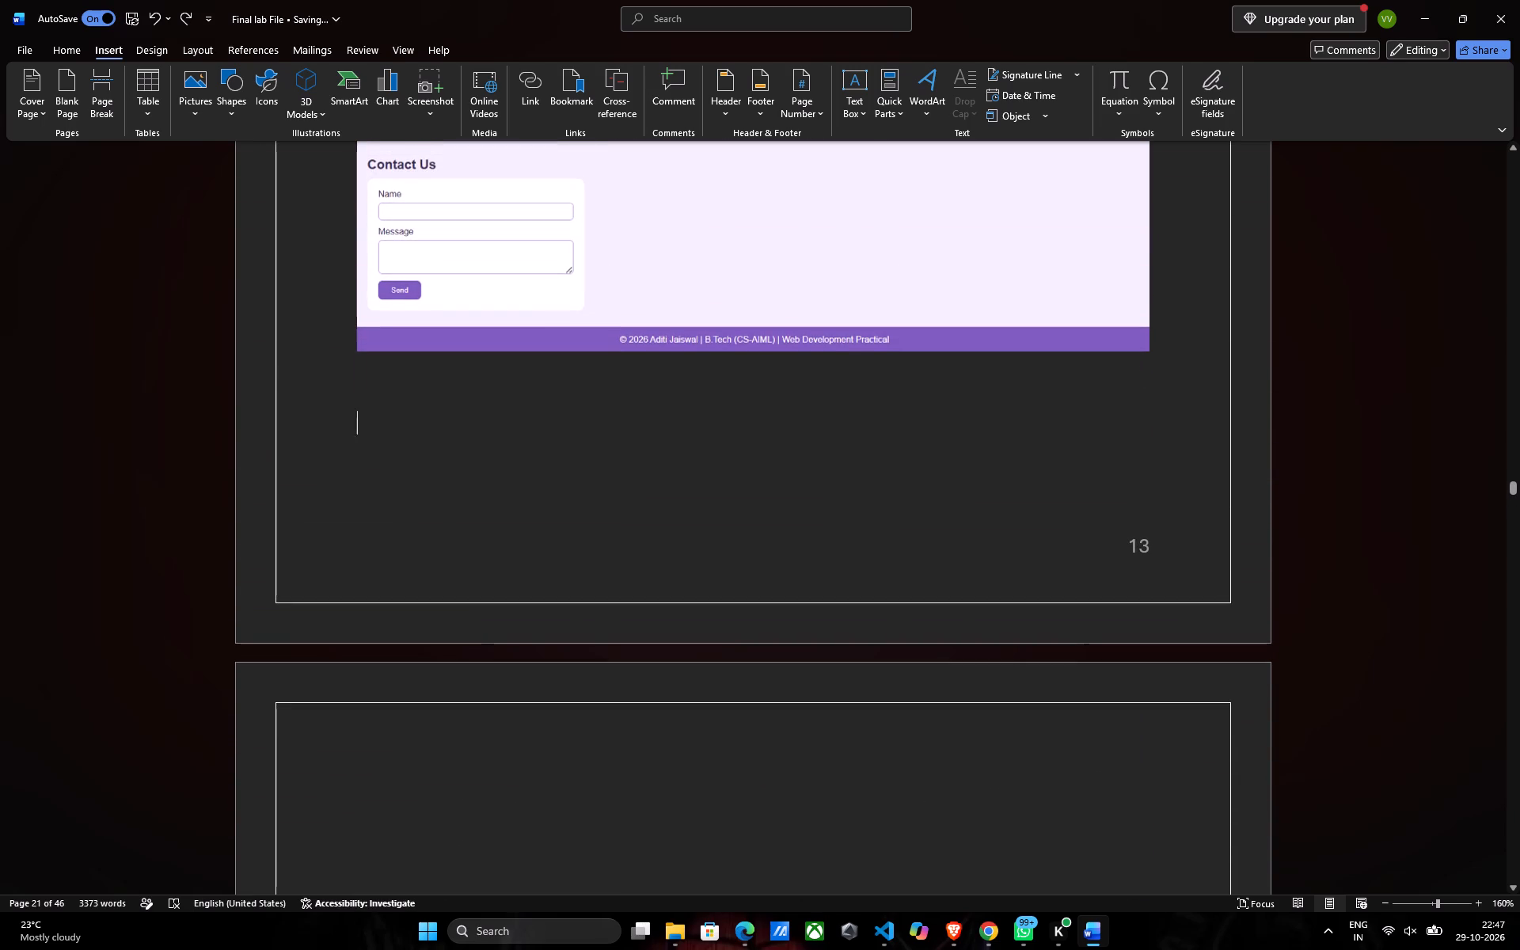
pyautogui.press('Return')
pyautogui.press('Return')
pyautogui.press('Return')
pyautogui.press('Return')
pyautogui.hotkey('ctrl', 'v')
# Delete the blank lines above the Experiment 5 heading.
pyautogui.scroll(-3, 610, 430)
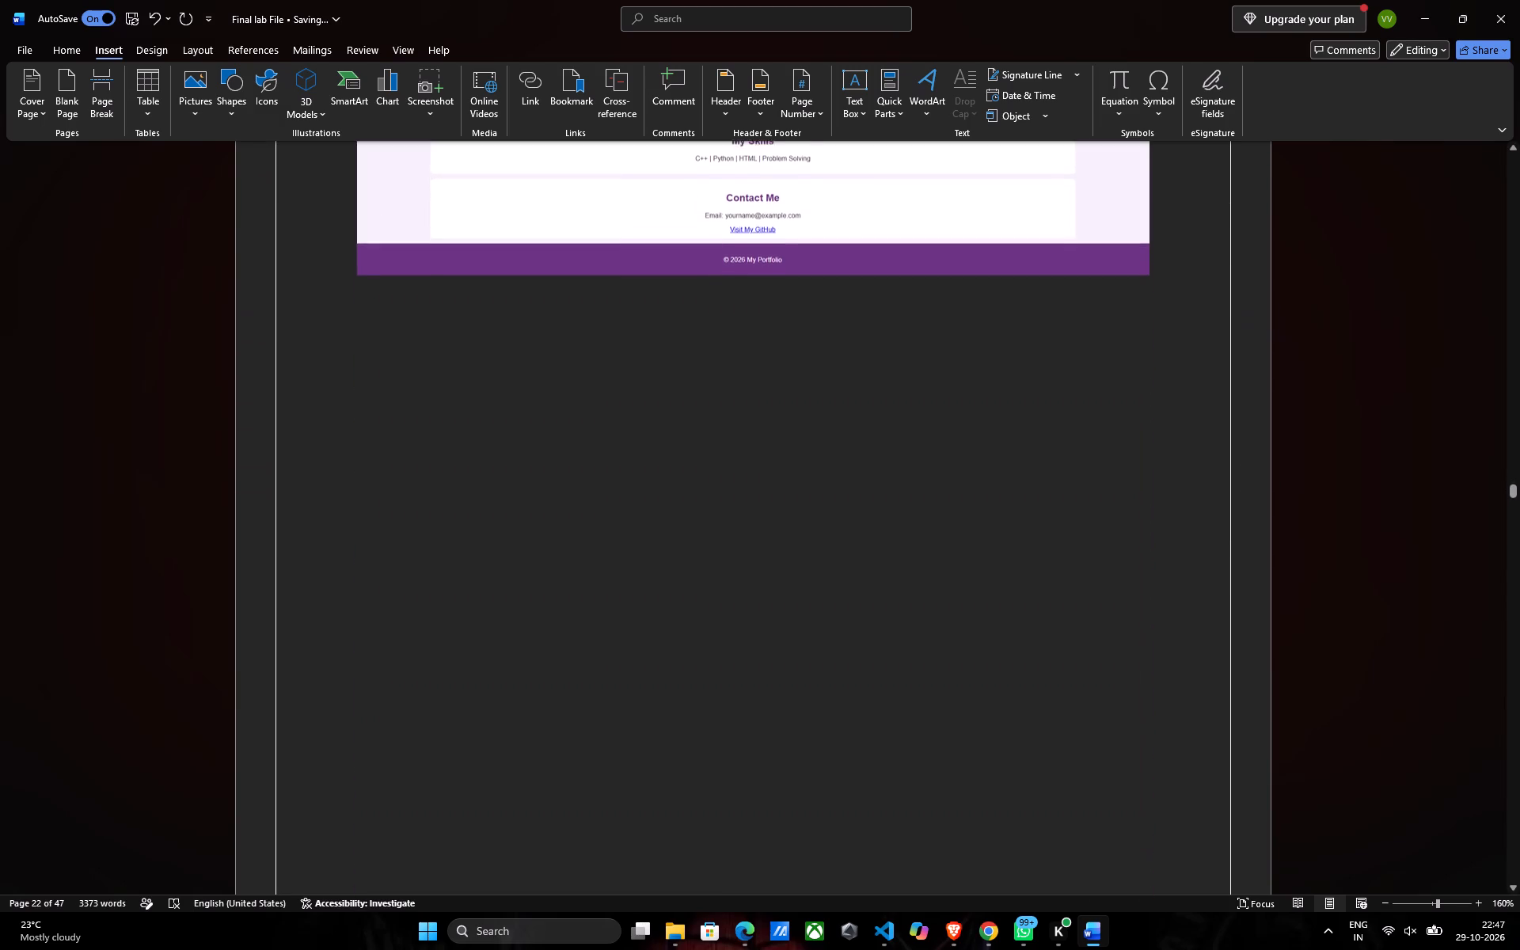
pyautogui.scroll(-12, 614, 429)
pyautogui.scroll(5, 614, 429)
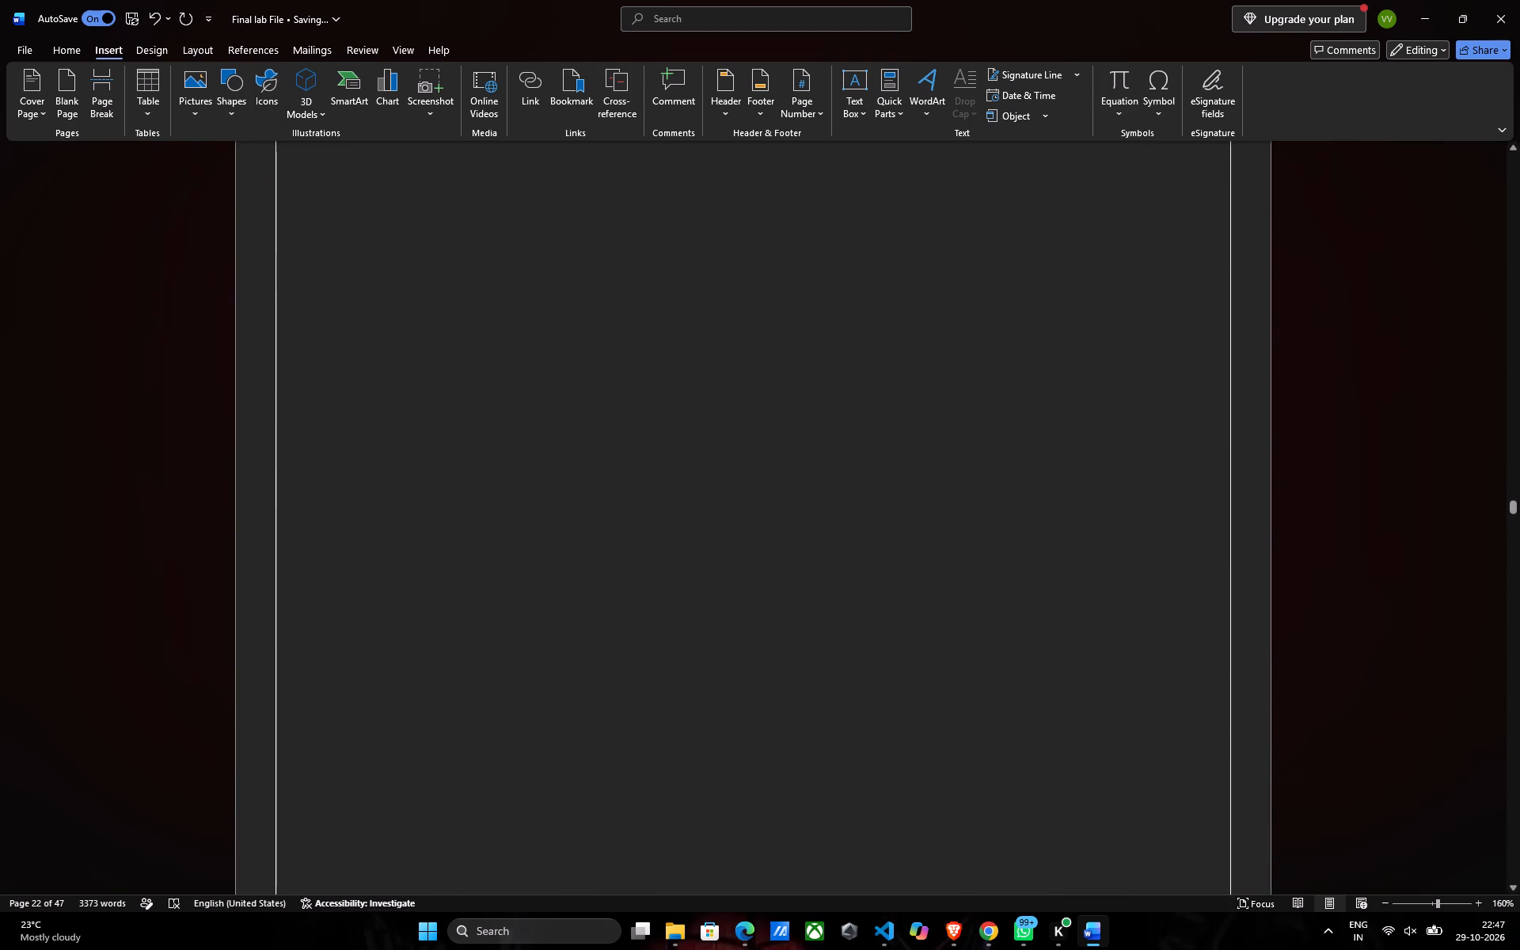
pyautogui.scroll(-5, 614, 429)
pyautogui.scroll(1, 614, 429)
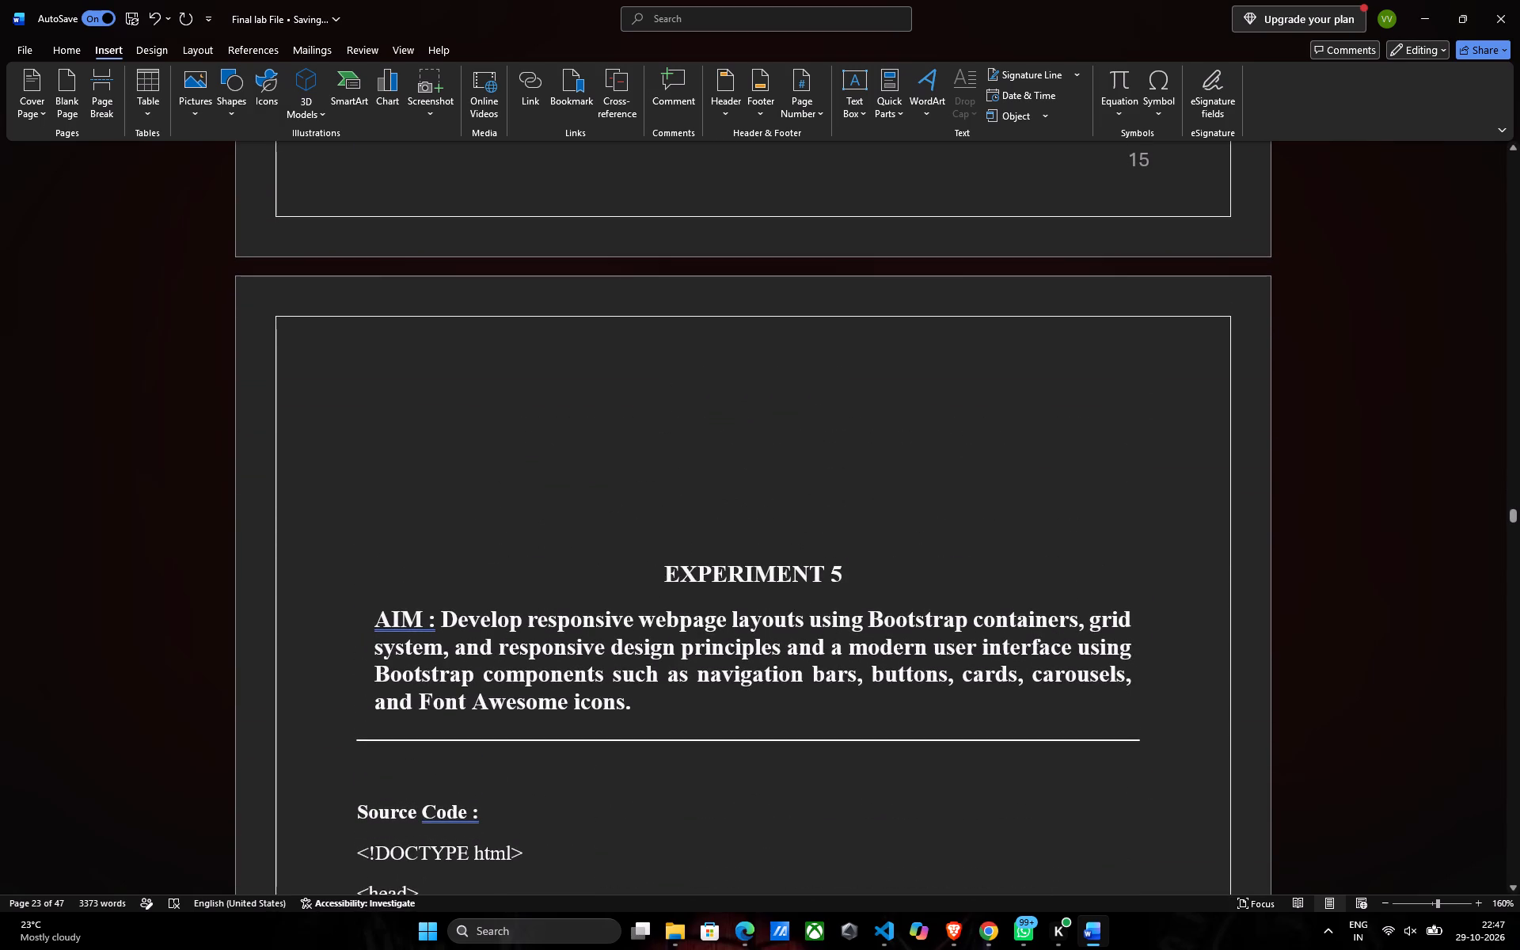
pyautogui.click(383, 562)
pyautogui.click(340, 621)
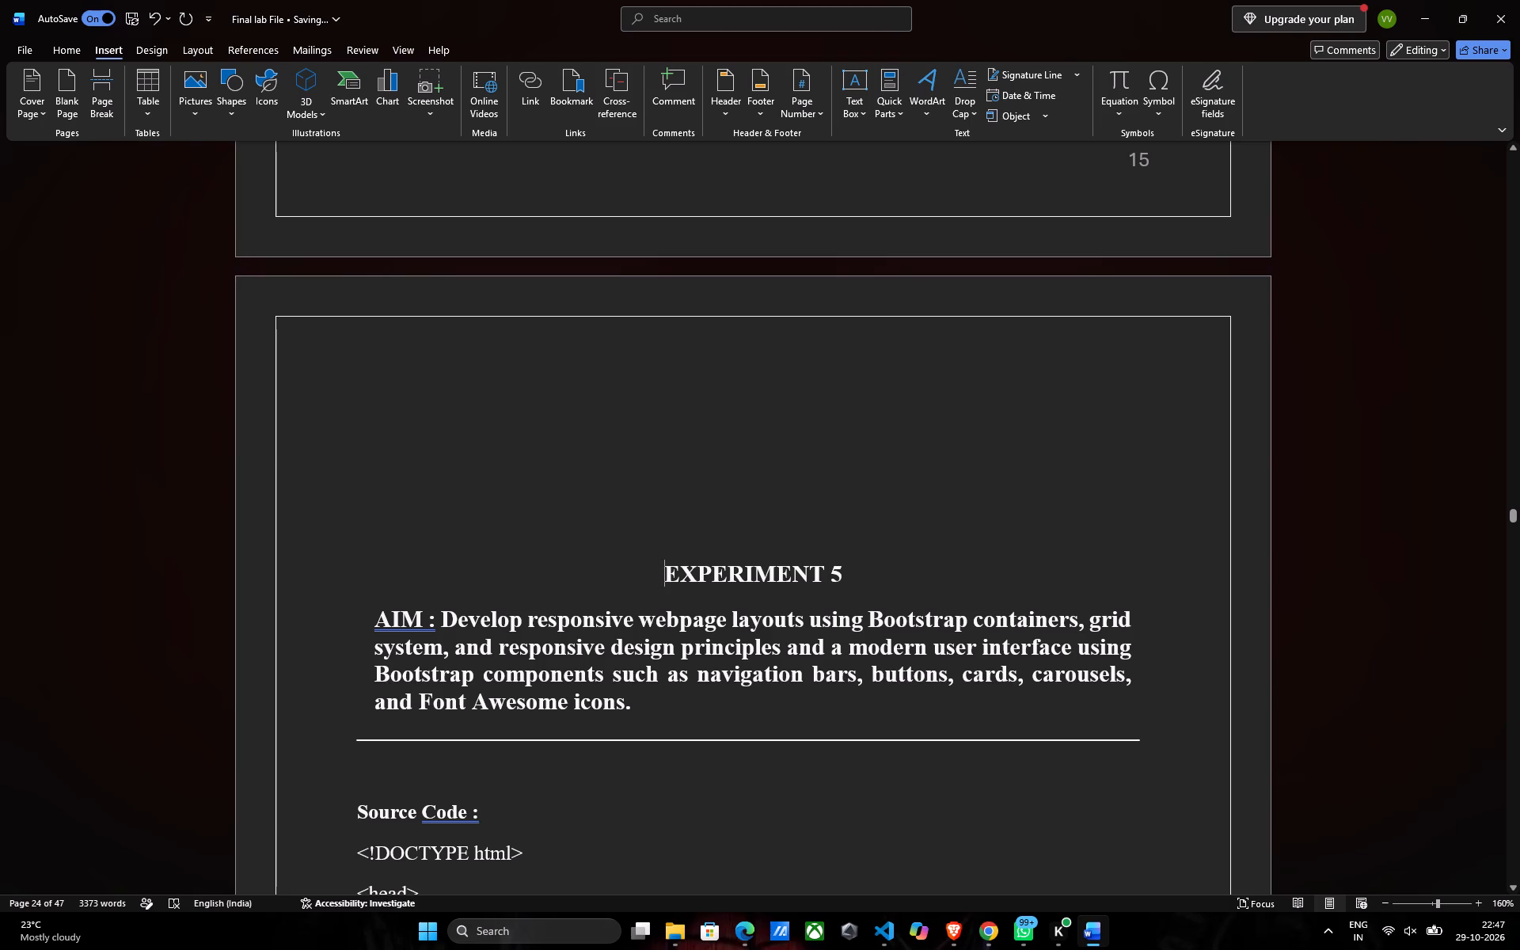
pyautogui.moveTo(390, 647); pyautogui.dragTo(381, 640)
pyautogui.click(359, 624)
pyautogui.press('Up')
pyautogui.press('Up')
pyautogui.press('Return')
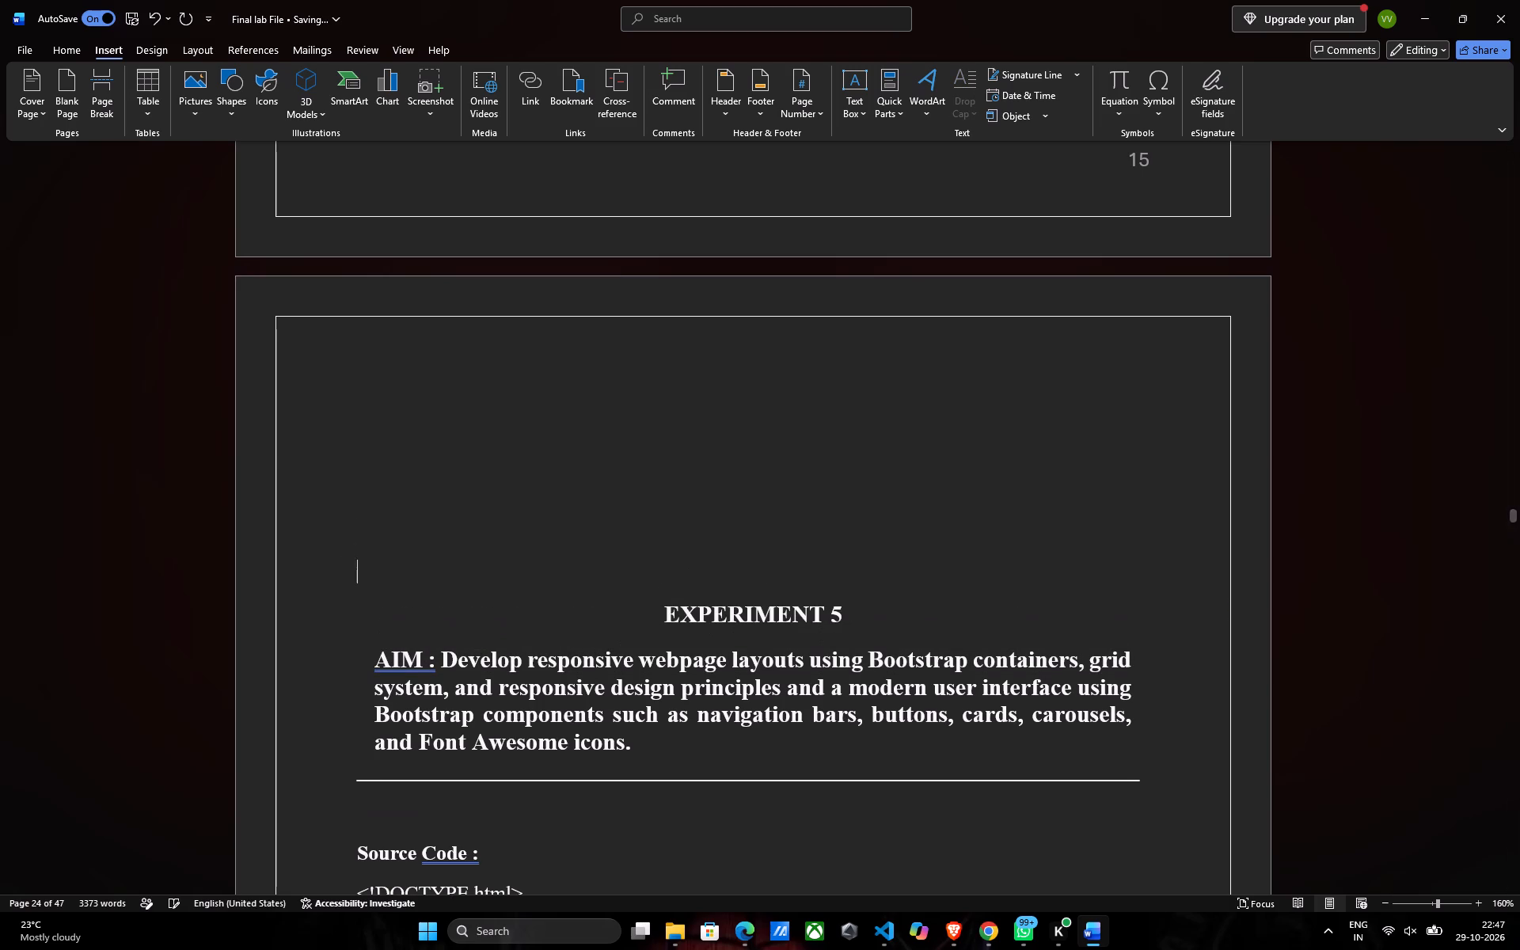
pyautogui.press('BackSpace')
pyautogui.press('BackSpace')
pyautogui.press('BackSpace')
pyautogui.press('BackSpace')
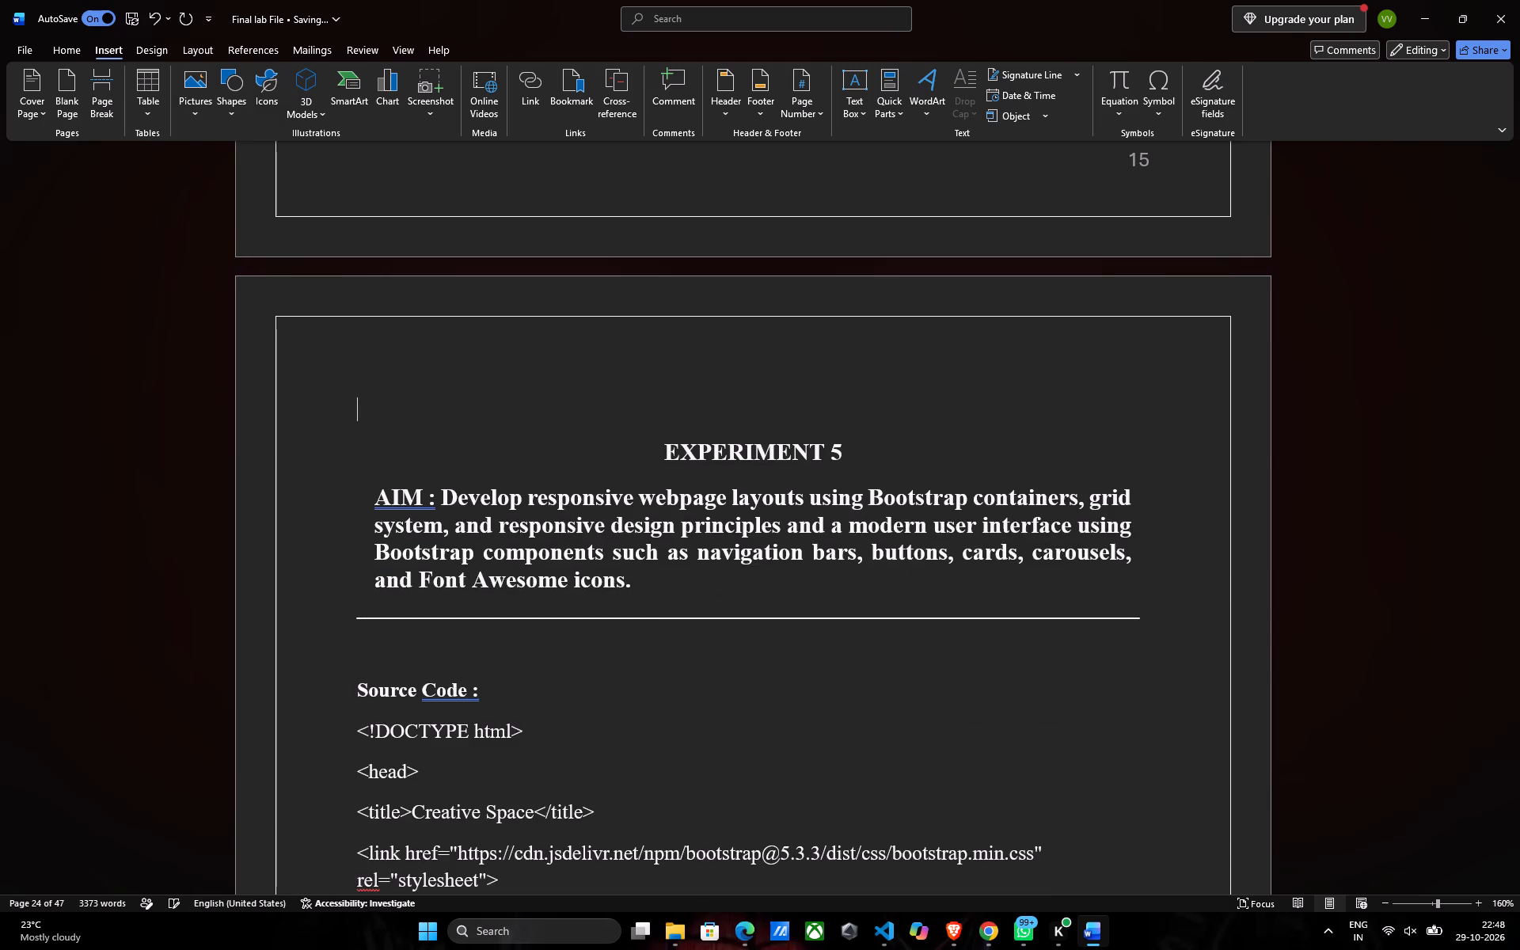
pyautogui.press('BackSpace')
pyautogui.scroll(2, 360, 624)
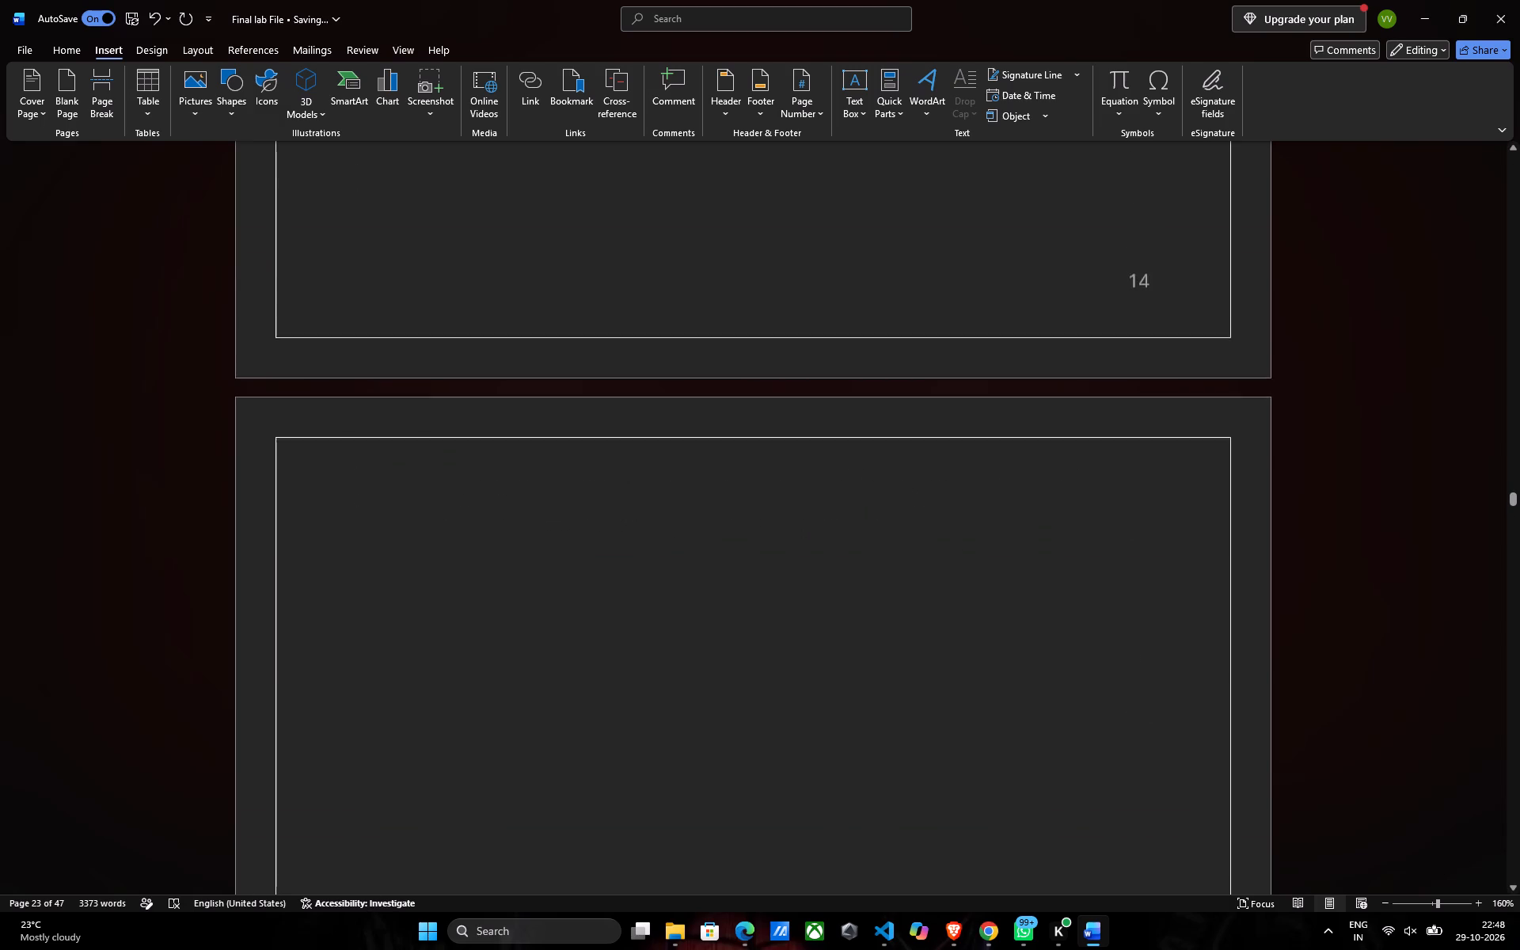
# Compare the Responsive Web Design output on page 13 with the portfolio screenshot and blank space on page 14.
pyautogui.scroll(-2, 360, 624)
pyautogui.scroll(7, 361, 625)
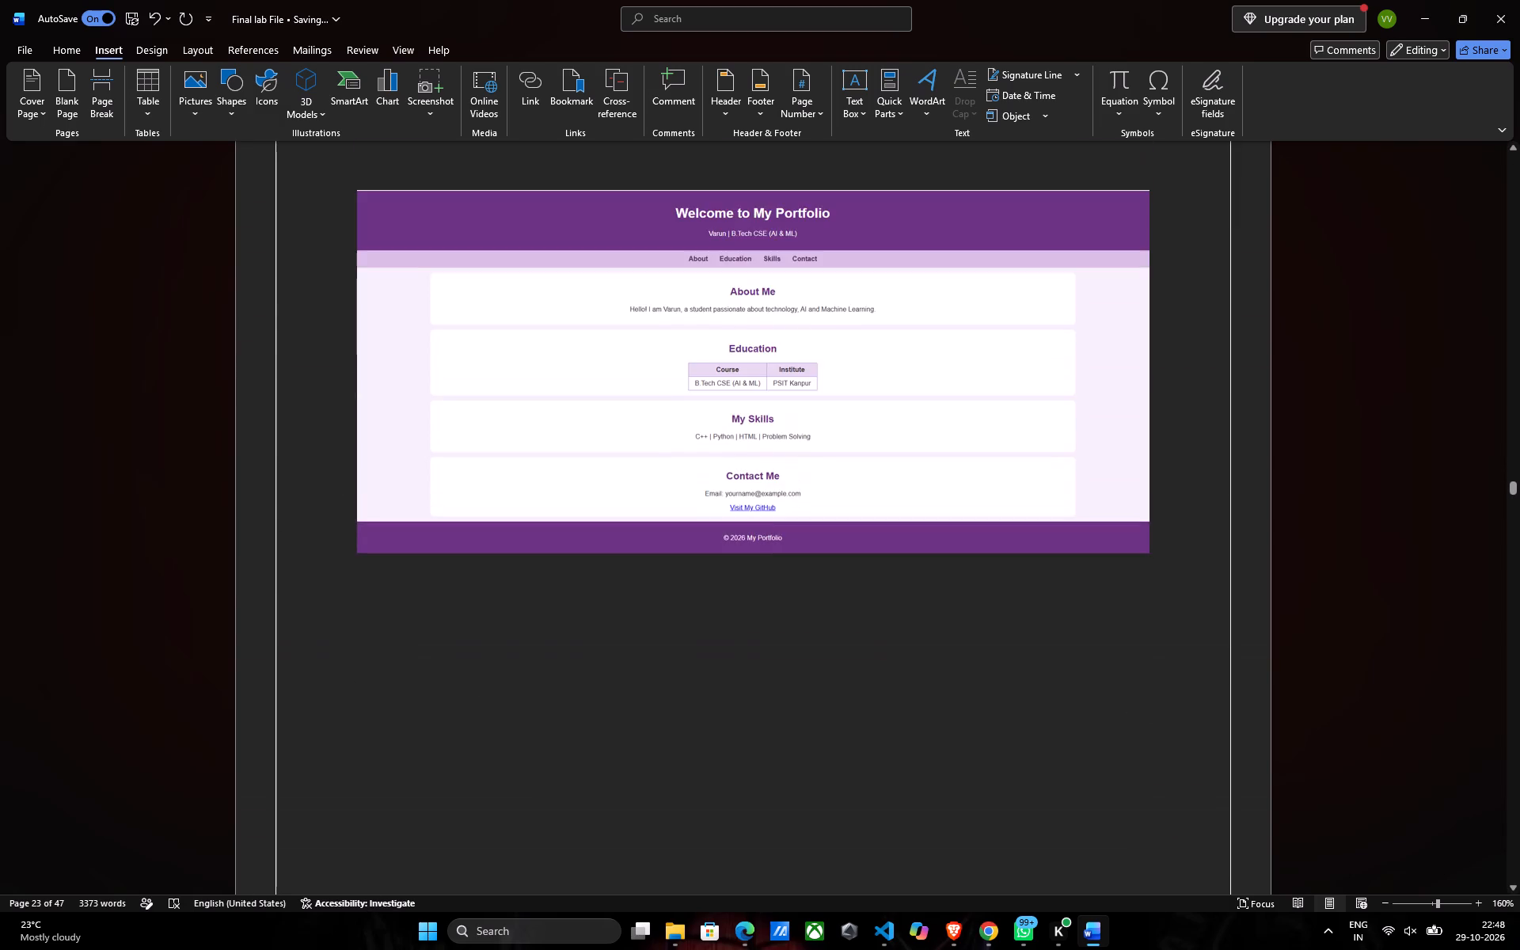
pyautogui.scroll(8, 361, 625)
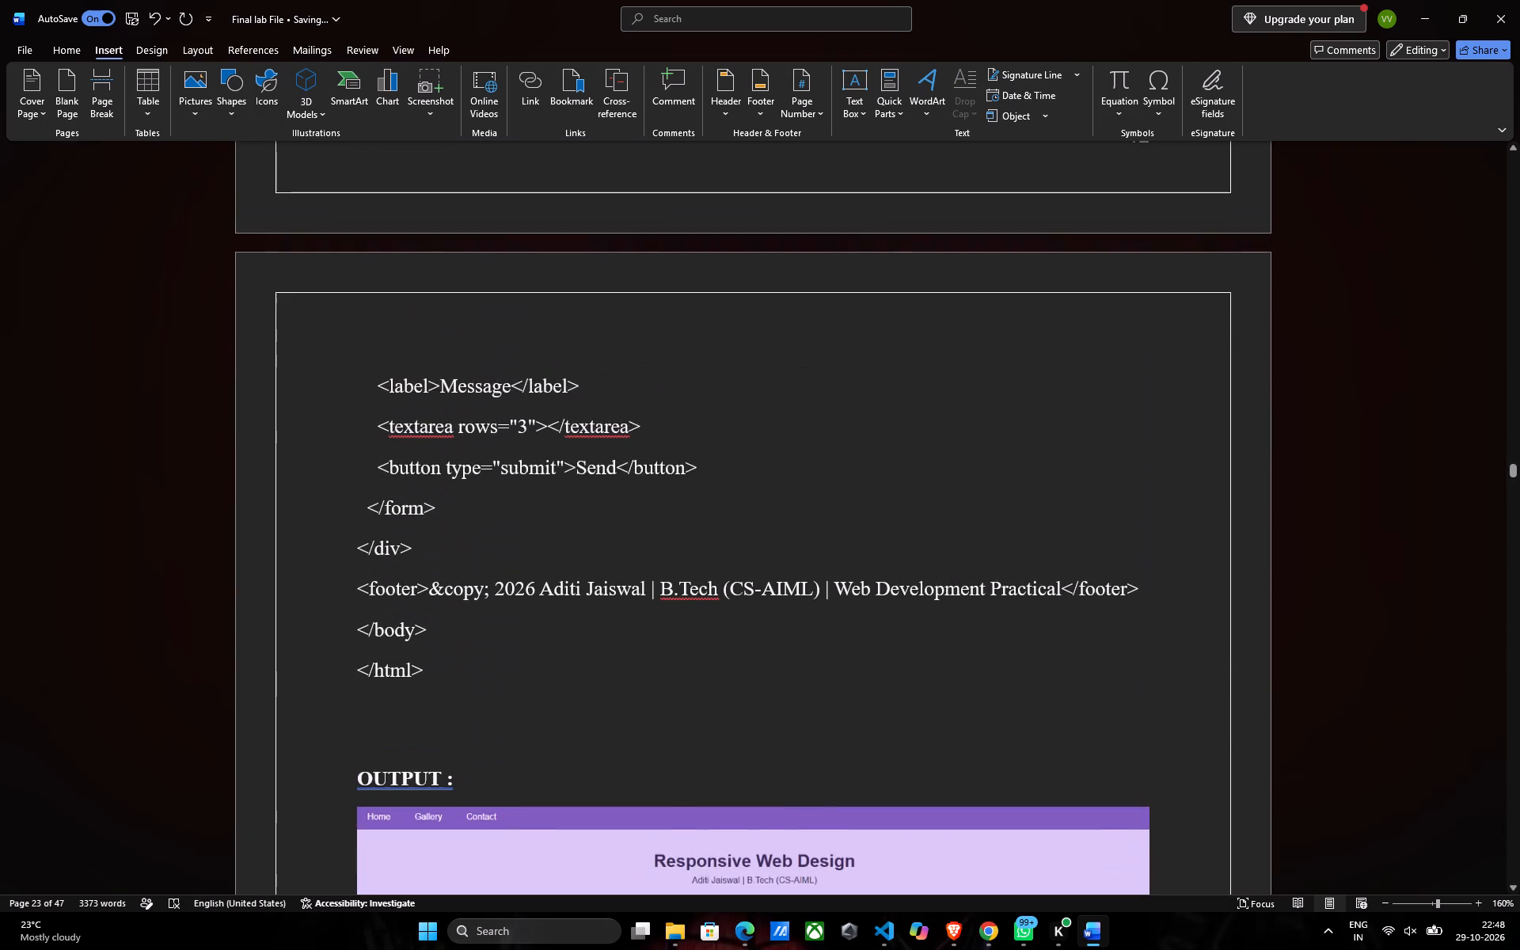
pyautogui.scroll(-2, 363, 624)
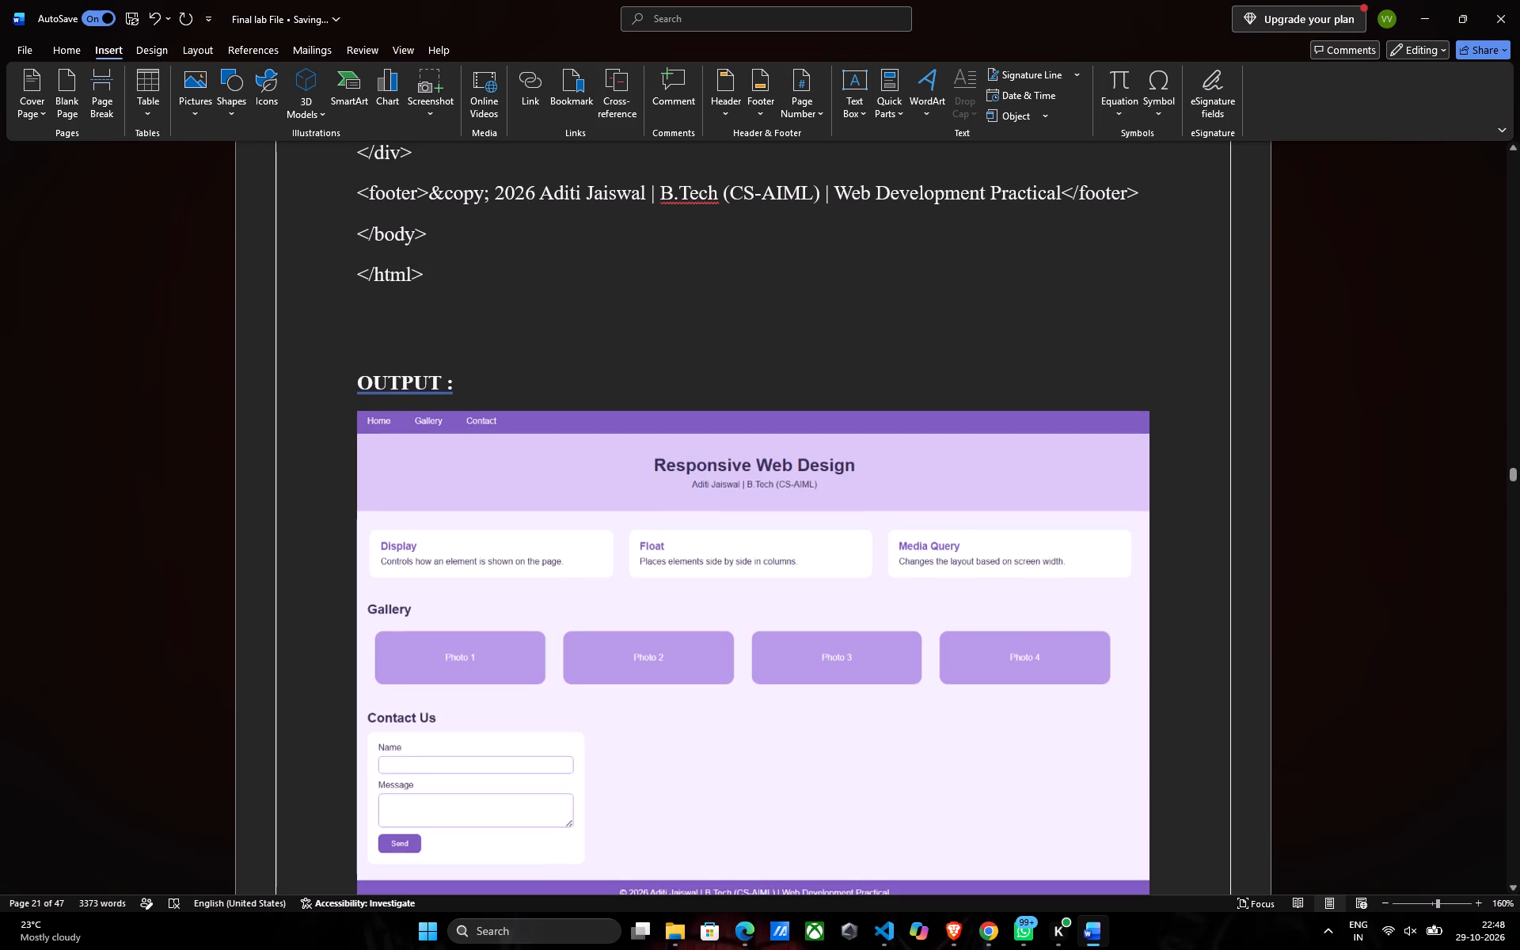
pyautogui.scroll(-5, 472, 680)
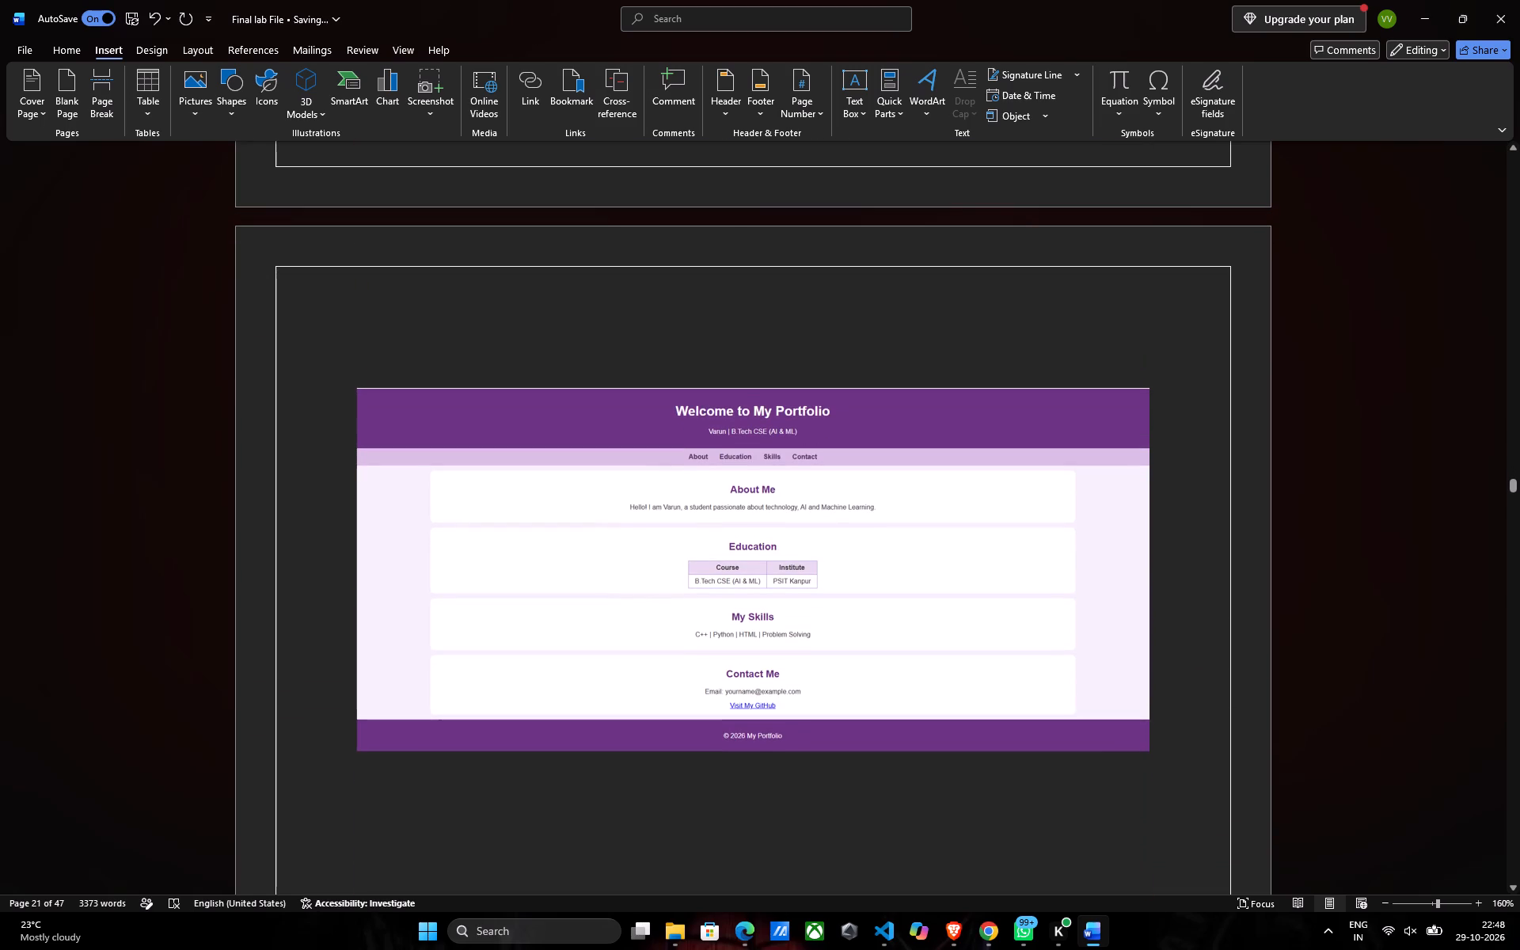
pyautogui.scroll(6, 439, 531)
pyautogui.scroll(-2, 442, 532)
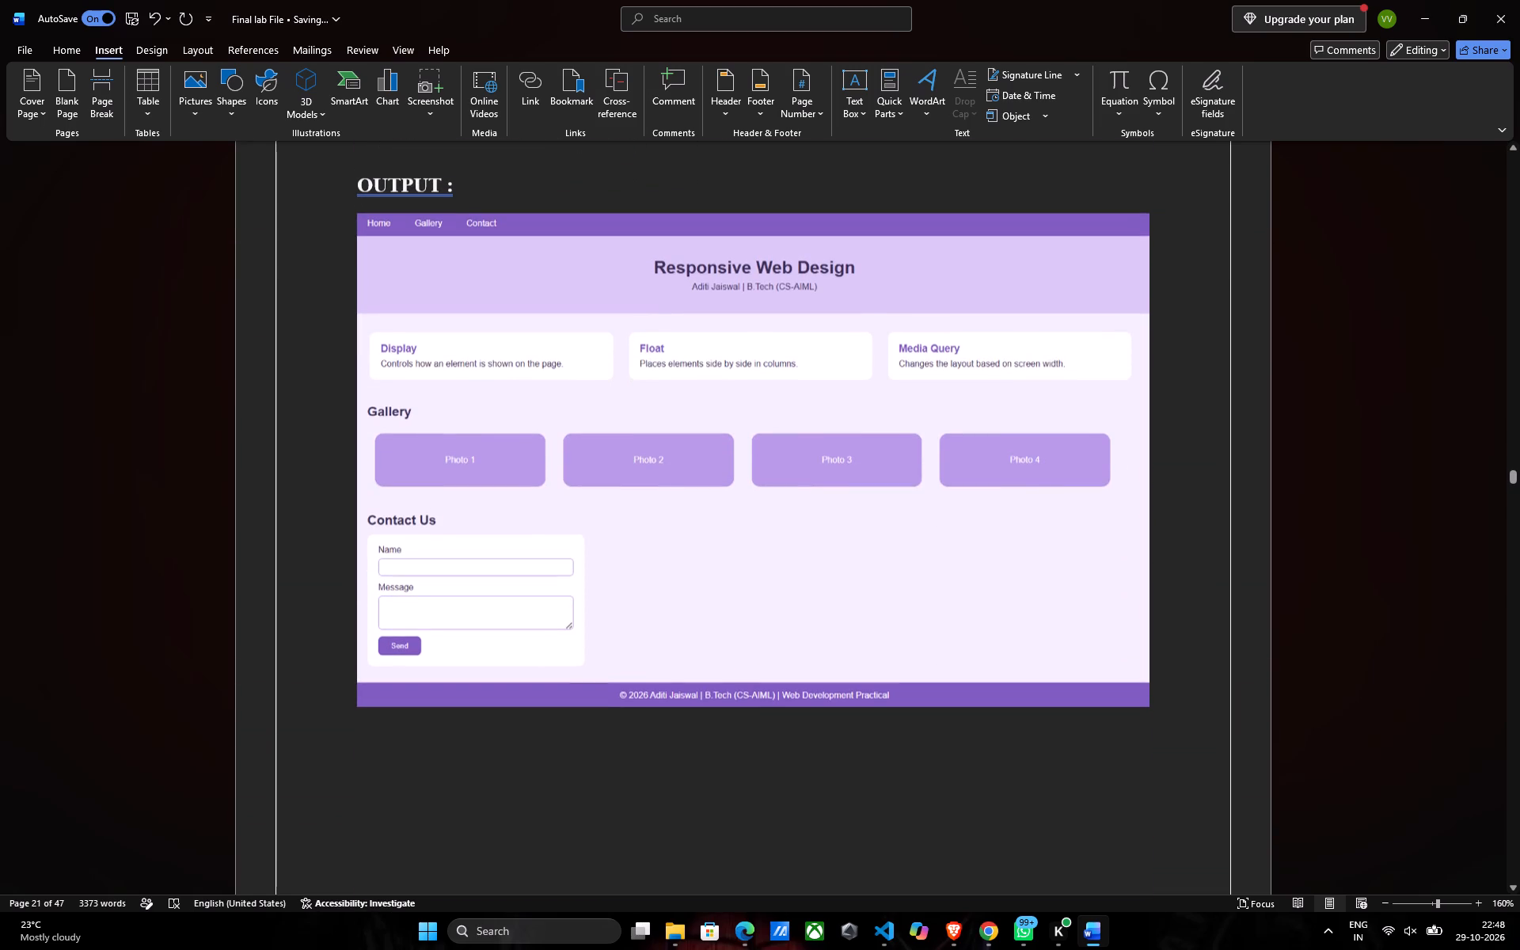
pyautogui.scroll(-4, 446, 531)
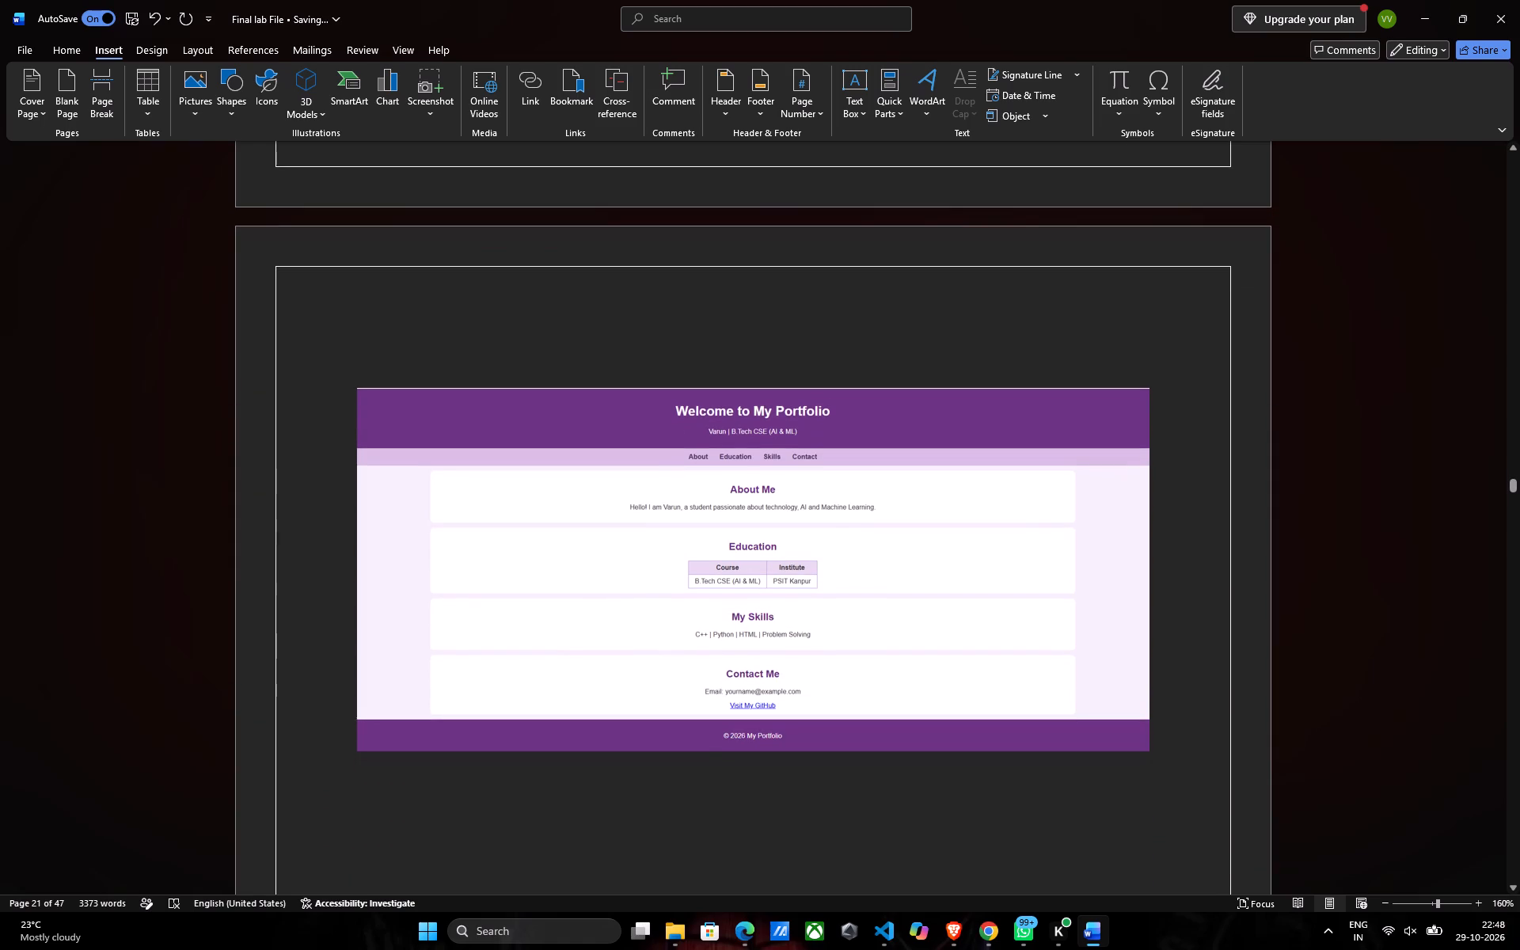
pyautogui.scroll(-3, 470, 545)
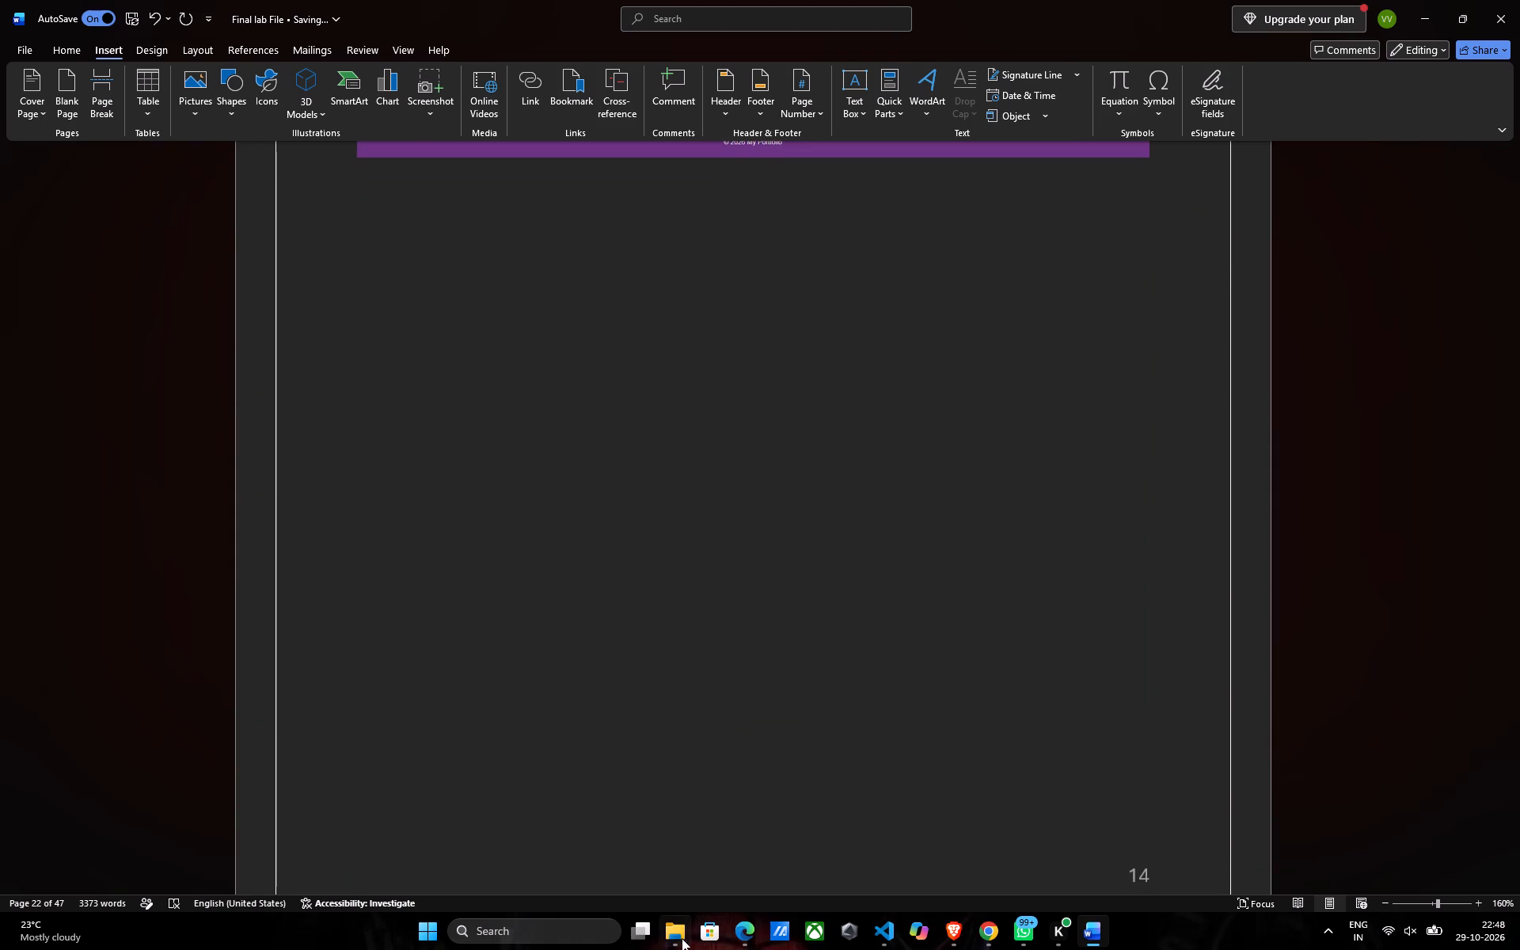
pyautogui.click(678, 942)
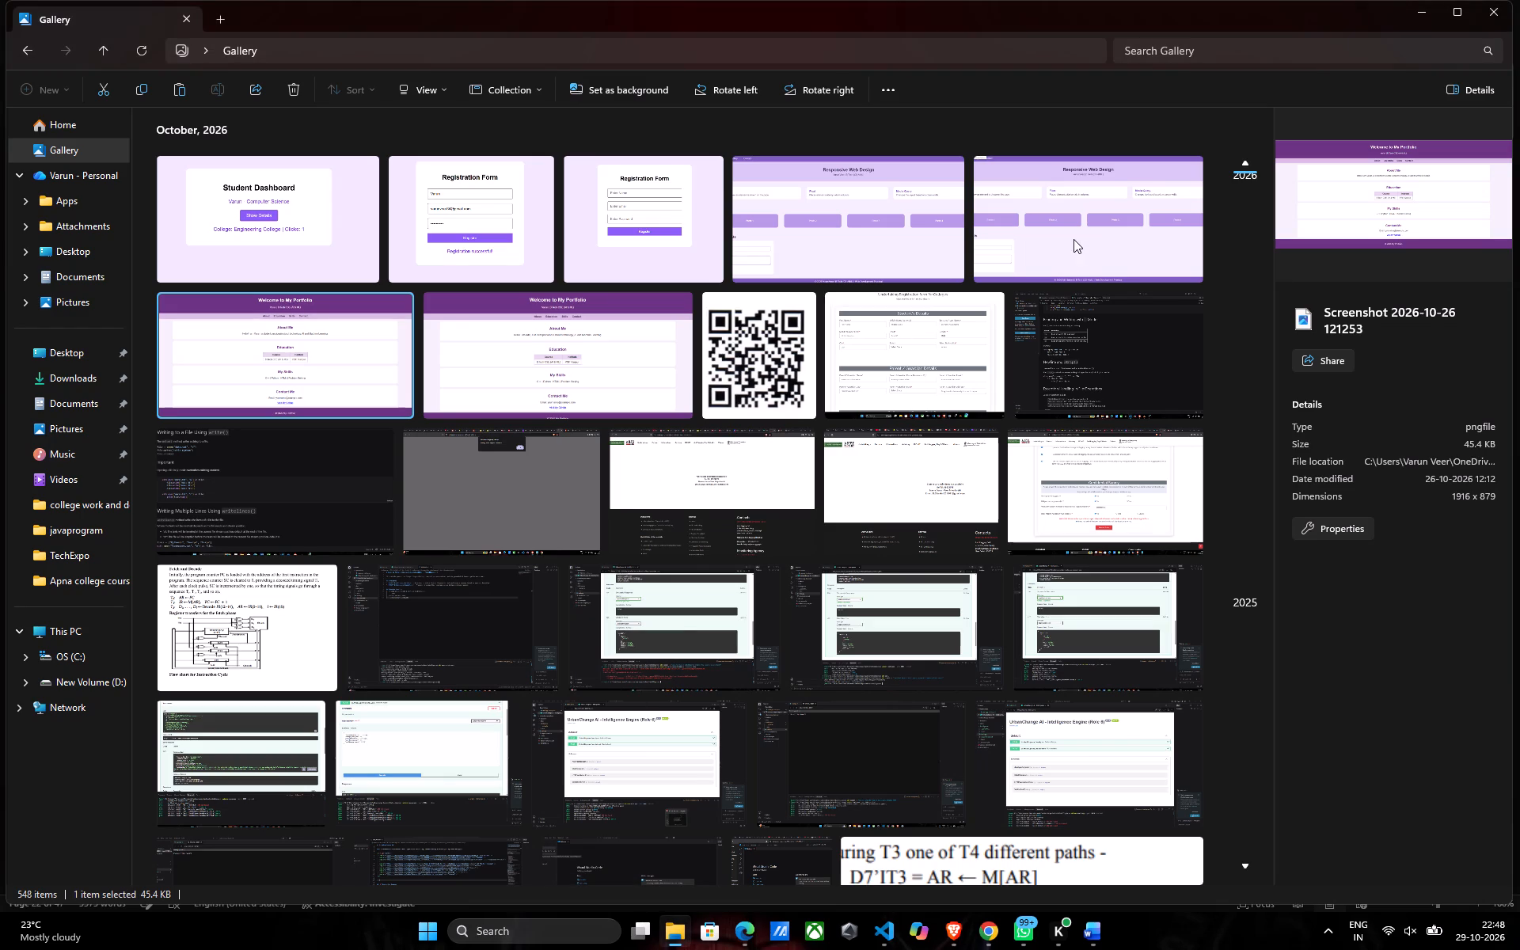
pyautogui.click(920, 219)
pyautogui.click(925, 218)
pyautogui.click(925, 217)
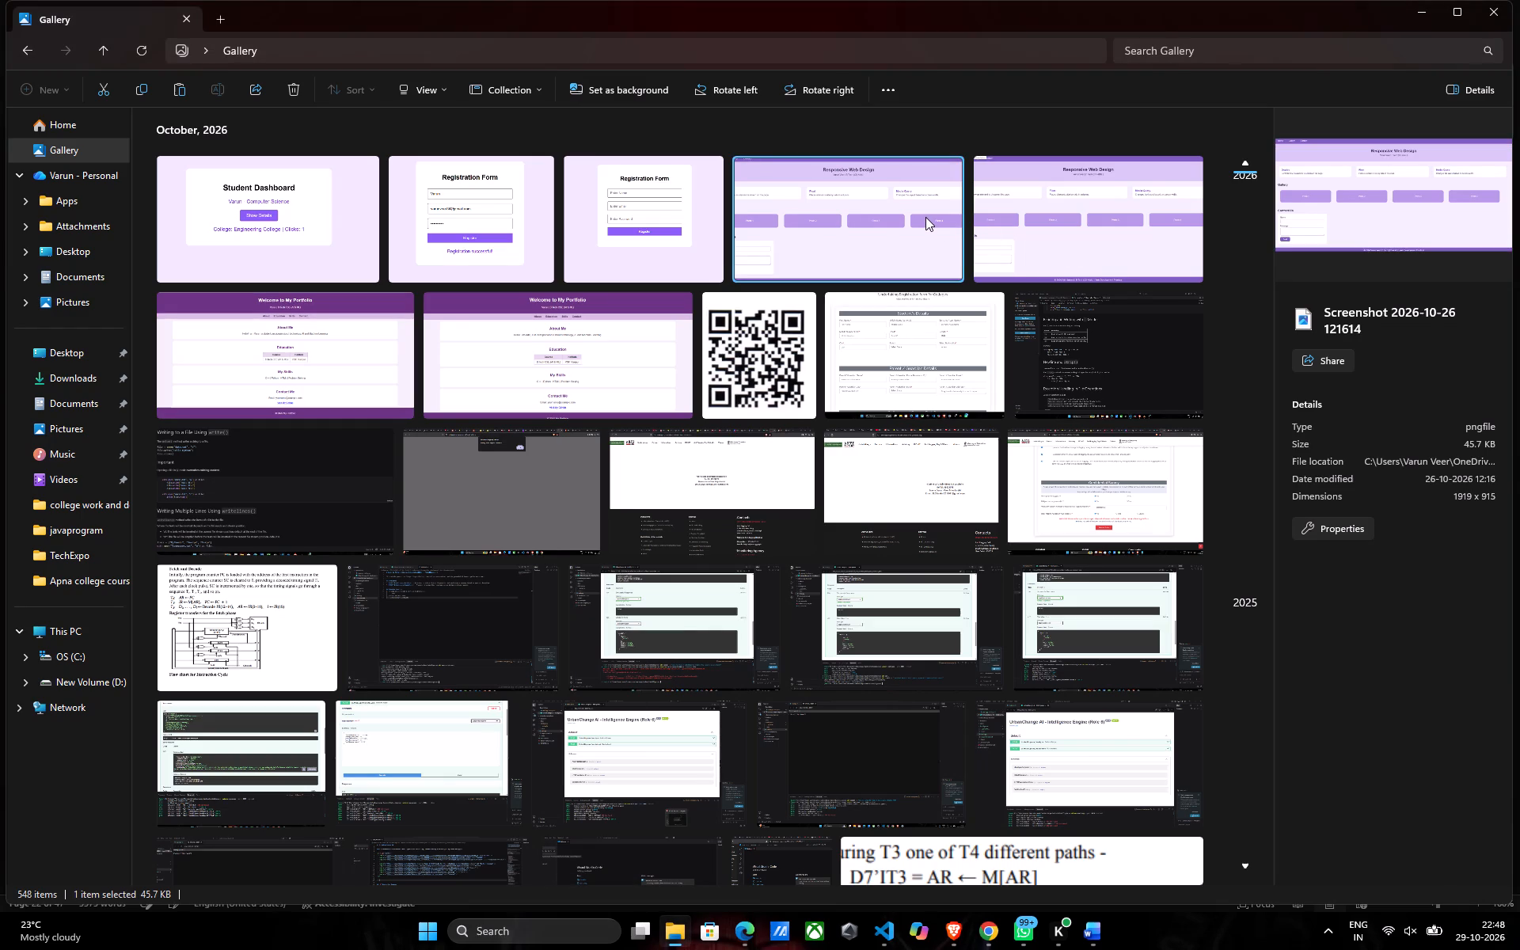
pyautogui.rightClick(917, 229)
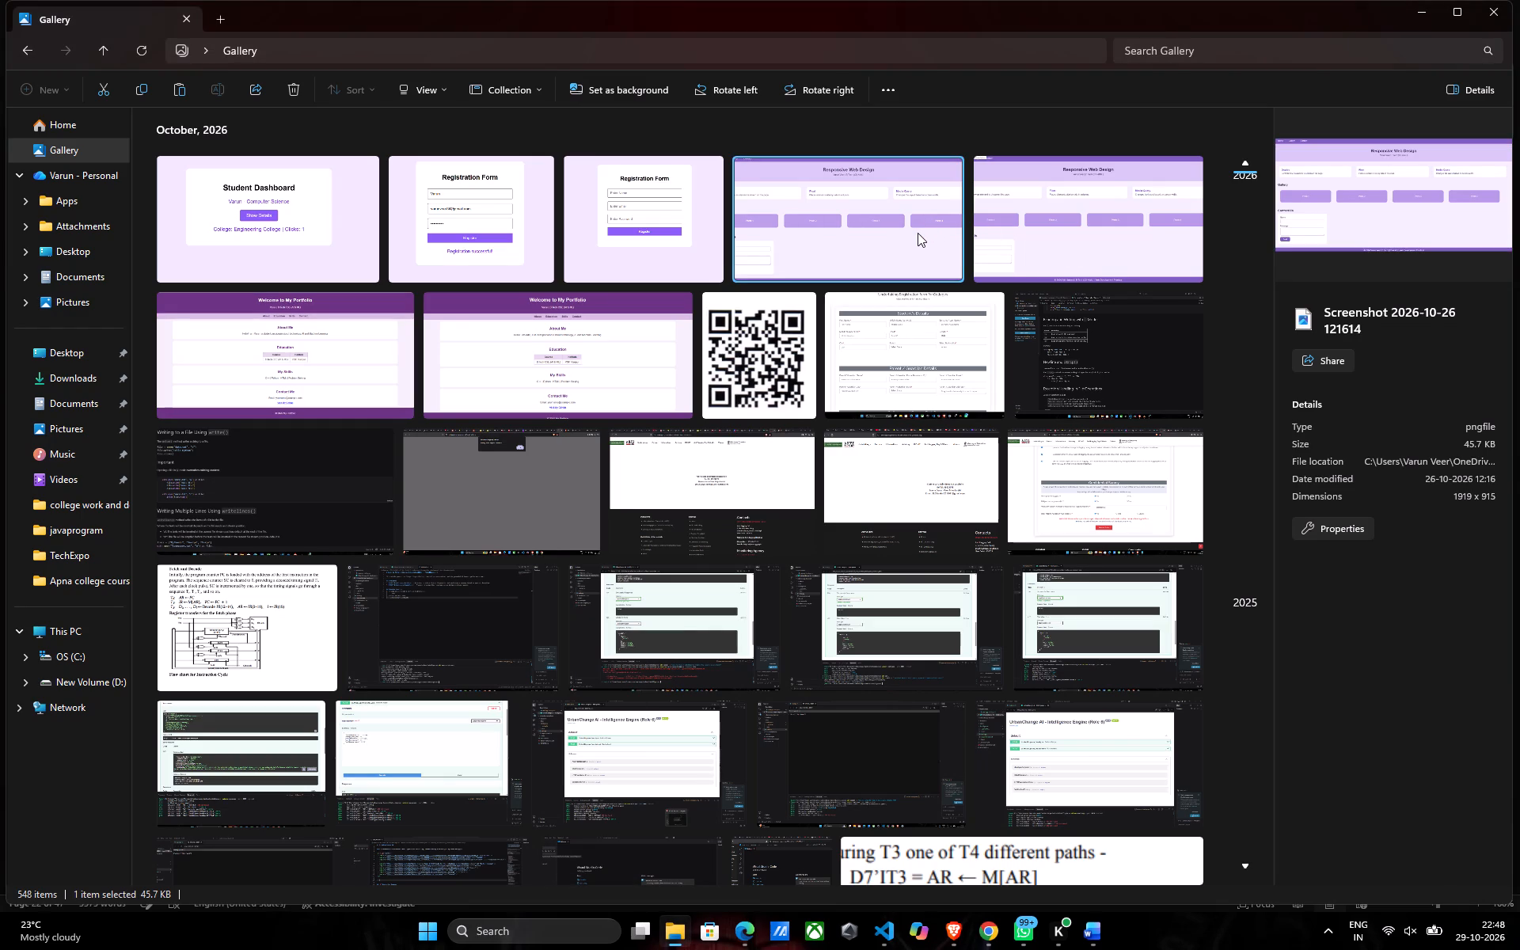
pyautogui.rightClick(918, 233)
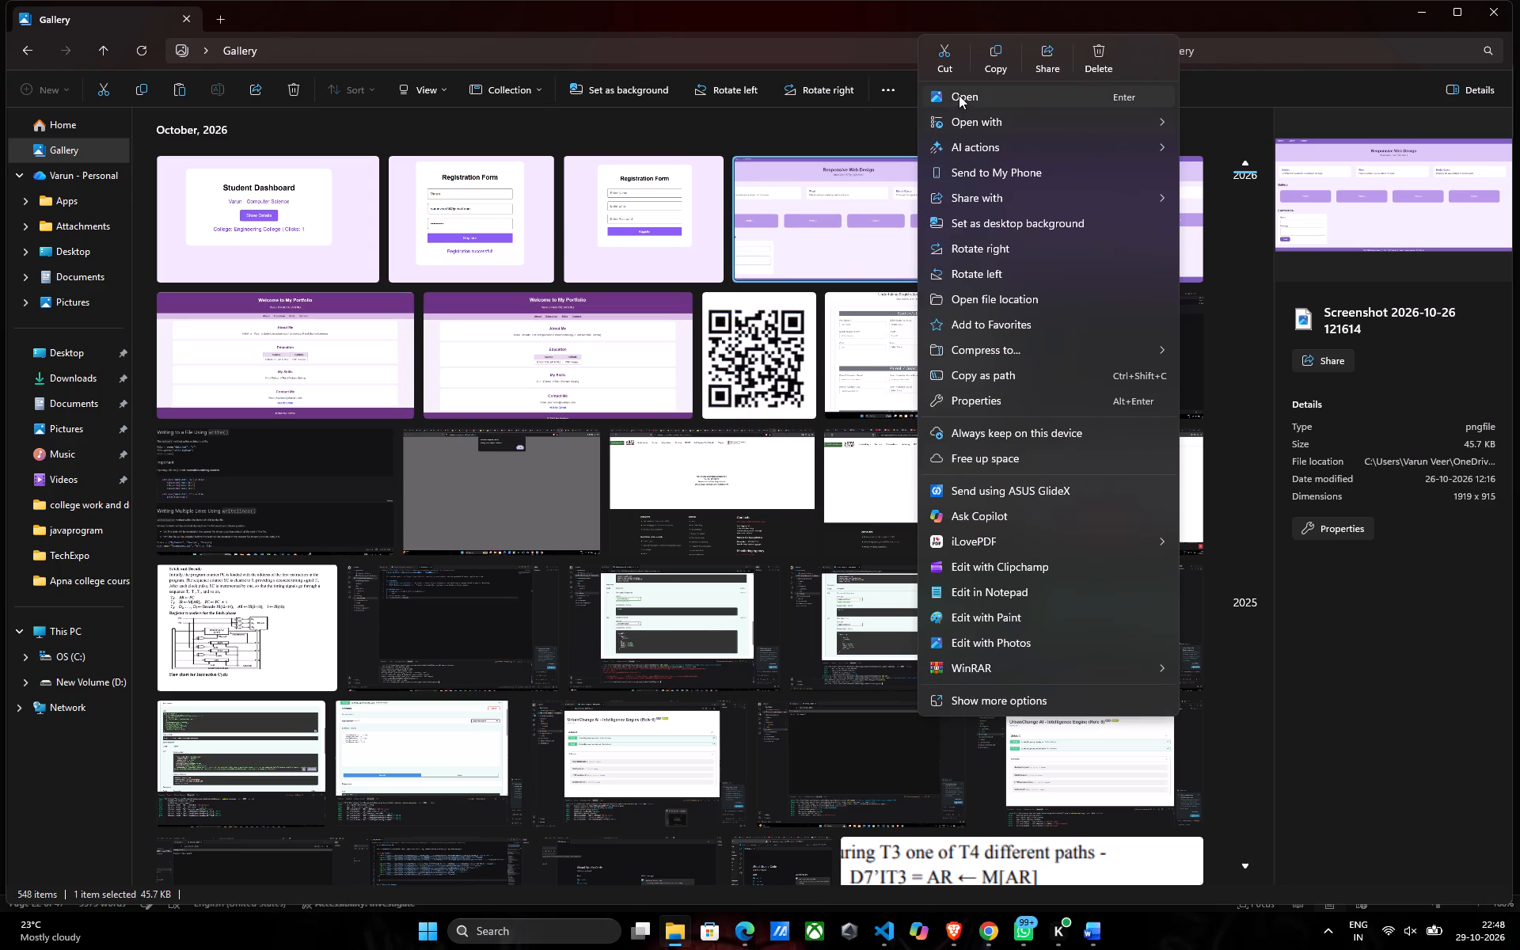
pyautogui.click(997, 53)
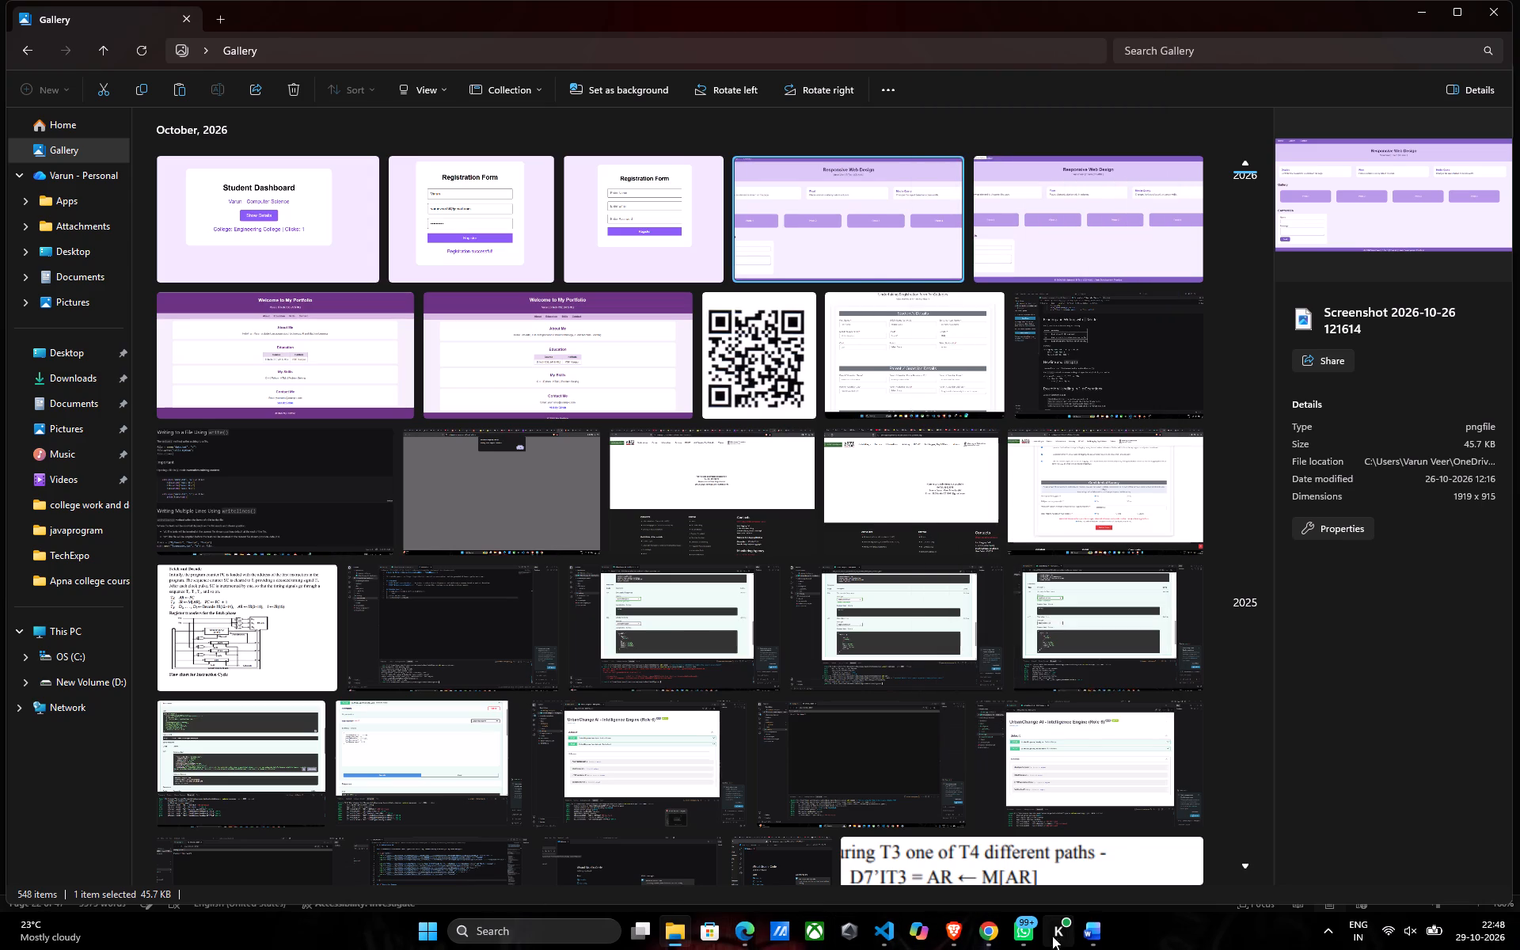
# Back in Word, replace the portfolio screenshot on page 14 with the copied Responsive Web Design screenshot.
pyautogui.click(1090, 936)
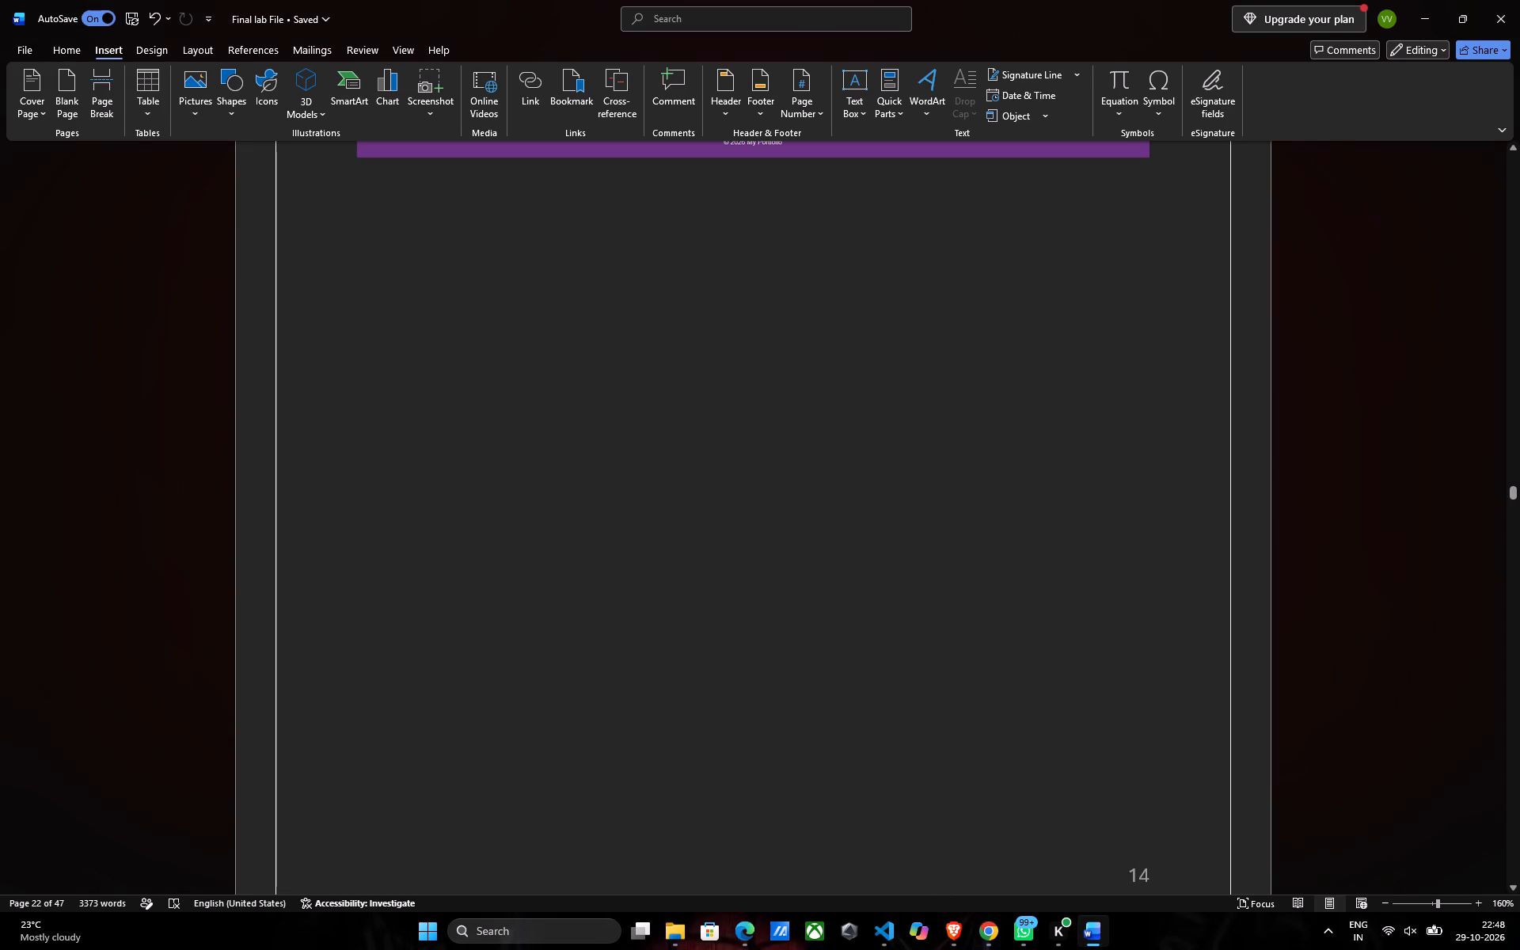
pyautogui.scroll(3, 591, 570)
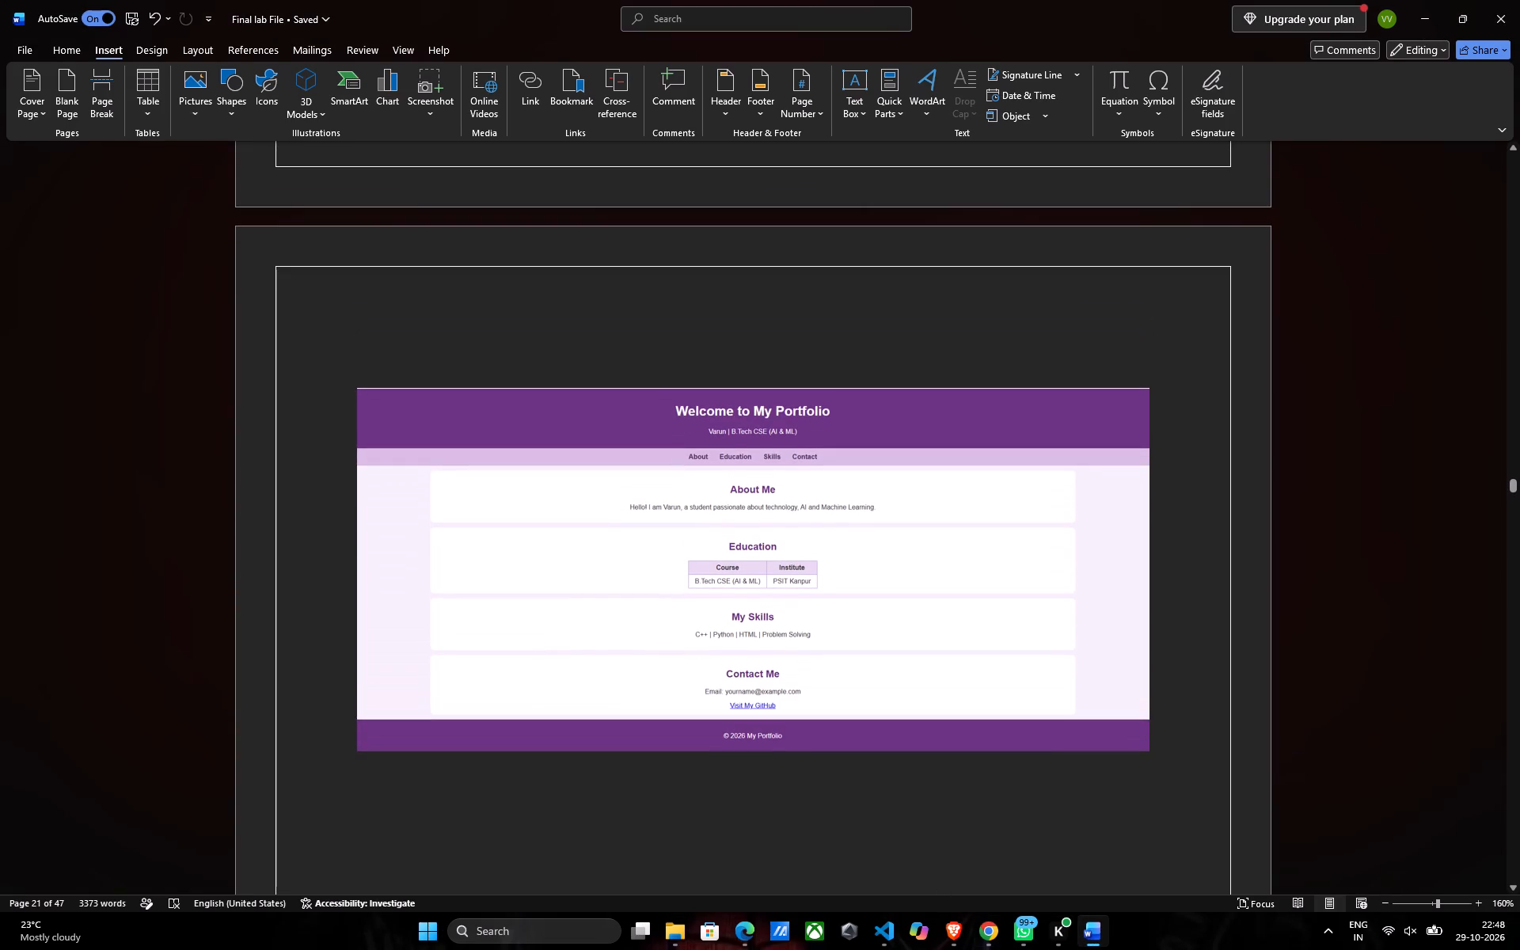
pyautogui.scroll(3, 581, 572)
pyautogui.scroll(-2, 581, 572)
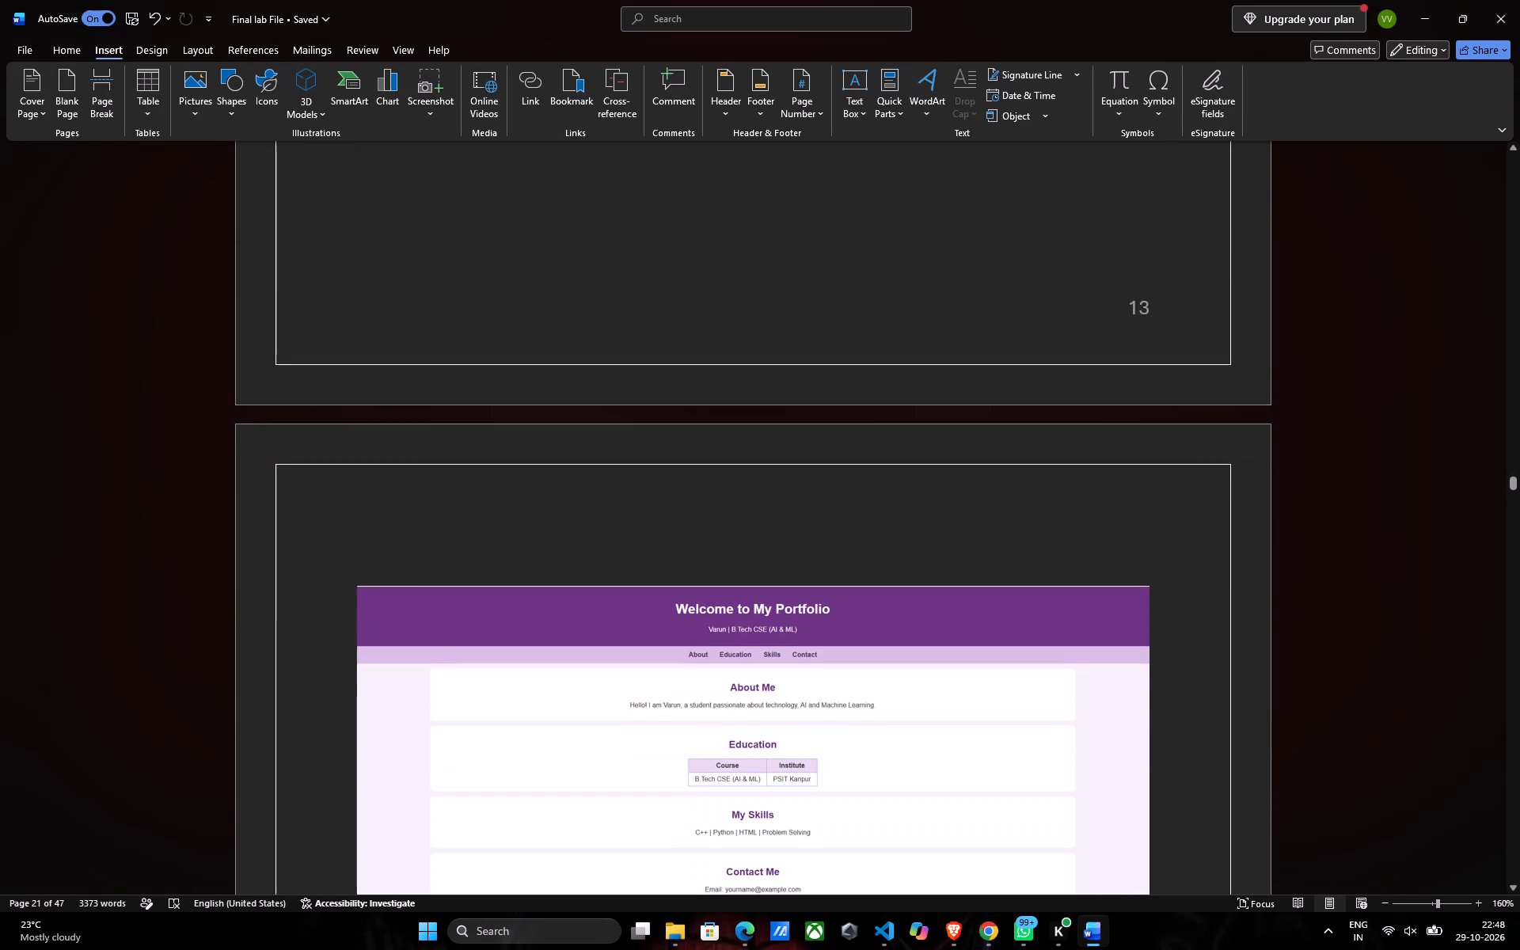
pyautogui.scroll(-2, 888, 661)
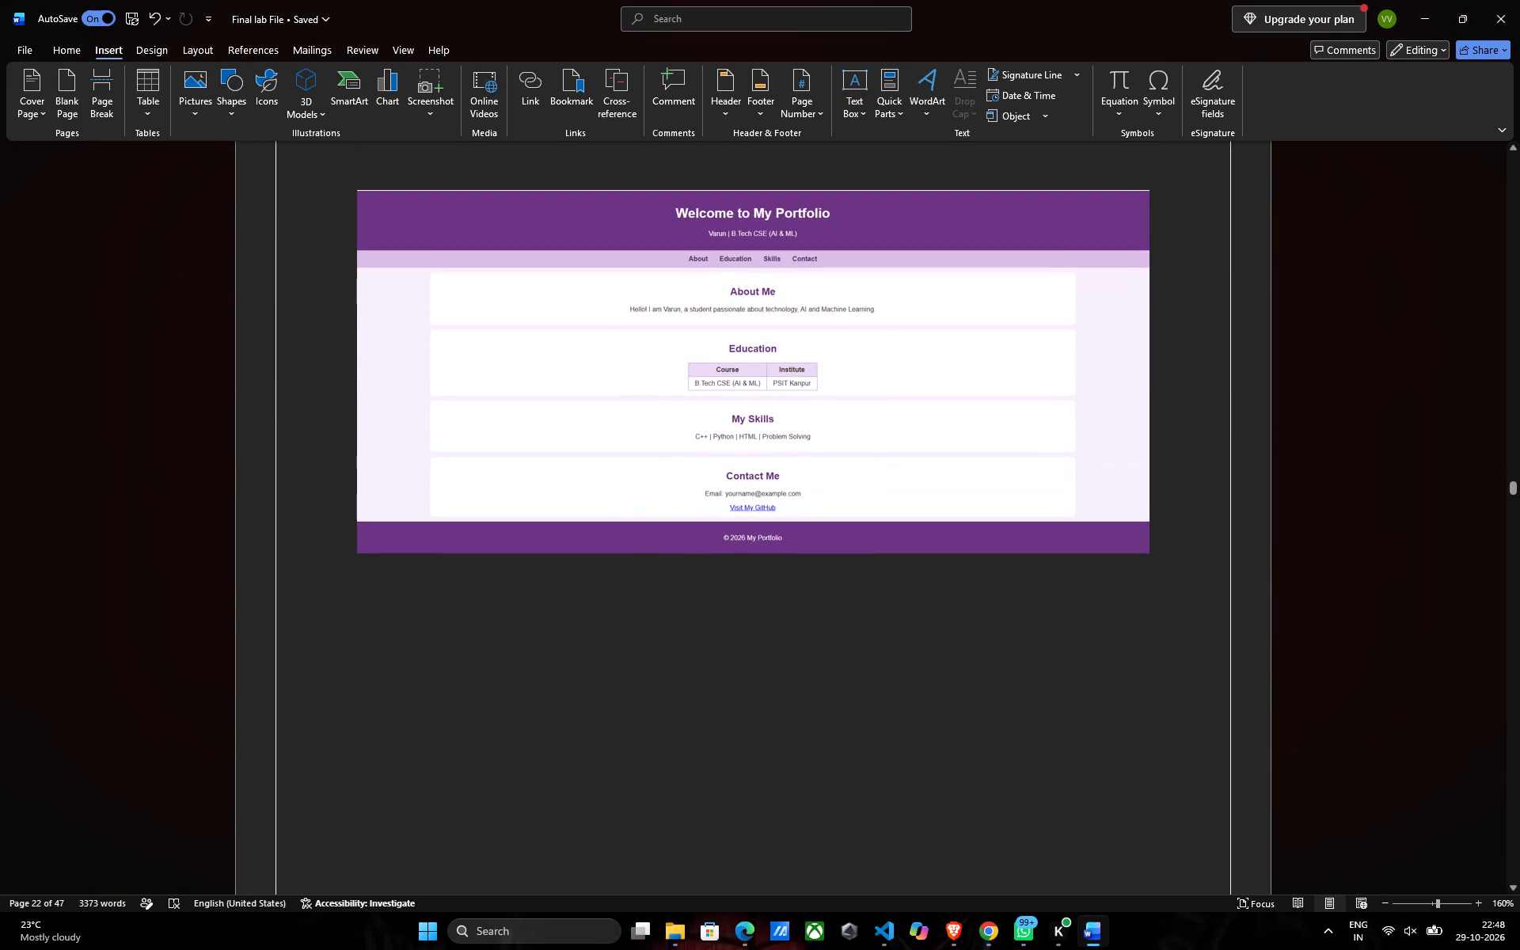
pyautogui.click(1158, 522)
pyautogui.press('BackSpace')
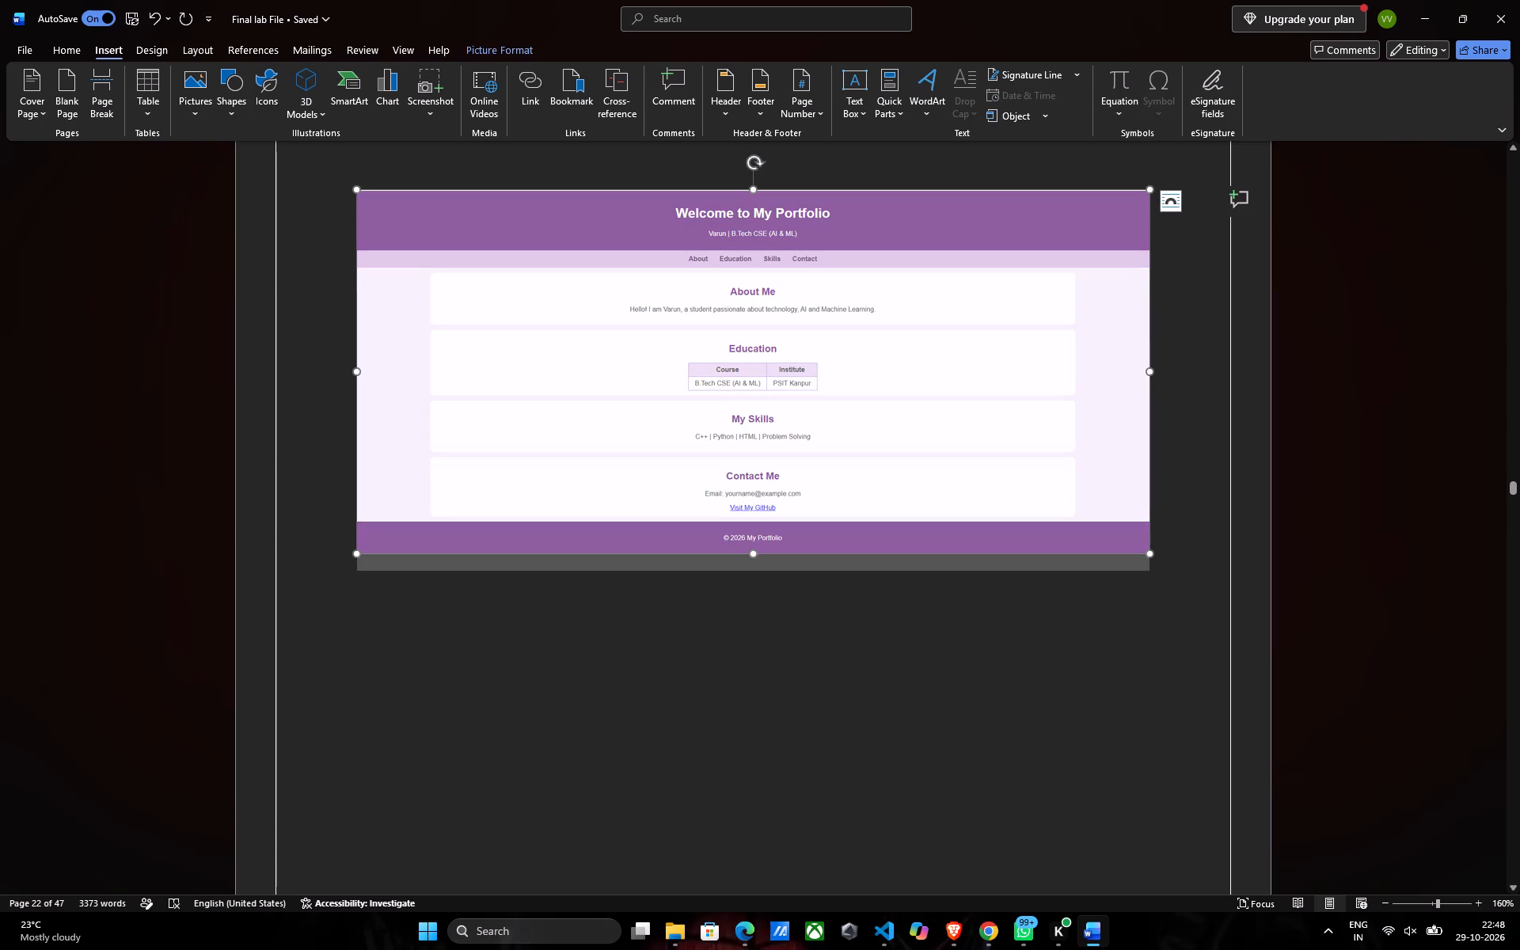
pyautogui.hotkey('ctrl', 'v')
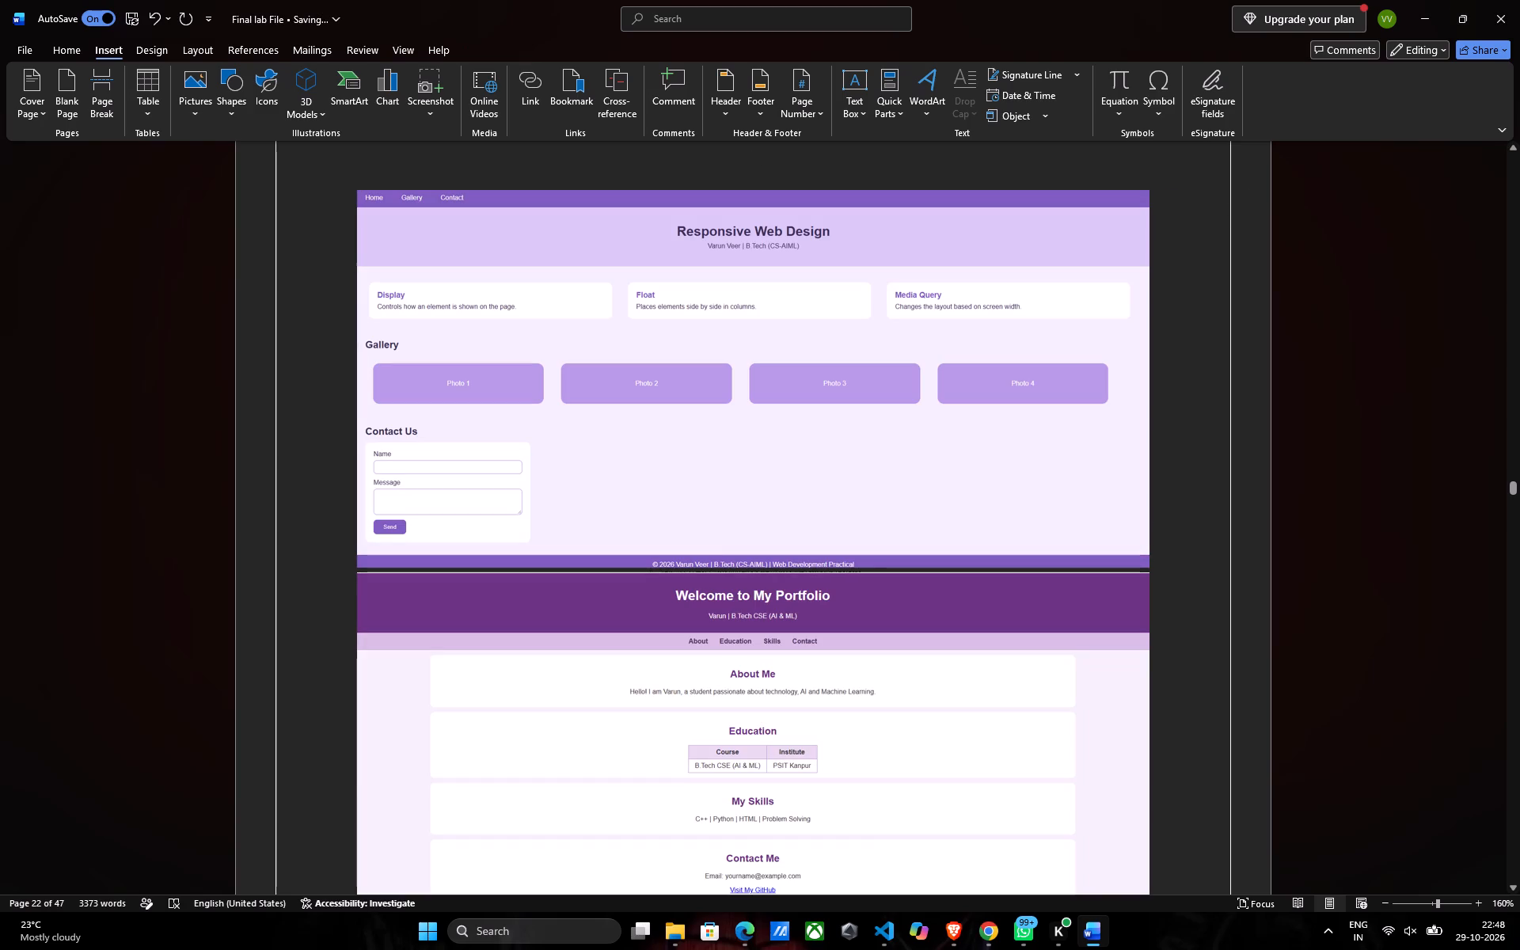
pyautogui.scroll(-2, 1136, 601)
pyautogui.click(1157, 531)
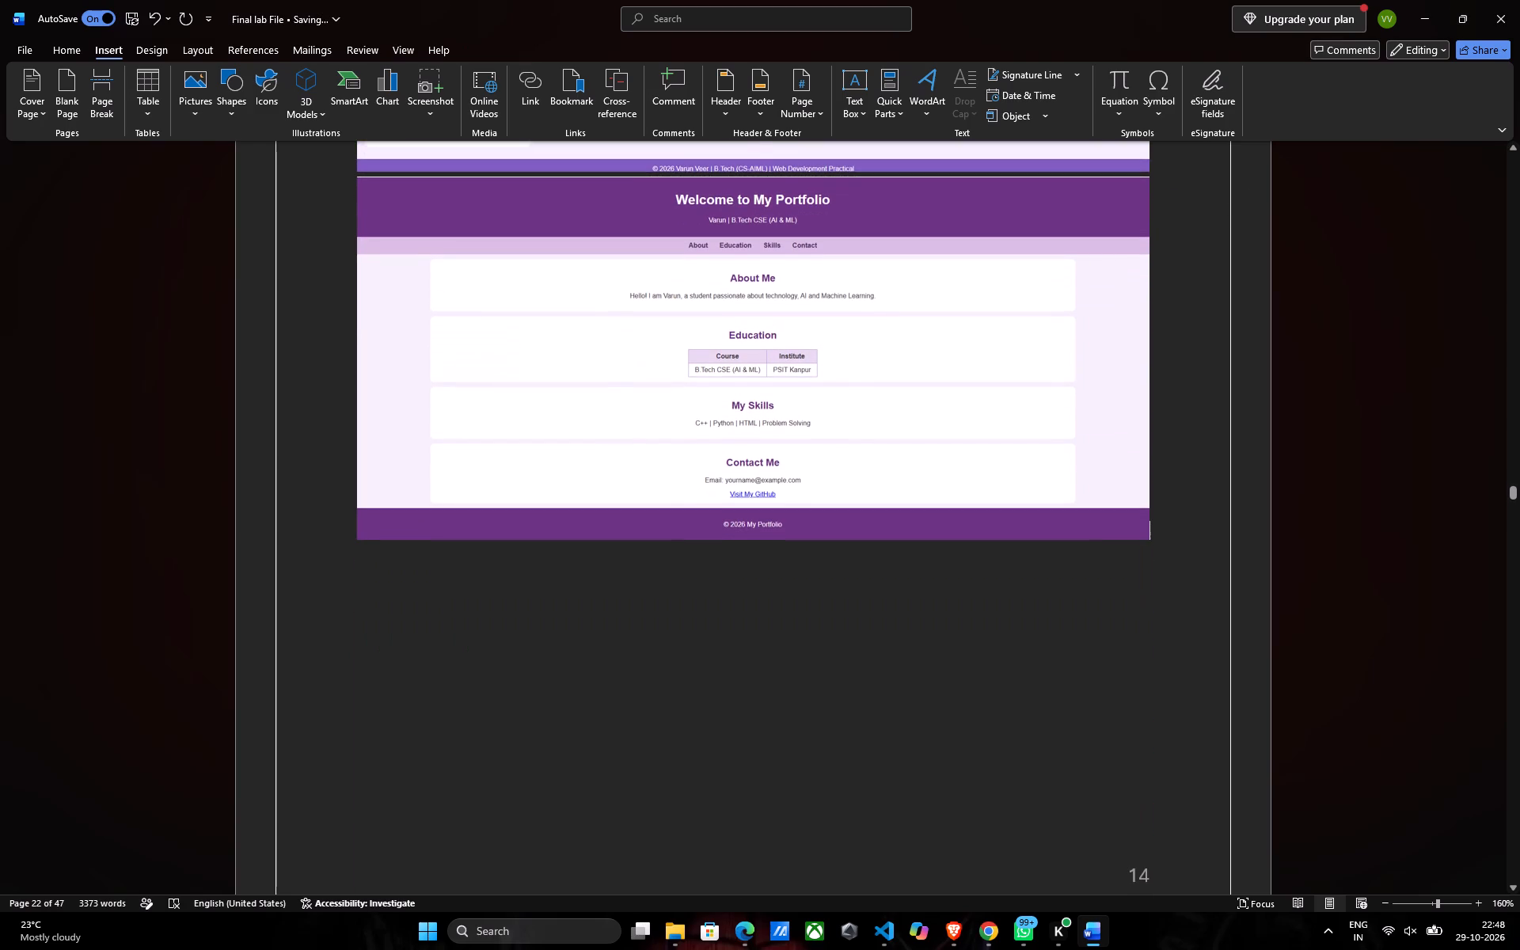
pyautogui.press('BackSpace')
pyautogui.press('BackSpace')
# Stretch the new Responsive Web Design screenshot on page 14 vertically by roughly 60 percent, keeping its width.
pyautogui.scroll(2, 1146, 538)
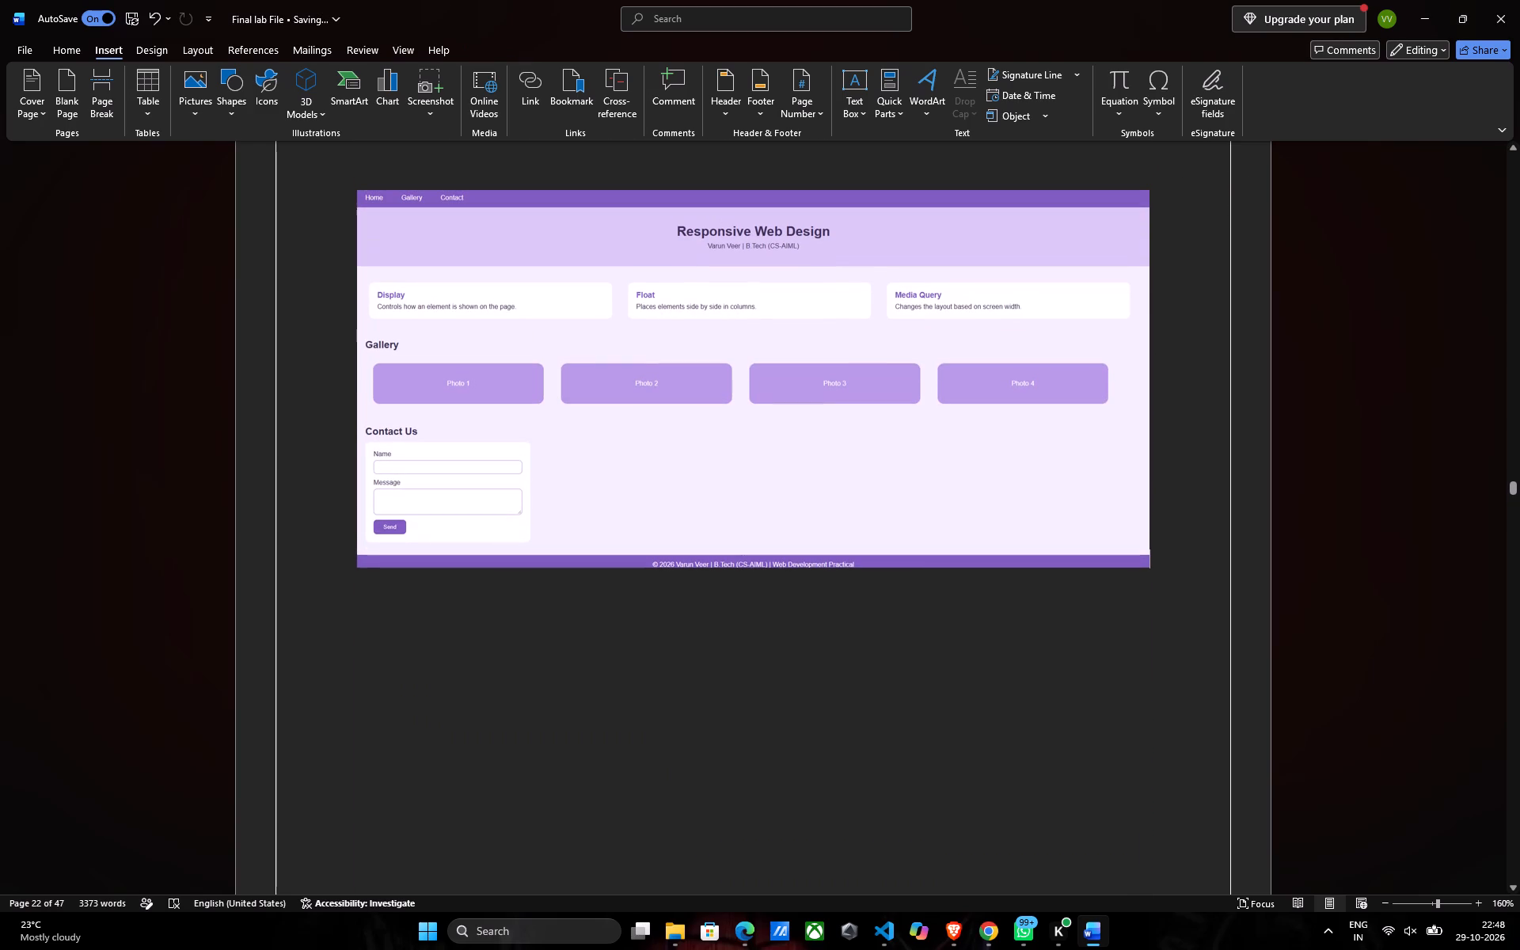
pyautogui.click(780, 535)
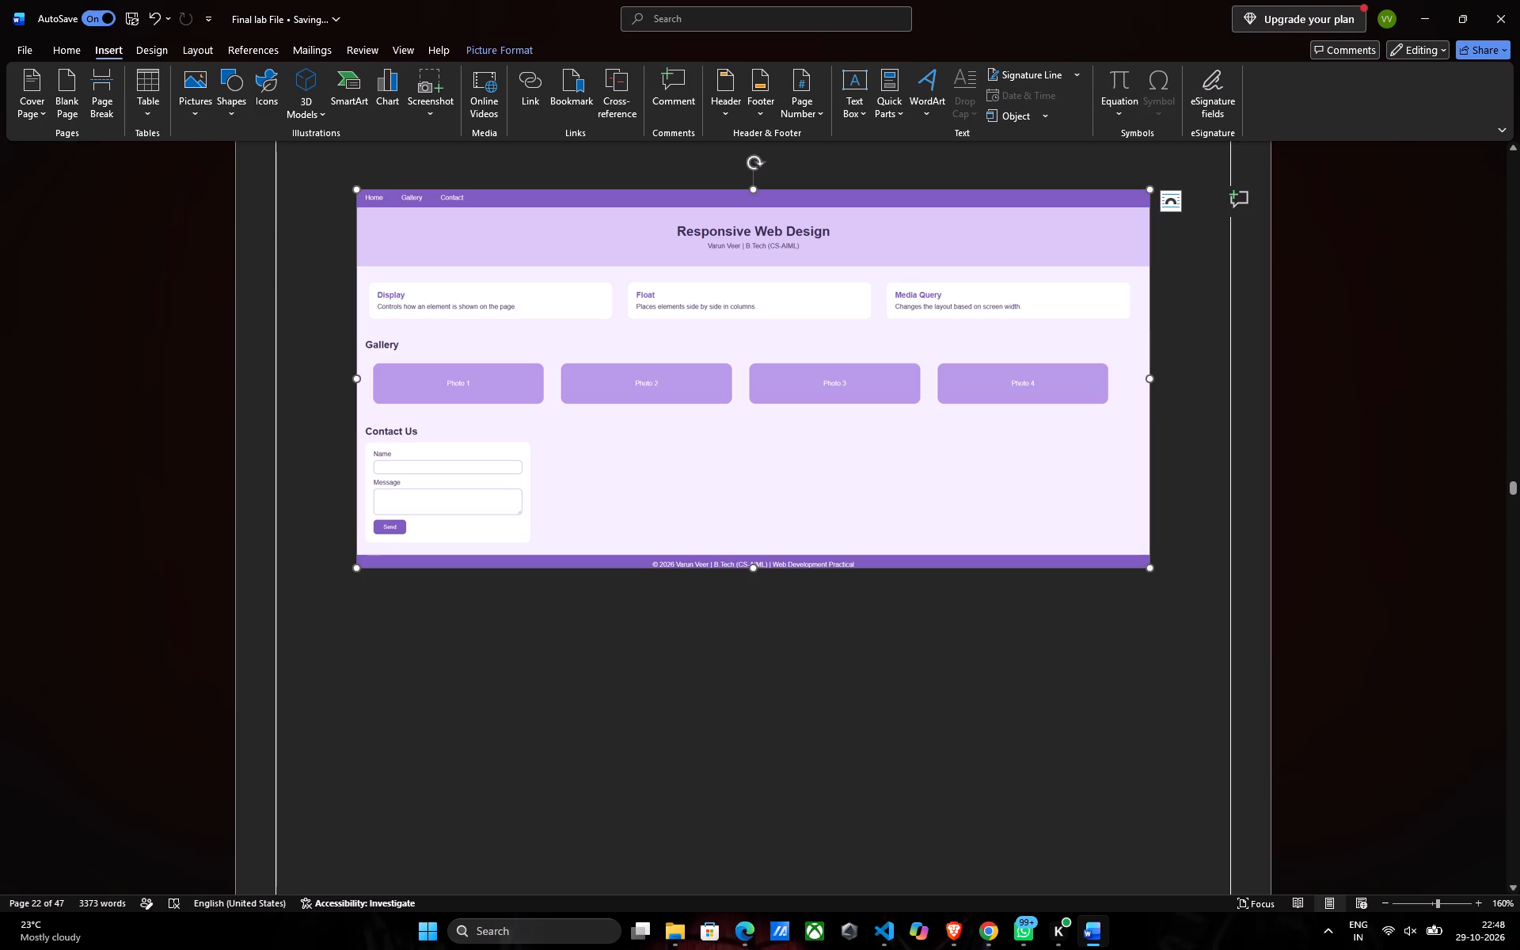
pyautogui.moveTo(752, 570); pyautogui.dragTo(796, 743)
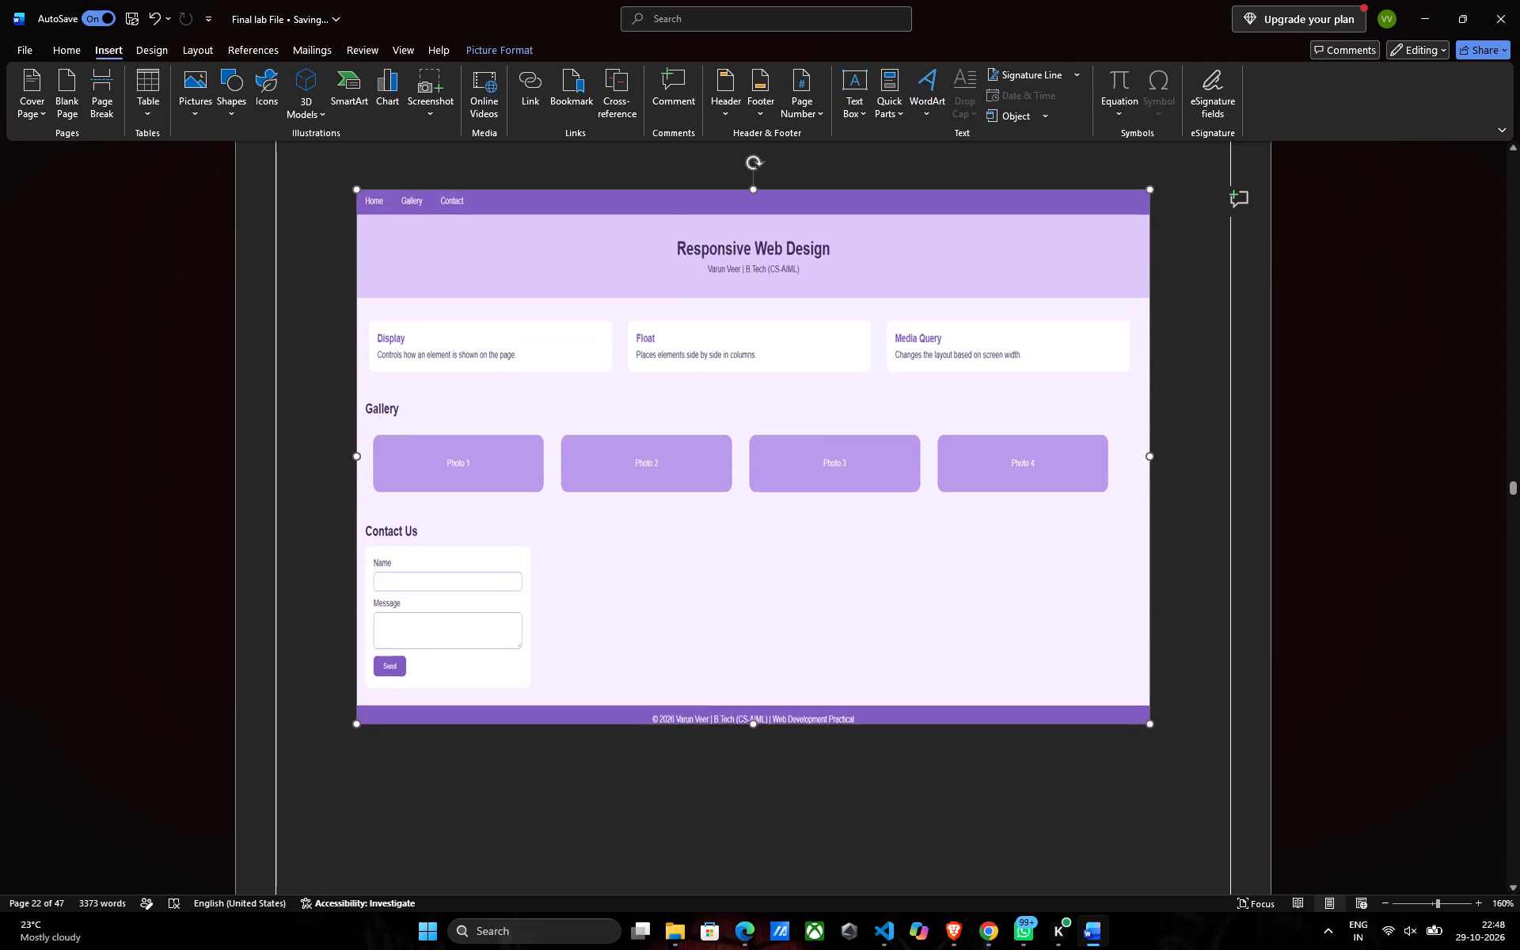
pyautogui.moveTo(796, 743); pyautogui.dragTo(812, 813)
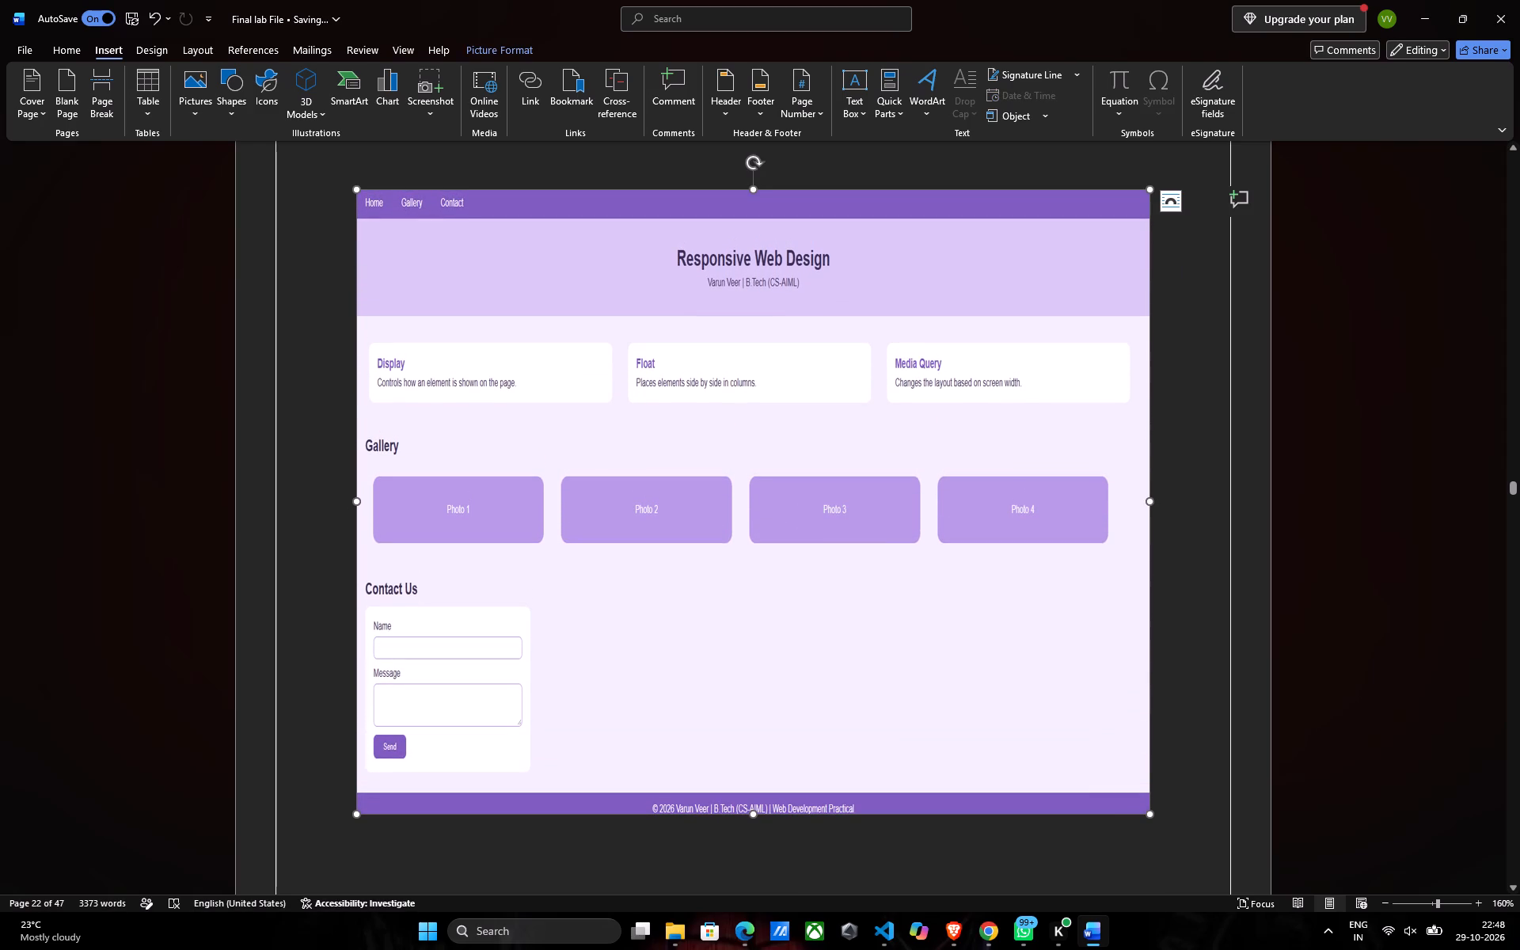
pyautogui.moveTo(756, 194); pyautogui.dragTo(753, 209)
# Move the "OUTPUT :" heading from page 13 to a new line above the Responsive Web Design screenshot on page 14.
pyautogui.scroll(1, 500, 252)
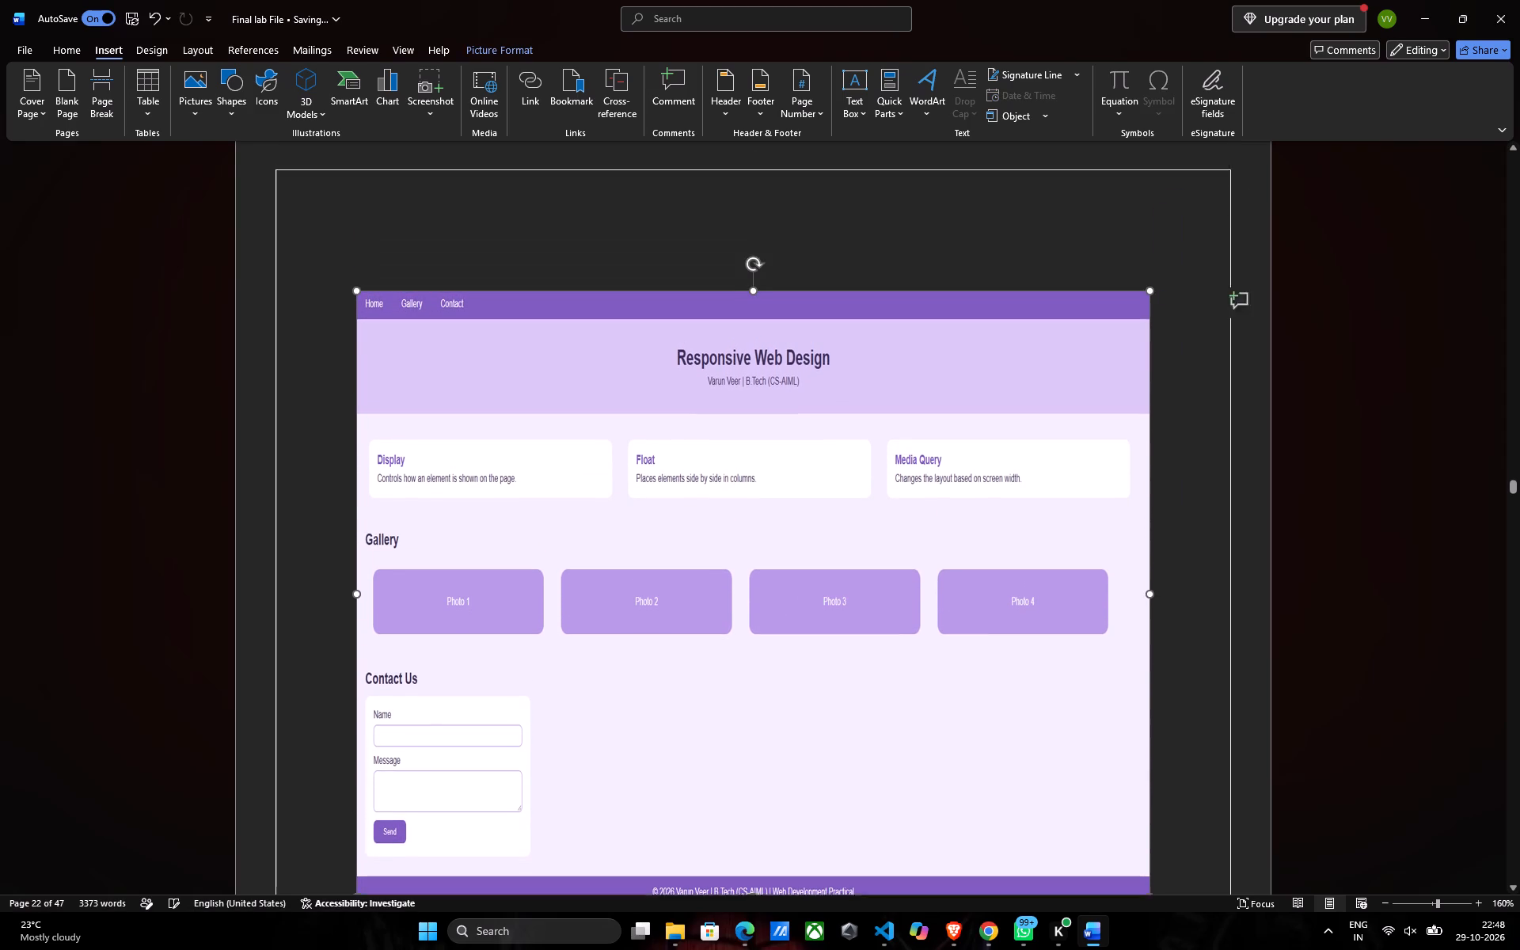
pyautogui.scroll(4, 500, 256)
pyautogui.scroll(-2, 532, 301)
pyautogui.scroll(2, 541, 309)
pyautogui.scroll(-1, 541, 309)
pyautogui.scroll(2, 541, 308)
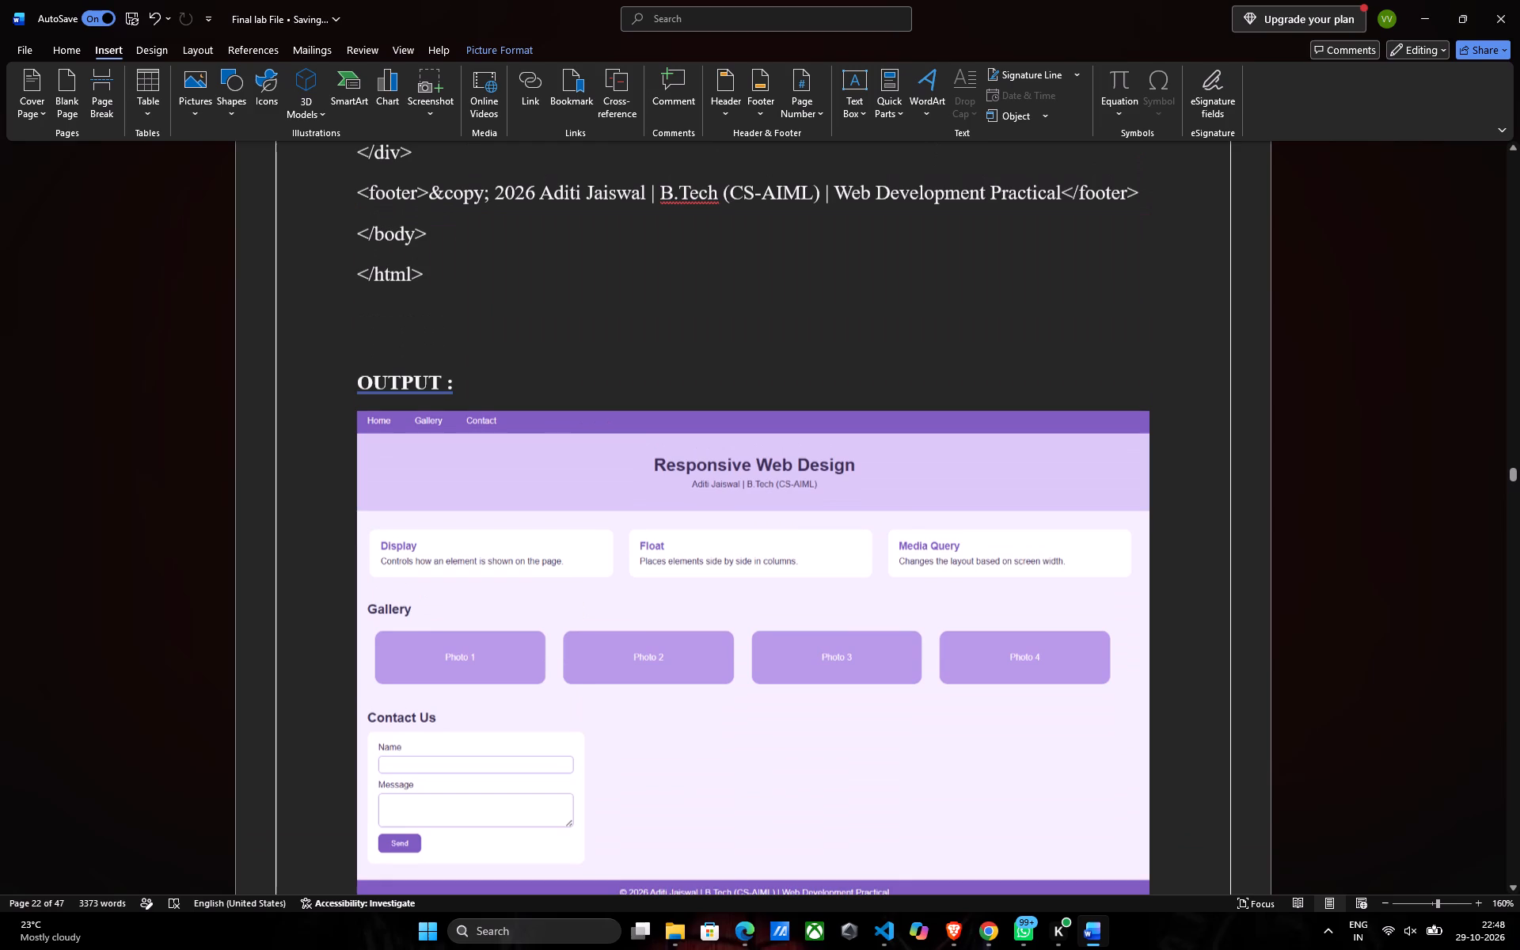
pyautogui.moveTo(482, 378); pyautogui.dragTo(365, 372)
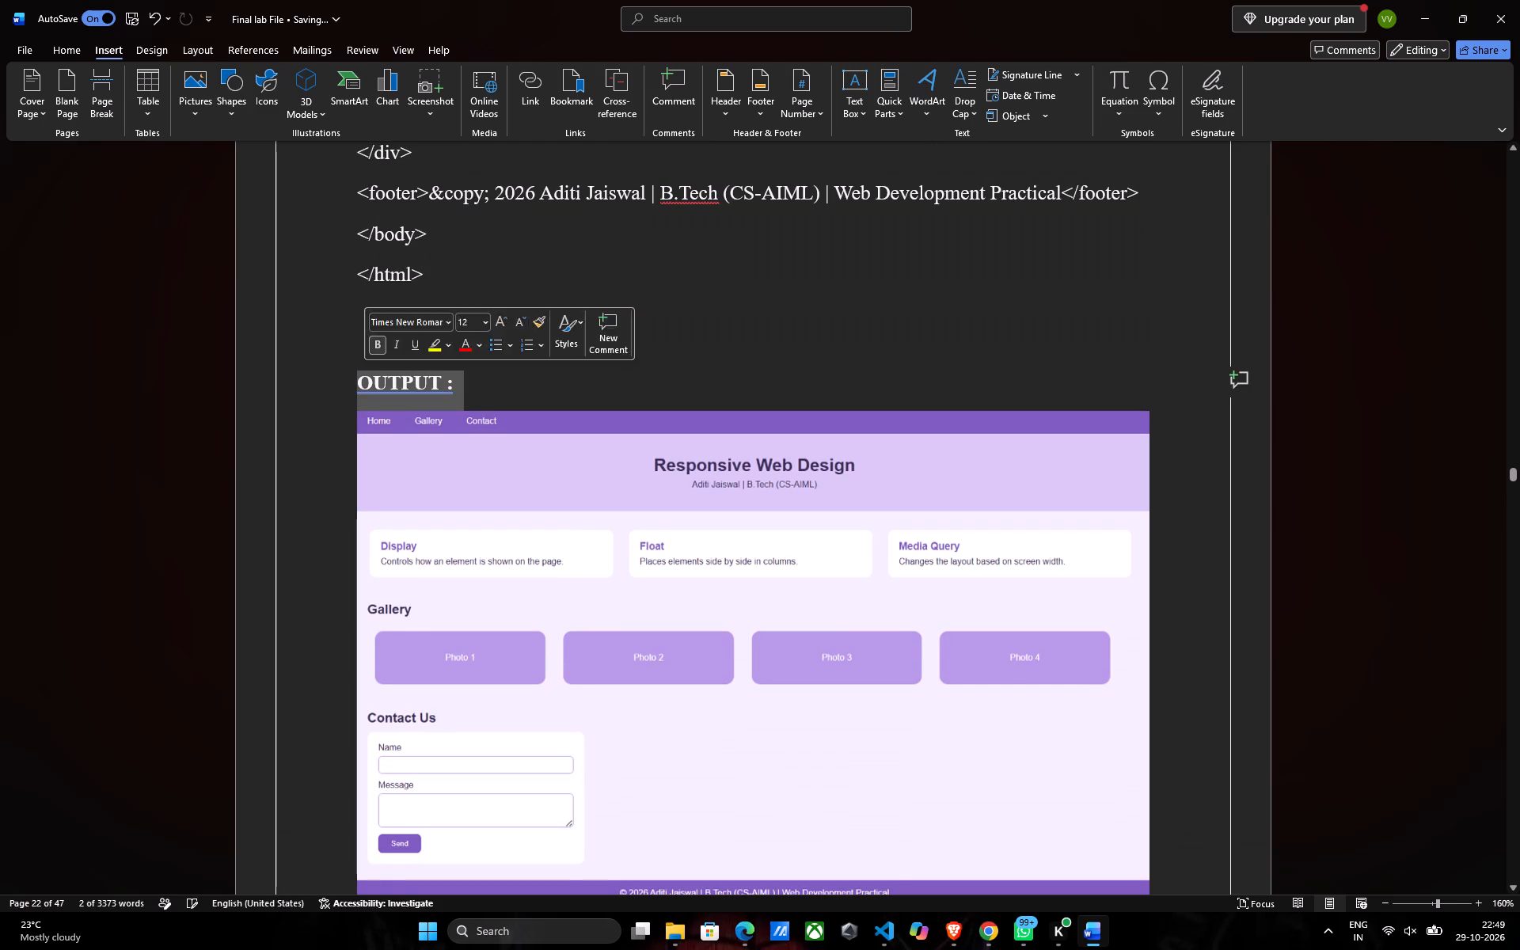
pyautogui.hotkey('ctrl', 'x')
pyautogui.scroll(-4, 450, 374)
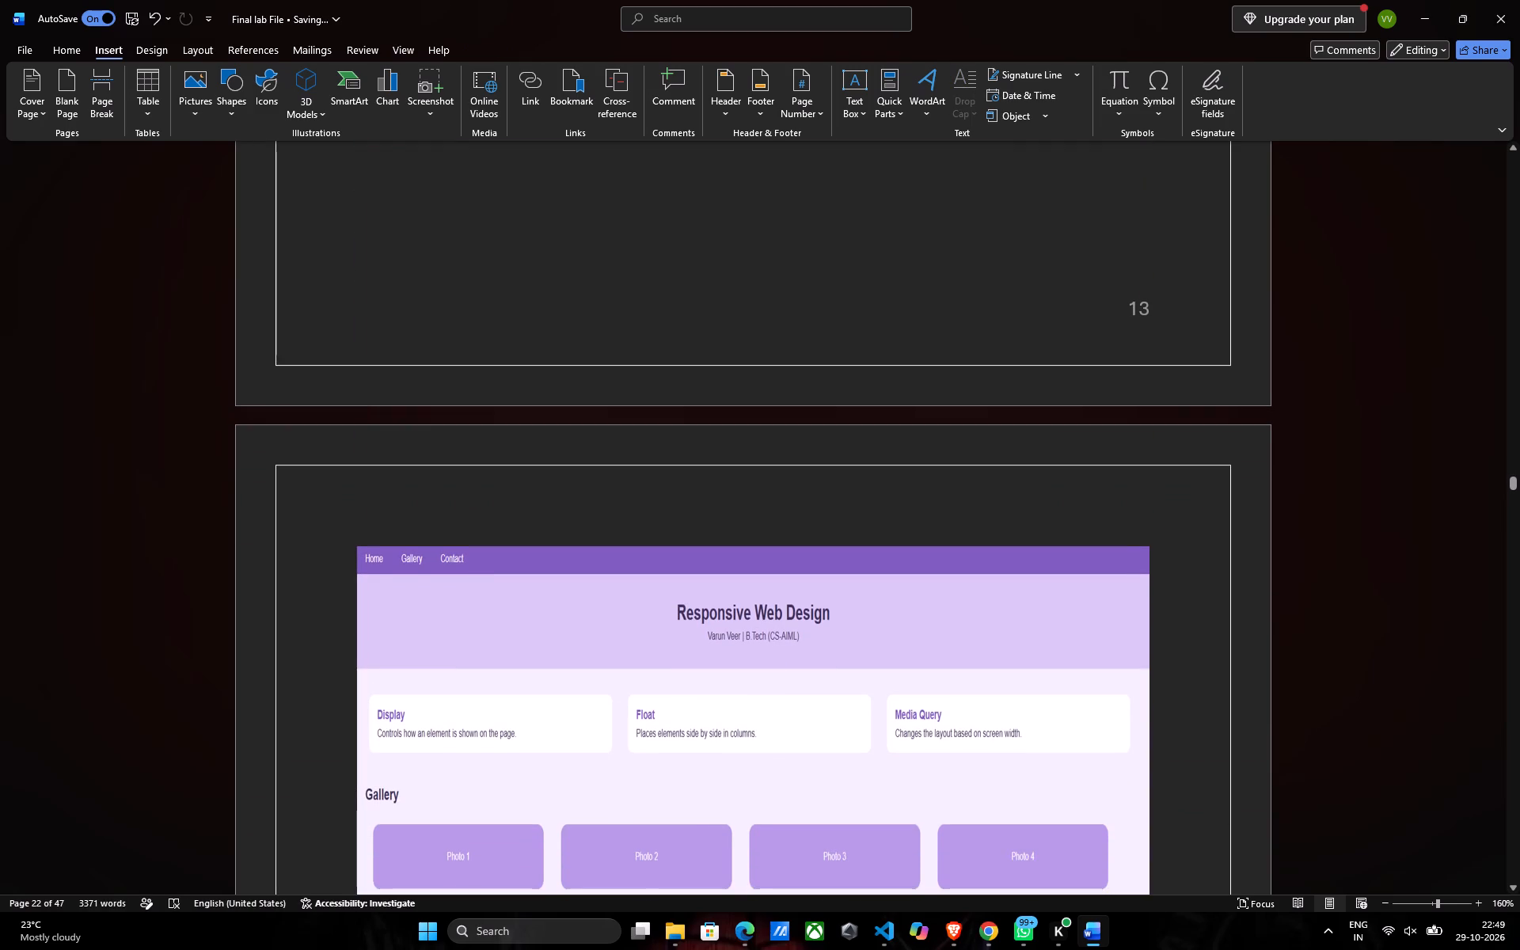
pyautogui.click(379, 522)
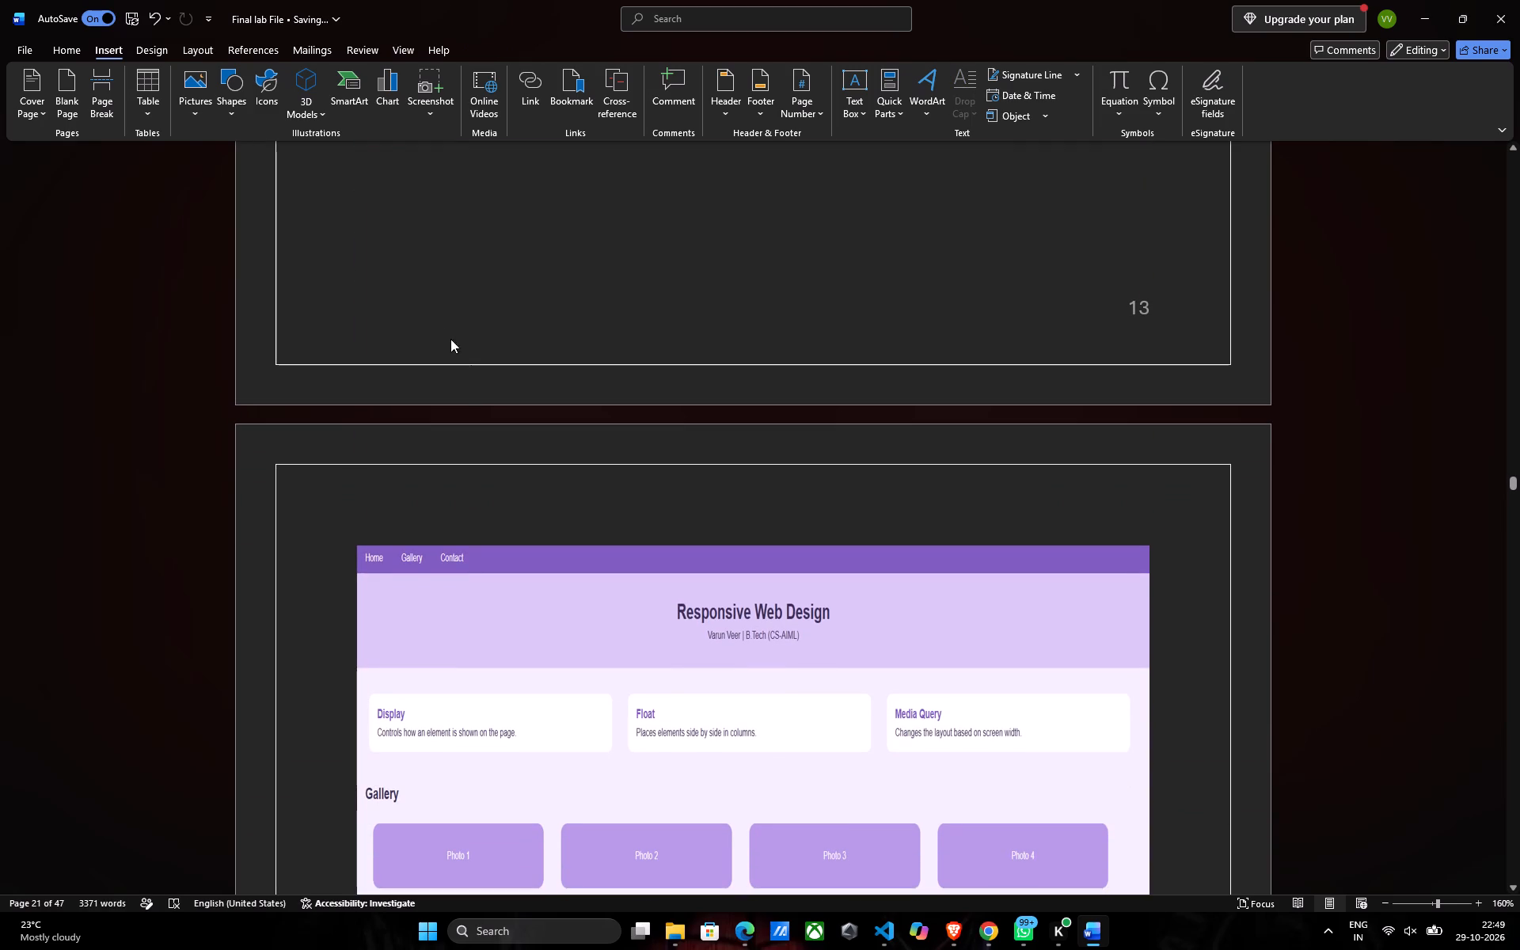
pyautogui.click(359, 268)
pyautogui.press('Return')
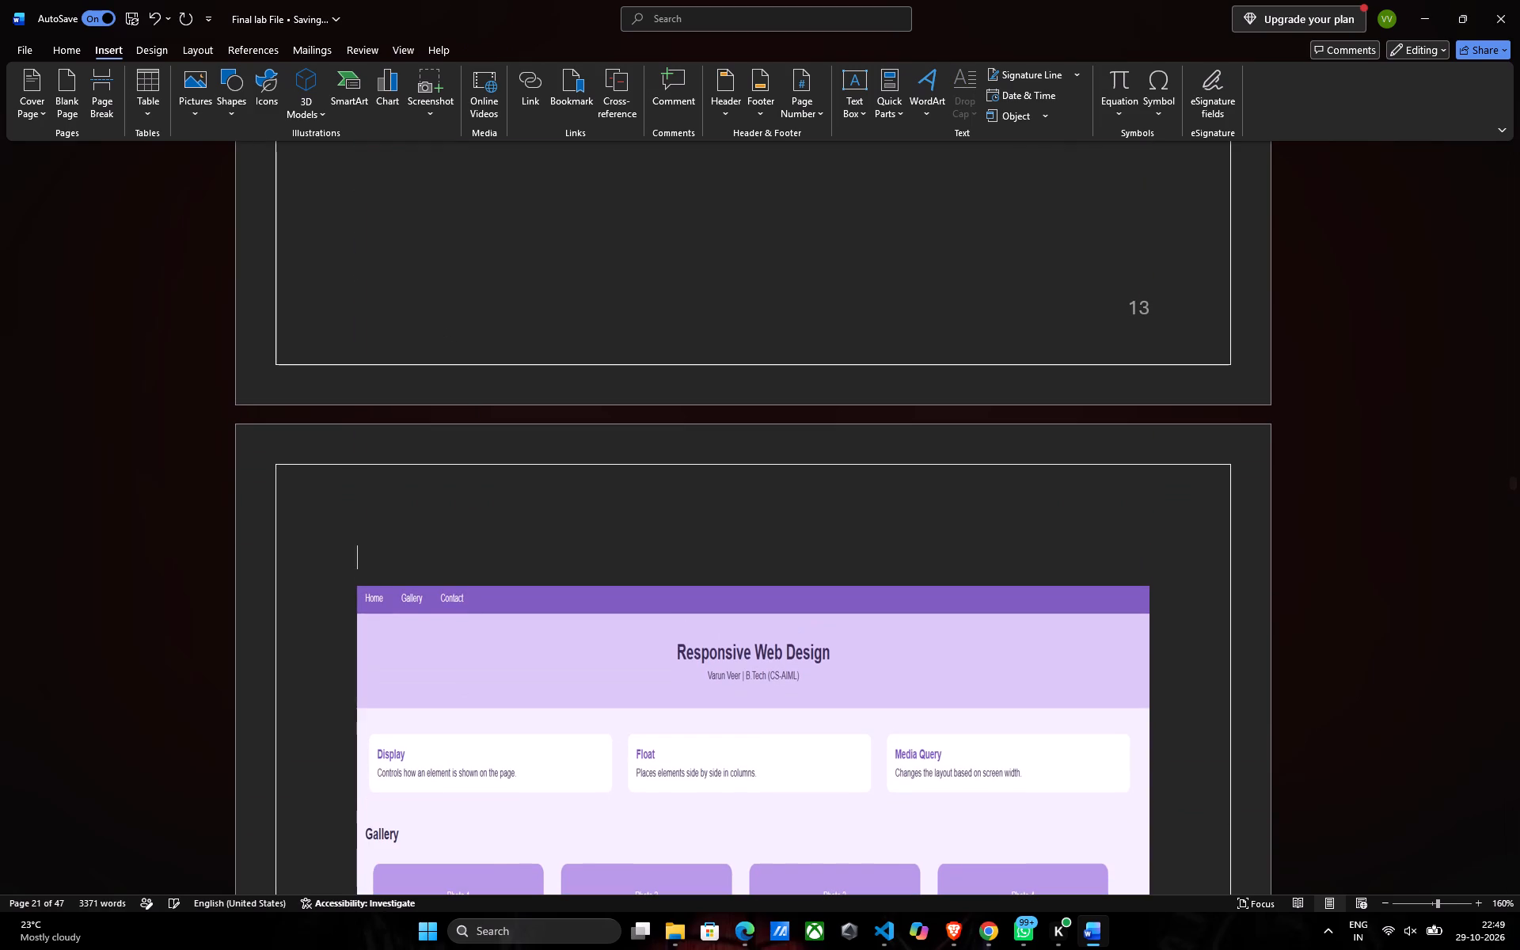
pyautogui.hotkey('ctrl', 'v')
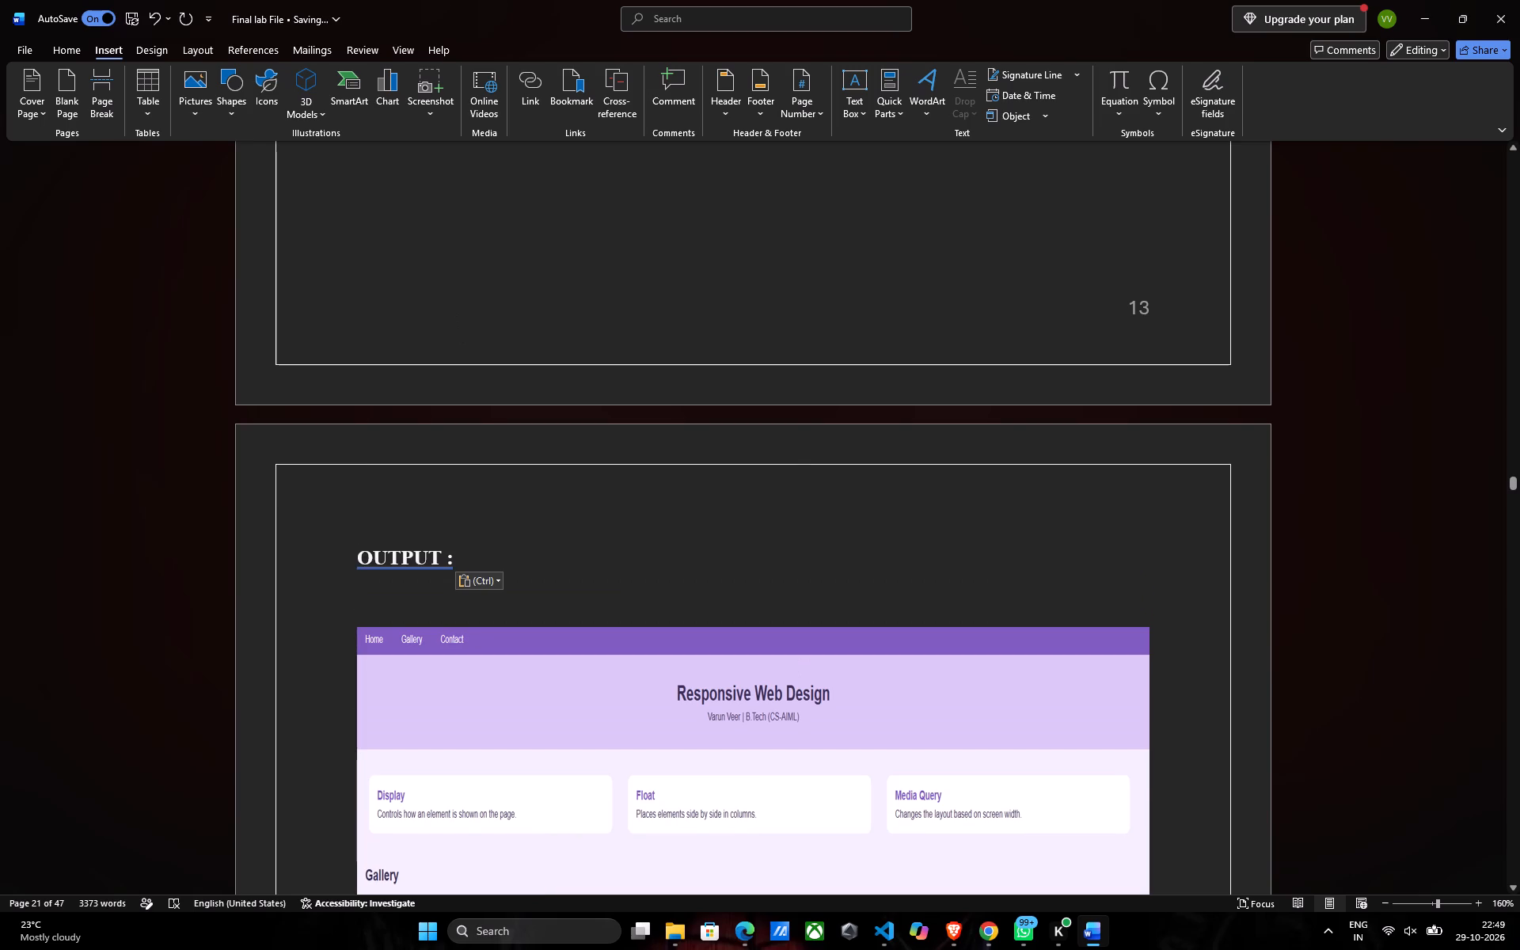
# Format the moved "OUTPUT :" heading with font size 14 and an underline.
pyautogui.moveTo(474, 546); pyautogui.dragTo(323, 533)
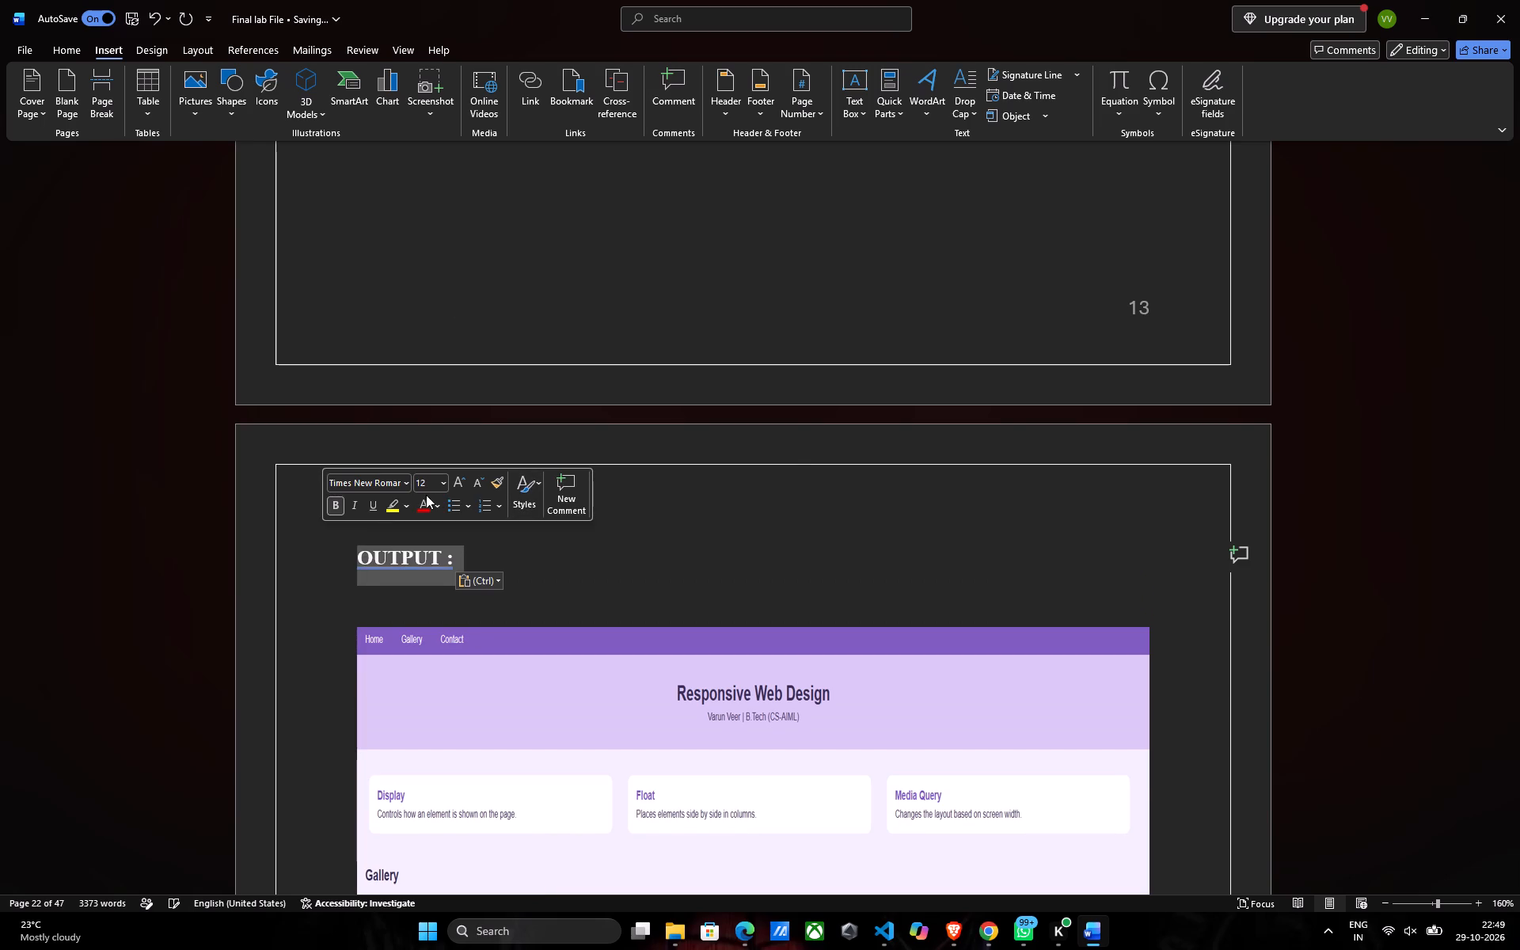
pyautogui.click(442, 483)
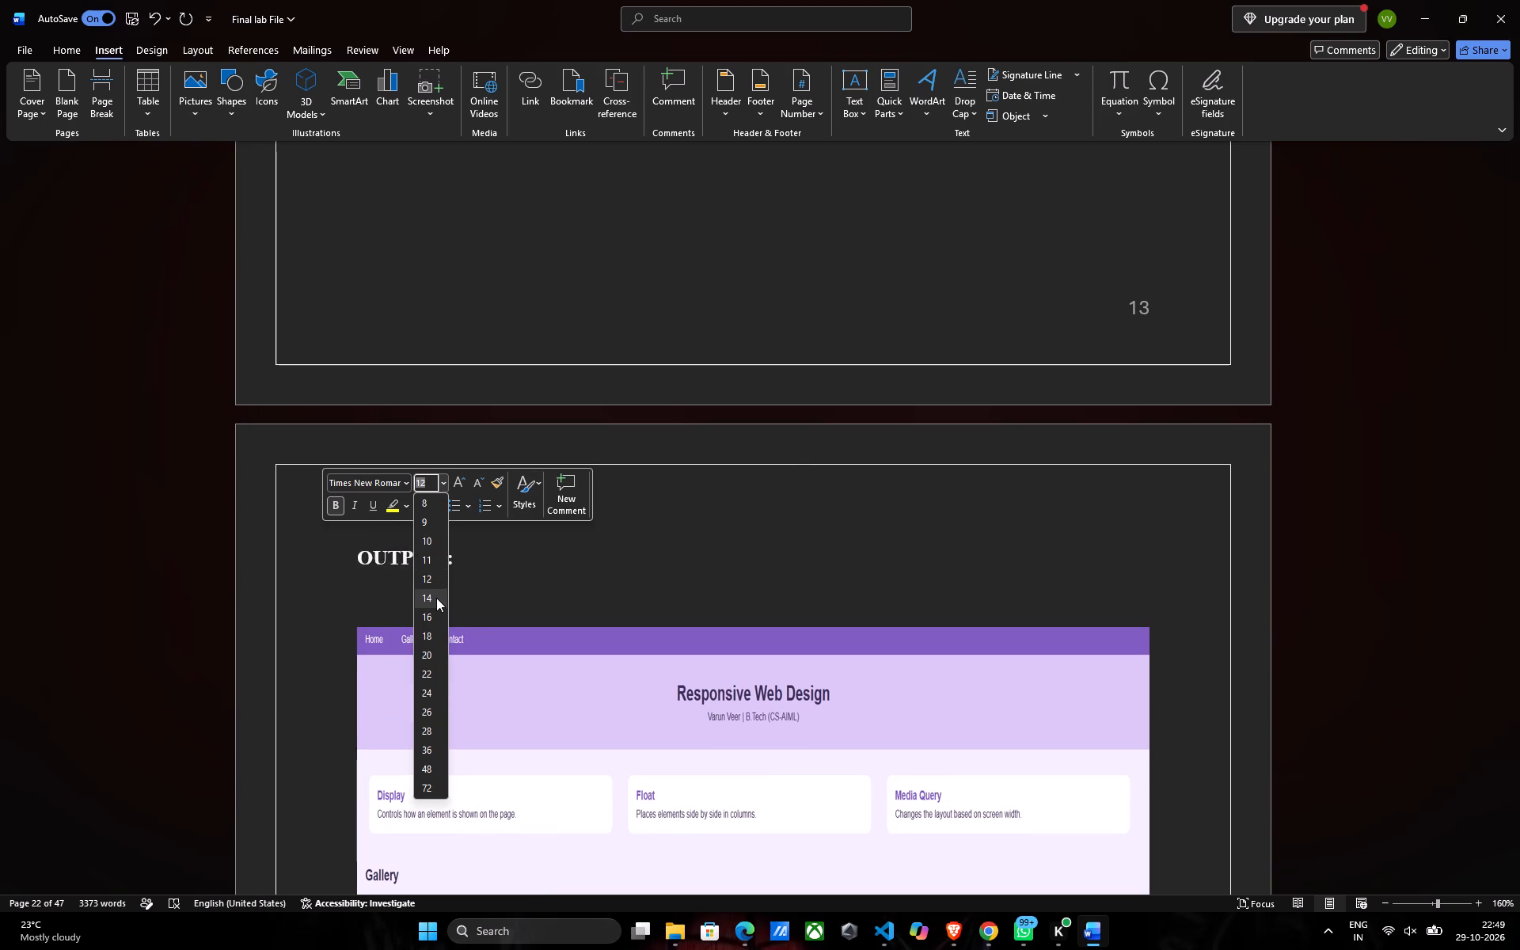
pyautogui.click(436, 598)
pyautogui.click(378, 506)
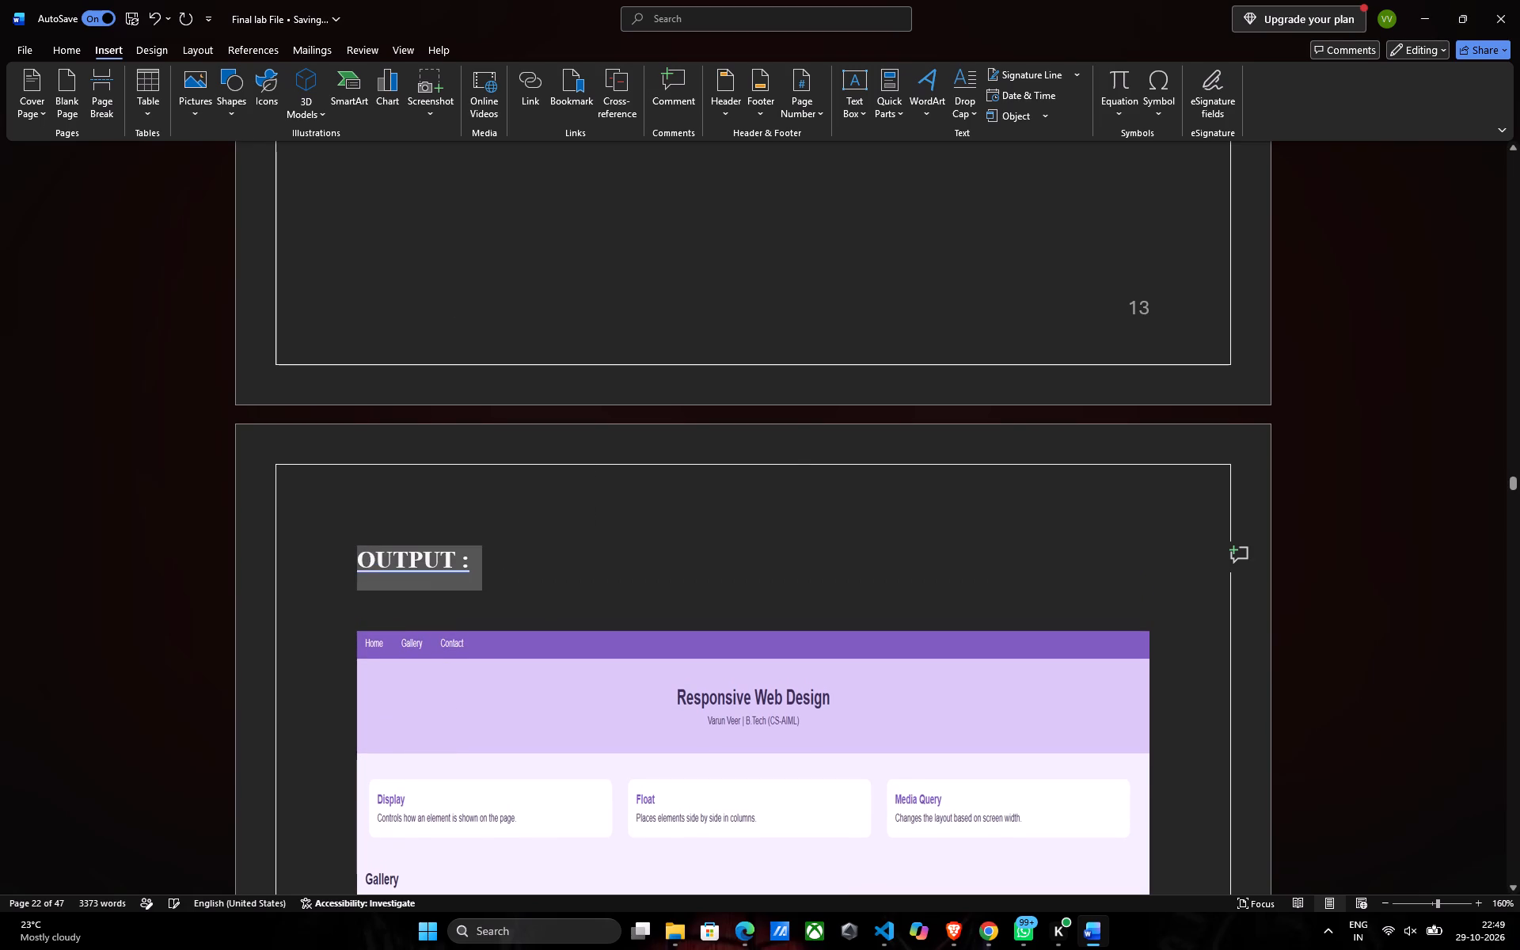
pyautogui.click(641, 606)
# Delete the old Responsive Web Design screenshot from page 13.
pyautogui.scroll(3, 604, 590)
pyautogui.click(621, 557)
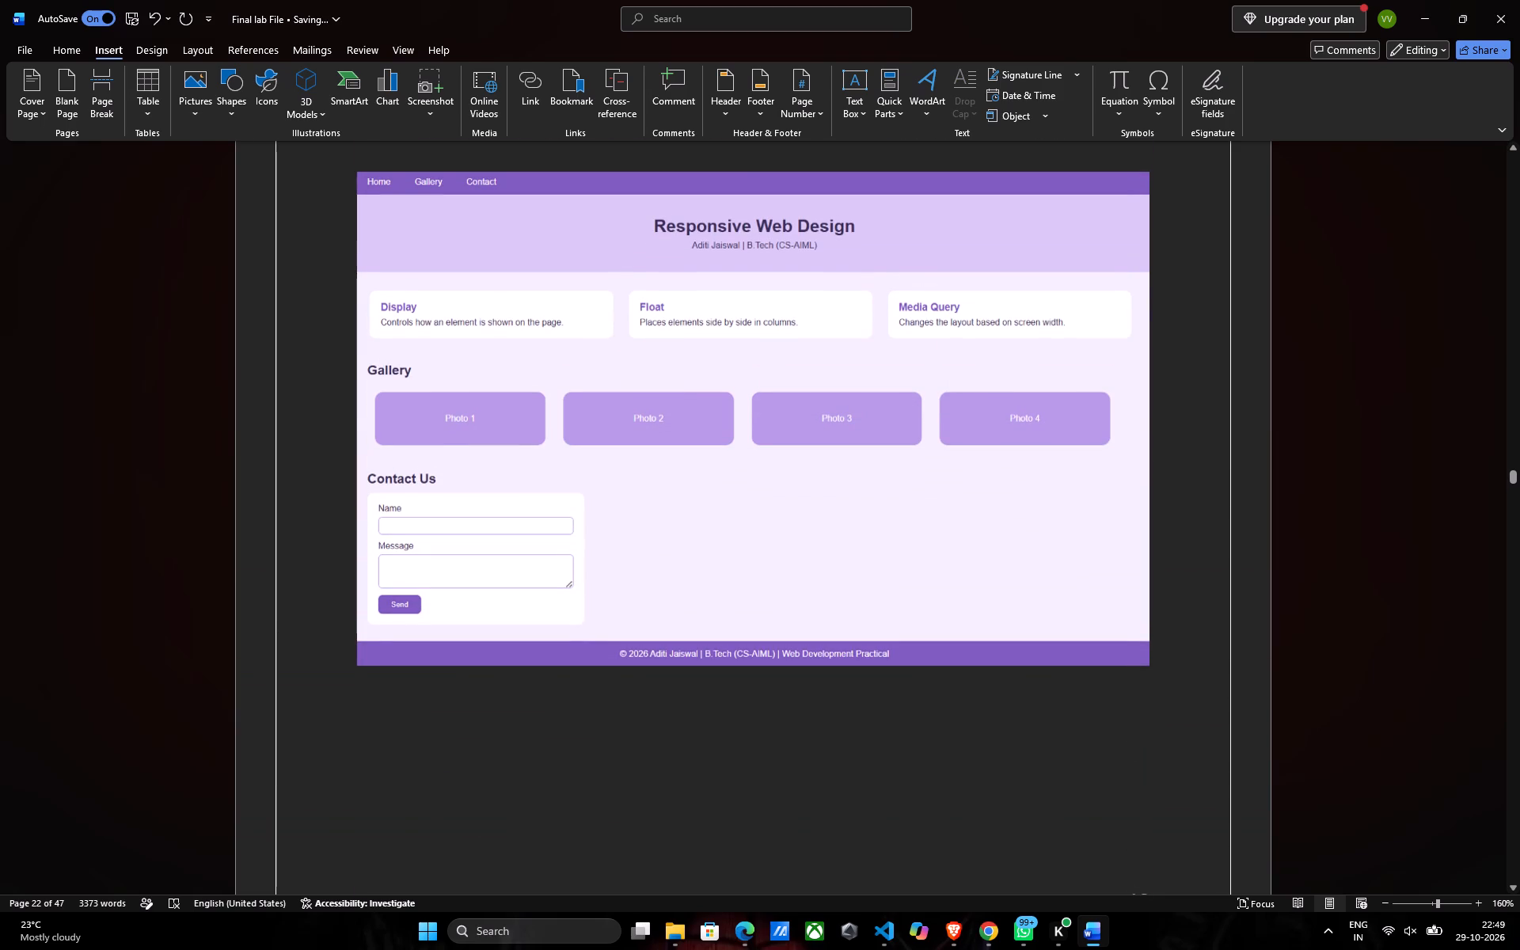
pyautogui.press('BackSpace')
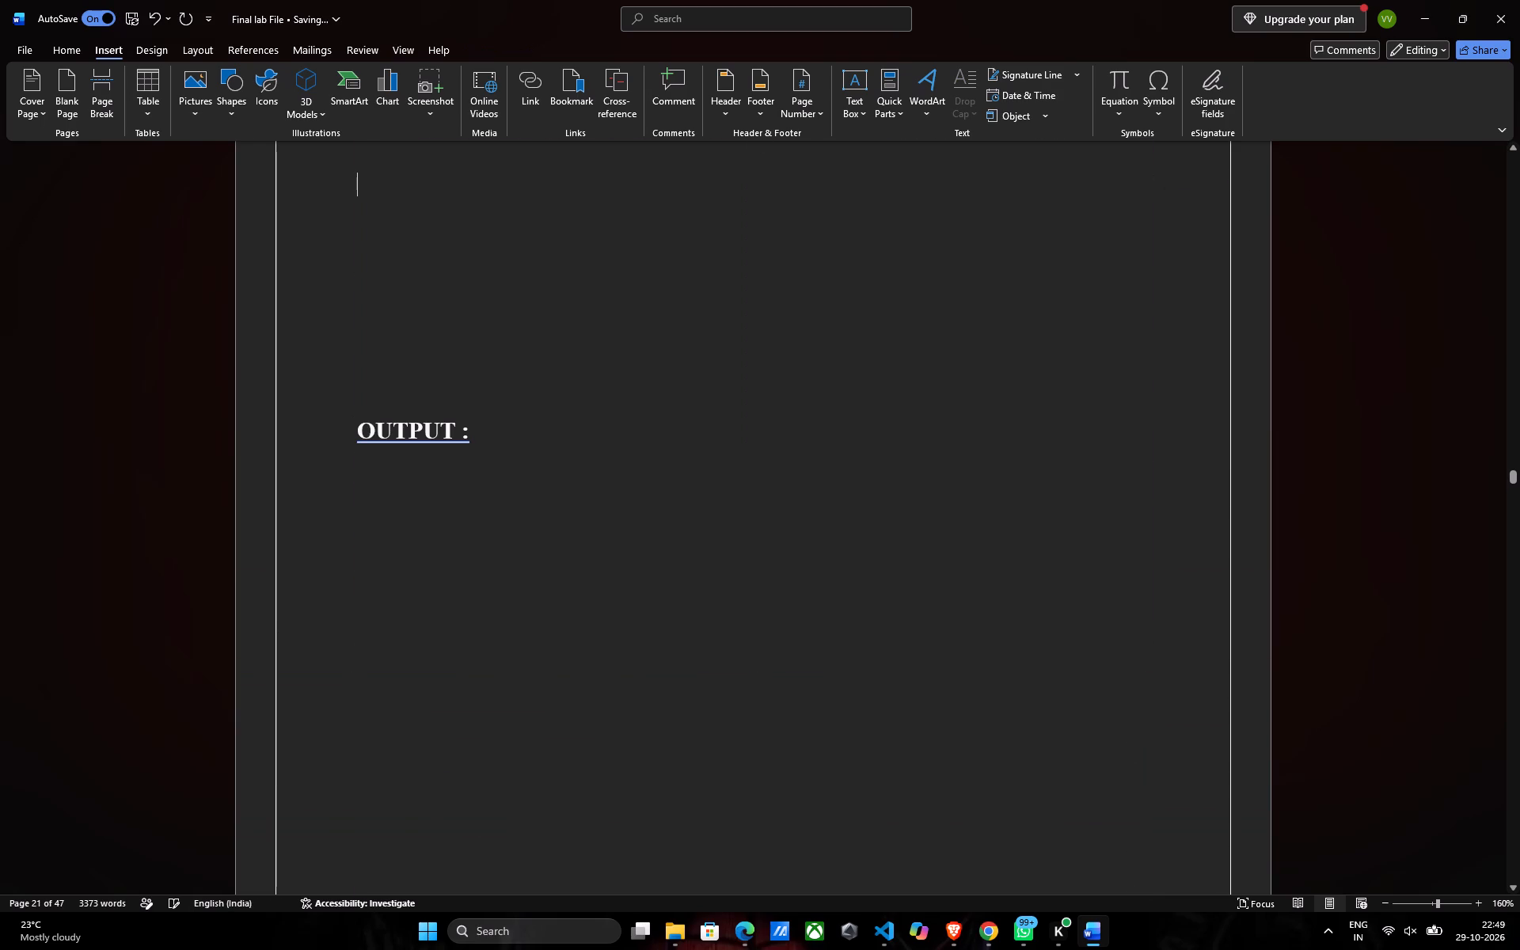
# Add blank lines below the </html> line on page 13 to push the "OUTPUT :" heading onto page 14 above the Responsive Web Design screenshot.
pyautogui.scroll(2, 747, 480)
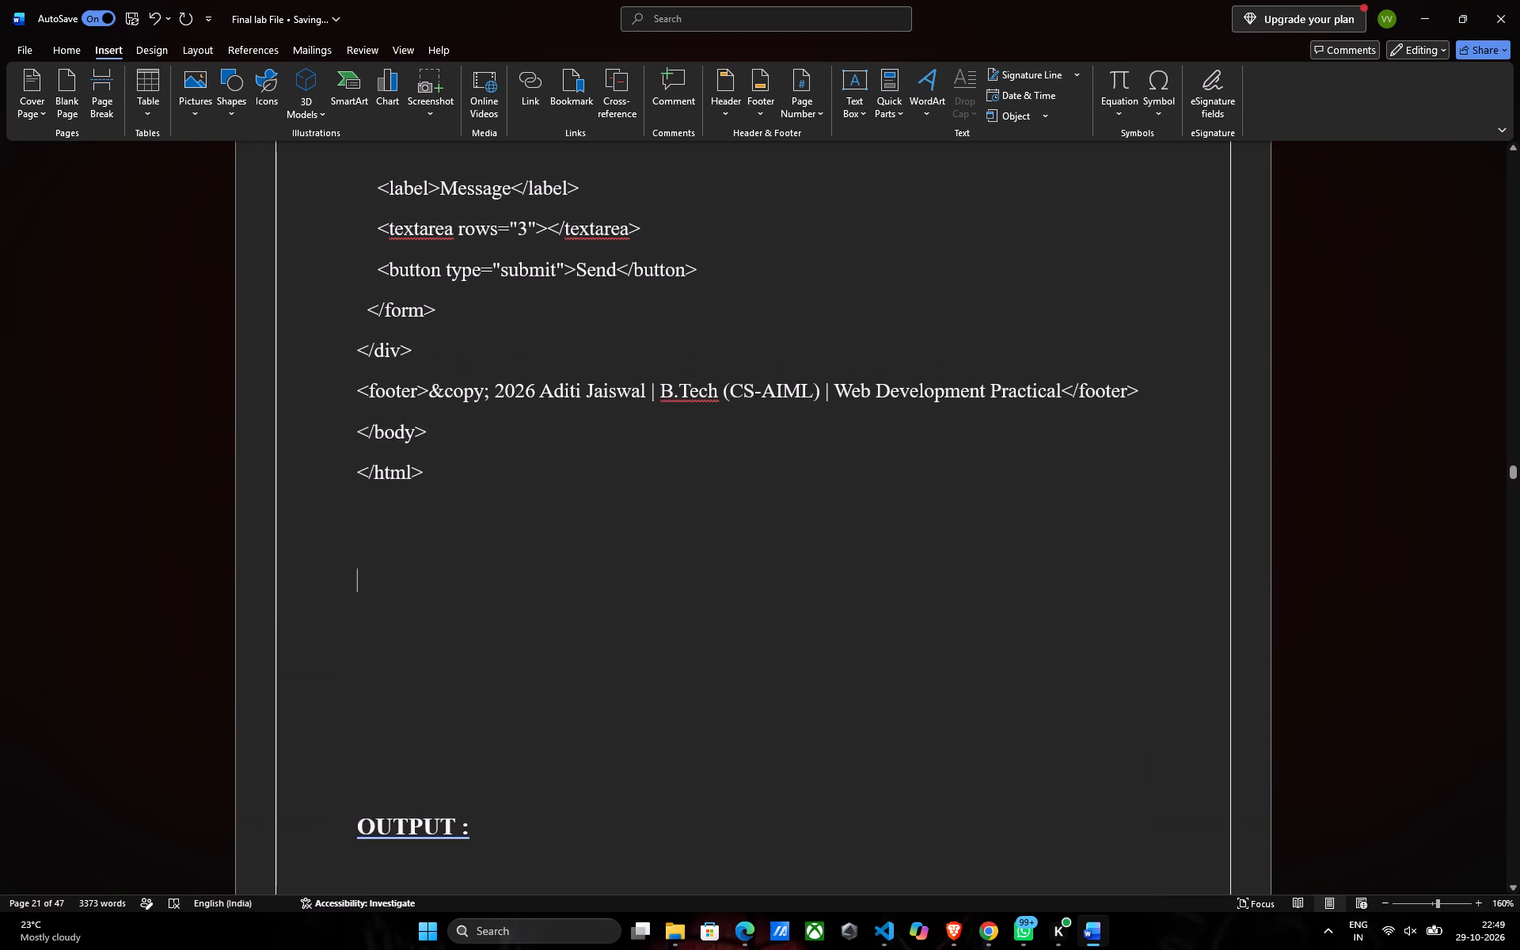
pyautogui.press('Return')
pyautogui.press('Return')
pyautogui.press('Return')
pyautogui.press('Return')
pyautogui.press('Return')
pyautogui.scroll(-6, 711, 495)
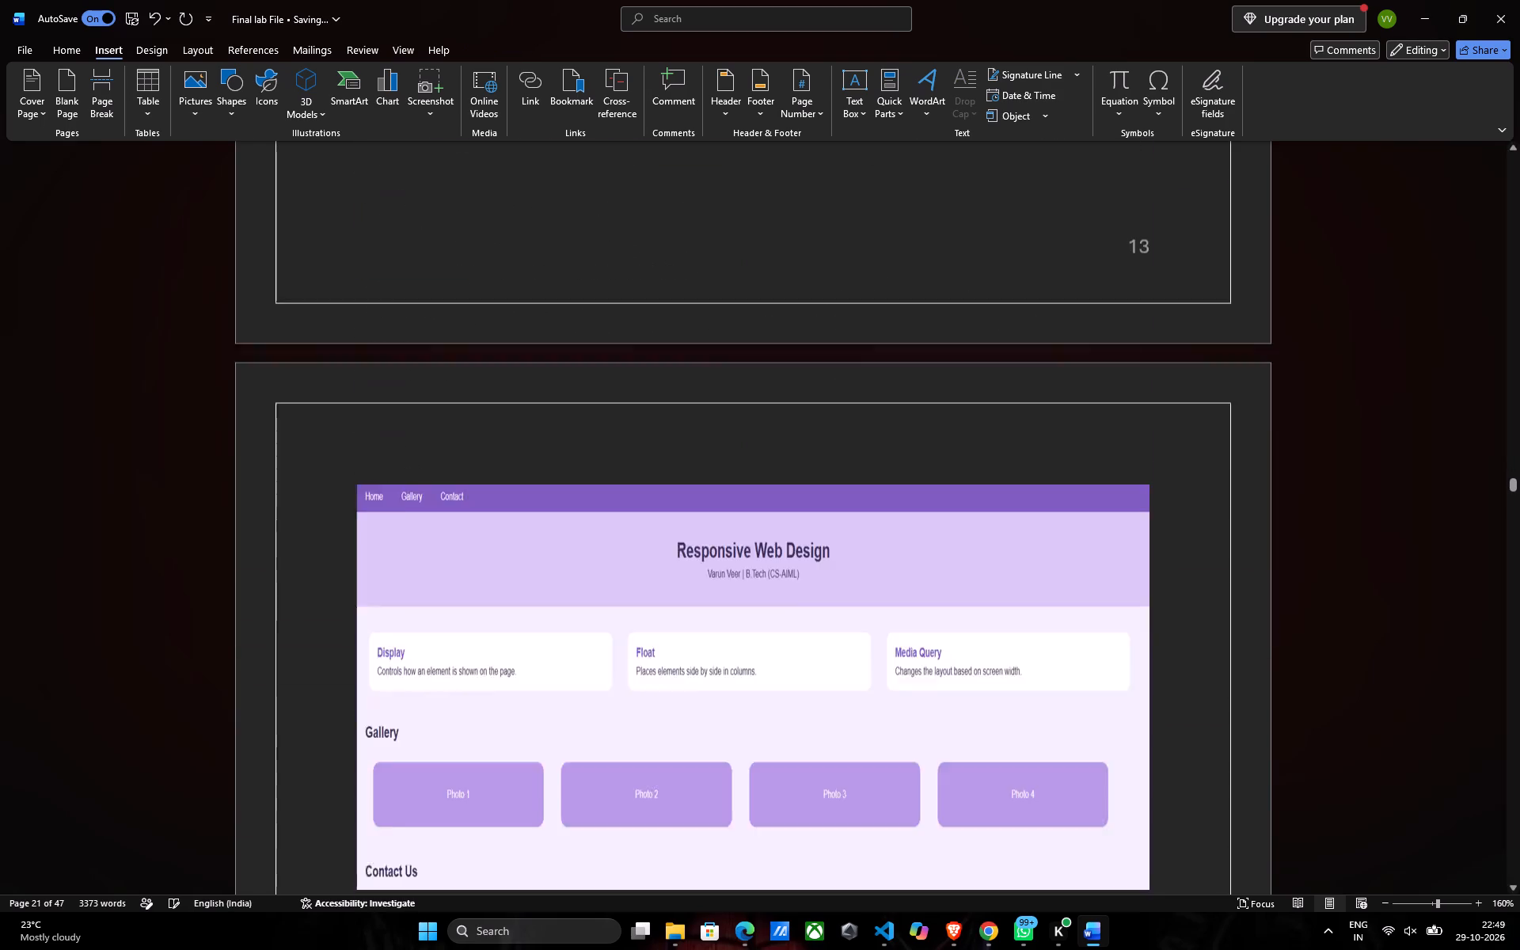
pyautogui.scroll(2, 711, 495)
pyautogui.press('Return')
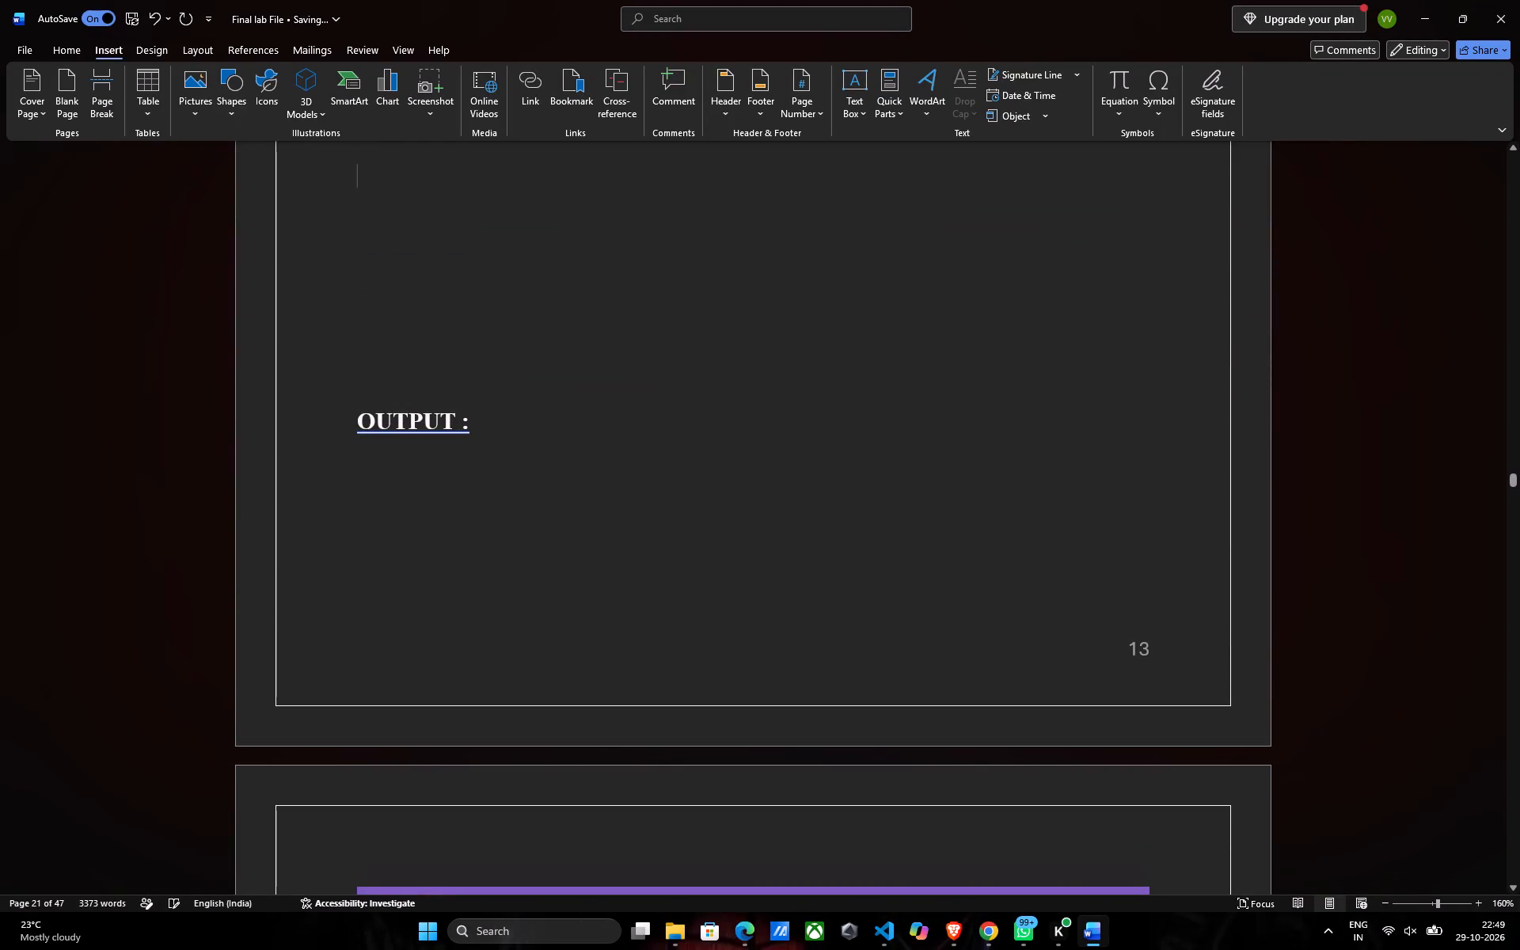
pyautogui.press('Return')
pyautogui.press('Return')
pyautogui.press('Return')
pyautogui.press('Return')
pyautogui.press('Return')
pyautogui.scroll(-4, 750, 500)
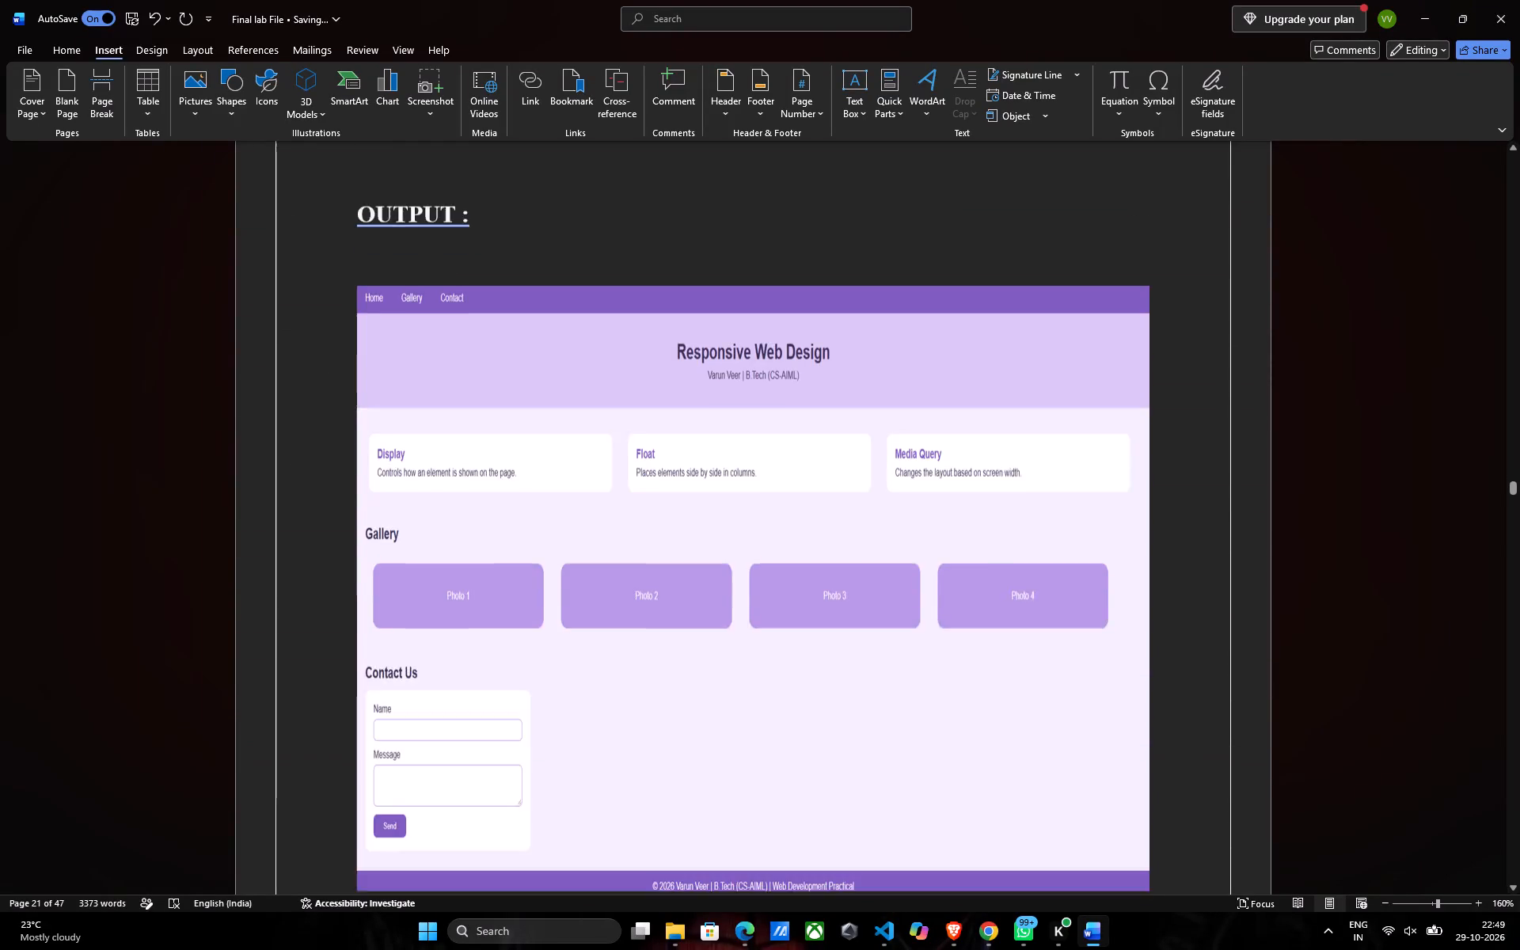
pyautogui.scroll(1, 753, 500)
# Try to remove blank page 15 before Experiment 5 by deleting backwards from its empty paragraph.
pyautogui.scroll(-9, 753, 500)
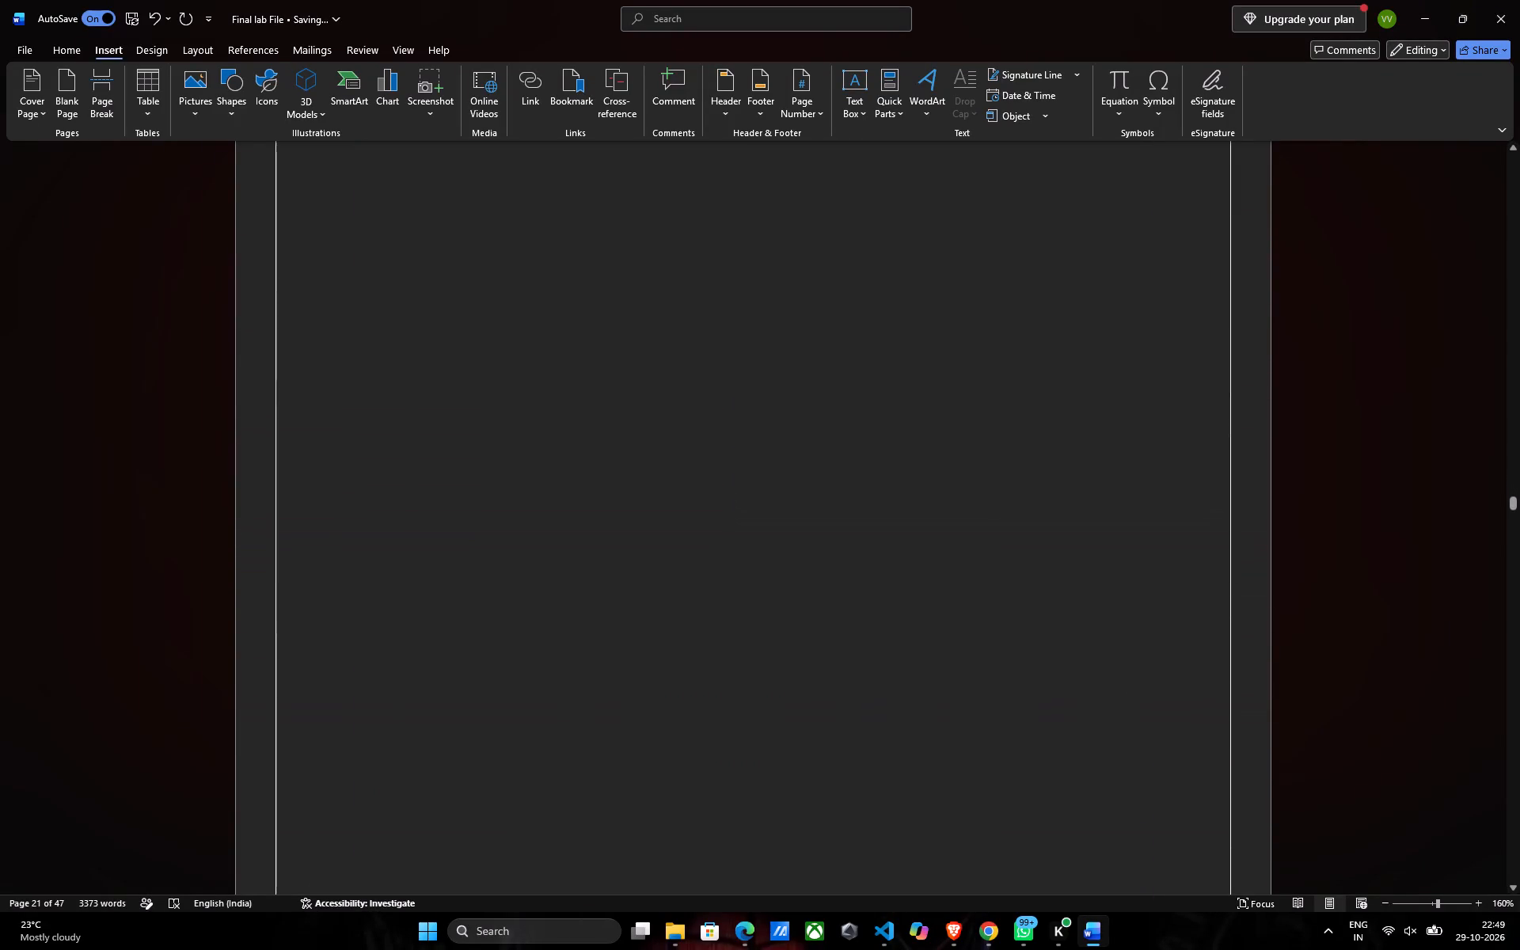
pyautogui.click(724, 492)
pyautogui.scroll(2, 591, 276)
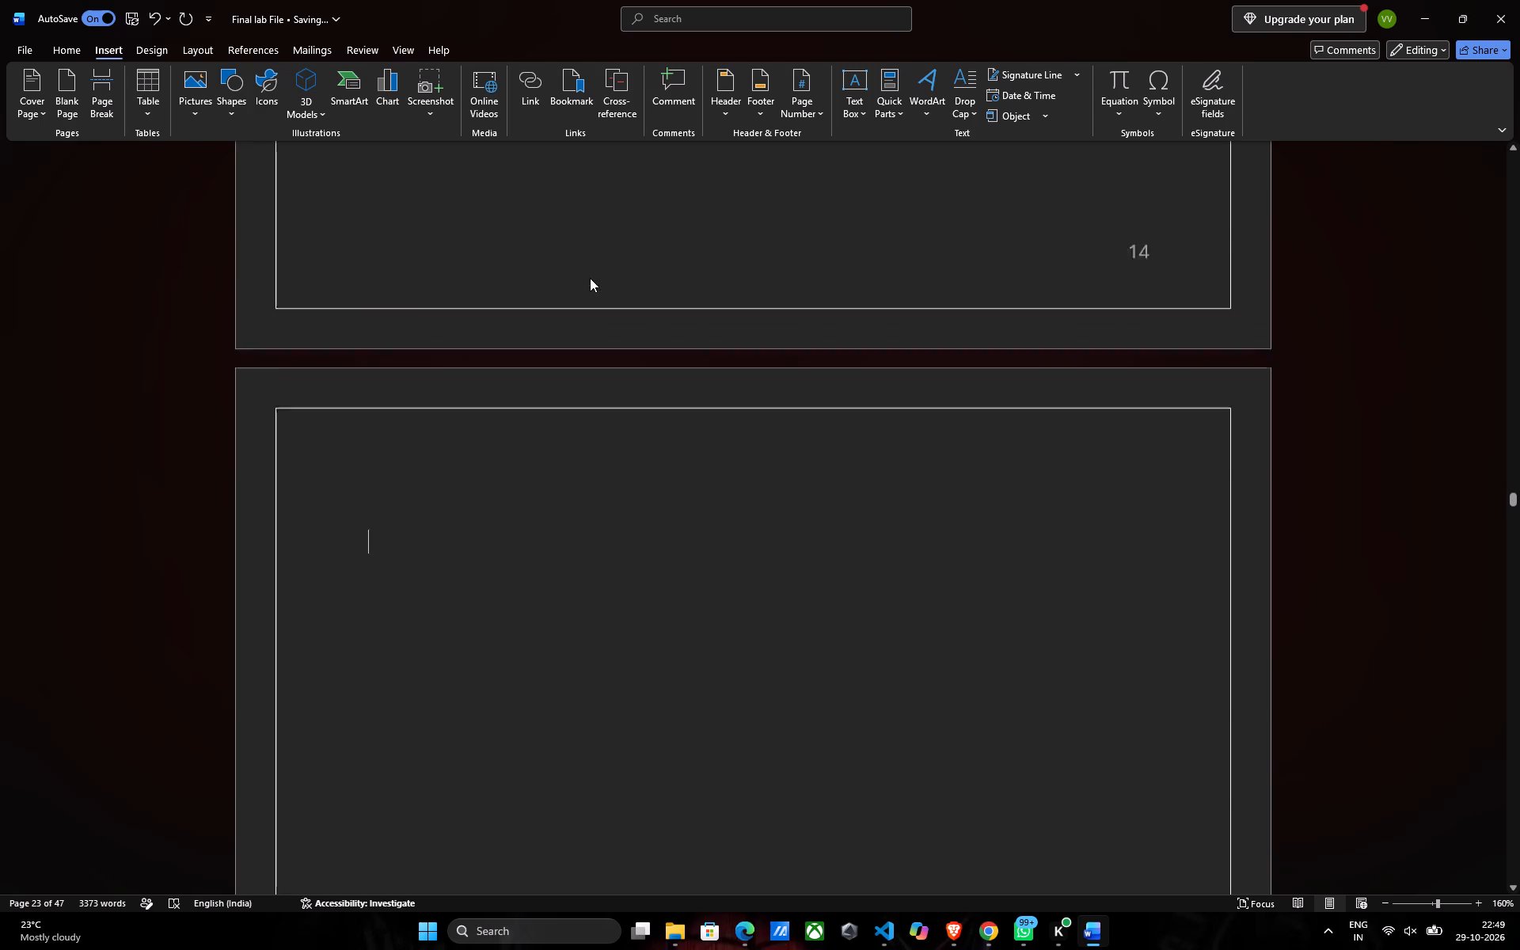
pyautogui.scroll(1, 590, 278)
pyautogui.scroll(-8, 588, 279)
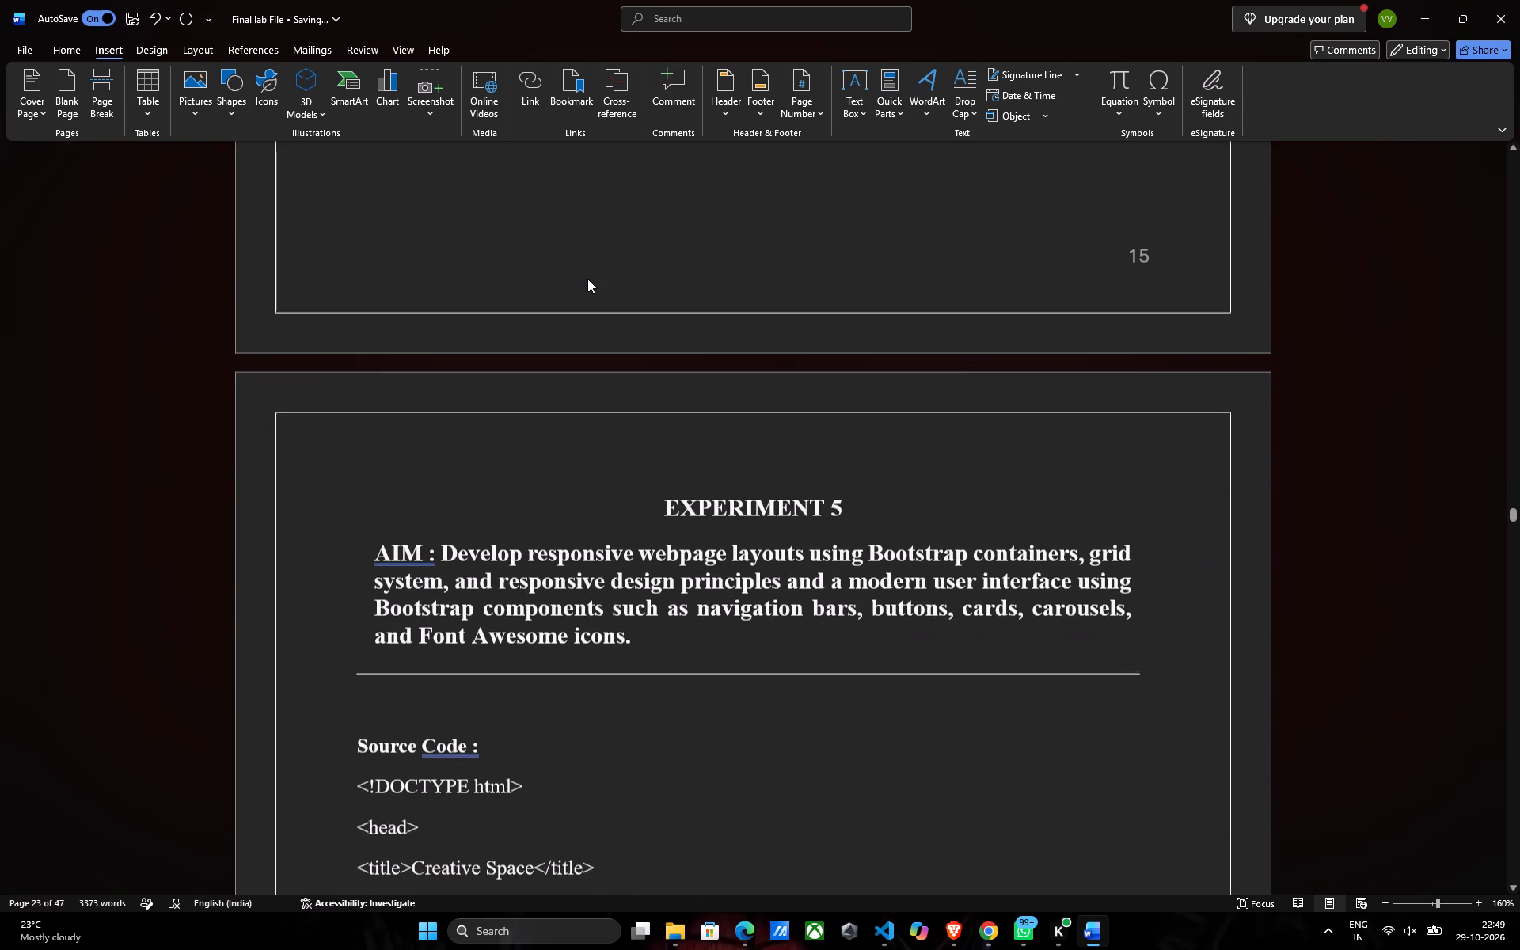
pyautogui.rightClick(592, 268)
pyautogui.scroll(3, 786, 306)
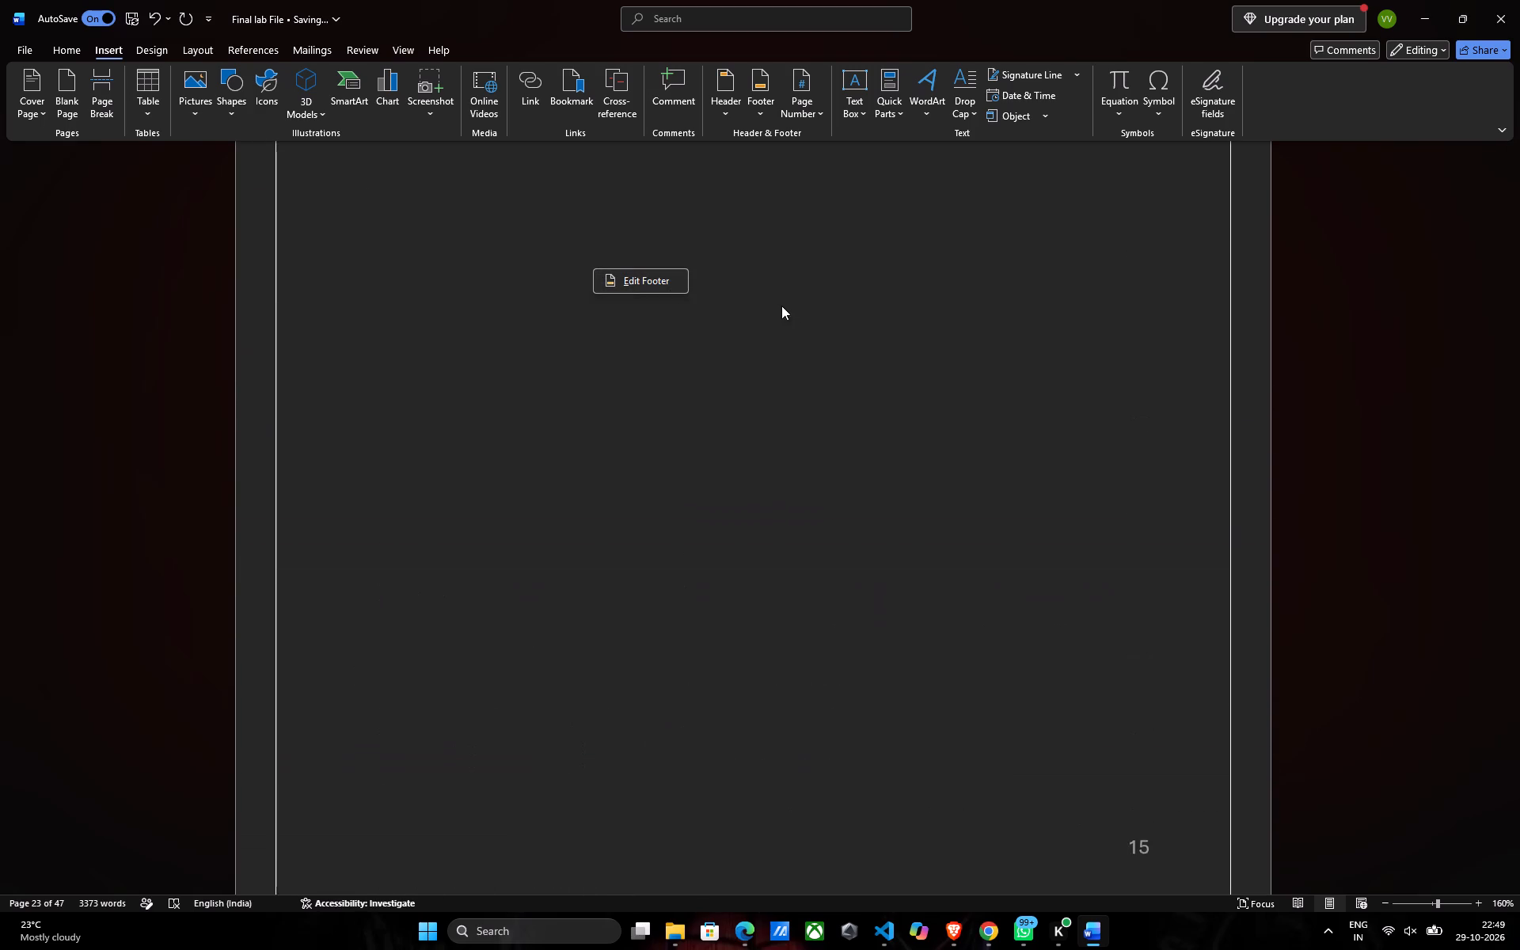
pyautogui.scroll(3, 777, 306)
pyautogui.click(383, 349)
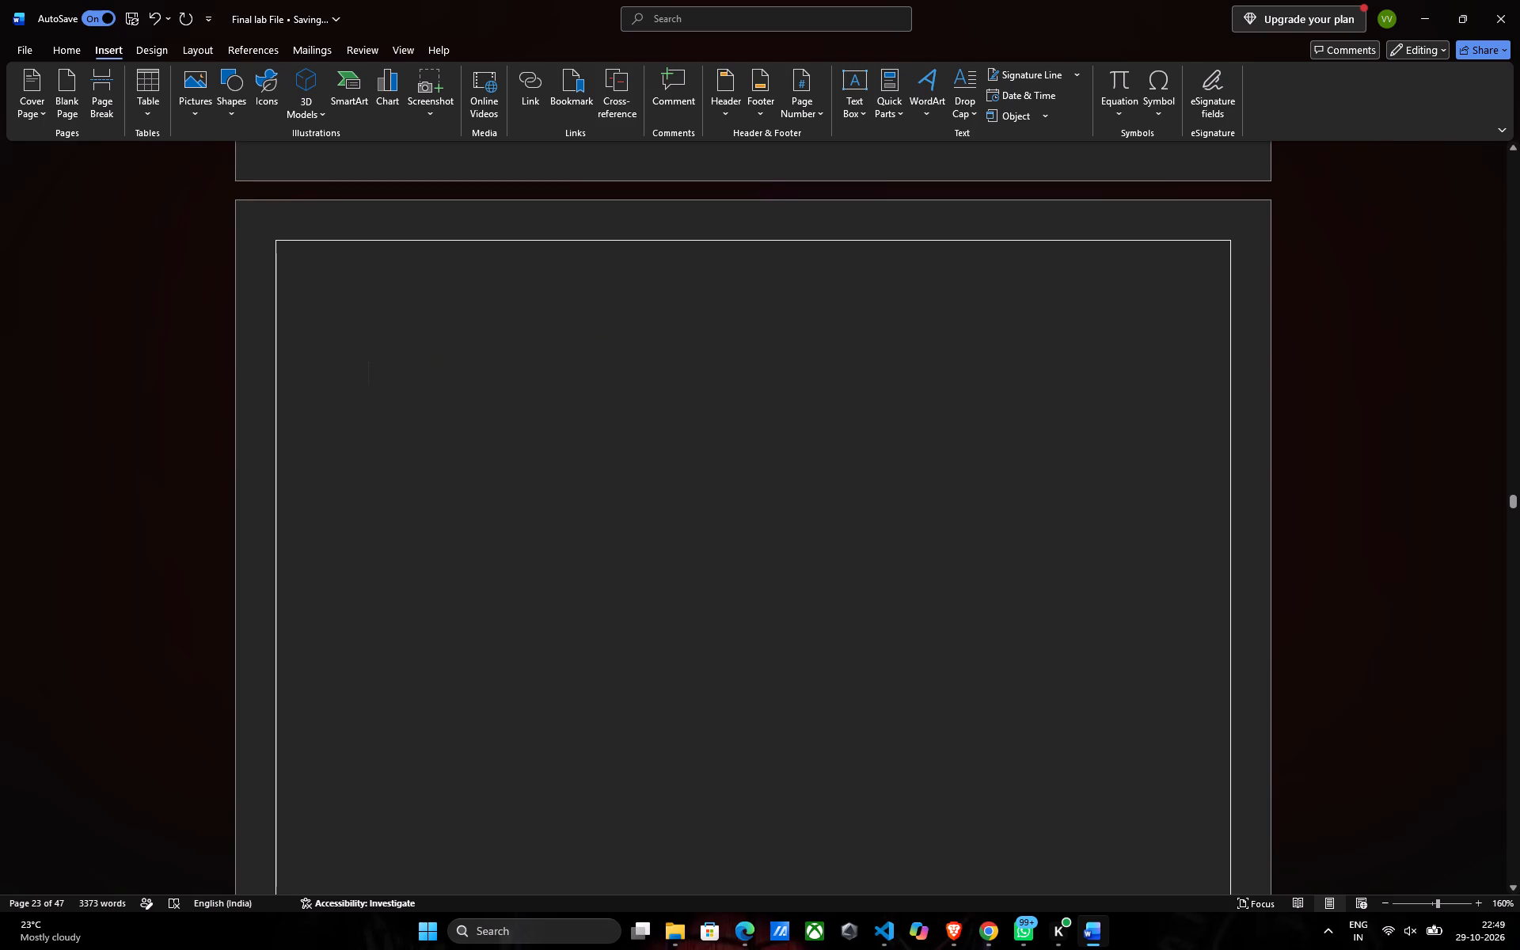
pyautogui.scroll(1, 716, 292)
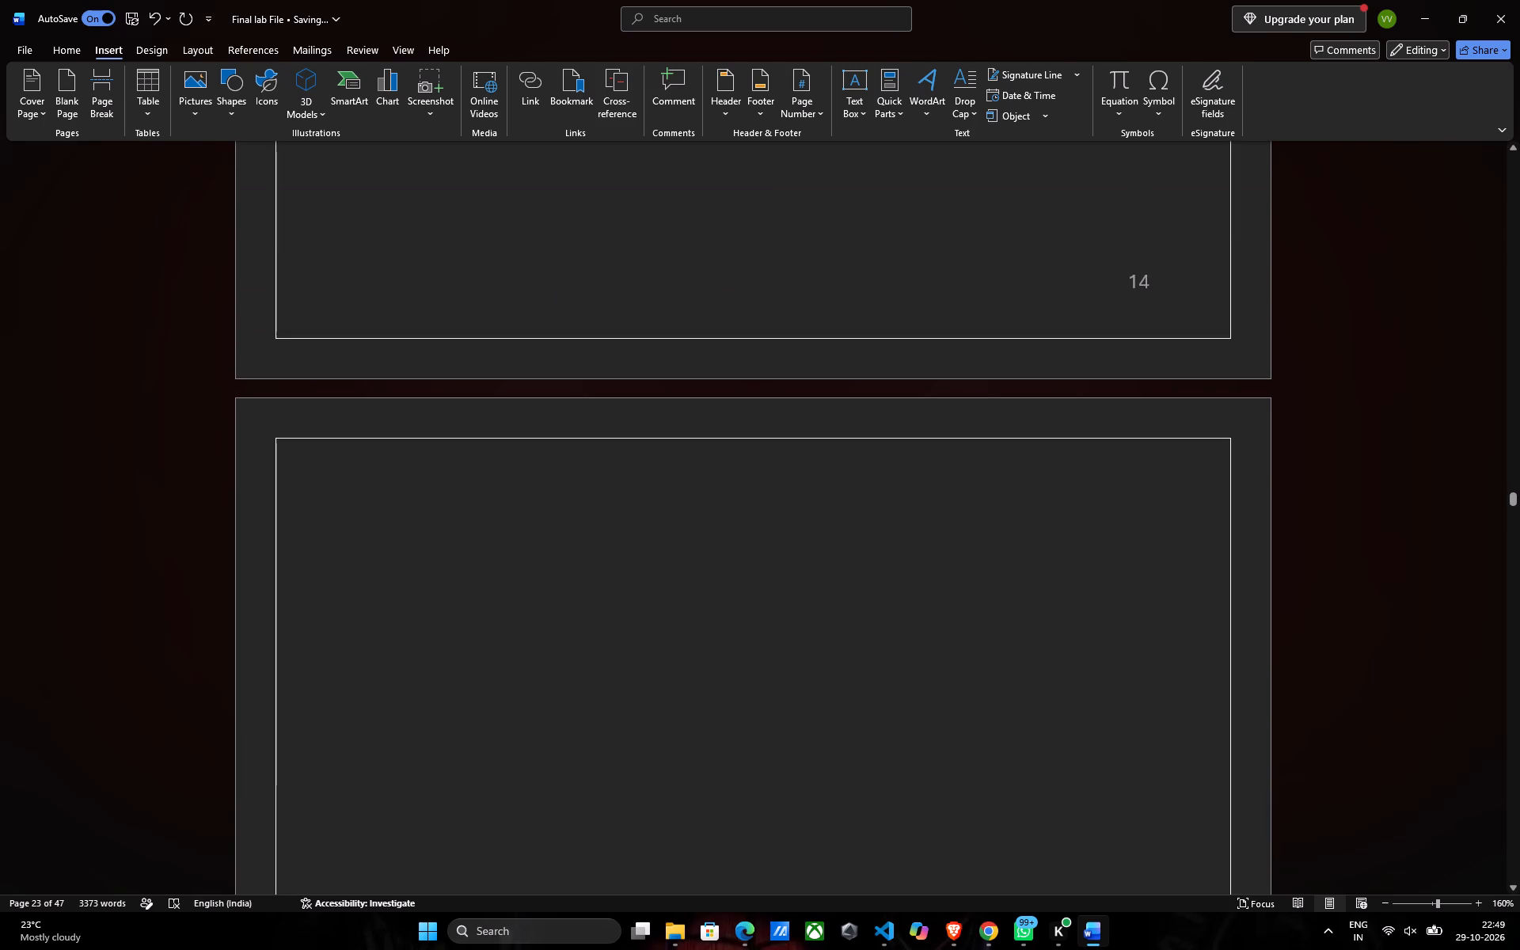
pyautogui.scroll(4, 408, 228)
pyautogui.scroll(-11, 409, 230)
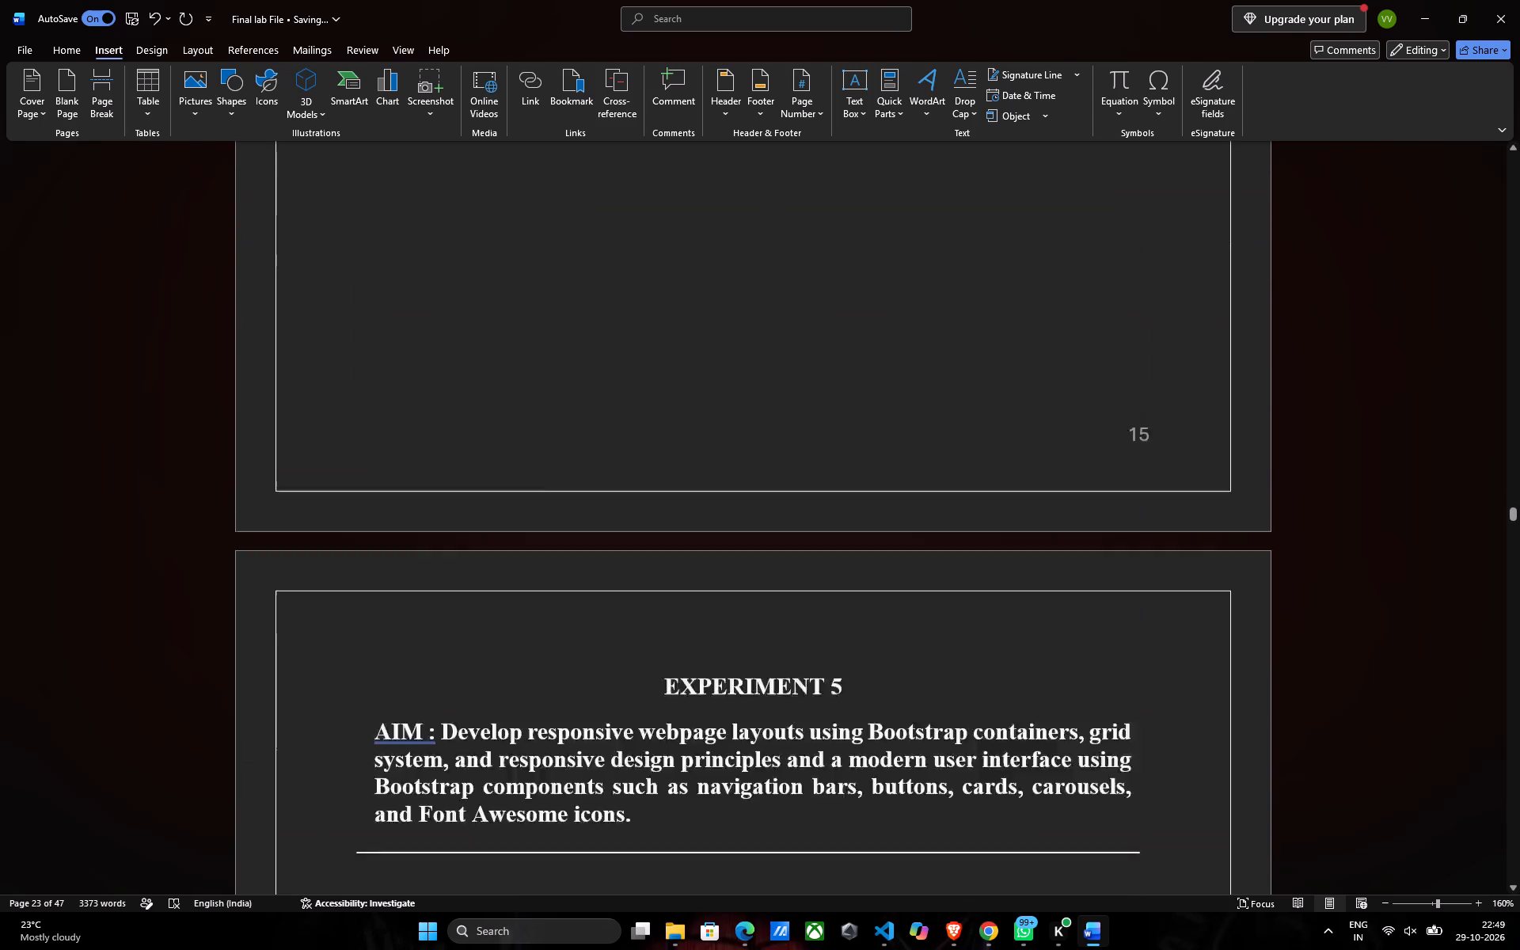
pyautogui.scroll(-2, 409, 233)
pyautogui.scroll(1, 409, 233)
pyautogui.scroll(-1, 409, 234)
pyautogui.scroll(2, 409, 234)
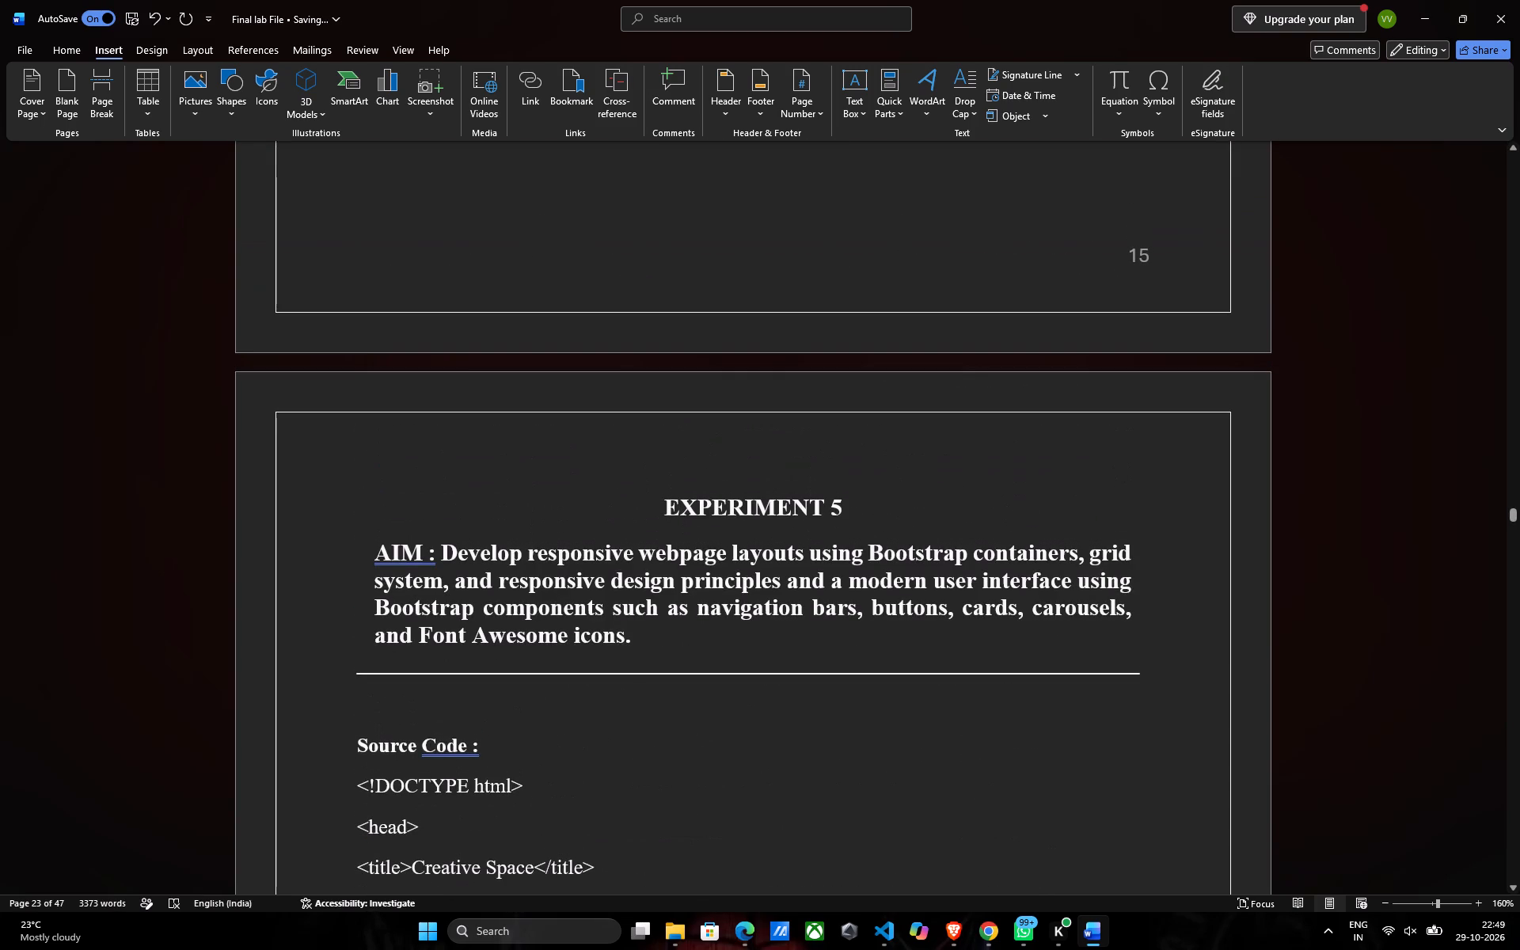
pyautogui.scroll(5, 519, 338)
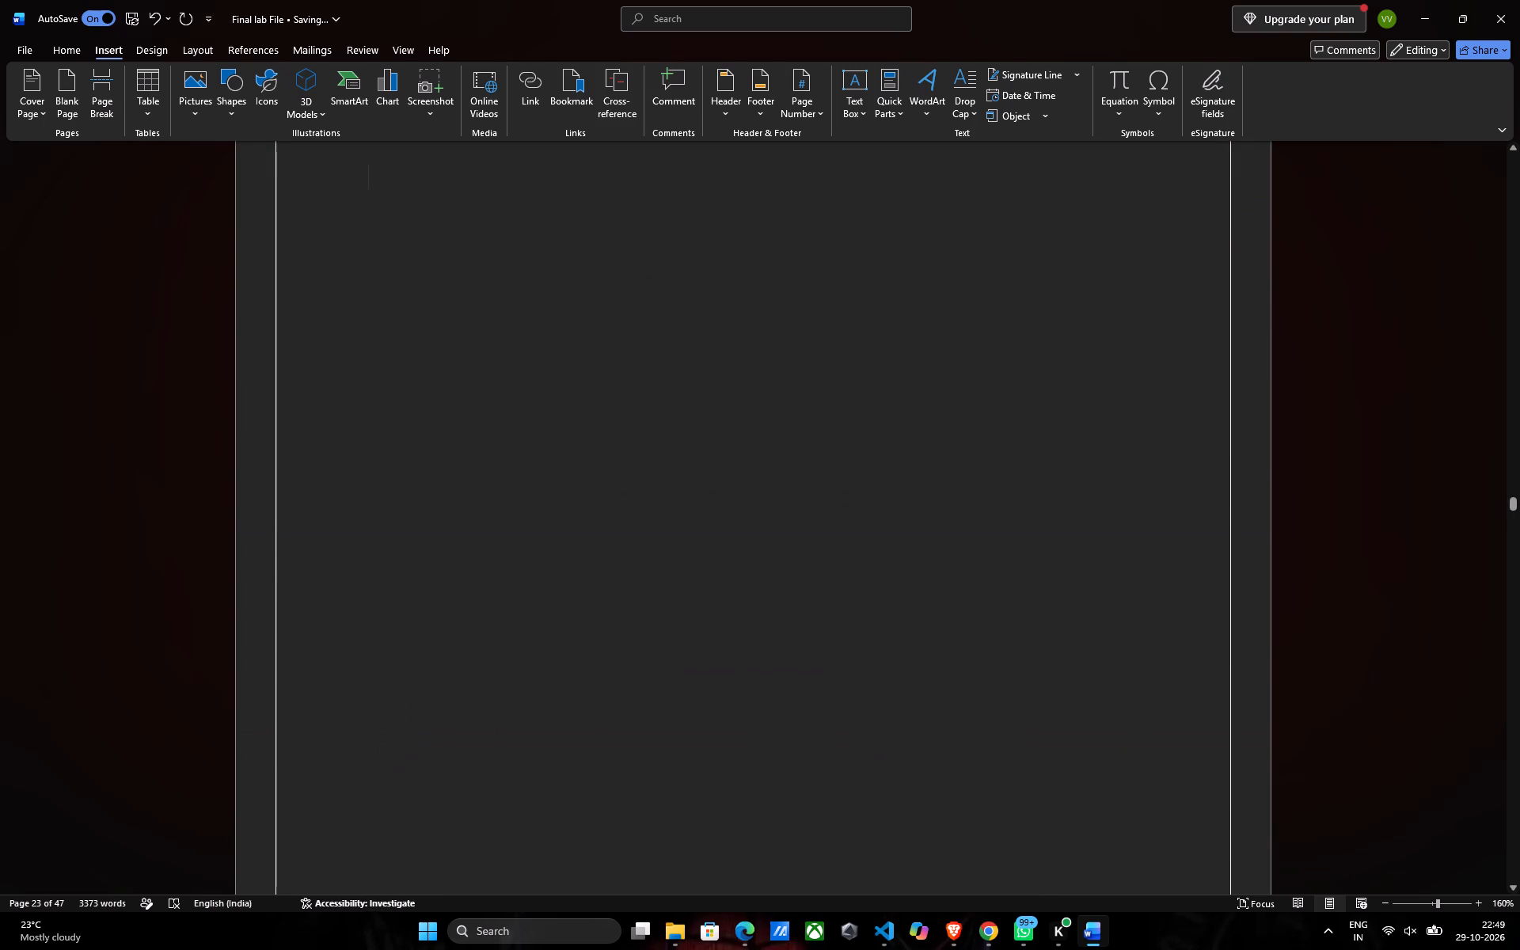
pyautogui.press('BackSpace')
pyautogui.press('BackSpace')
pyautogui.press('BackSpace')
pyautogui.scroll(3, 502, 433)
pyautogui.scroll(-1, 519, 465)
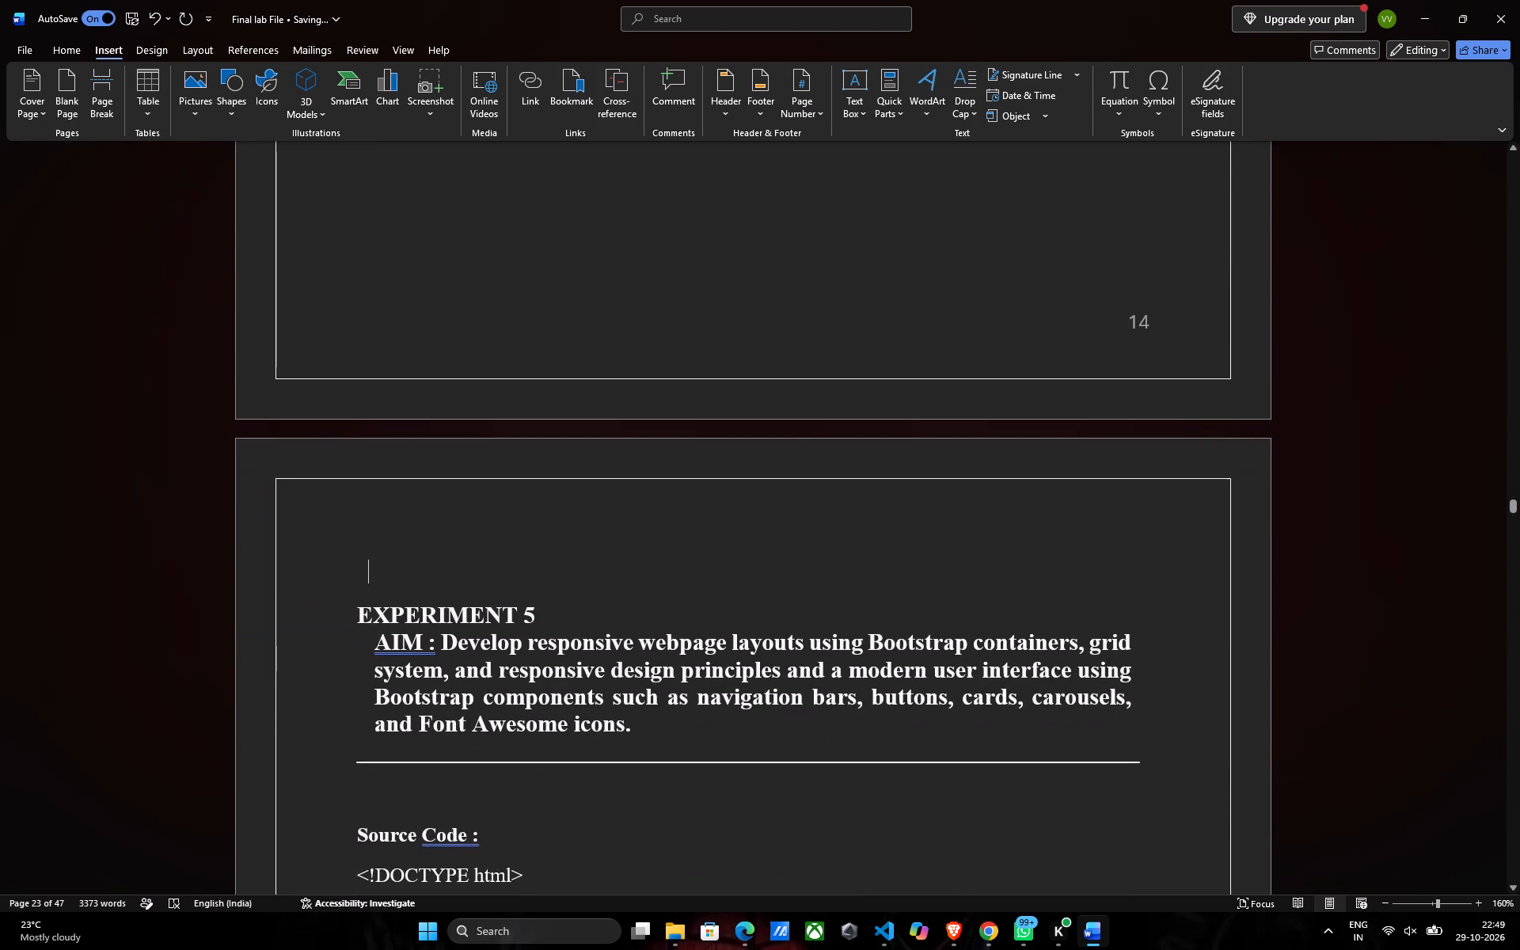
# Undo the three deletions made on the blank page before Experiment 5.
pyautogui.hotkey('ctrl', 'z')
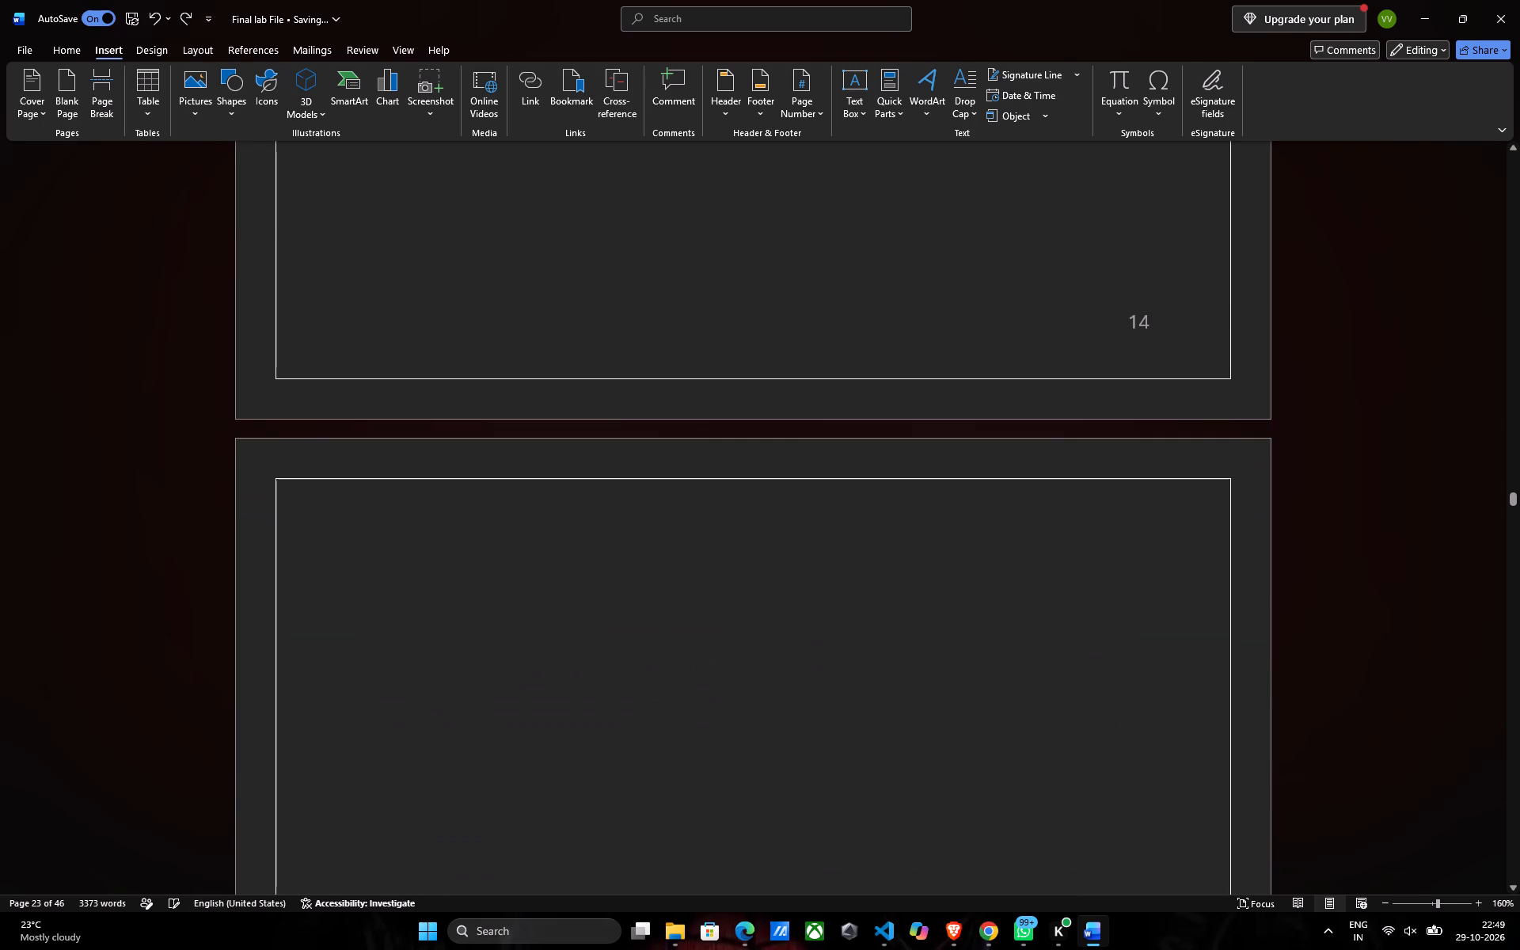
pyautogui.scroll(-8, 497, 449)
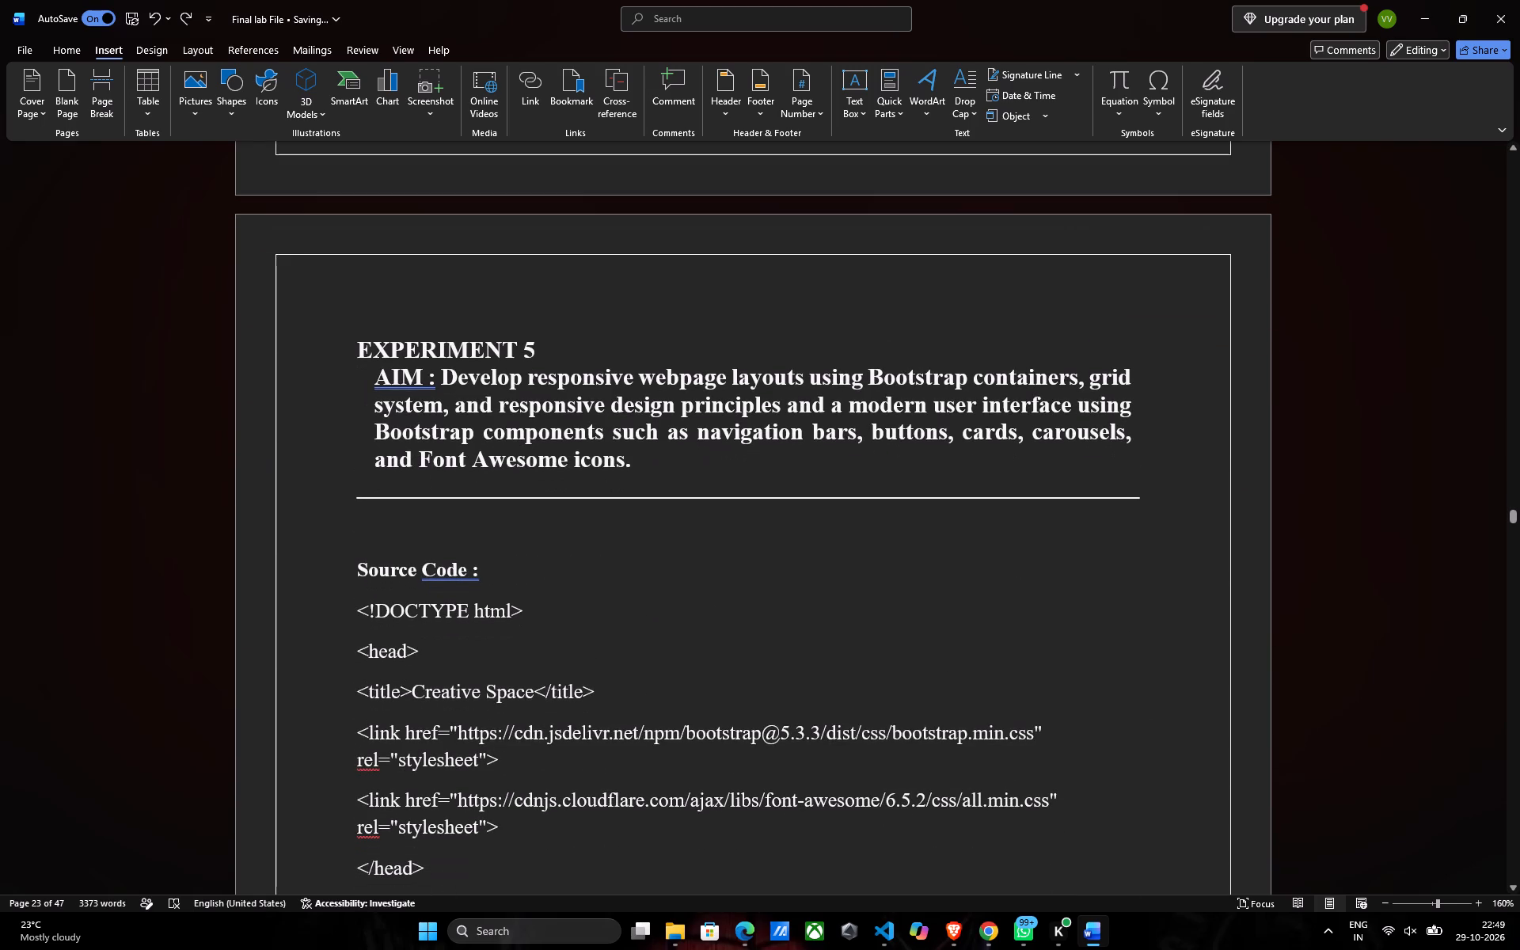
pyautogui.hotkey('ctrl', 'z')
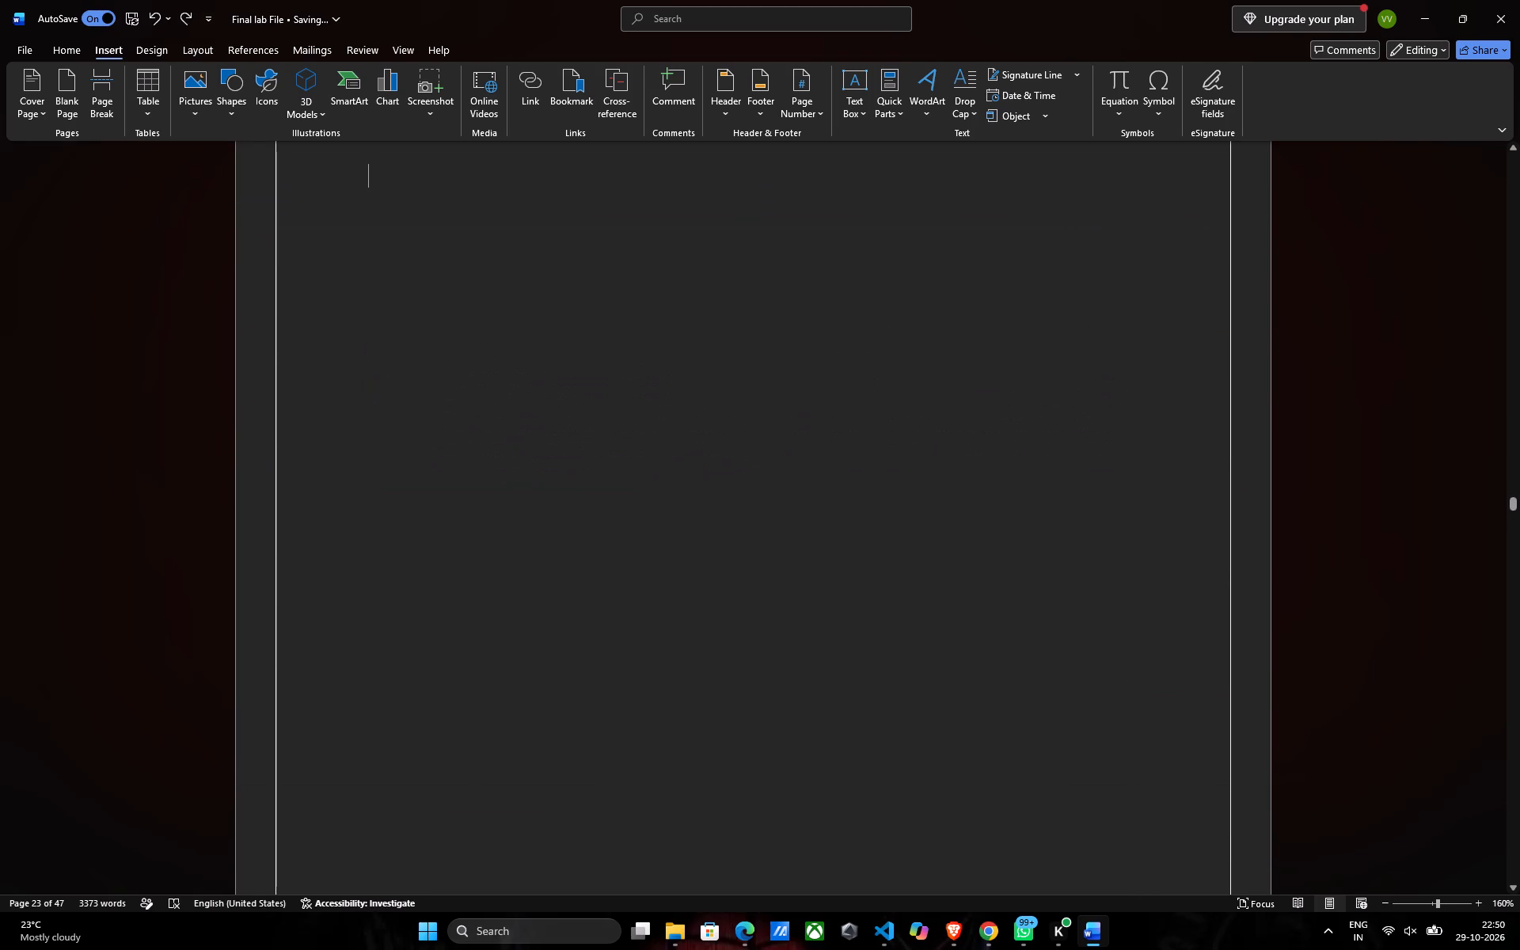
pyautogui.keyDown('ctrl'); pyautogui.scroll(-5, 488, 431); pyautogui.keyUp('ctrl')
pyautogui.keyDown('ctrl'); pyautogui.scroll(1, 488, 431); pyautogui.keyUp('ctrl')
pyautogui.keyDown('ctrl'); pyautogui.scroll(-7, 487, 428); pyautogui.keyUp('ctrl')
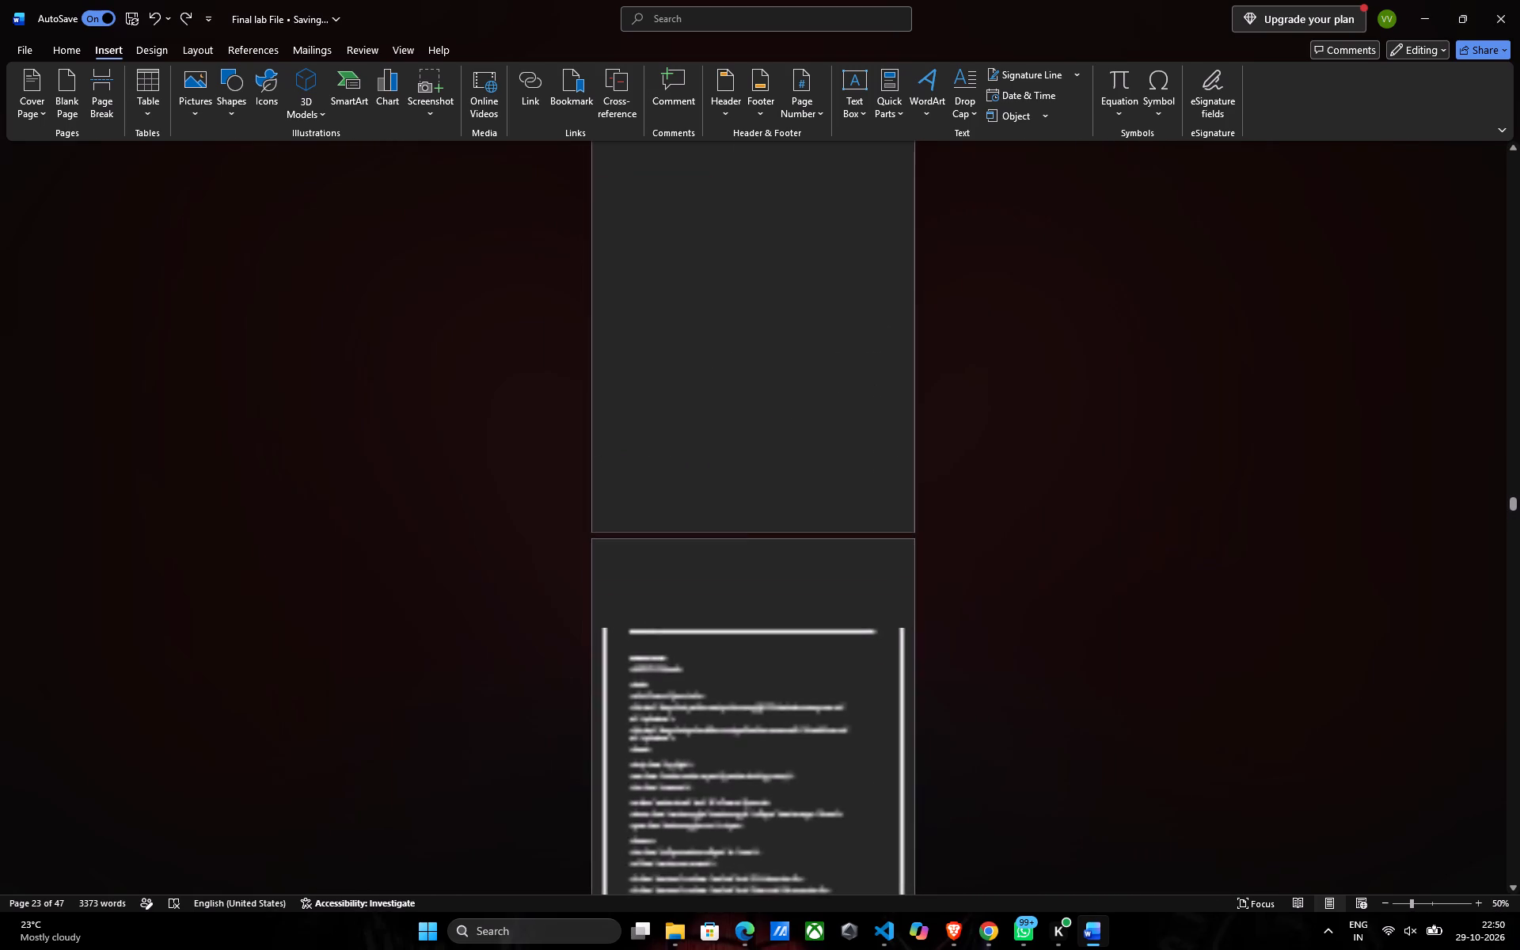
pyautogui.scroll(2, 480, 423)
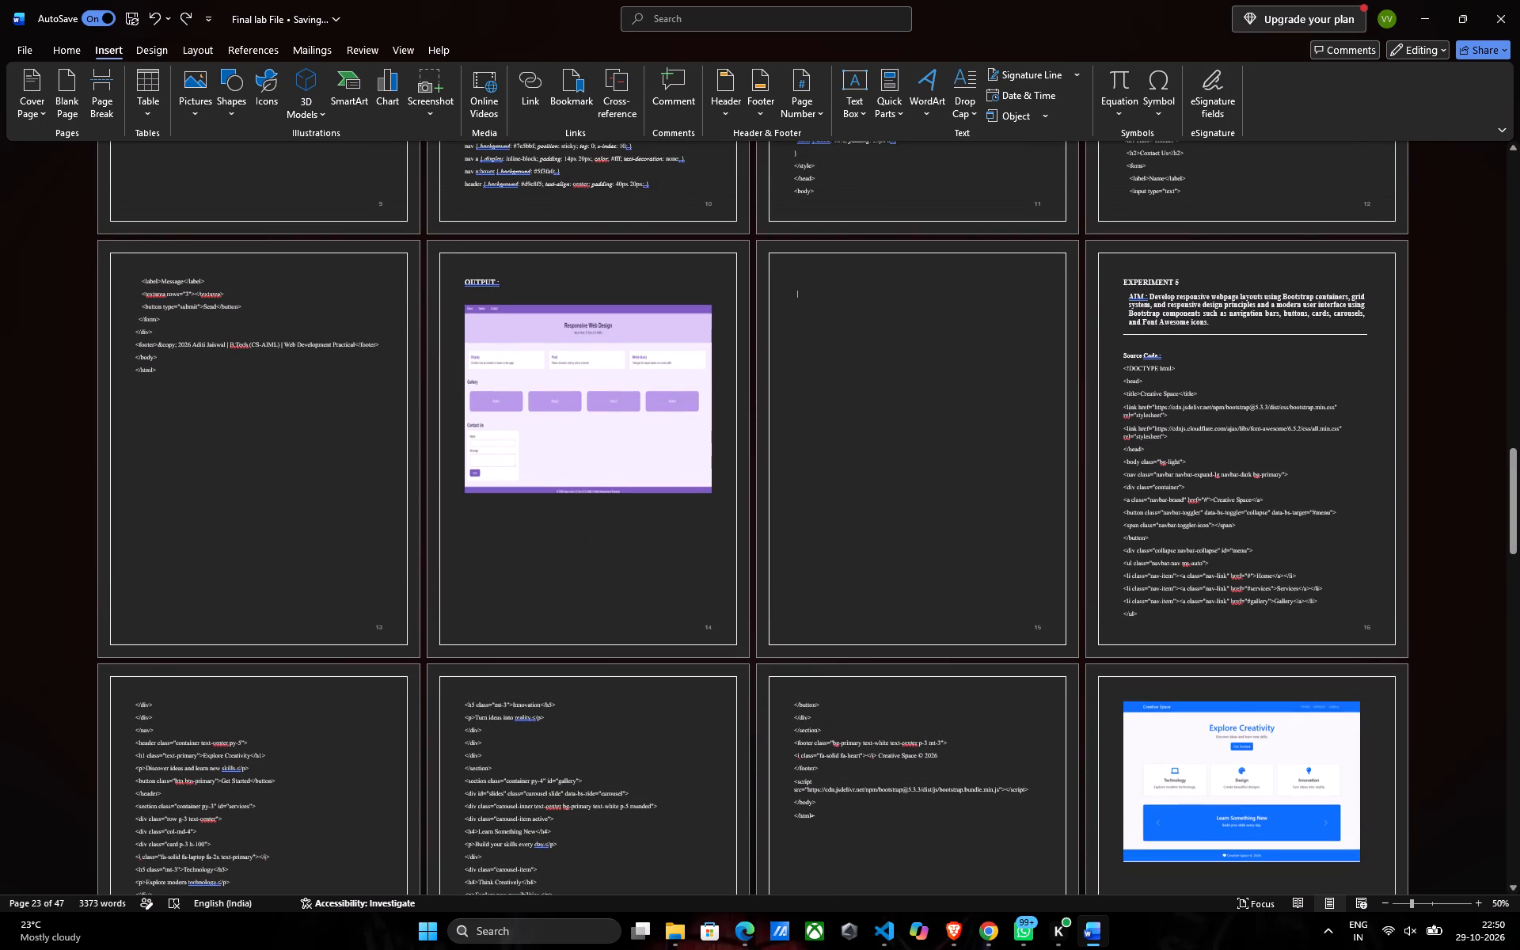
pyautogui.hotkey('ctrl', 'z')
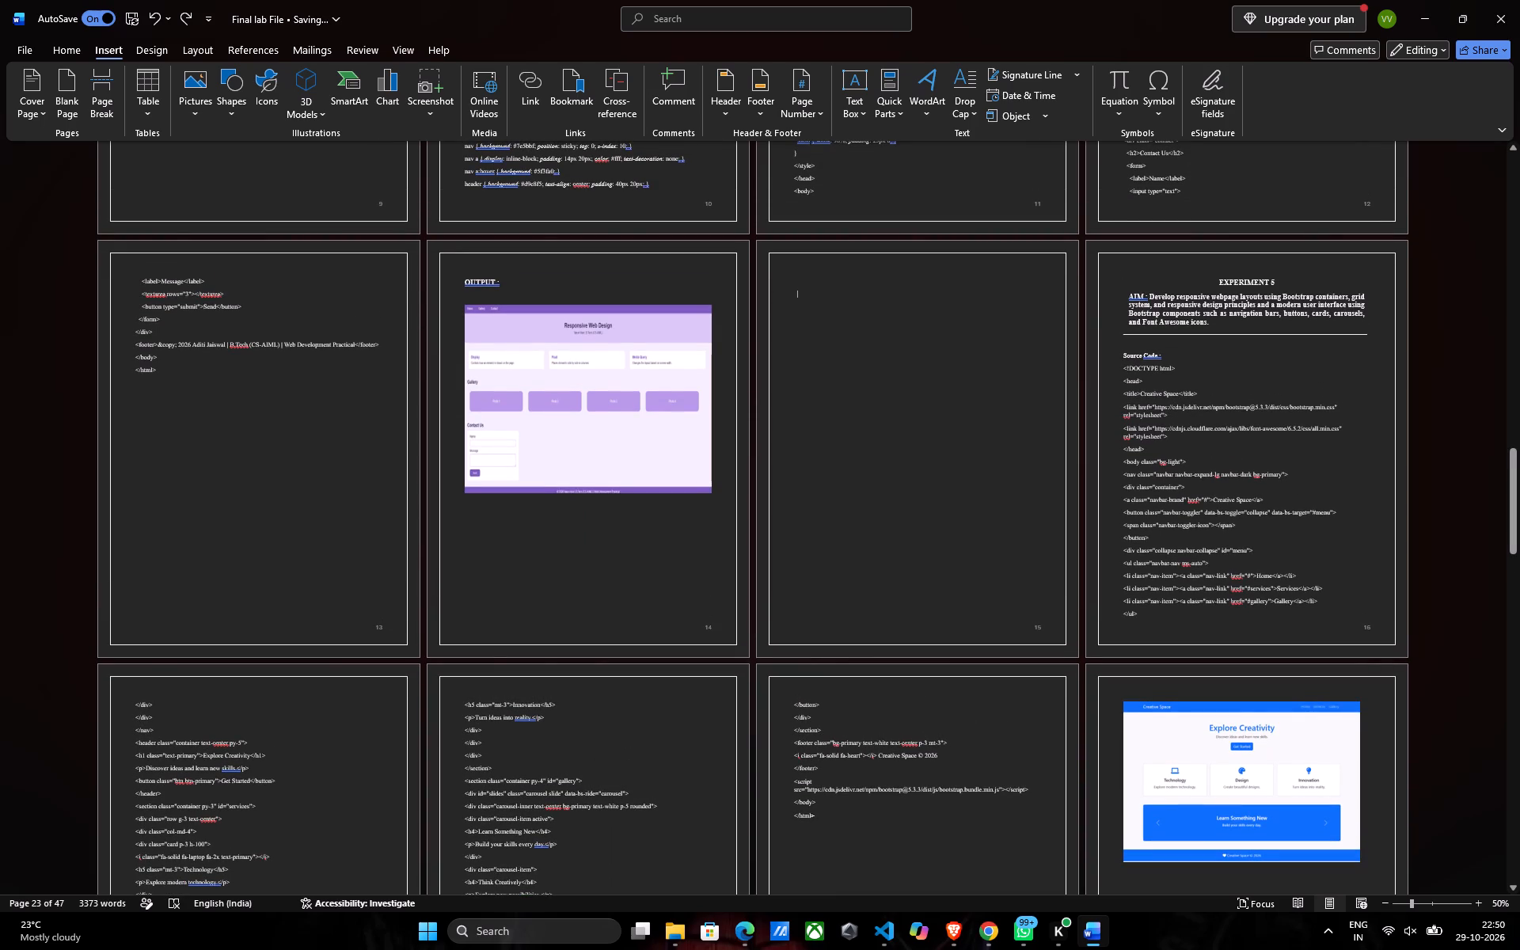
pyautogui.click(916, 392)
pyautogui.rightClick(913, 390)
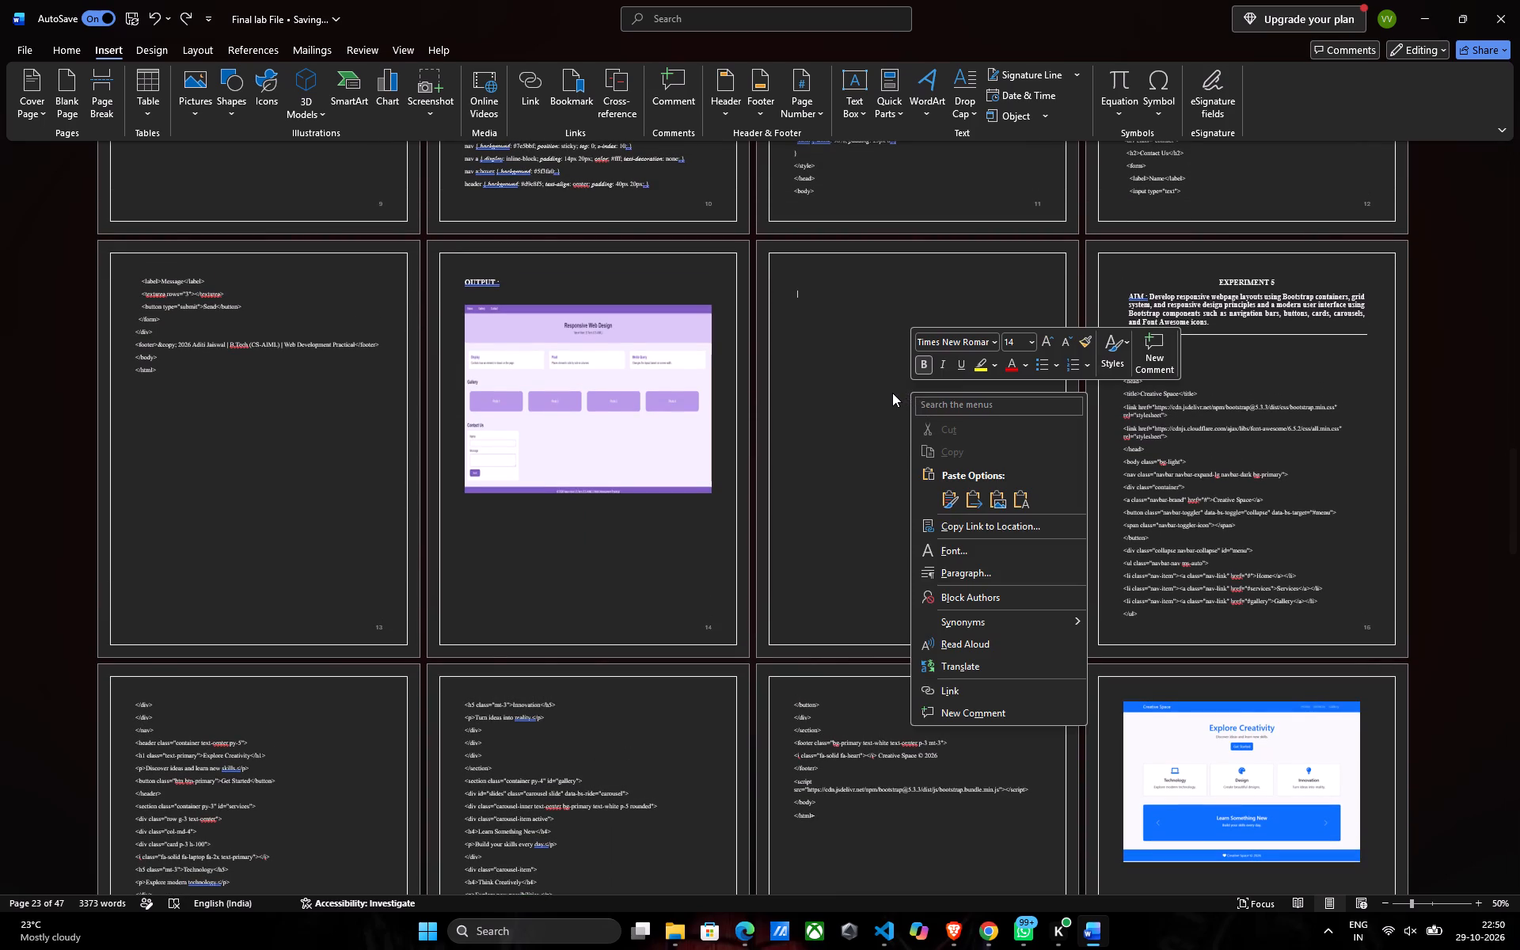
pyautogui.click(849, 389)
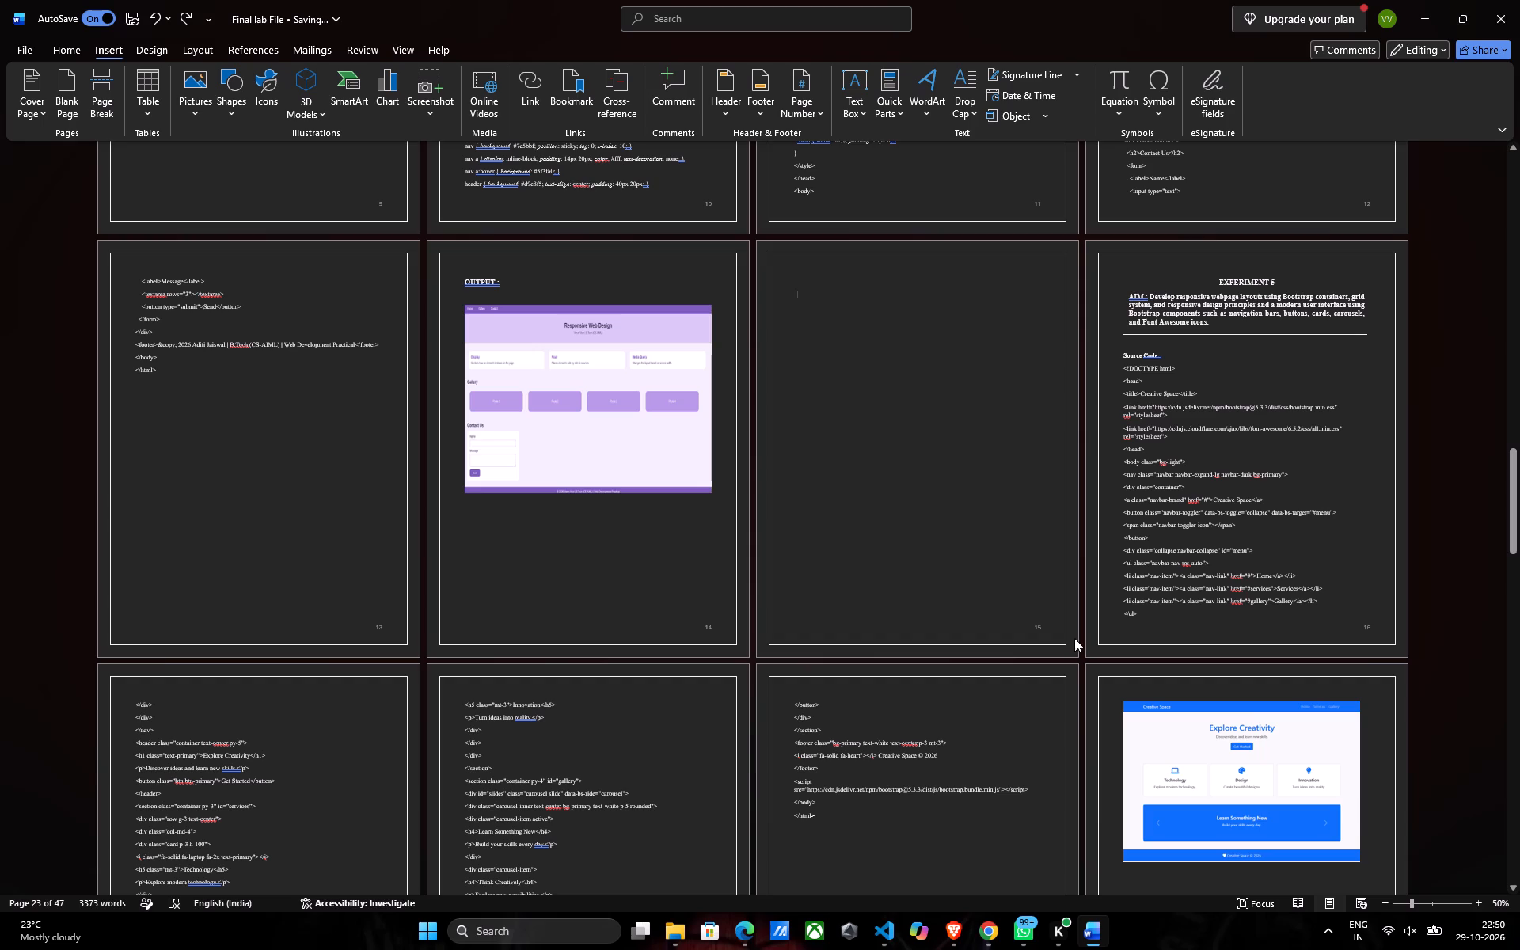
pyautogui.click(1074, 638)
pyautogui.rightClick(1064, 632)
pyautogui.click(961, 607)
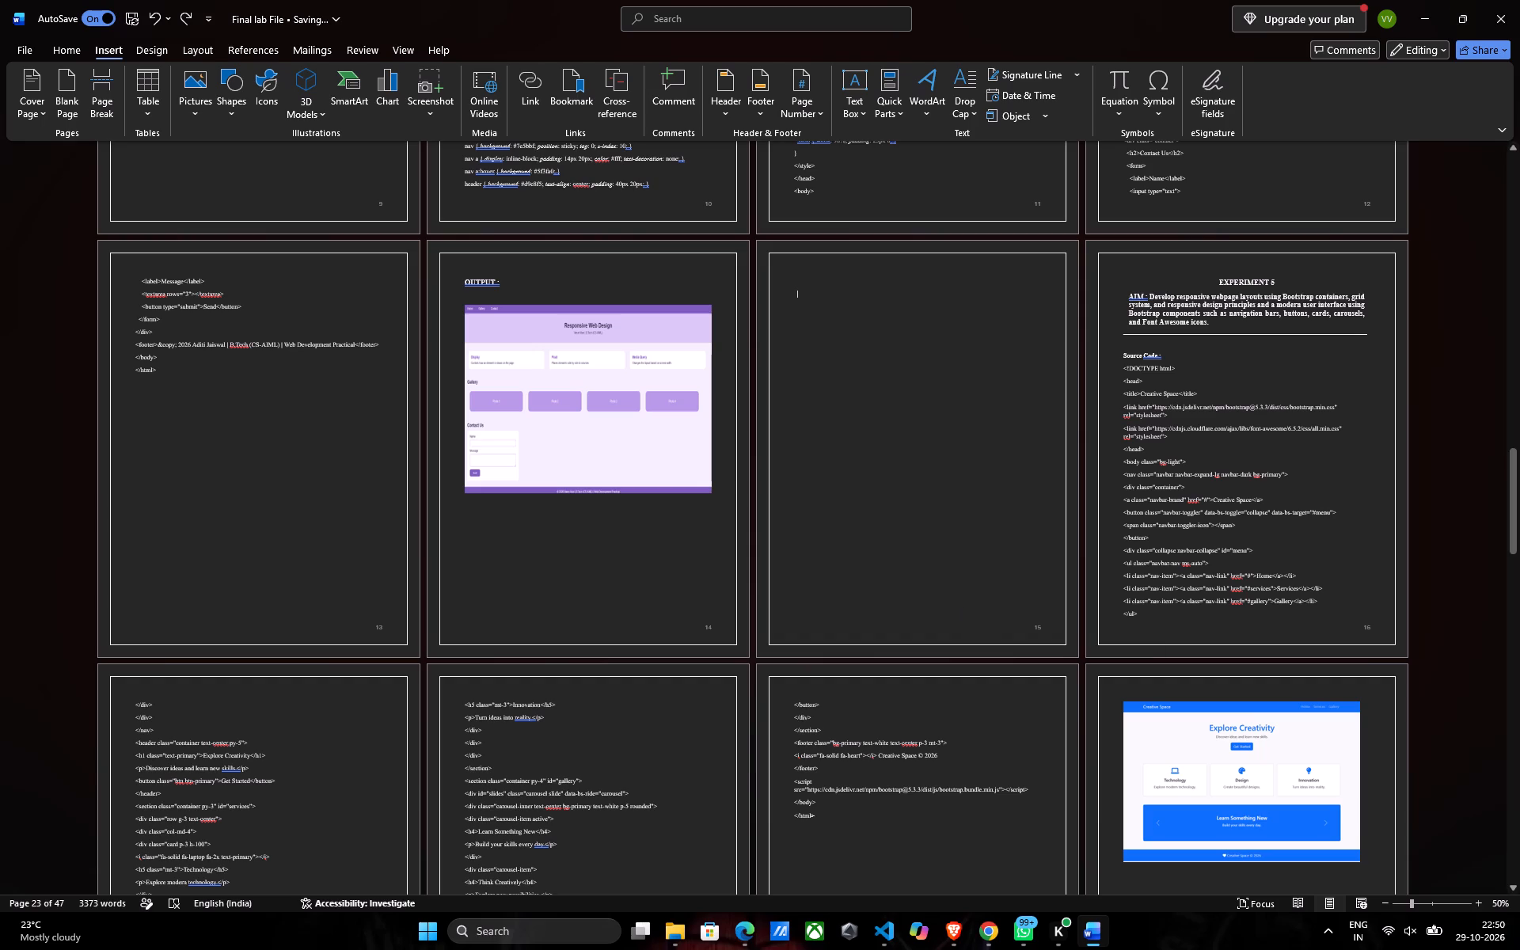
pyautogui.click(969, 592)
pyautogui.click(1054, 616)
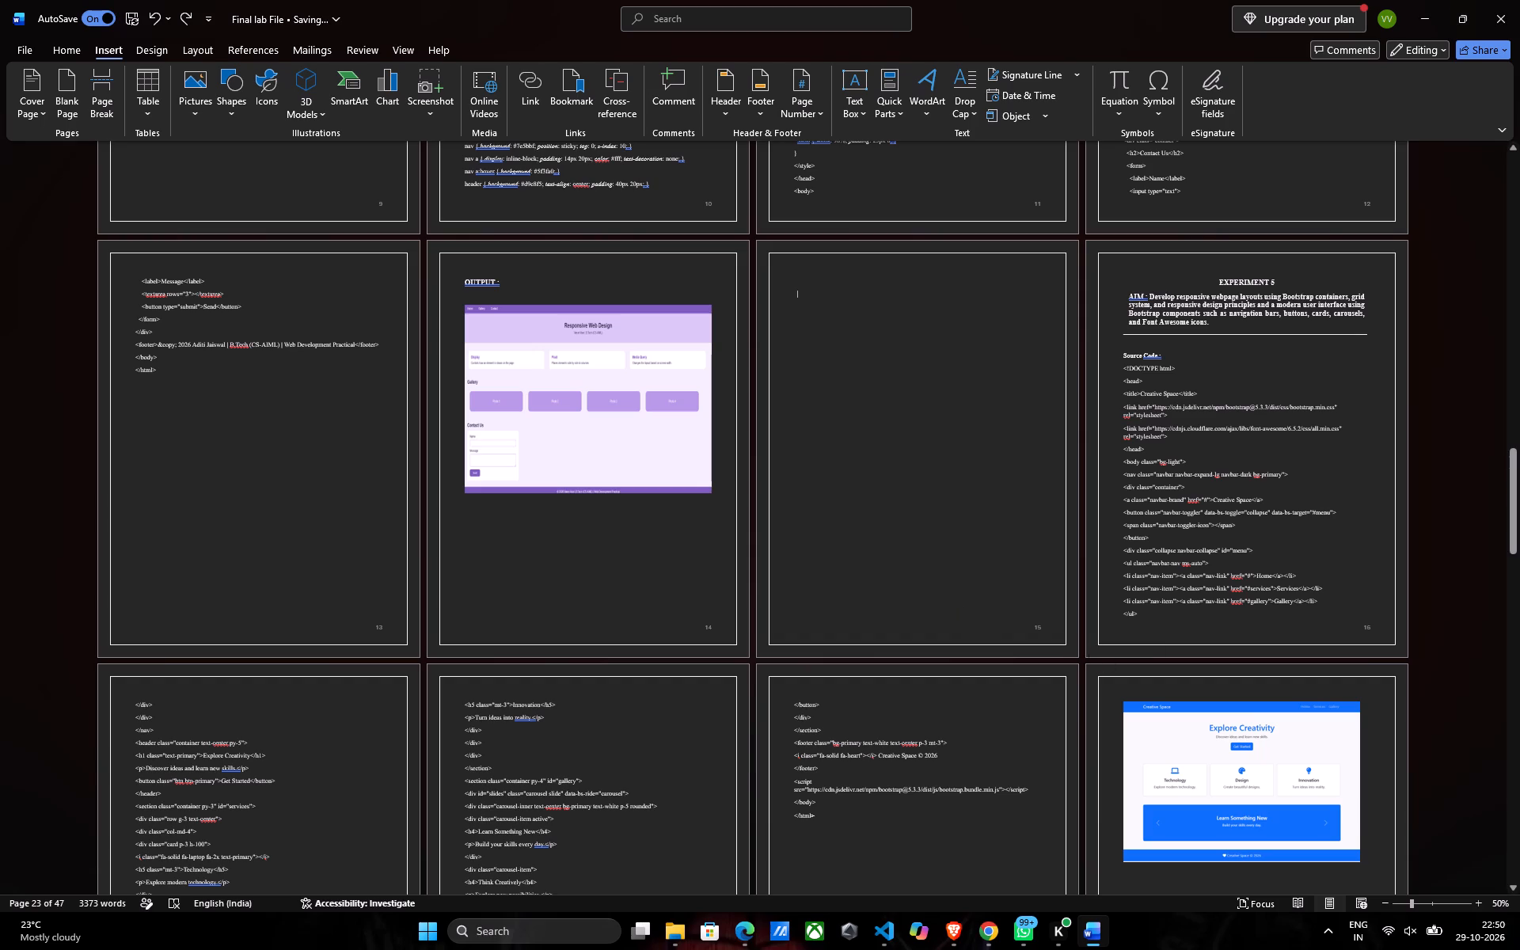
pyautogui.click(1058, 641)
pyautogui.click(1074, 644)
# Move the "OUTPUT :" heading from page 19 to a new line above the Creative Space screenshot on page 20.
pyautogui.scroll(-4, 931, 523)
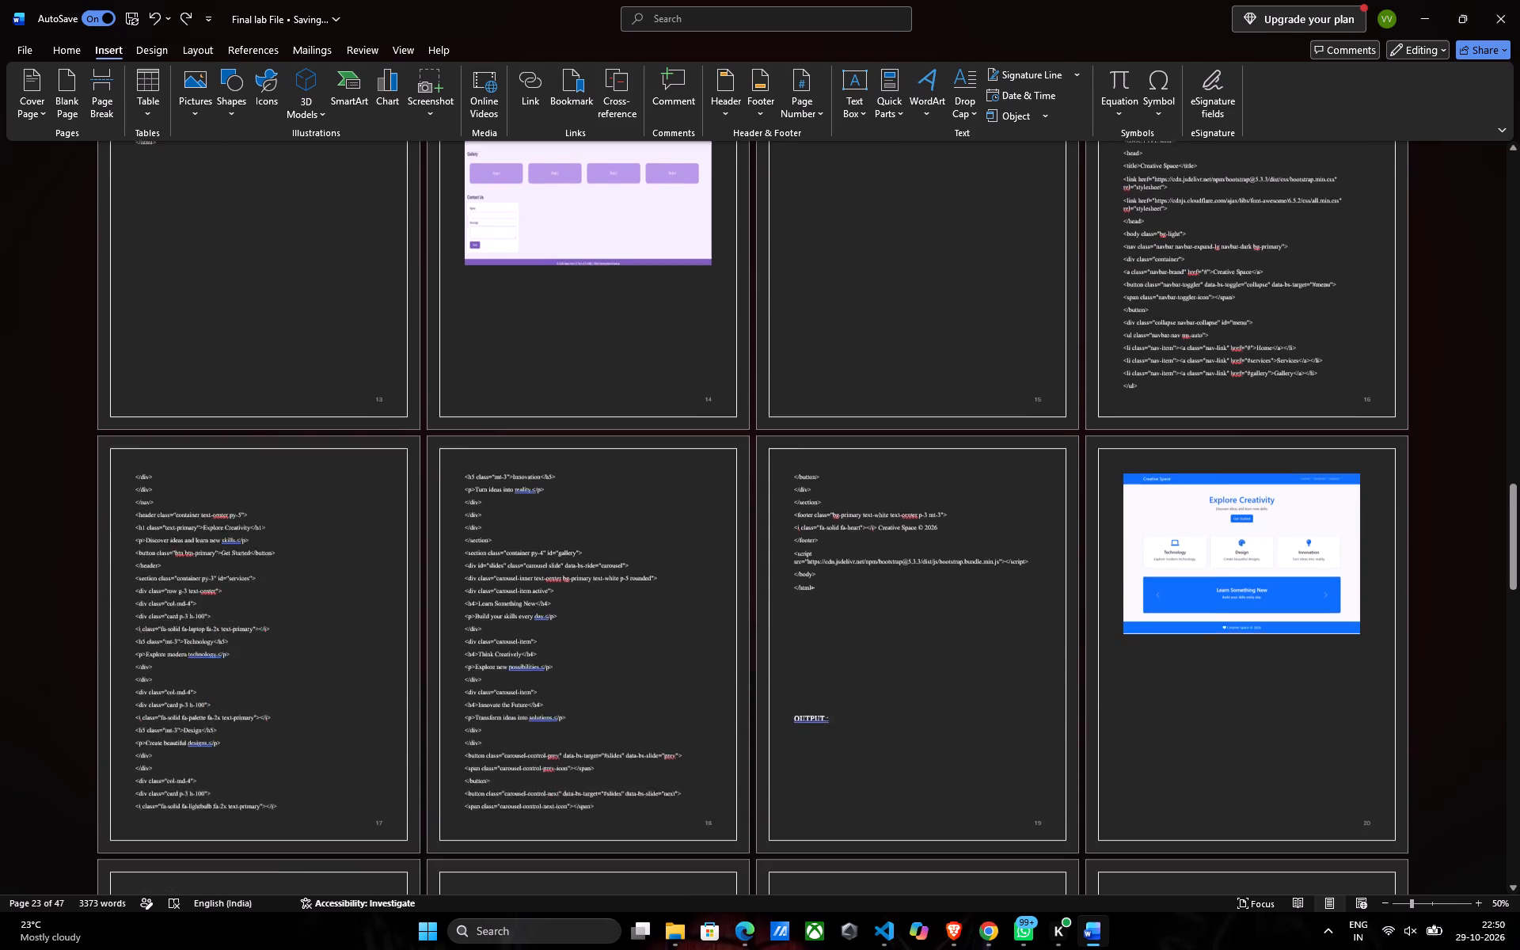
pyautogui.scroll(-2, 830, 515)
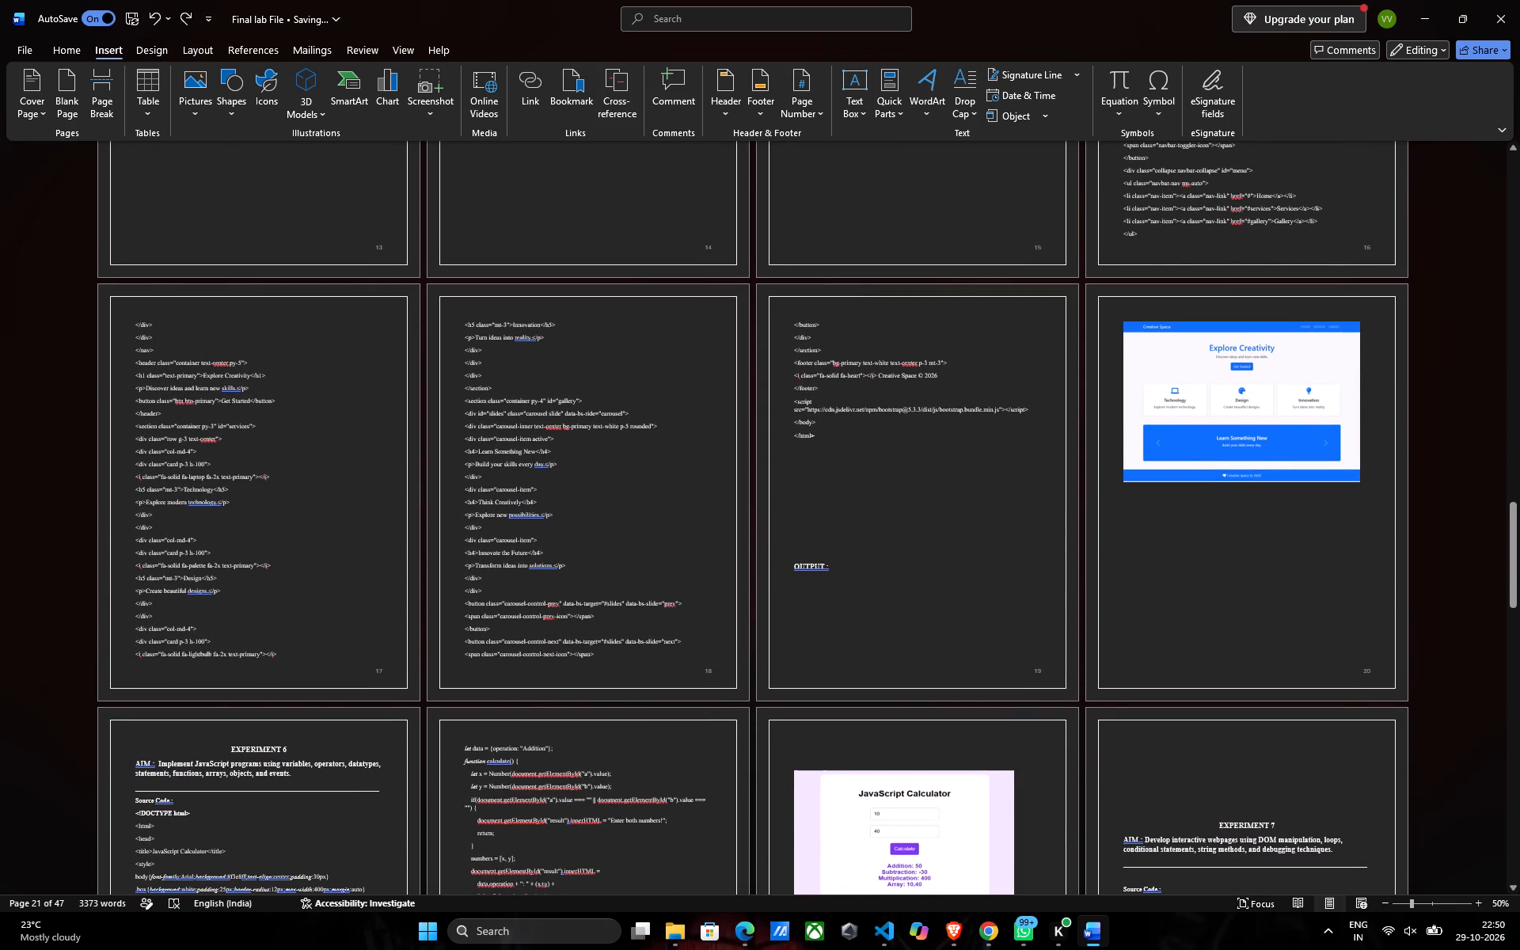
pyautogui.moveTo(797, 566); pyautogui.dragTo(834, 565)
pyautogui.moveTo(834, 565); pyautogui.dragTo(834, 565)
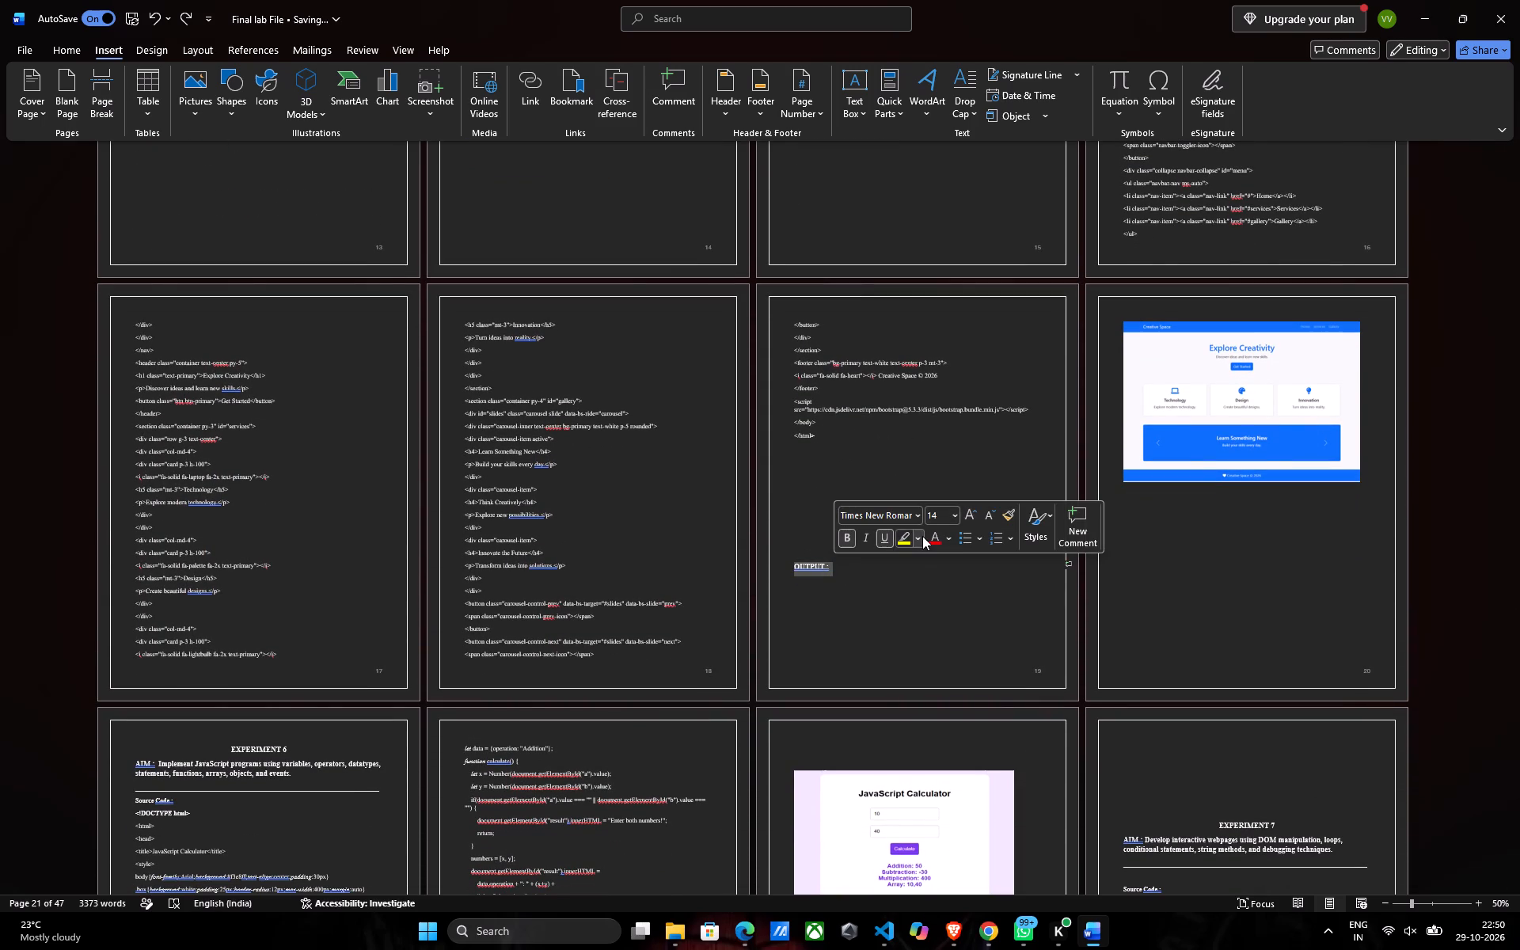
pyautogui.hotkey('ctrl', 'x')
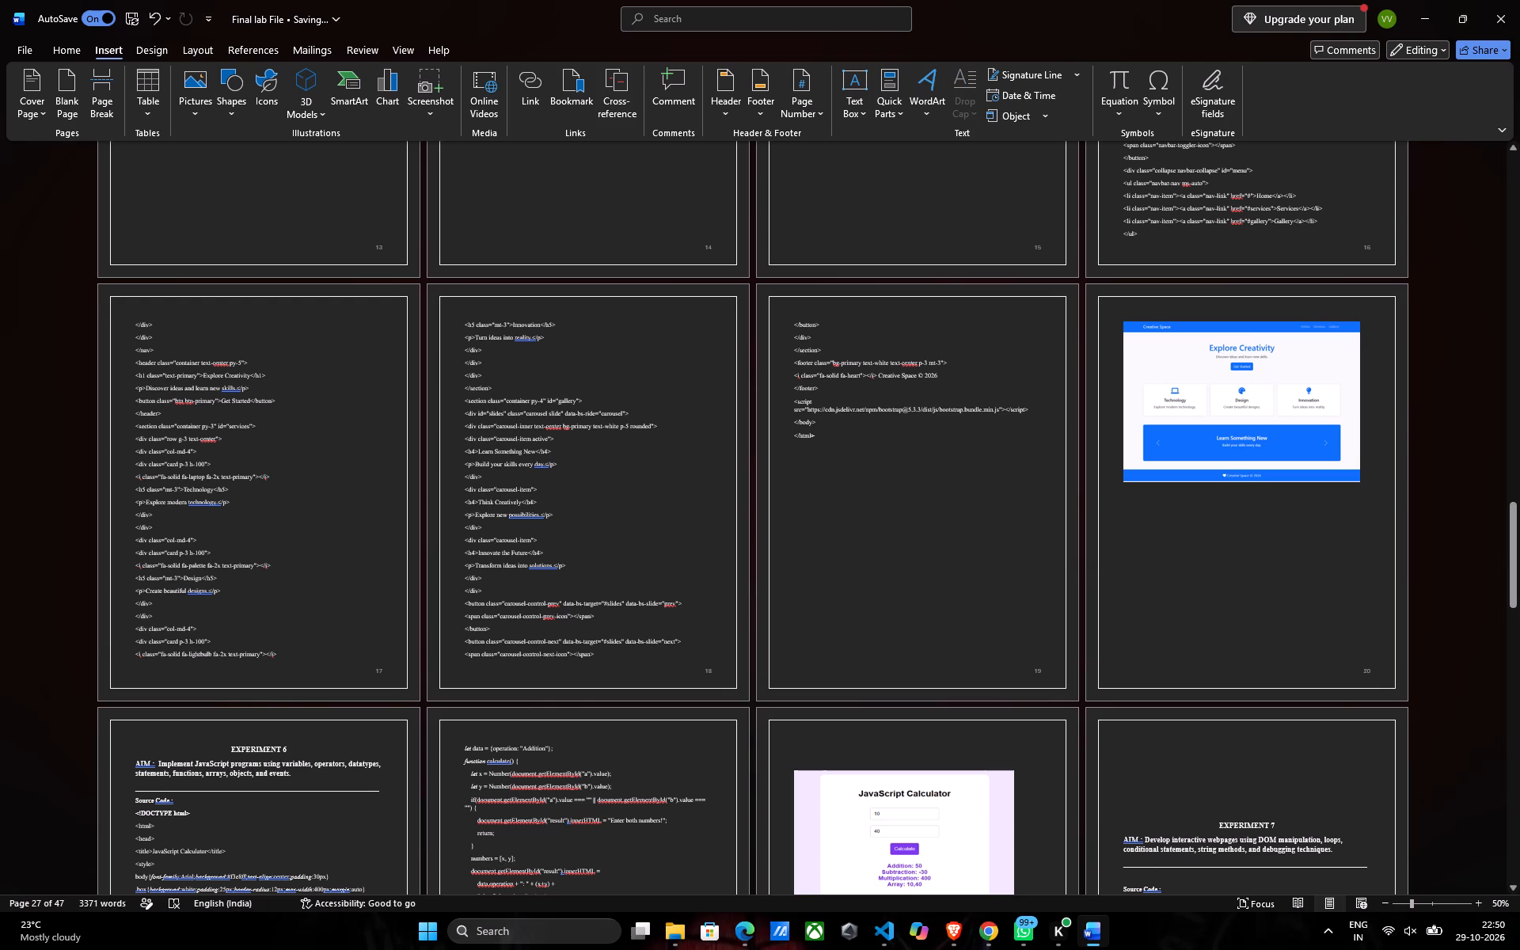
pyautogui.press('Return')
pyautogui.press('Return')
pyautogui.press('Return')
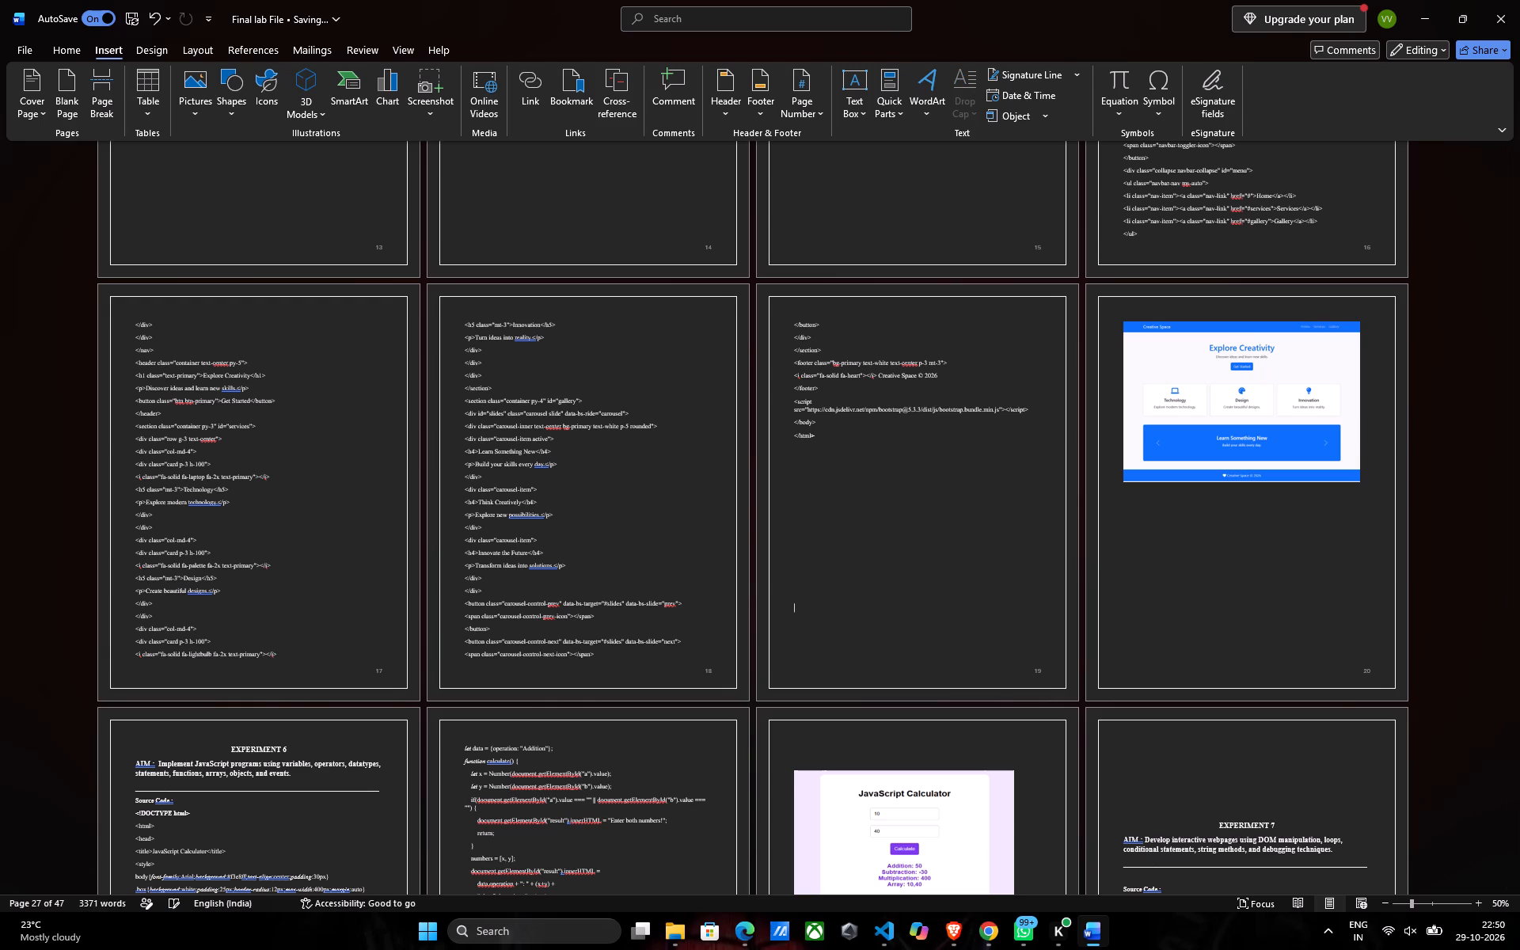
pyautogui.press('Return')
pyautogui.press('Return')
pyautogui.press('Return')
pyautogui.press('Return')
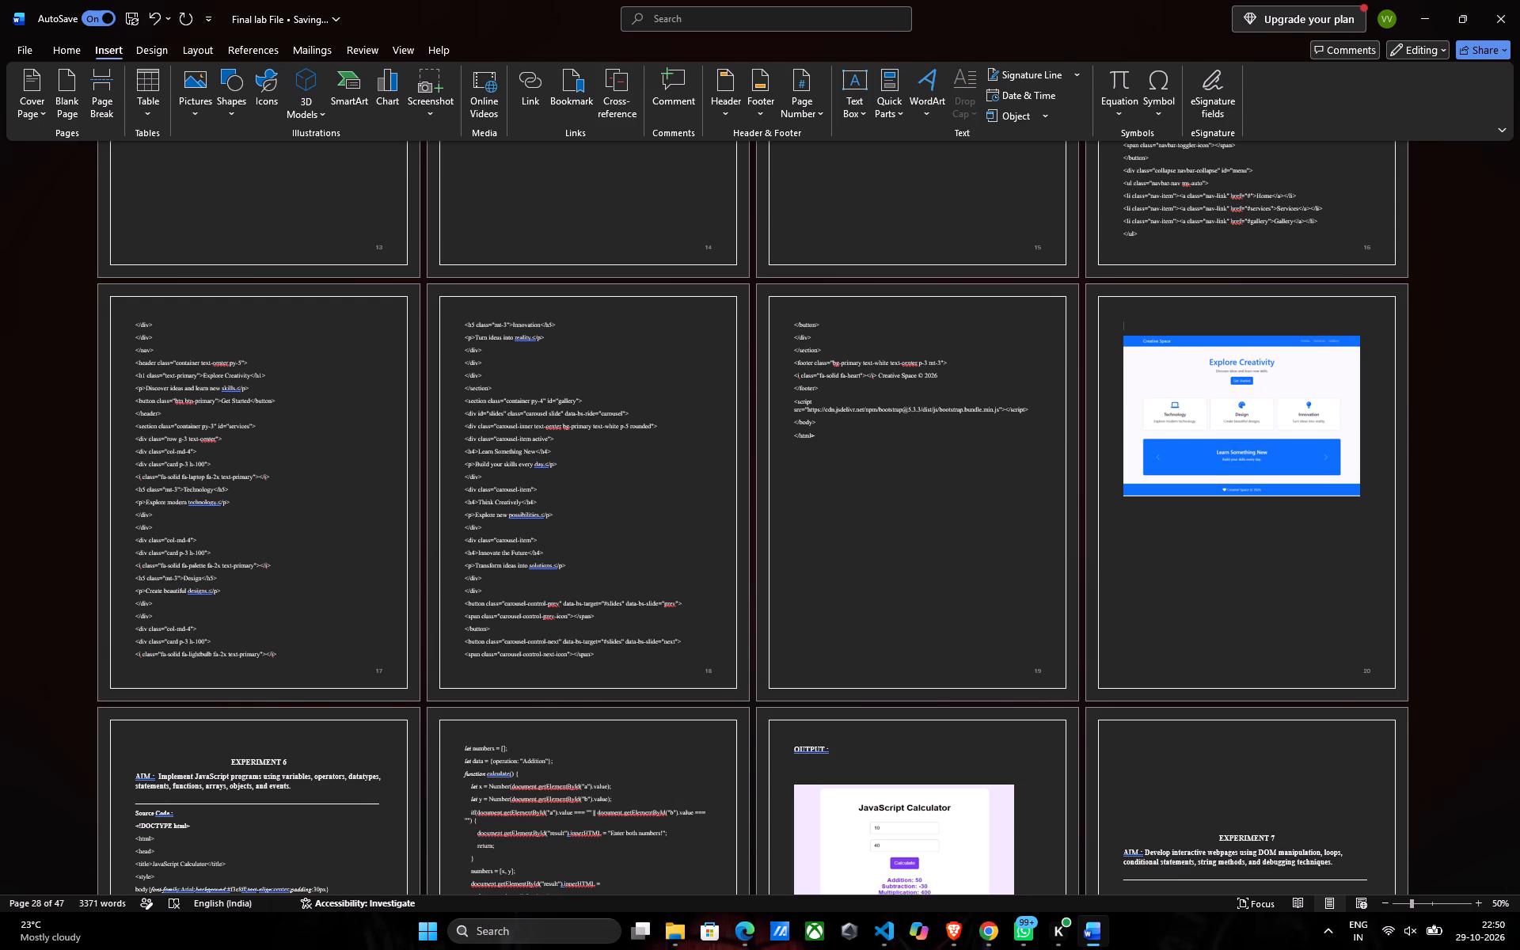
pyautogui.hotkey('ctrl', 'v')
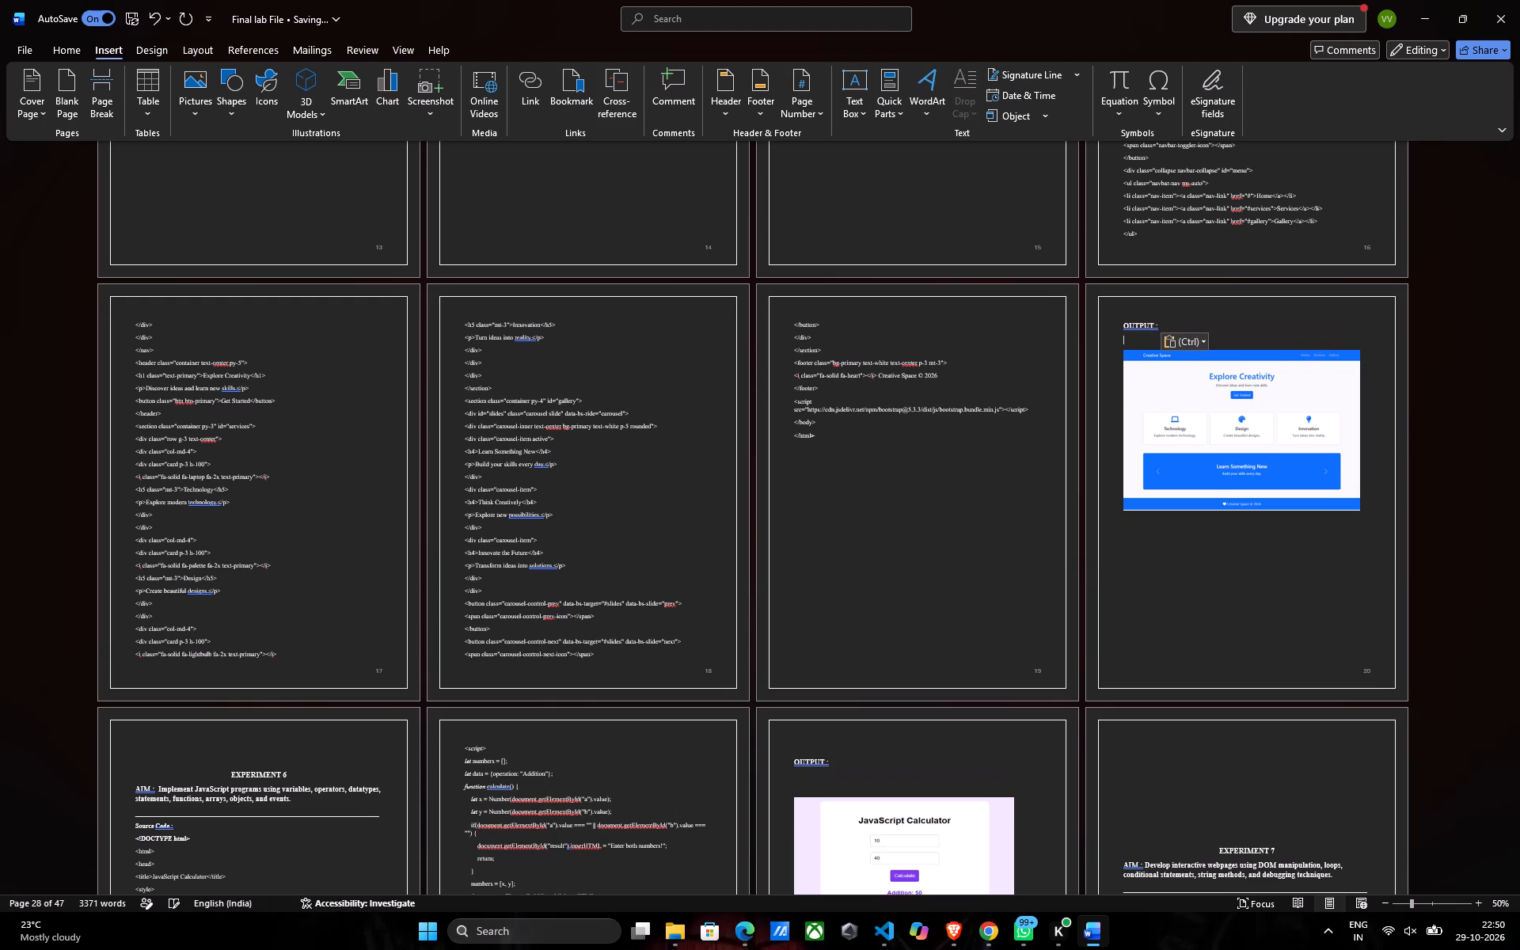
# Review the page layout from Experiment 6 through to the end of Experiment 10 for misplaced headings and excess spacing.
pyautogui.click(930, 507)
pyautogui.scroll(-5, 931, 503)
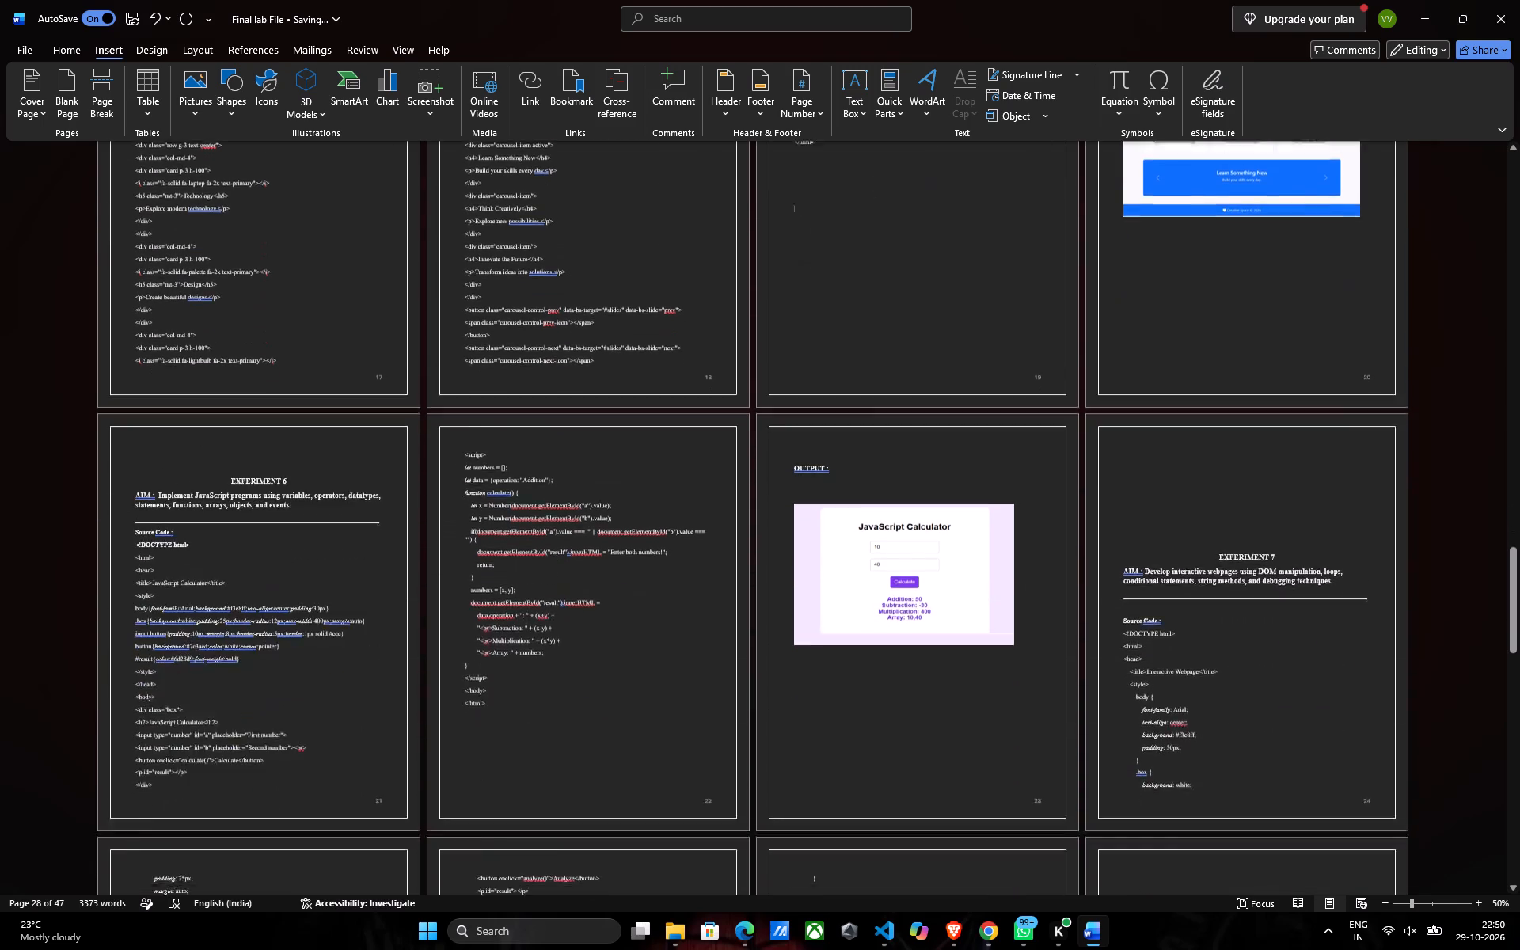
pyautogui.scroll(-13, 929, 502)
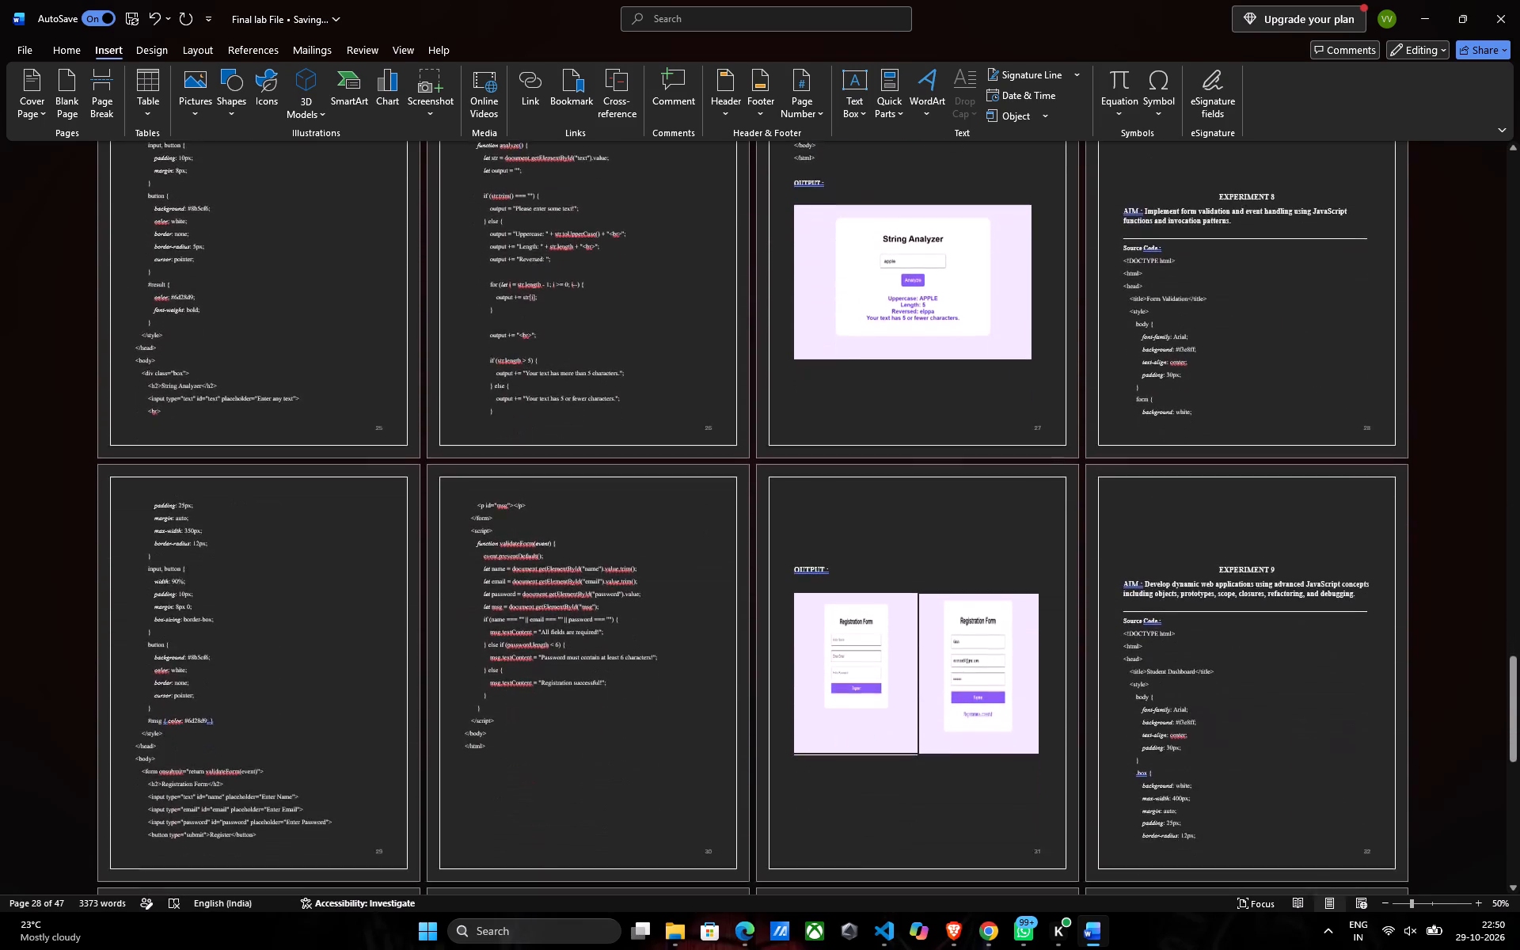
pyautogui.scroll(-13, 917, 496)
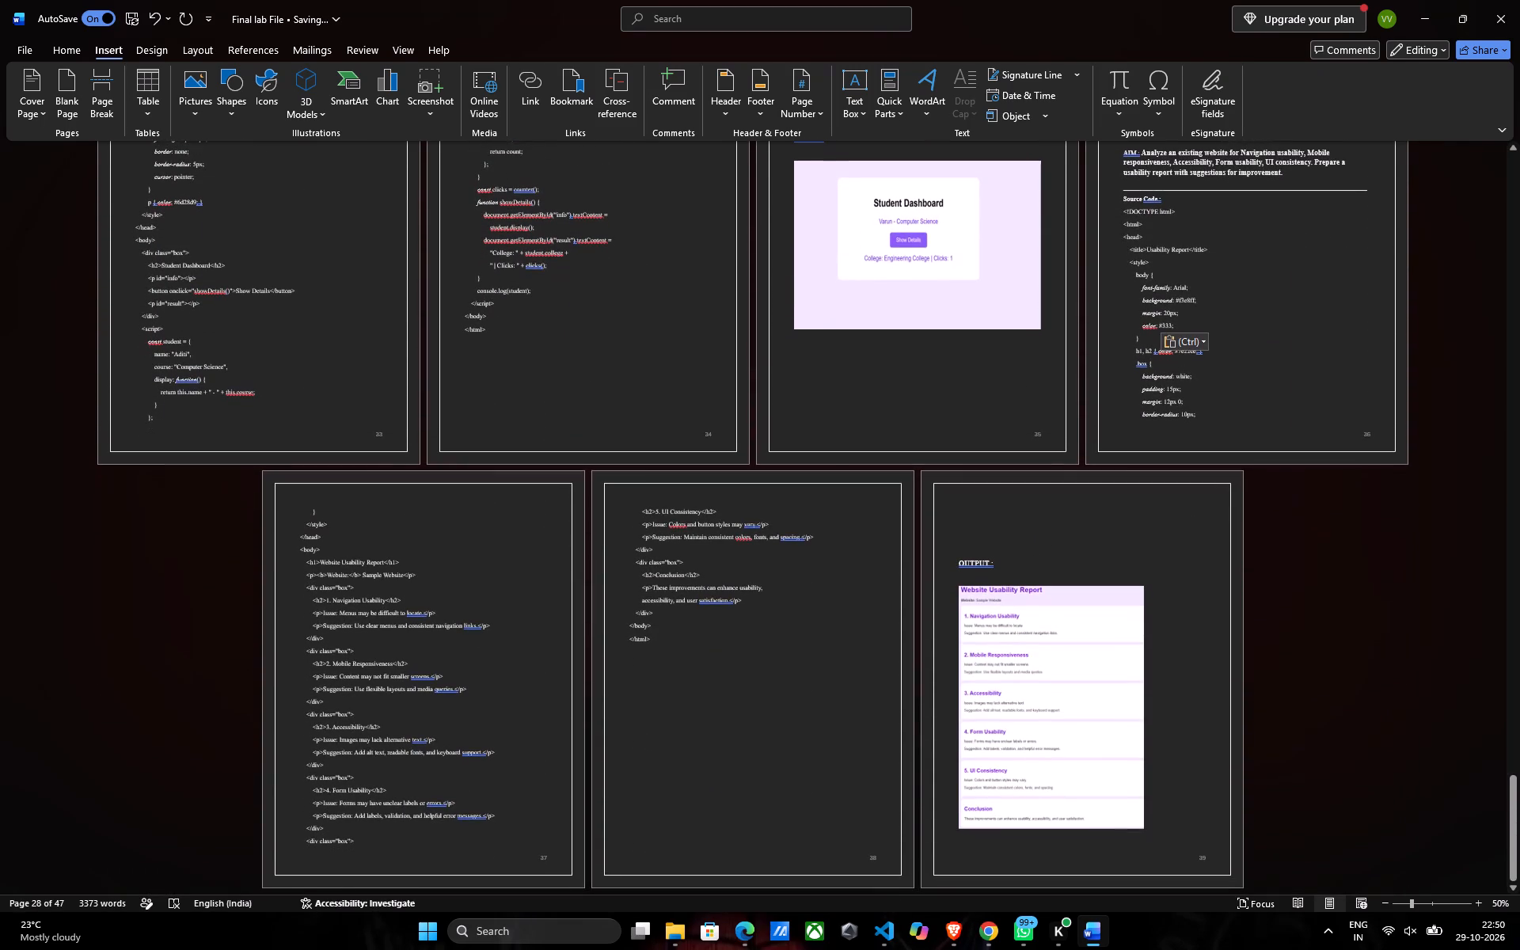
pyautogui.scroll(-3, 916, 495)
pyautogui.scroll(13, 916, 495)
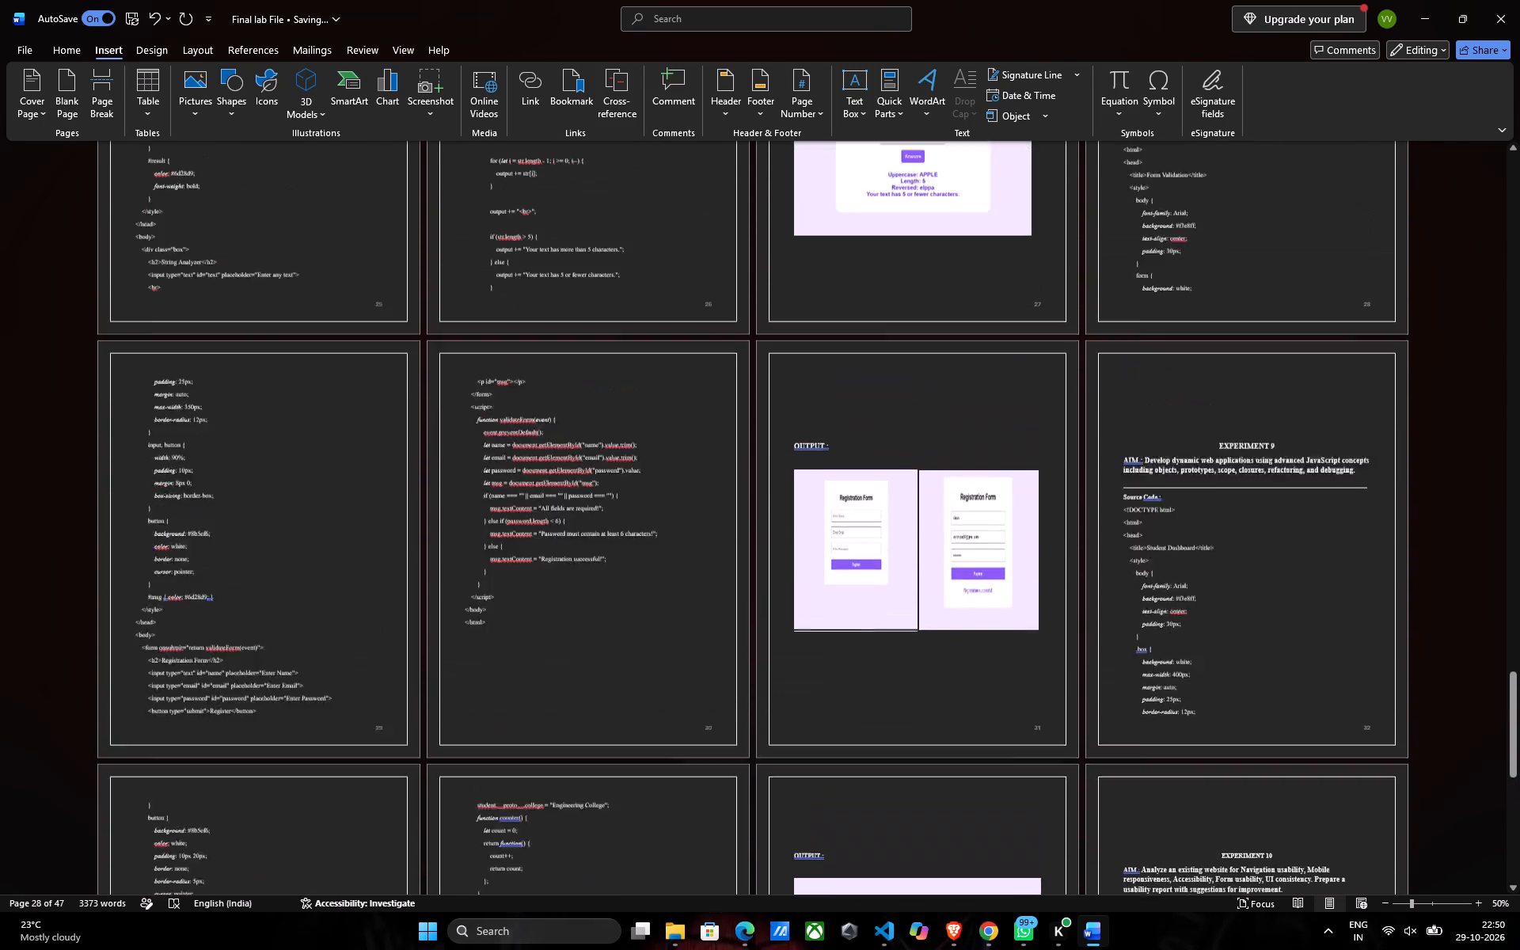
pyautogui.scroll(7, 917, 493)
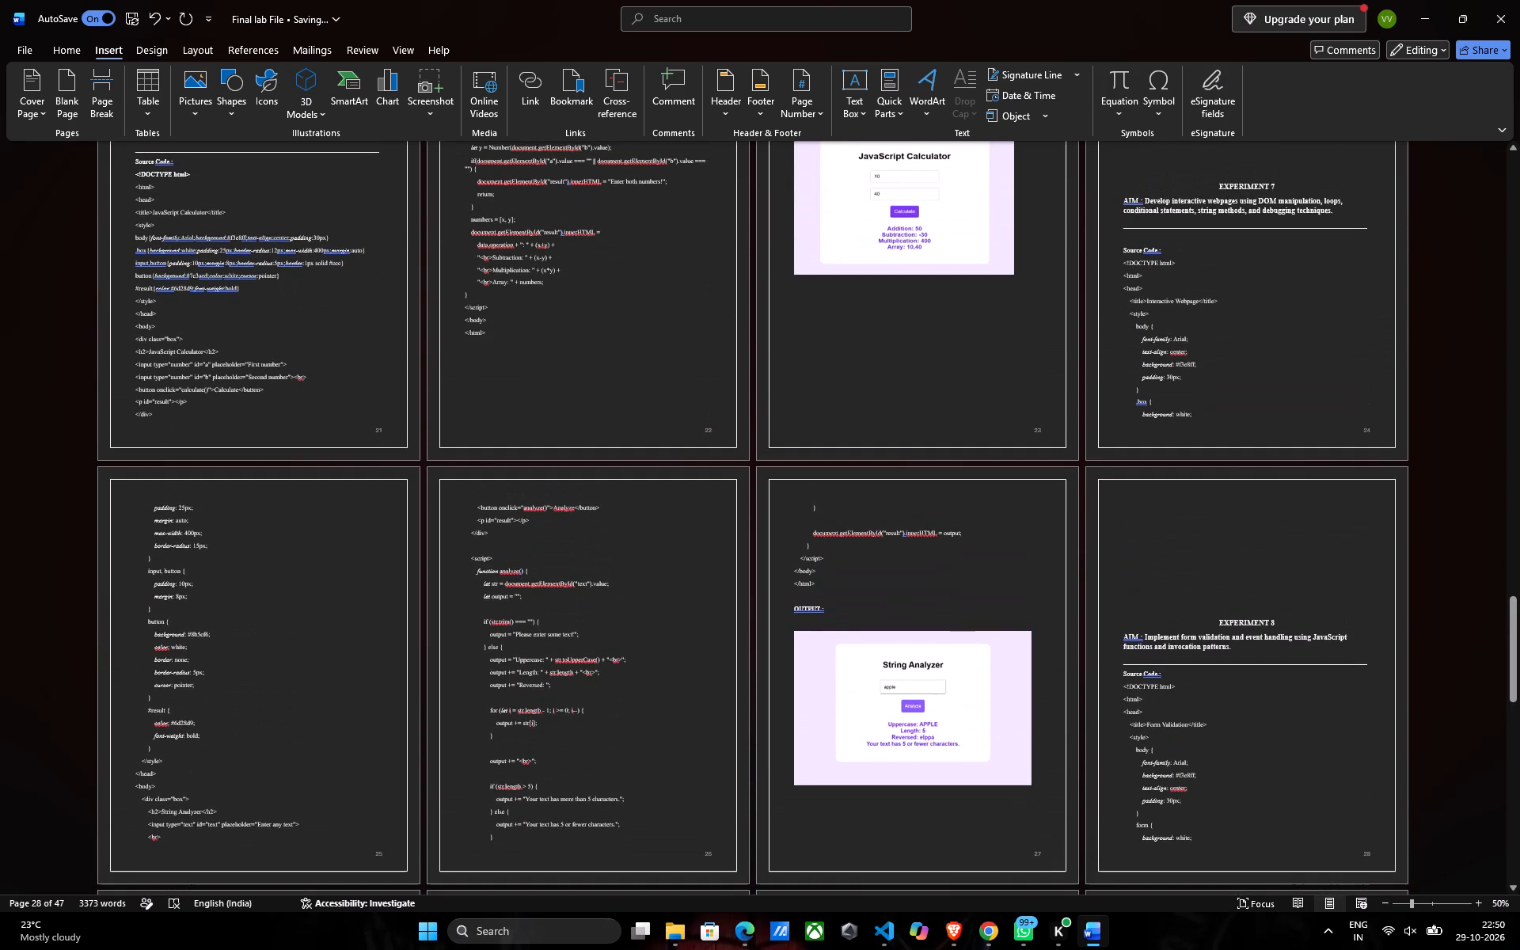
pyautogui.scroll(2, 918, 492)
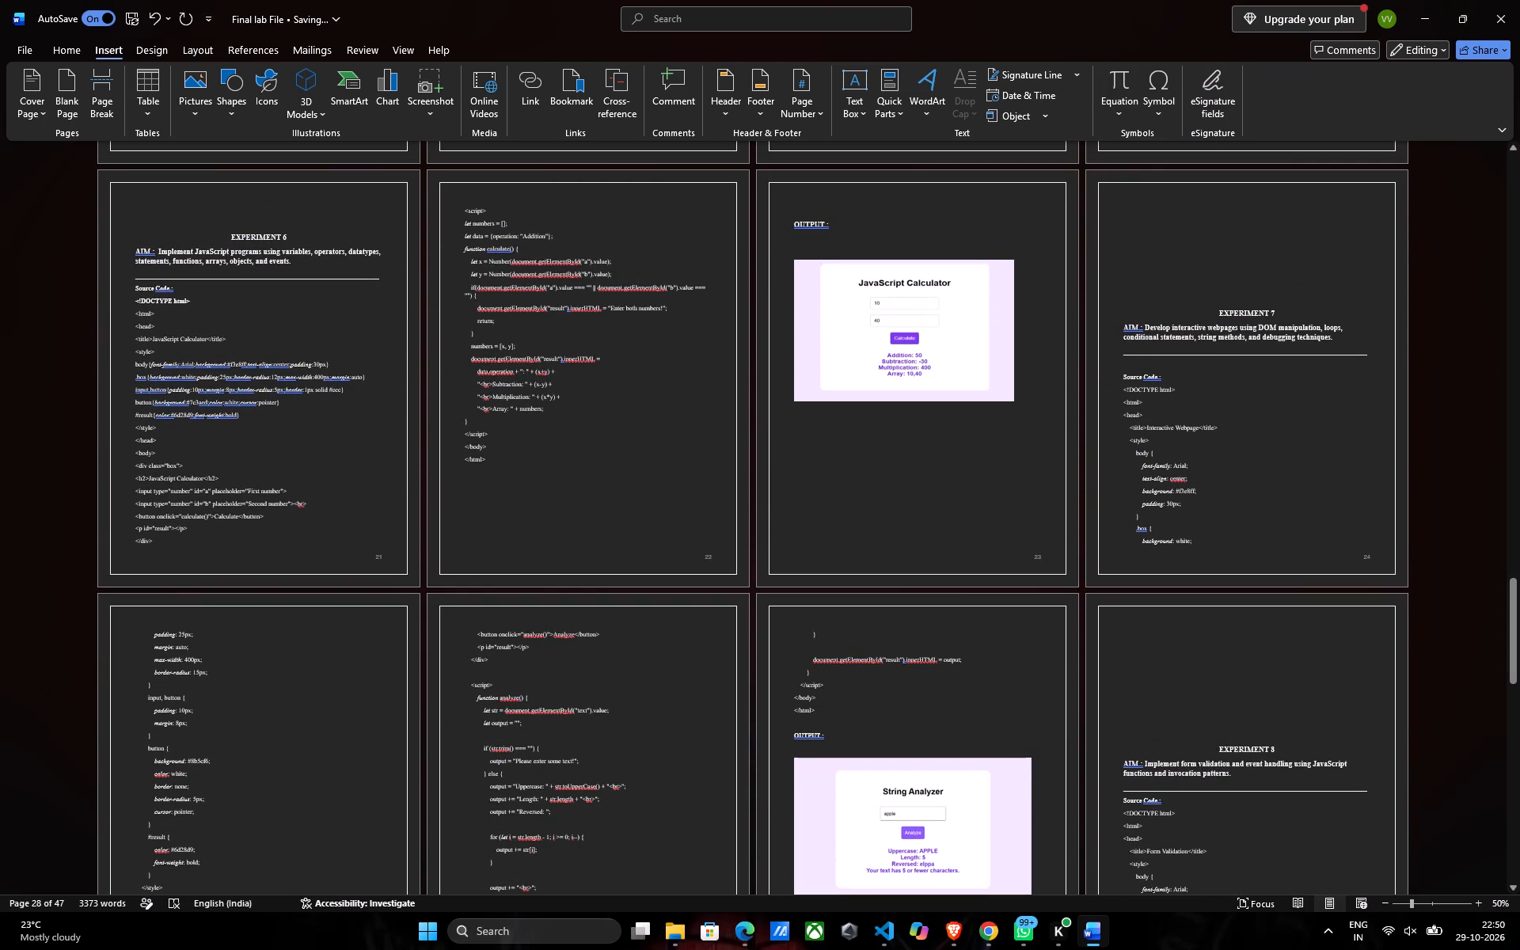
# Delete the excess blank lines above the "EXPERIMENT 7" heading so that it sits near the top of page 24.
pyautogui.click(1139, 271)
pyautogui.press('BackSpace')
pyautogui.press('BackSpace')
pyautogui.press('BackSpace')
pyautogui.press('BackSpace')
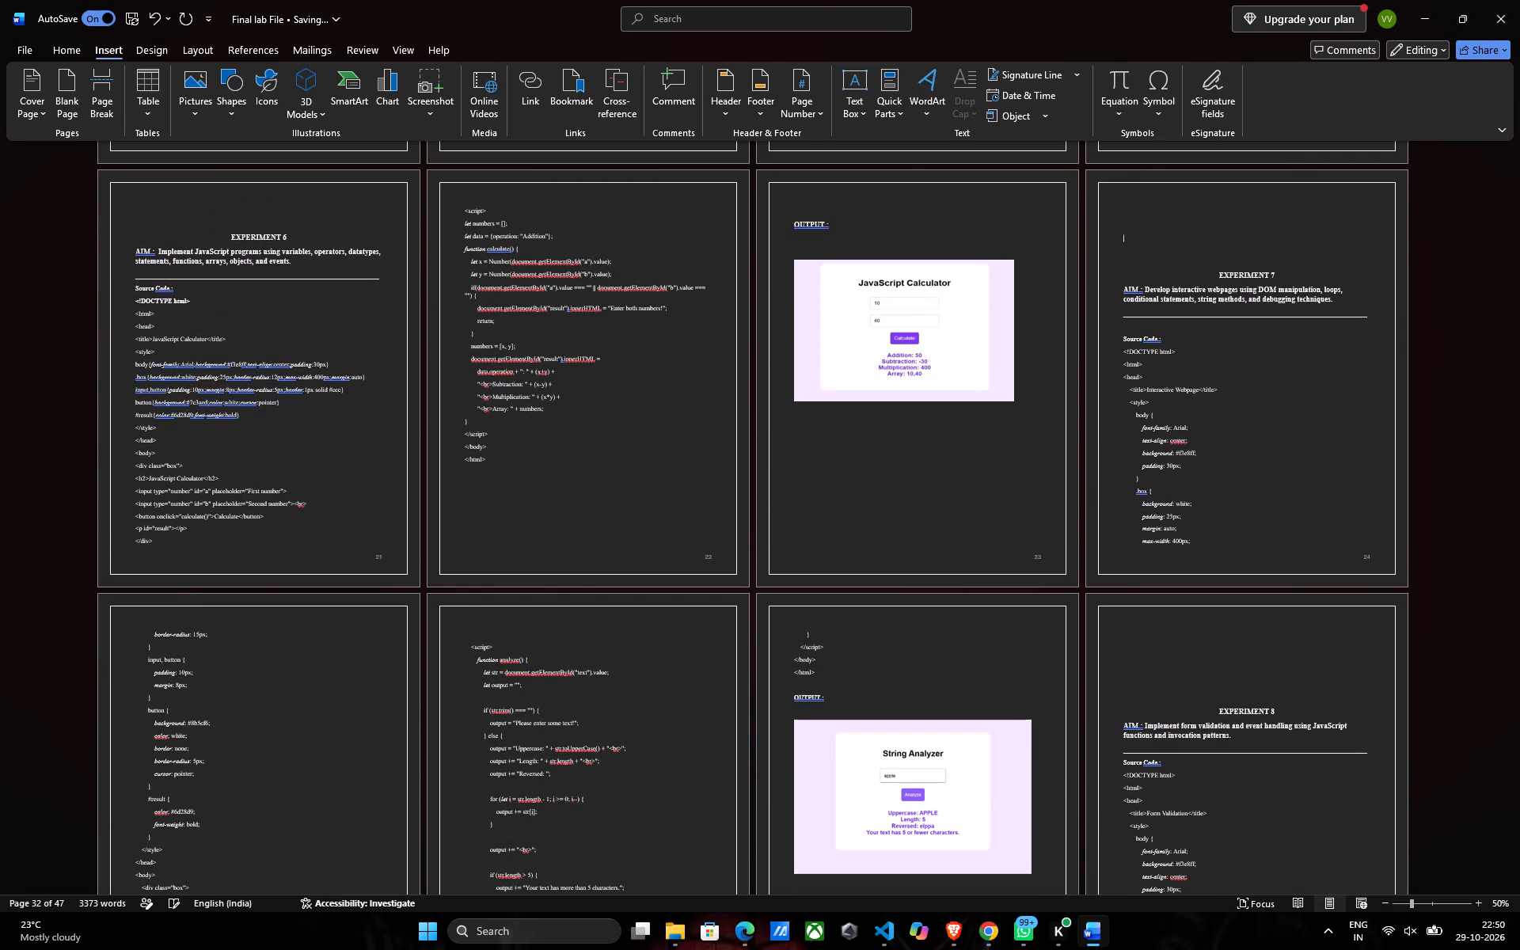
pyautogui.press('BackSpace')
pyautogui.press('BackSpace')
pyautogui.press('BackSpace')
pyautogui.press('BackSpace')
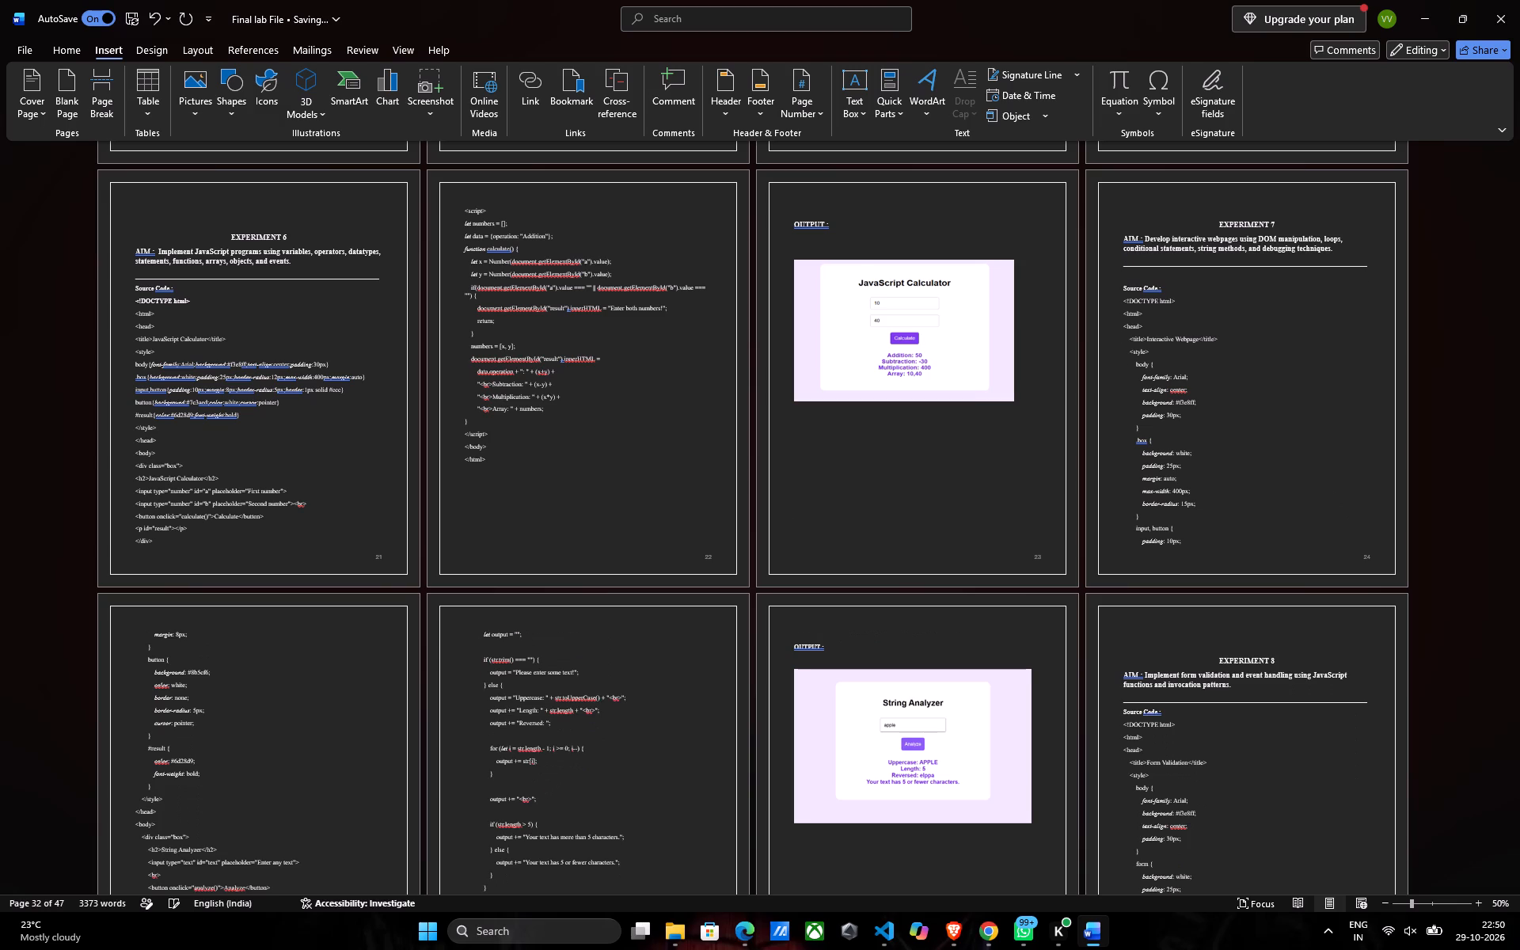
# Add two blank lines before the "EXPERIMENT 9" heading on page 31 to push it to the top of page 32.
pyautogui.scroll(-10, 1152, 289)
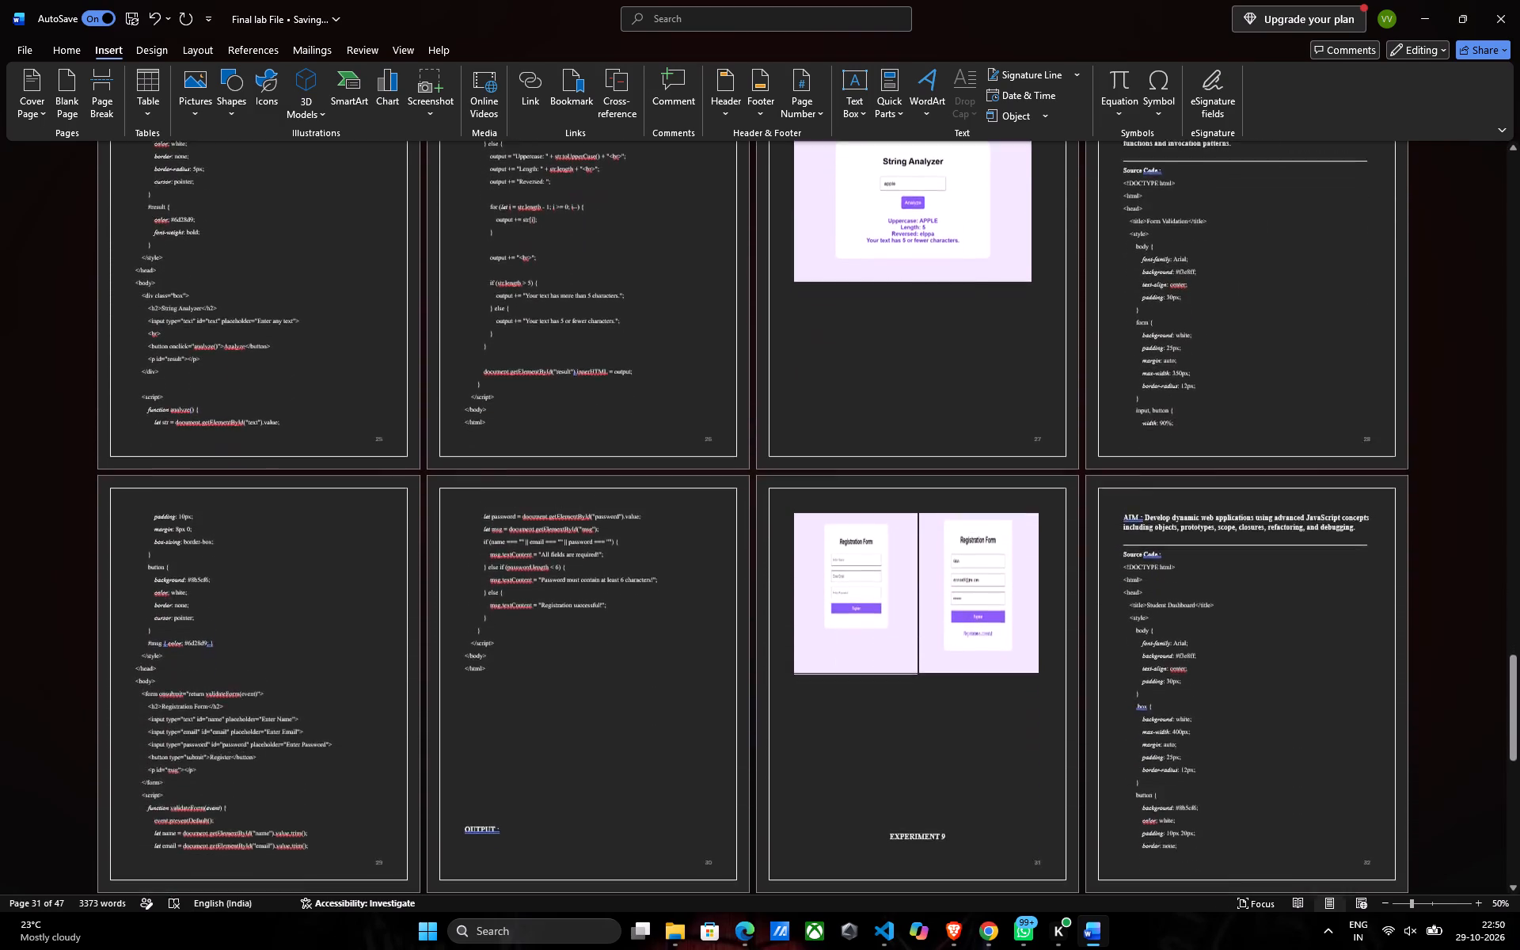
pyautogui.scroll(-2, 1158, 279)
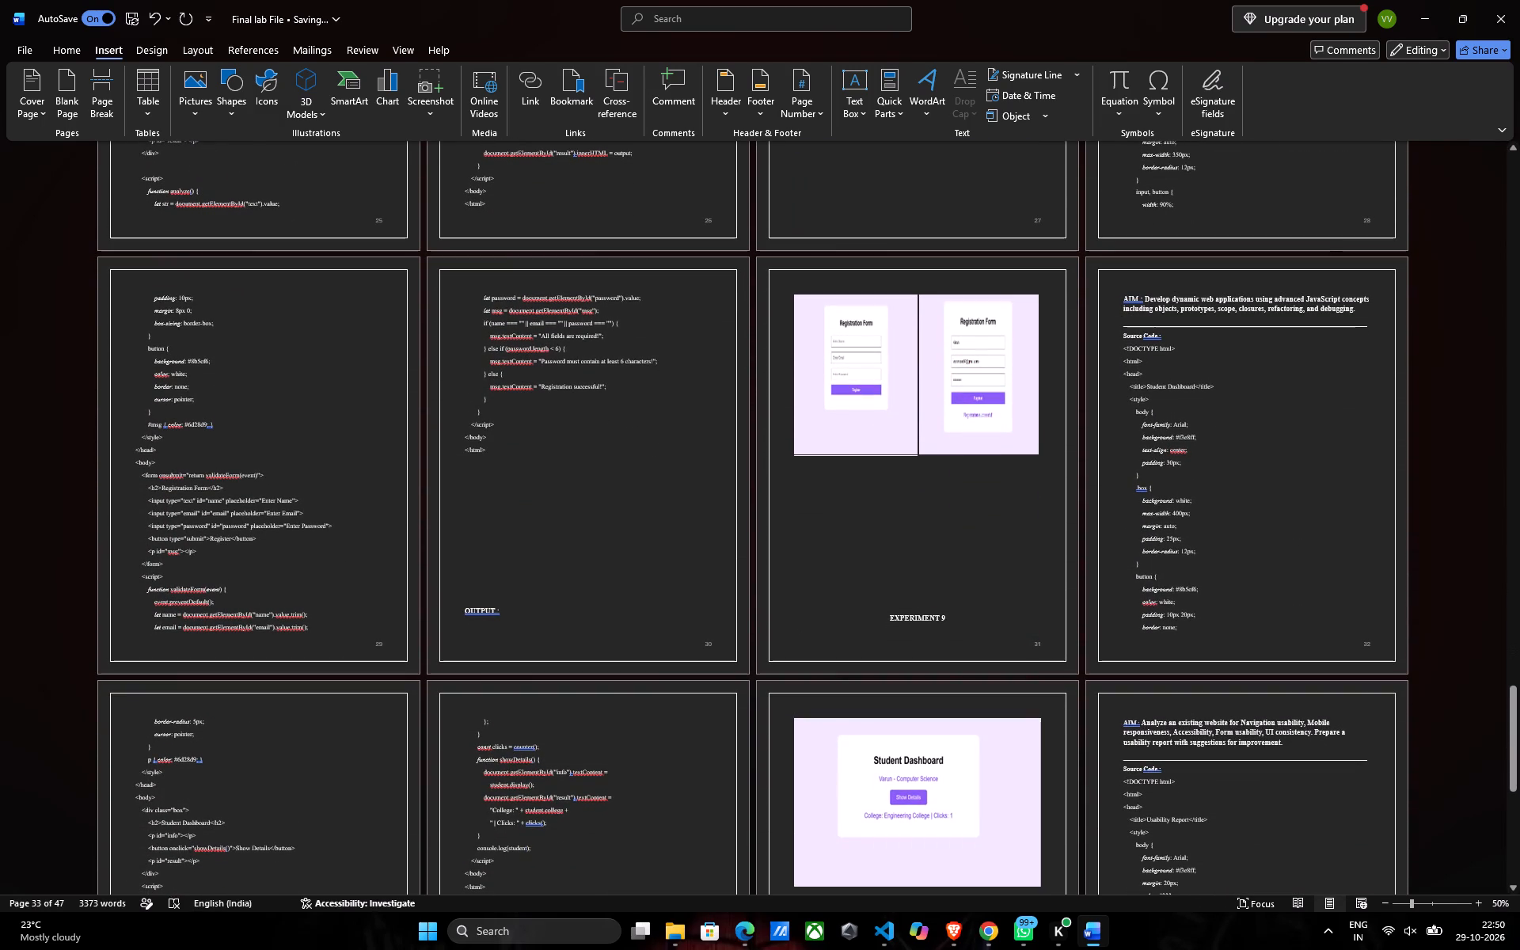
pyautogui.click(883, 598)
pyautogui.press('Return')
pyautogui.press('Return')
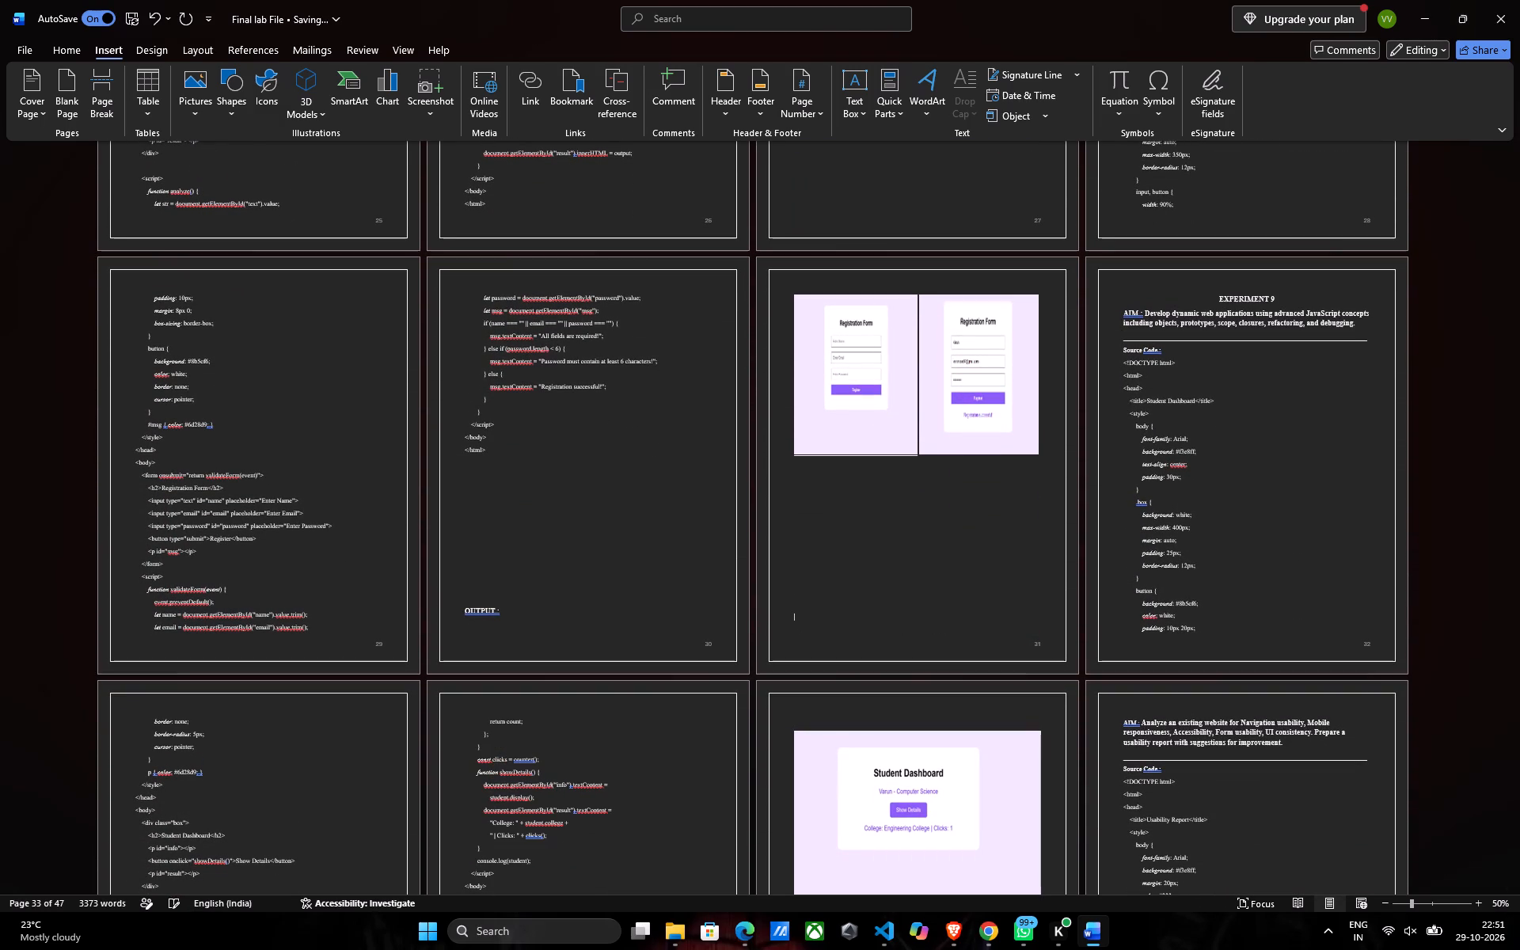
# Add two blank lines above the "OUTPUT :" heading on page 30 to push it above the Registration Form screenshots on page 31.
pyautogui.moveTo(543, 610); pyautogui.dragTo(458, 598)
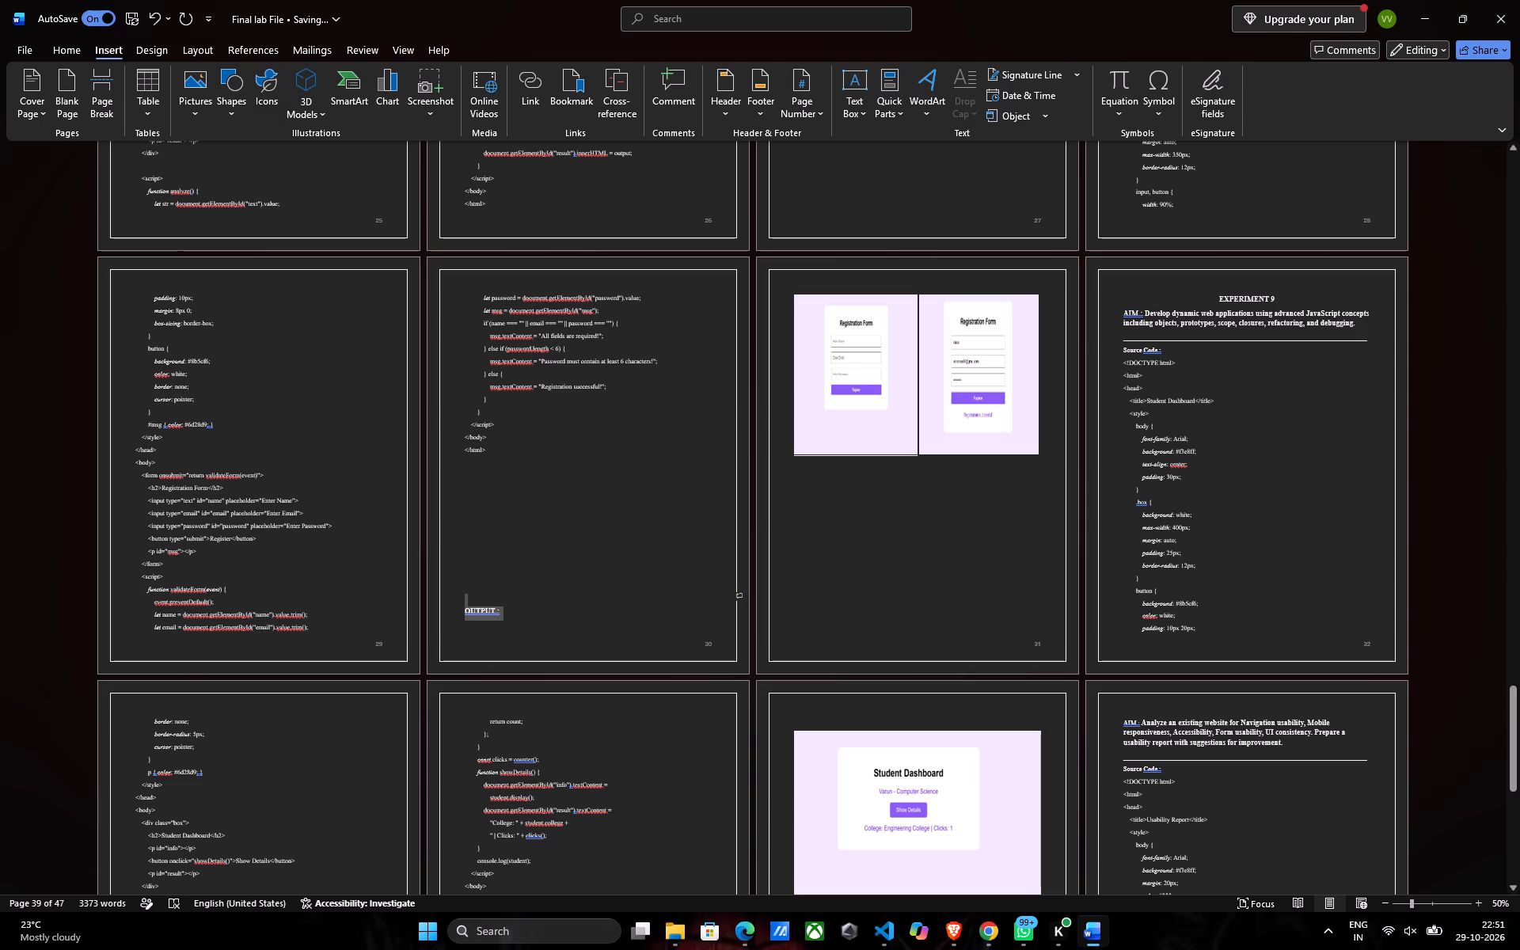
pyautogui.moveTo(458, 598); pyautogui.dragTo(459, 597)
pyautogui.click(503, 479)
pyautogui.click(473, 595)
pyautogui.press('Return')
pyautogui.press('Return')
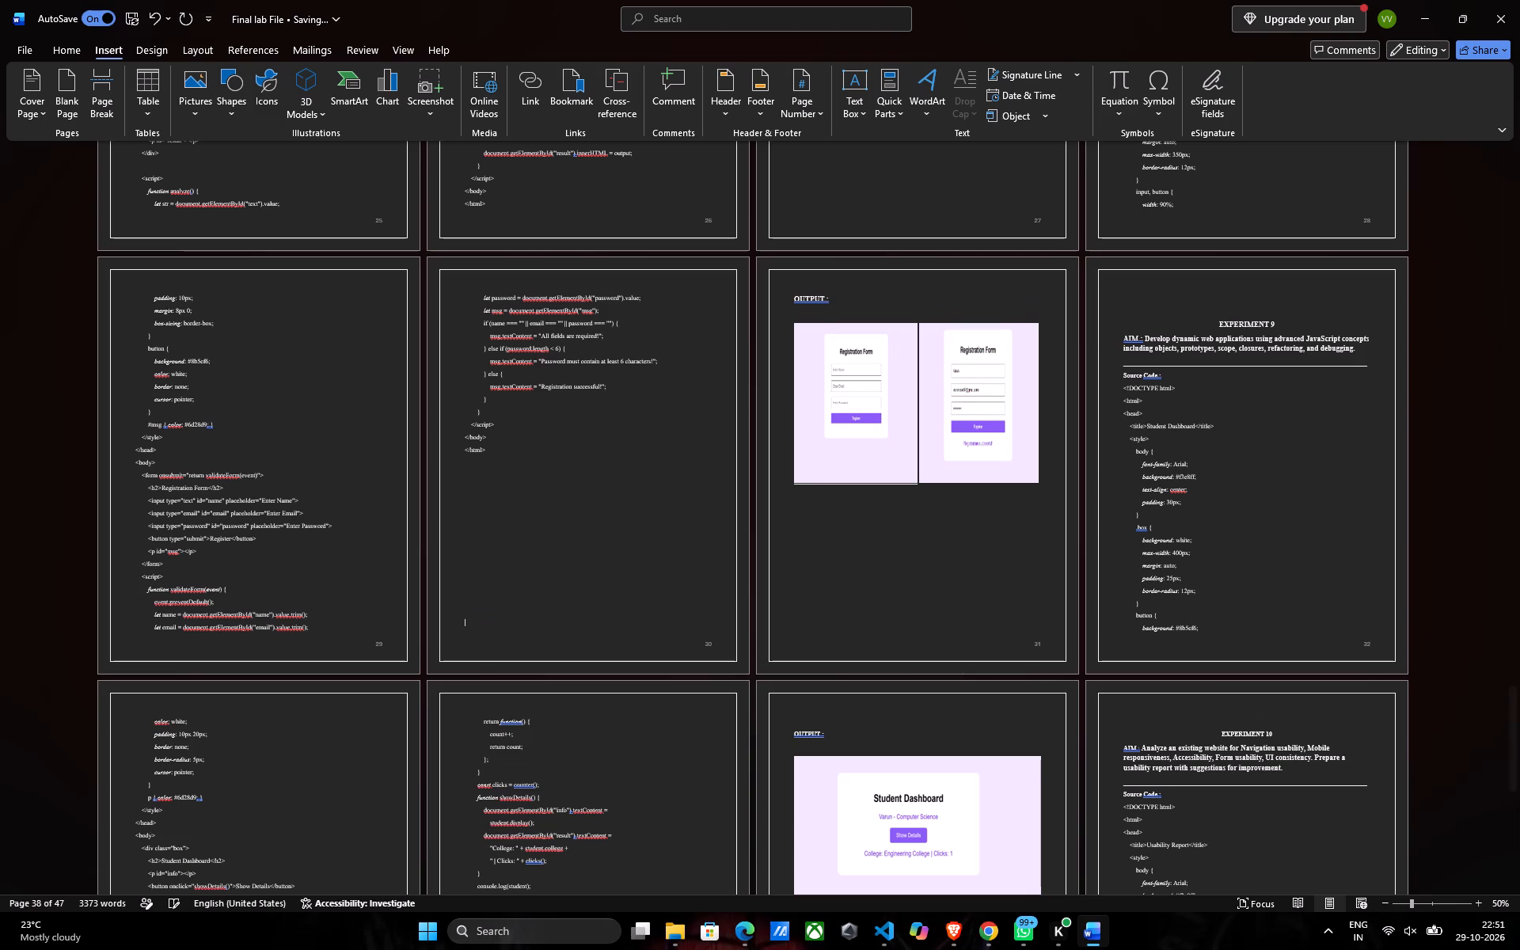
# Check the page flow of Experiments 9 and 10 down to the last page.
pyautogui.scroll(-2, 617, 578)
pyautogui.scroll(-2, 850, 545)
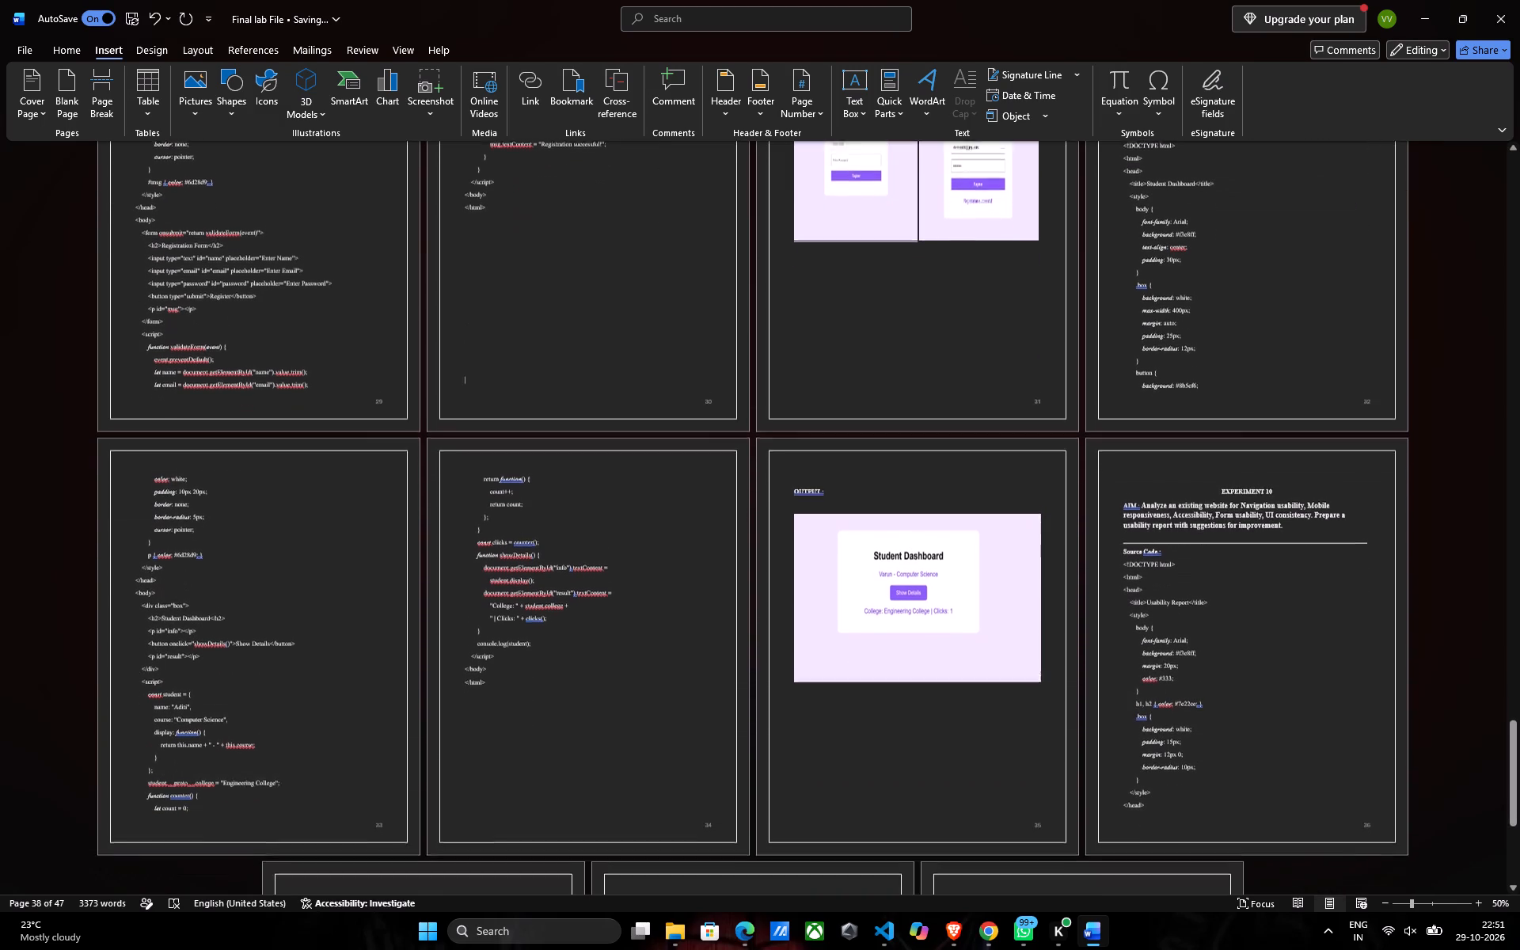
pyautogui.scroll(-8, 845, 538)
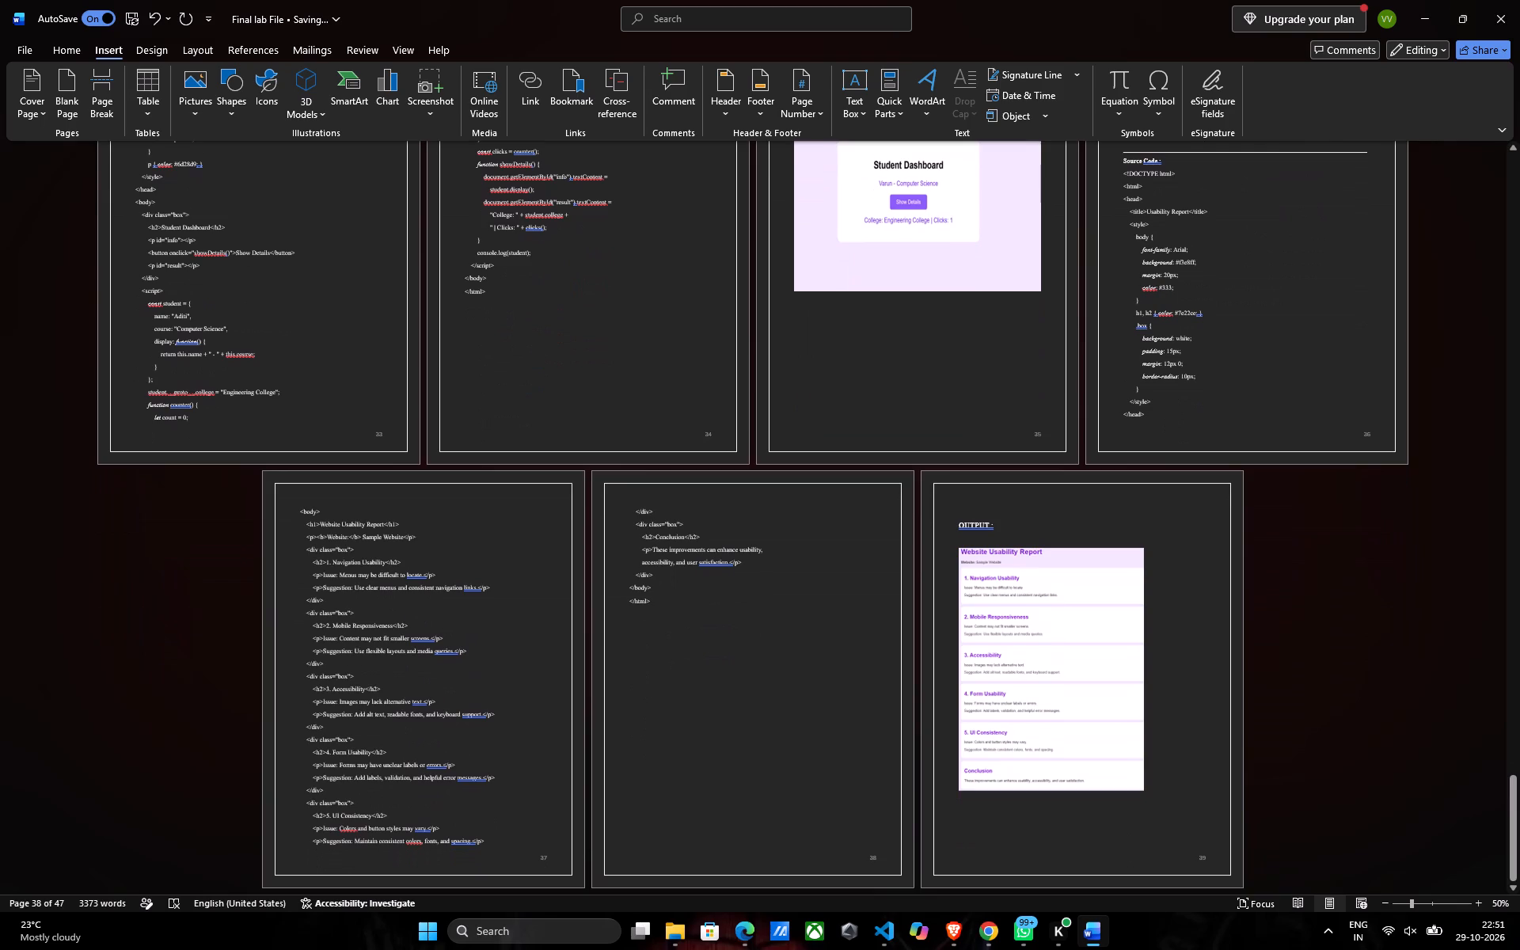
pyautogui.scroll(2, 840, 528)
pyautogui.scroll(-3, 842, 526)
# Delete one blank line above the "EXPERIMENT 9" heading on page 32.
pyautogui.scroll(7, 846, 514)
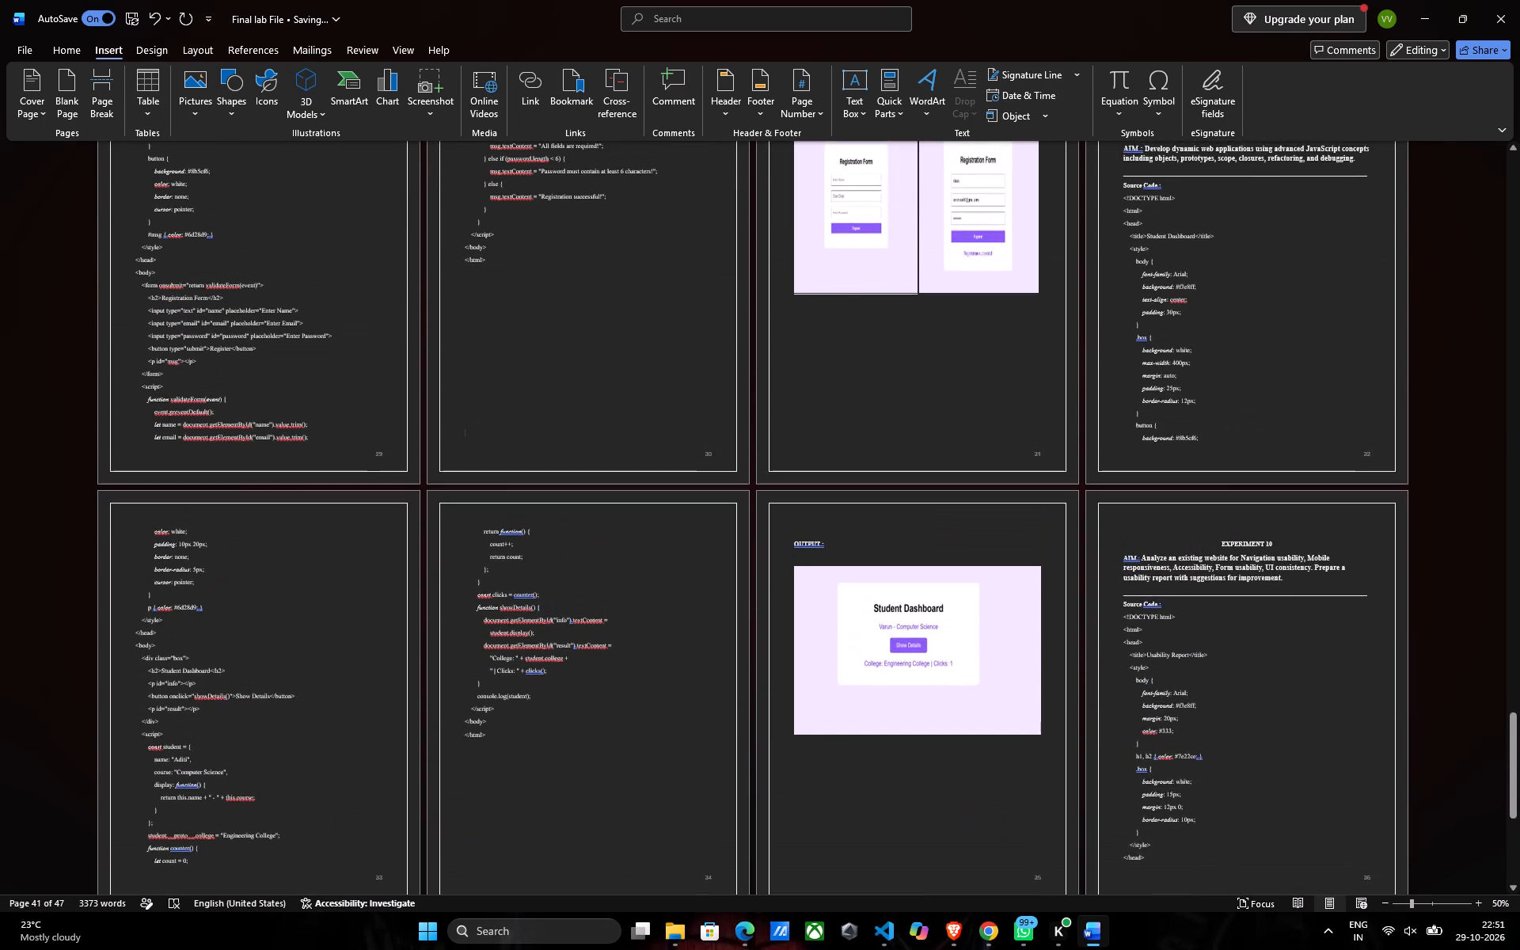
pyautogui.scroll(6, 847, 513)
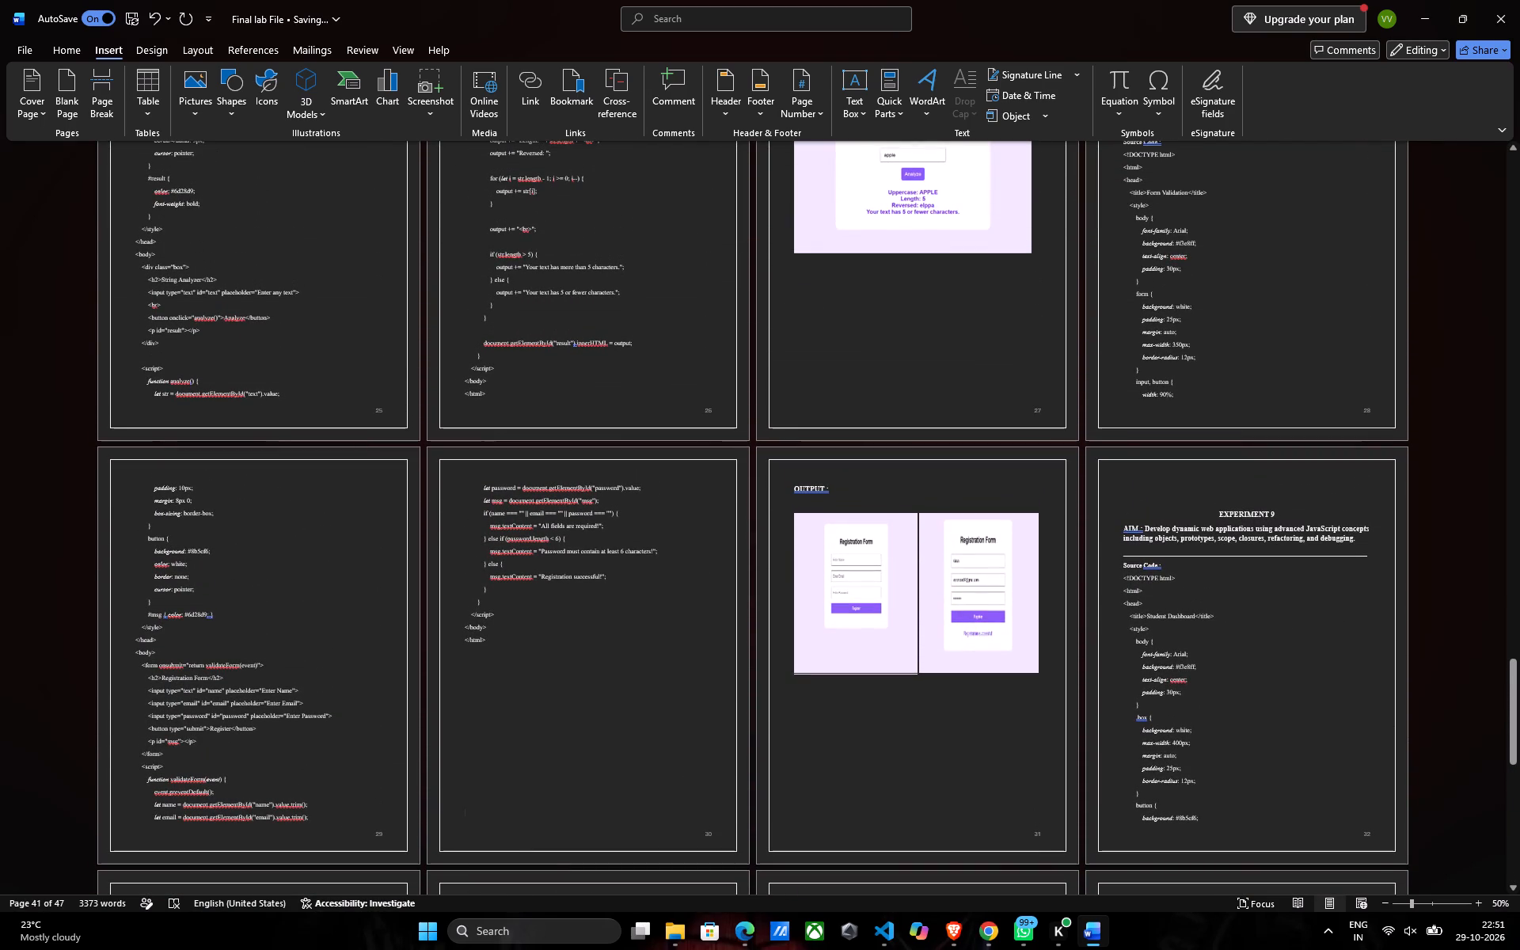
pyautogui.click(1239, 483)
pyautogui.press('BackSpace')
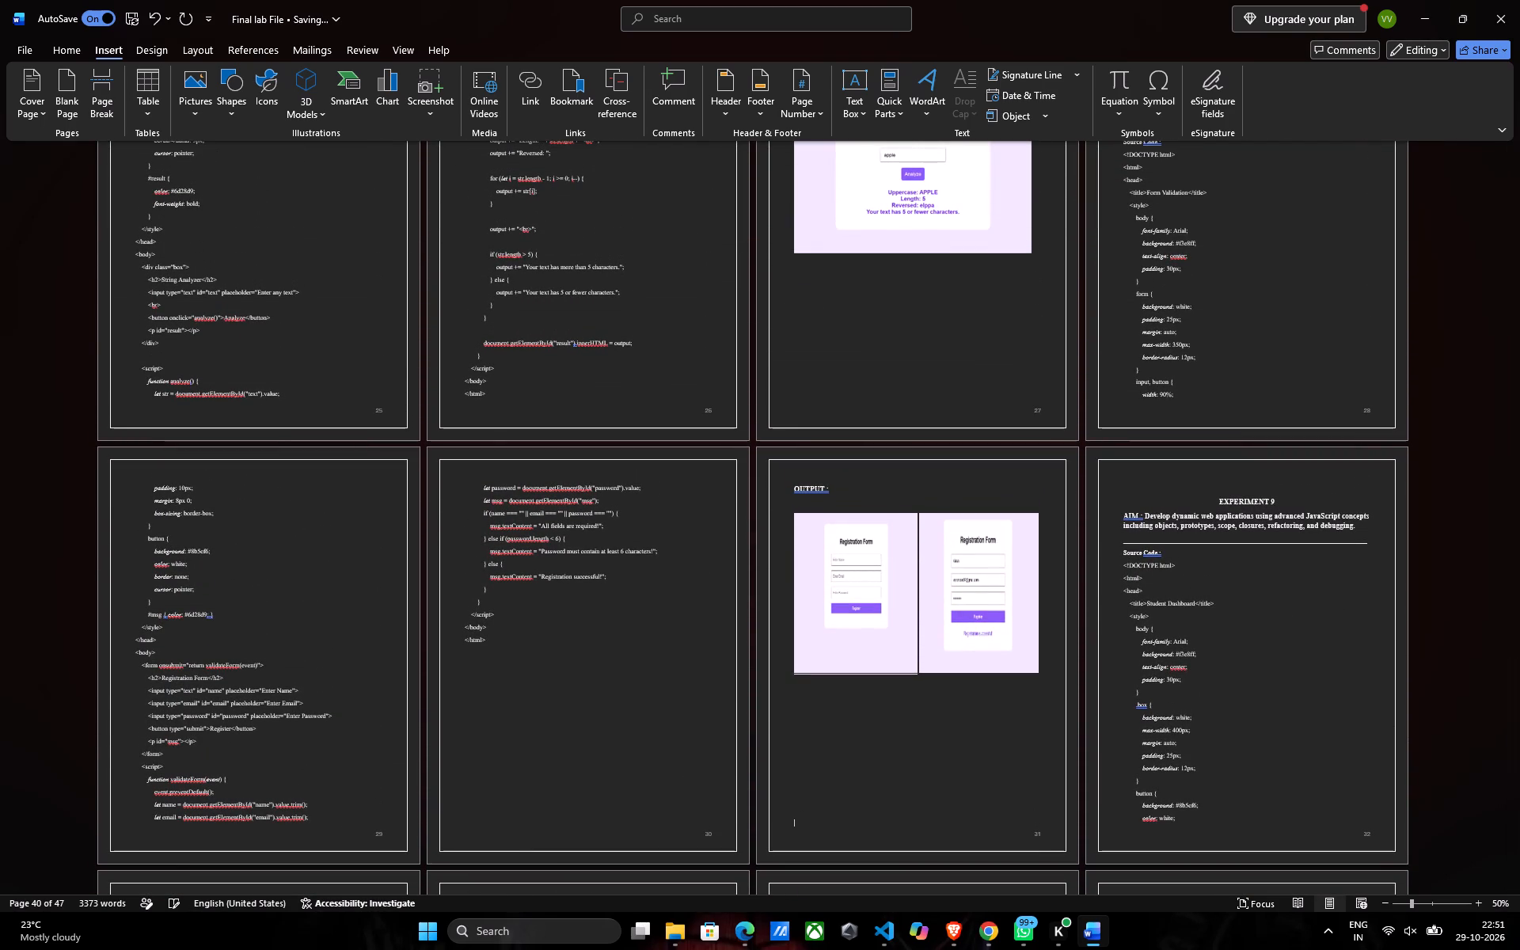
# Examine the heading and screenshot placement from the document's end back to Experiment 4.
pyautogui.scroll(-15, 1248, 491)
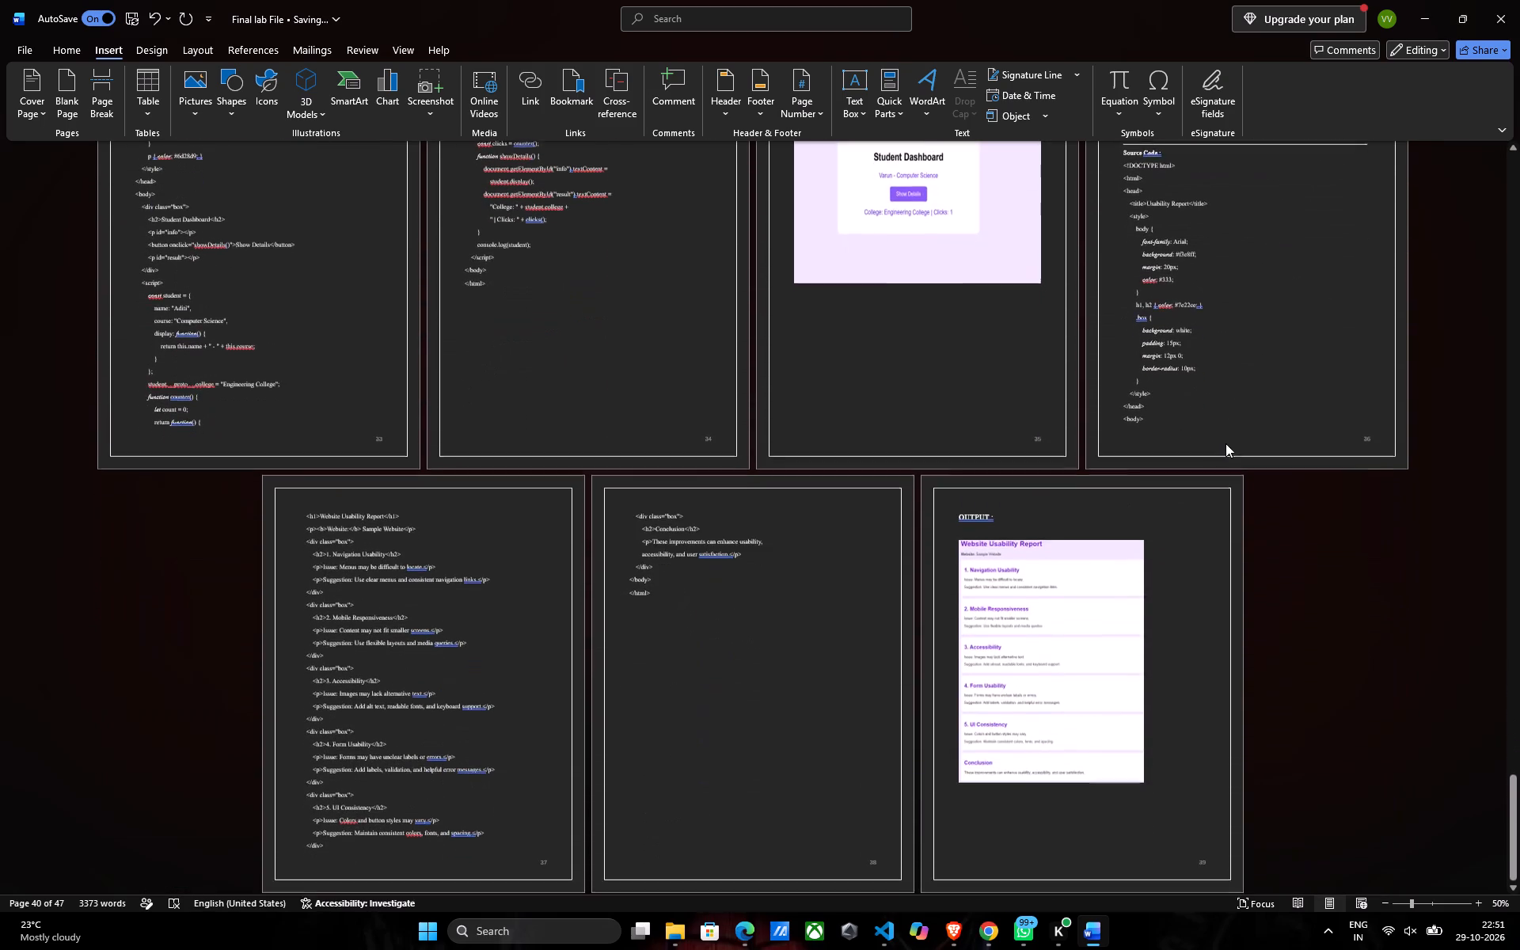
pyautogui.scroll(-4, 1220, 441)
pyautogui.scroll(13, 1220, 441)
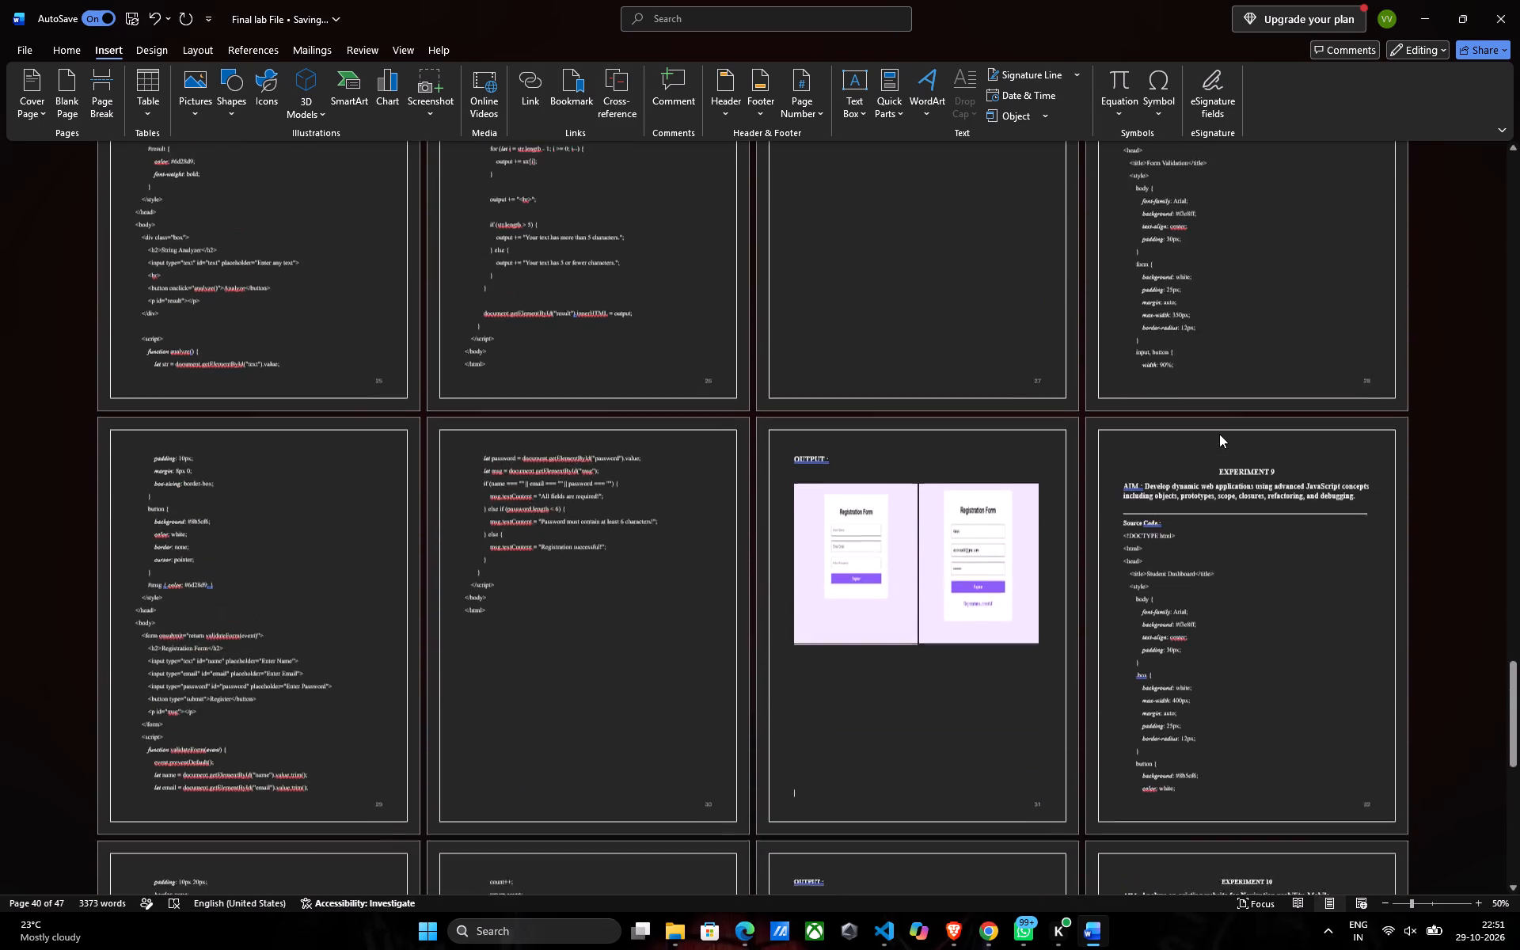
pyautogui.scroll(7, 1219, 434)
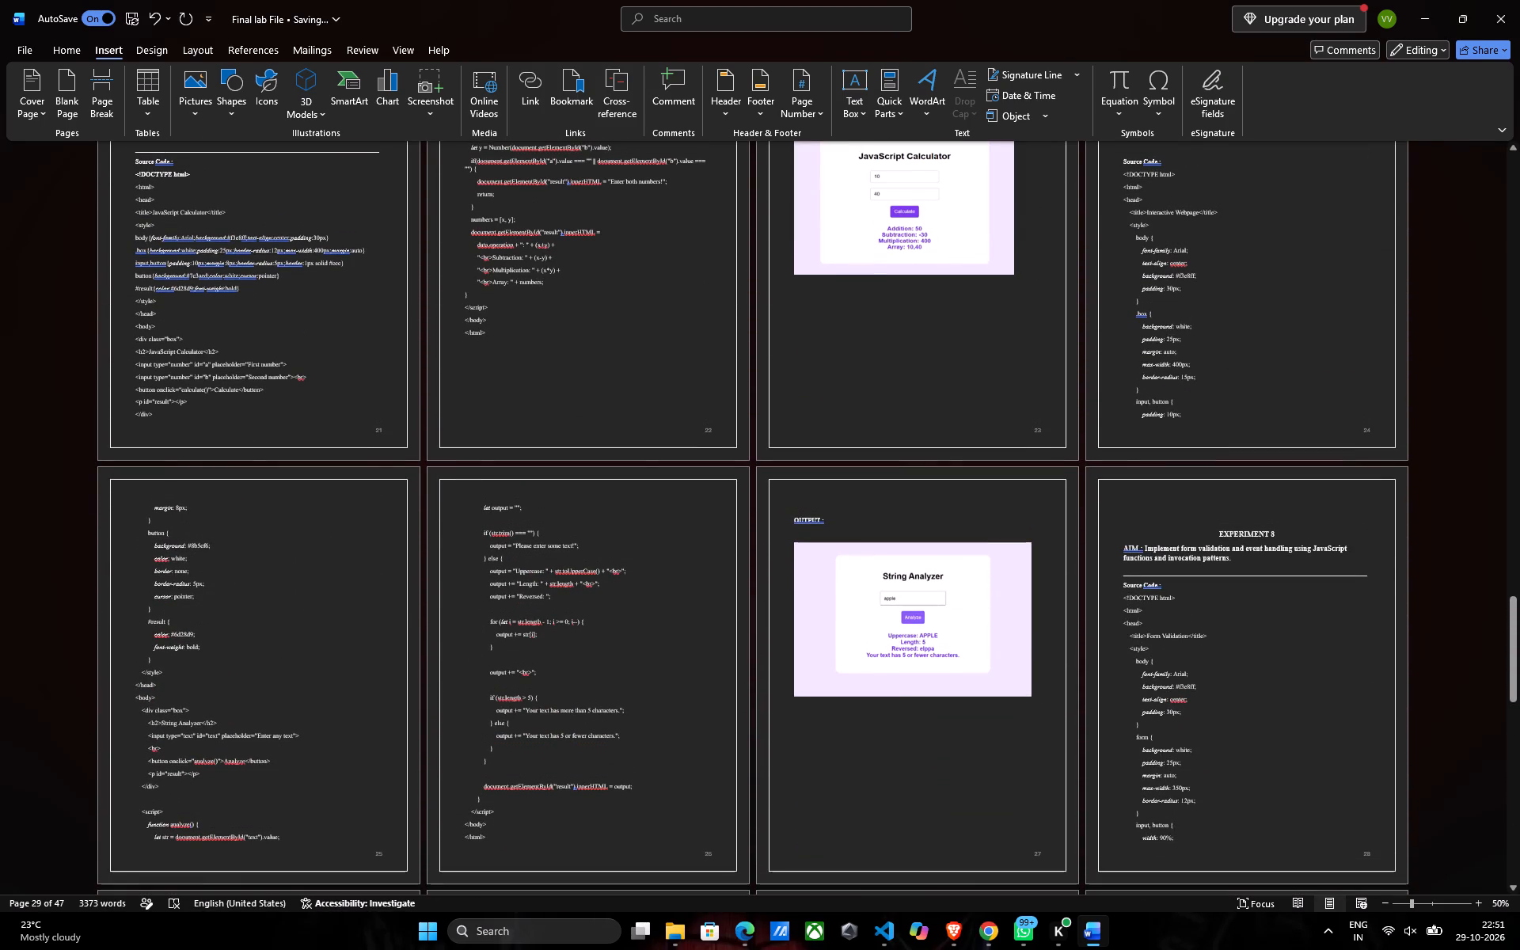
pyautogui.scroll(-1, 1211, 430)
pyautogui.scroll(10, 1209, 428)
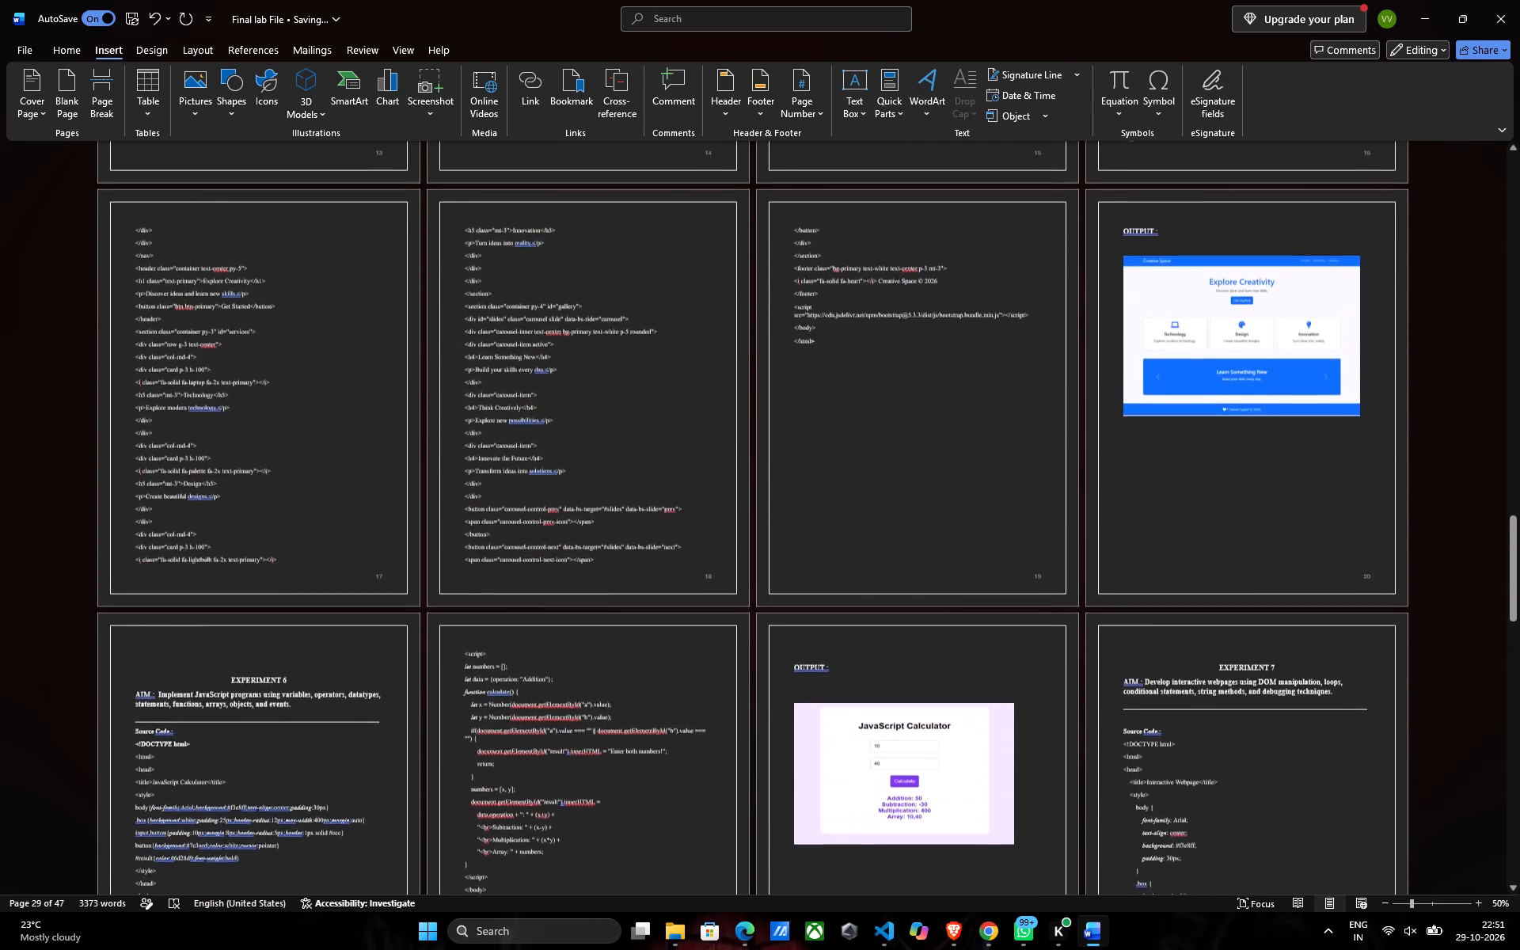
pyautogui.scroll(12, 1202, 370)
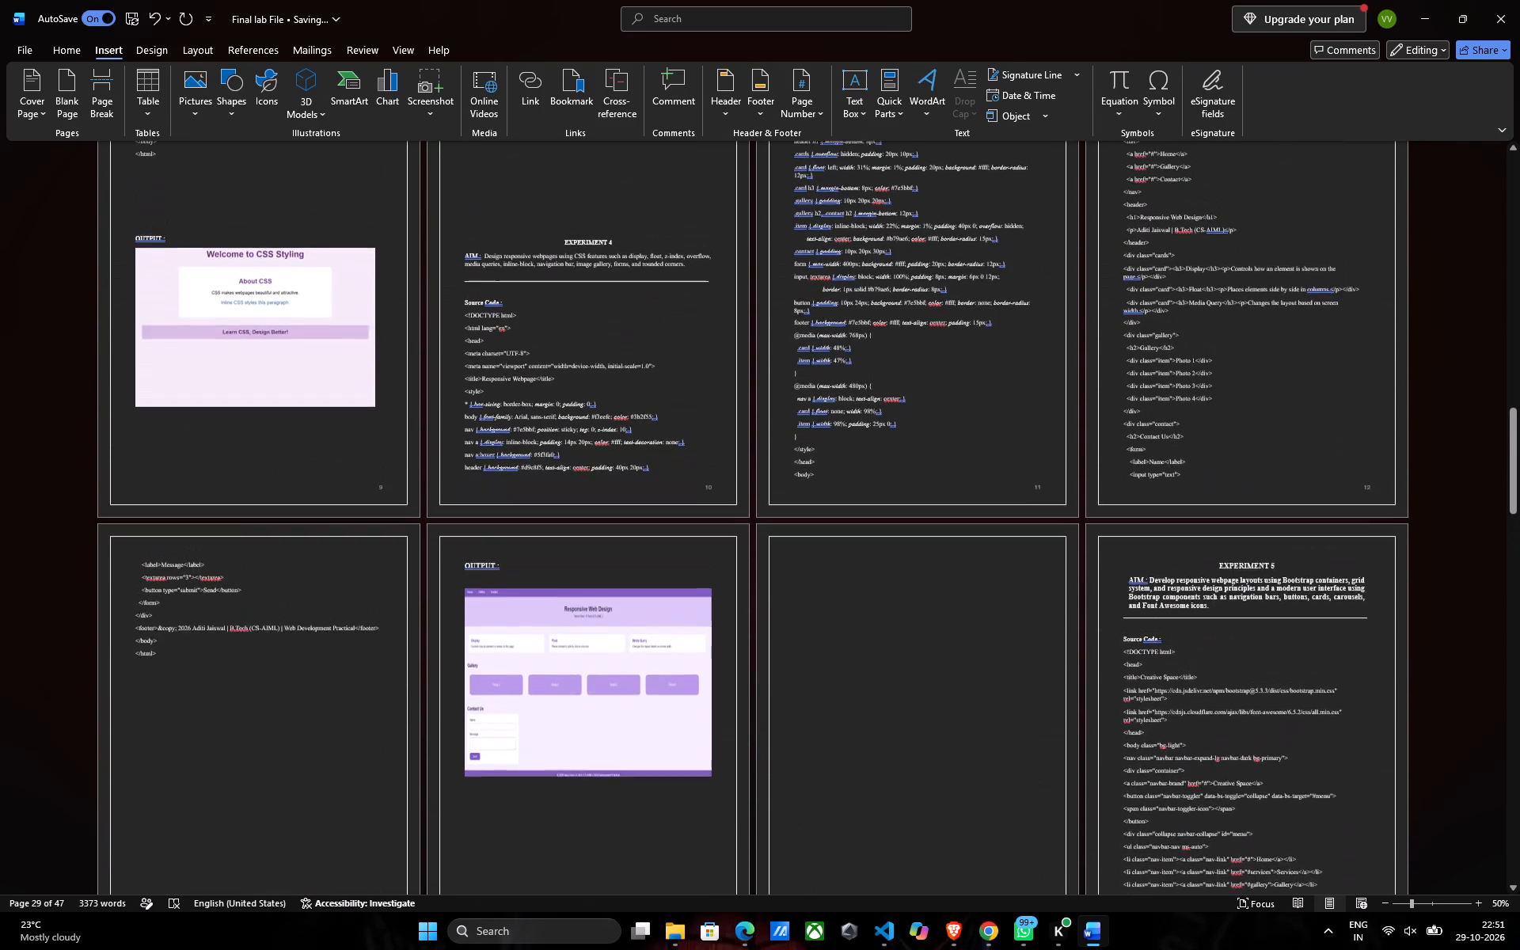
pyautogui.scroll(1, 1208, 371)
pyautogui.scroll(-2, 1210, 421)
pyautogui.scroll(-3, 956, 686)
pyautogui.scroll(1, 969, 667)
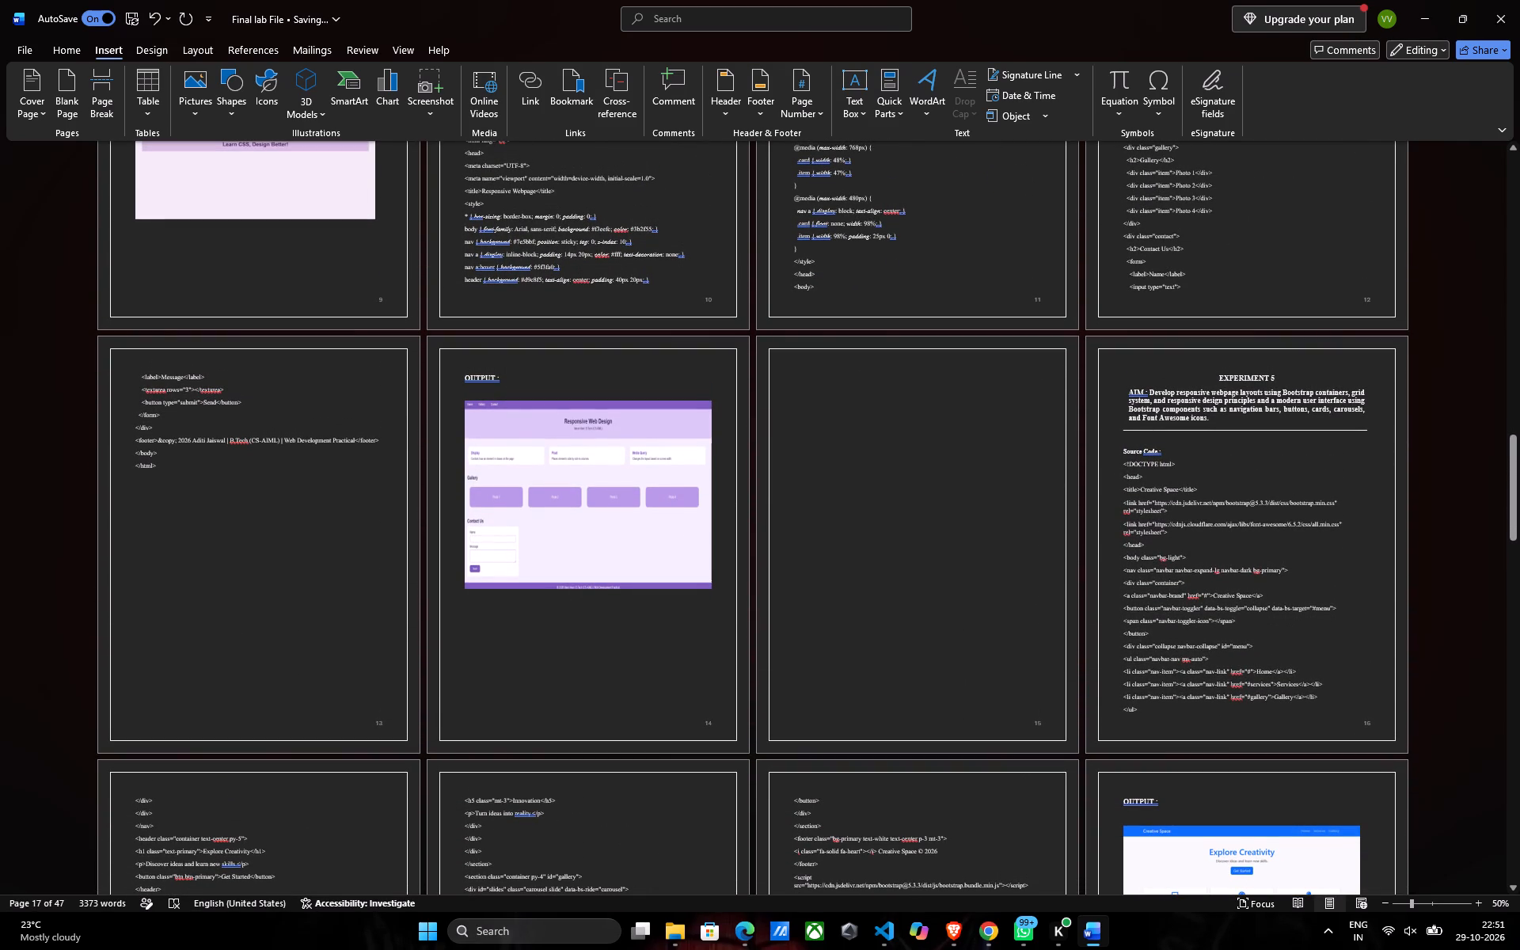
# Delete the four blank lines above the "OUTPUT :" heading of the Registration Form and Contact Us screenshot on page 6.
pyautogui.scroll(5, 612, 304)
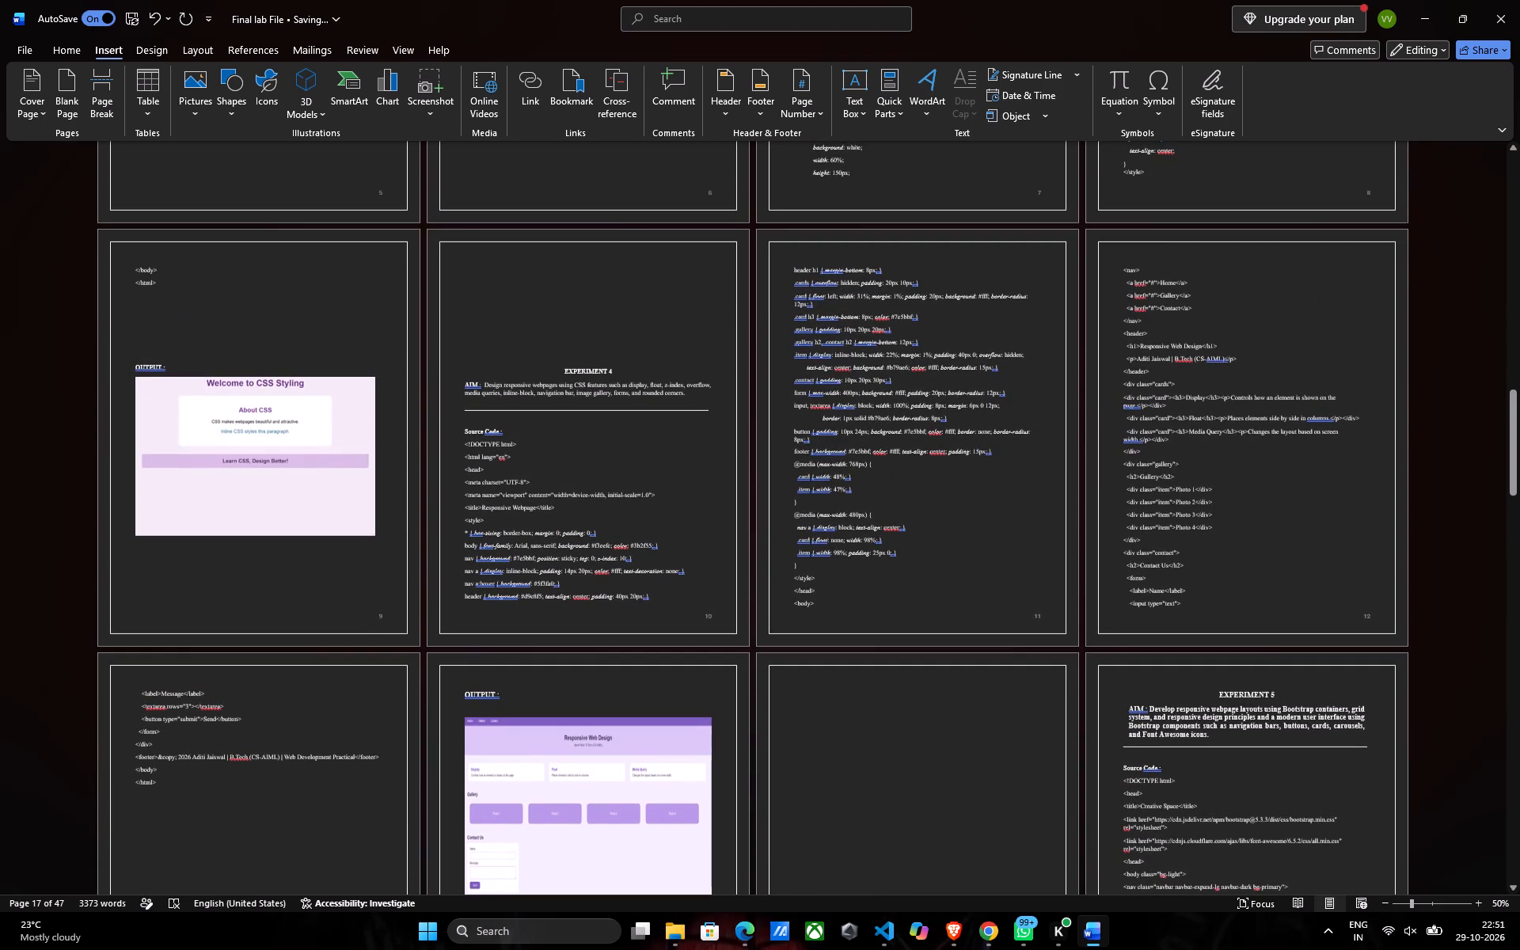
pyautogui.scroll(1, 298, 295)
pyautogui.scroll(2, 358, 275)
pyautogui.scroll(3, 564, 268)
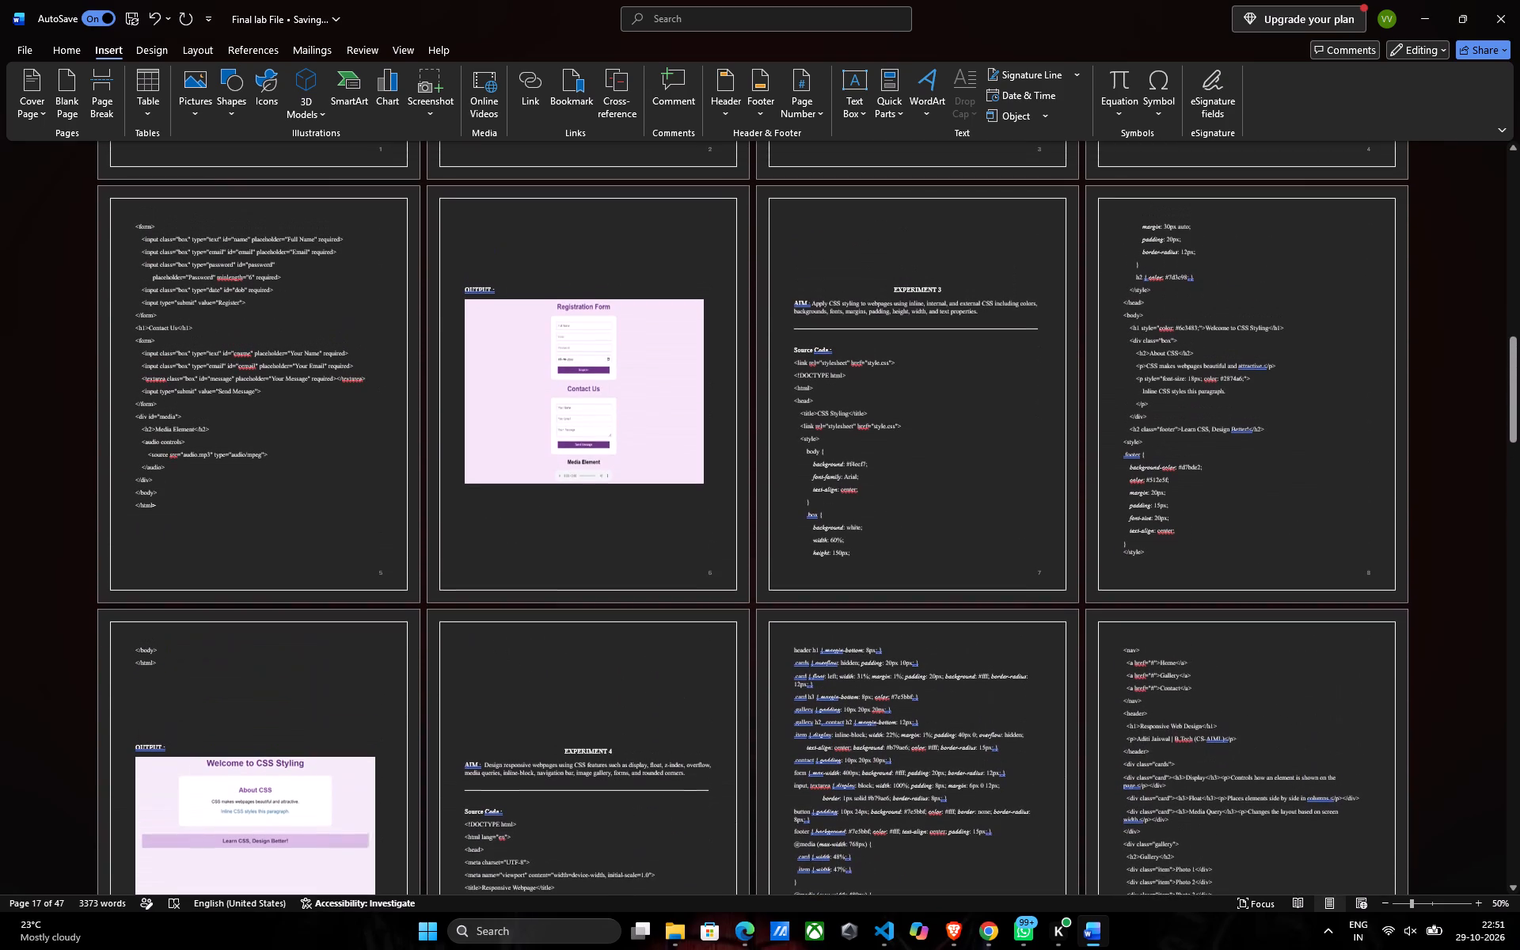
pyautogui.click(509, 249)
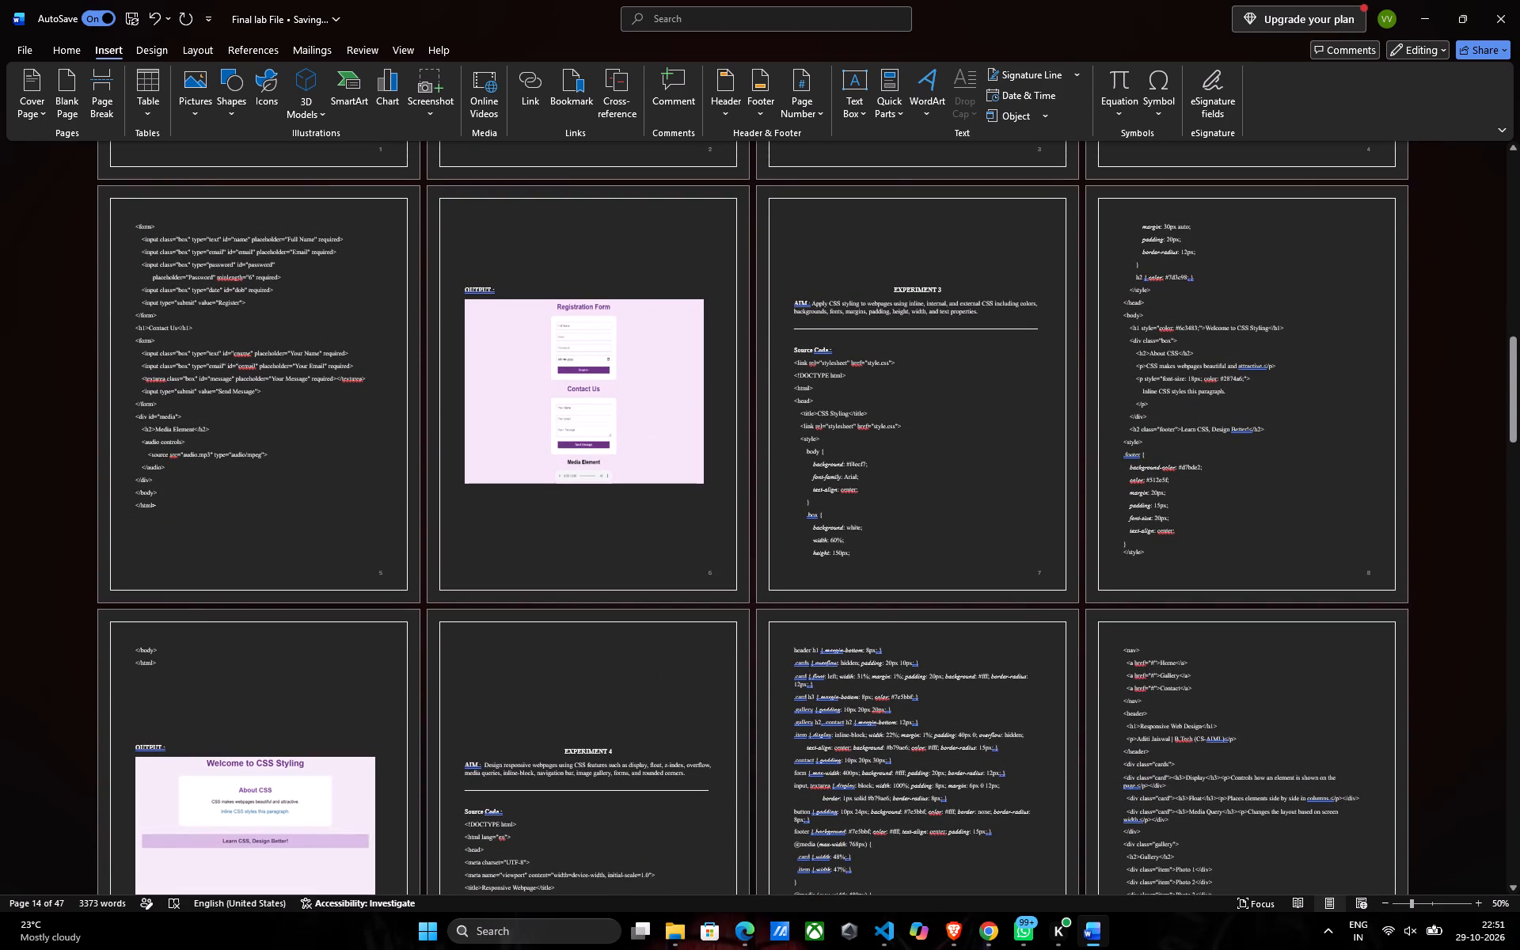
pyautogui.click(524, 261)
pyautogui.press('BackSpace')
pyautogui.press('BackSpace')
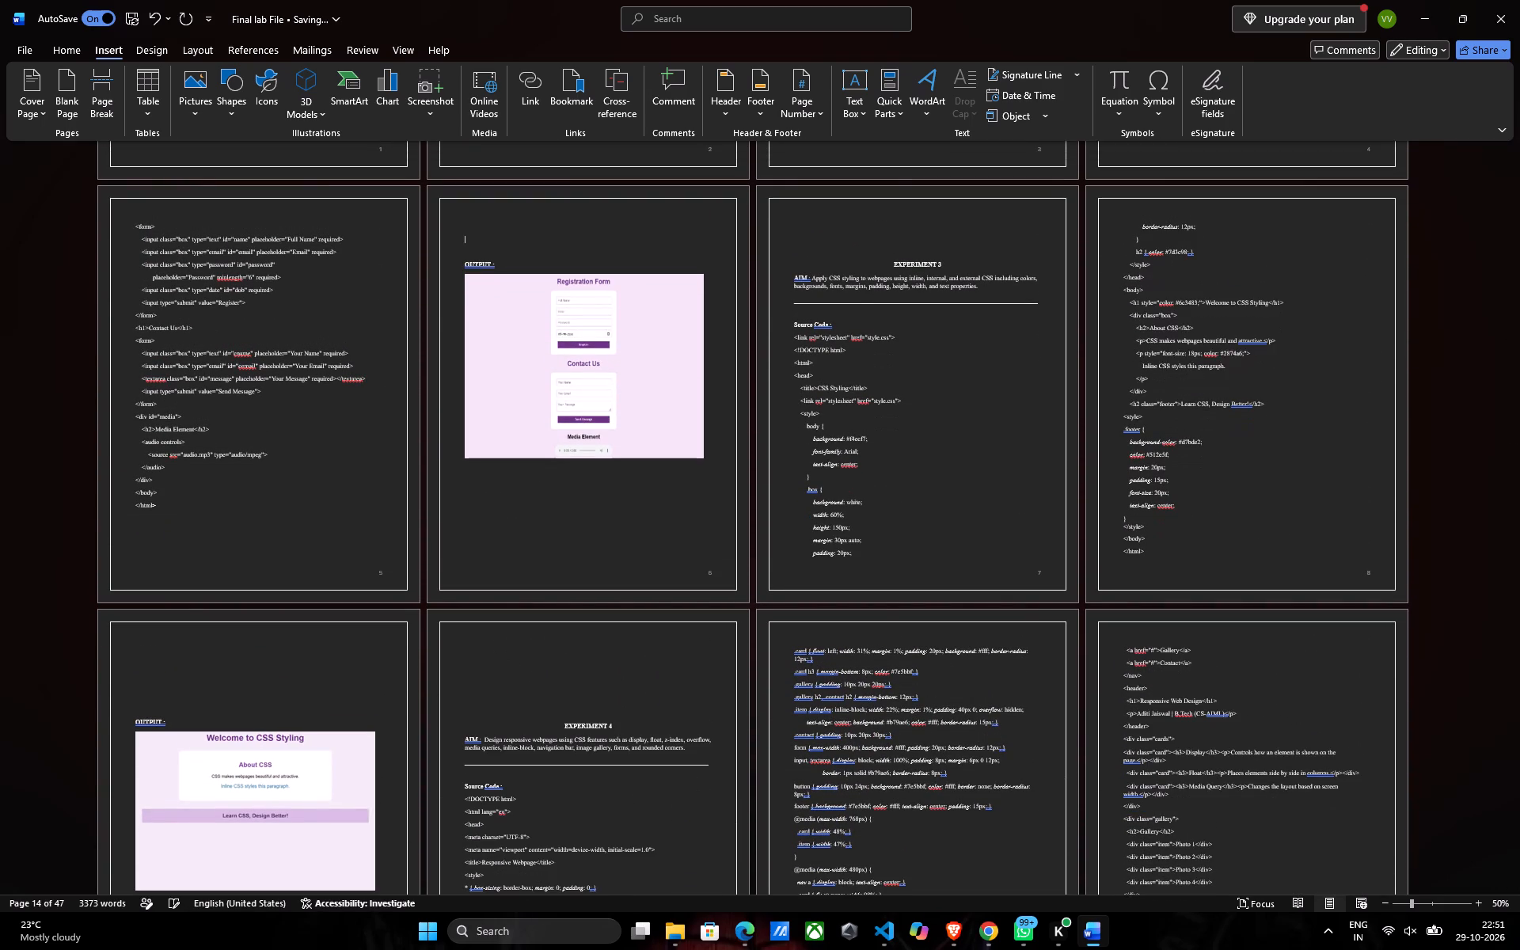
pyautogui.press('BackSpace')
pyautogui.press('BackSpace')
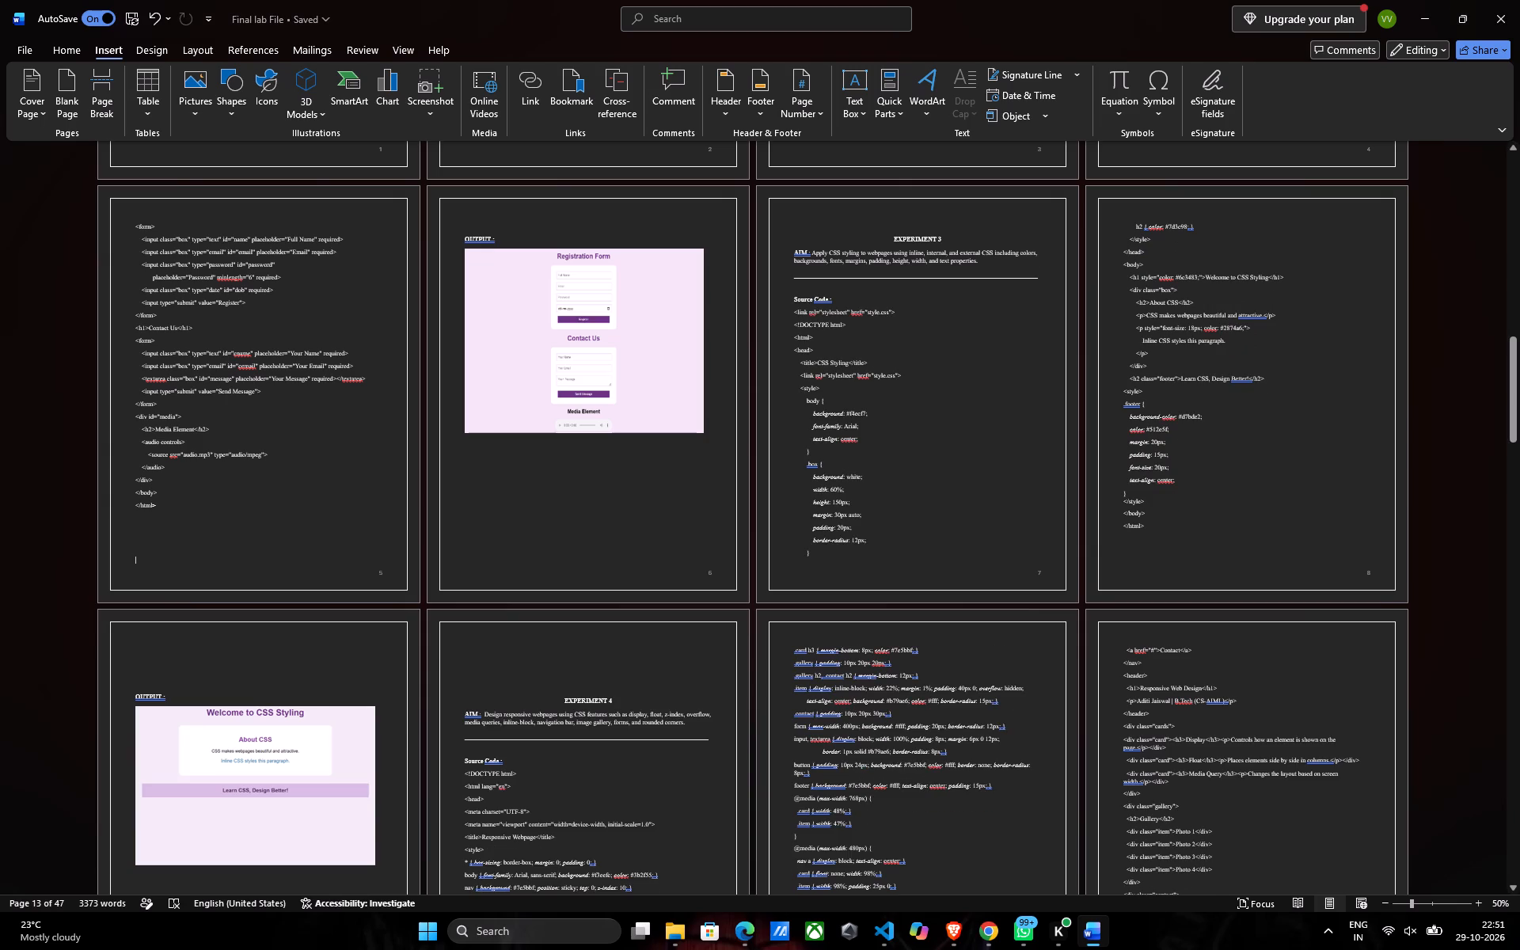
# Delete two blank lines above the "OUTPUT :" heading of the CSS Styling screenshot on page 9.
pyautogui.click(152, 674)
pyautogui.press('BackSpace')
pyautogui.press('BackSpace')
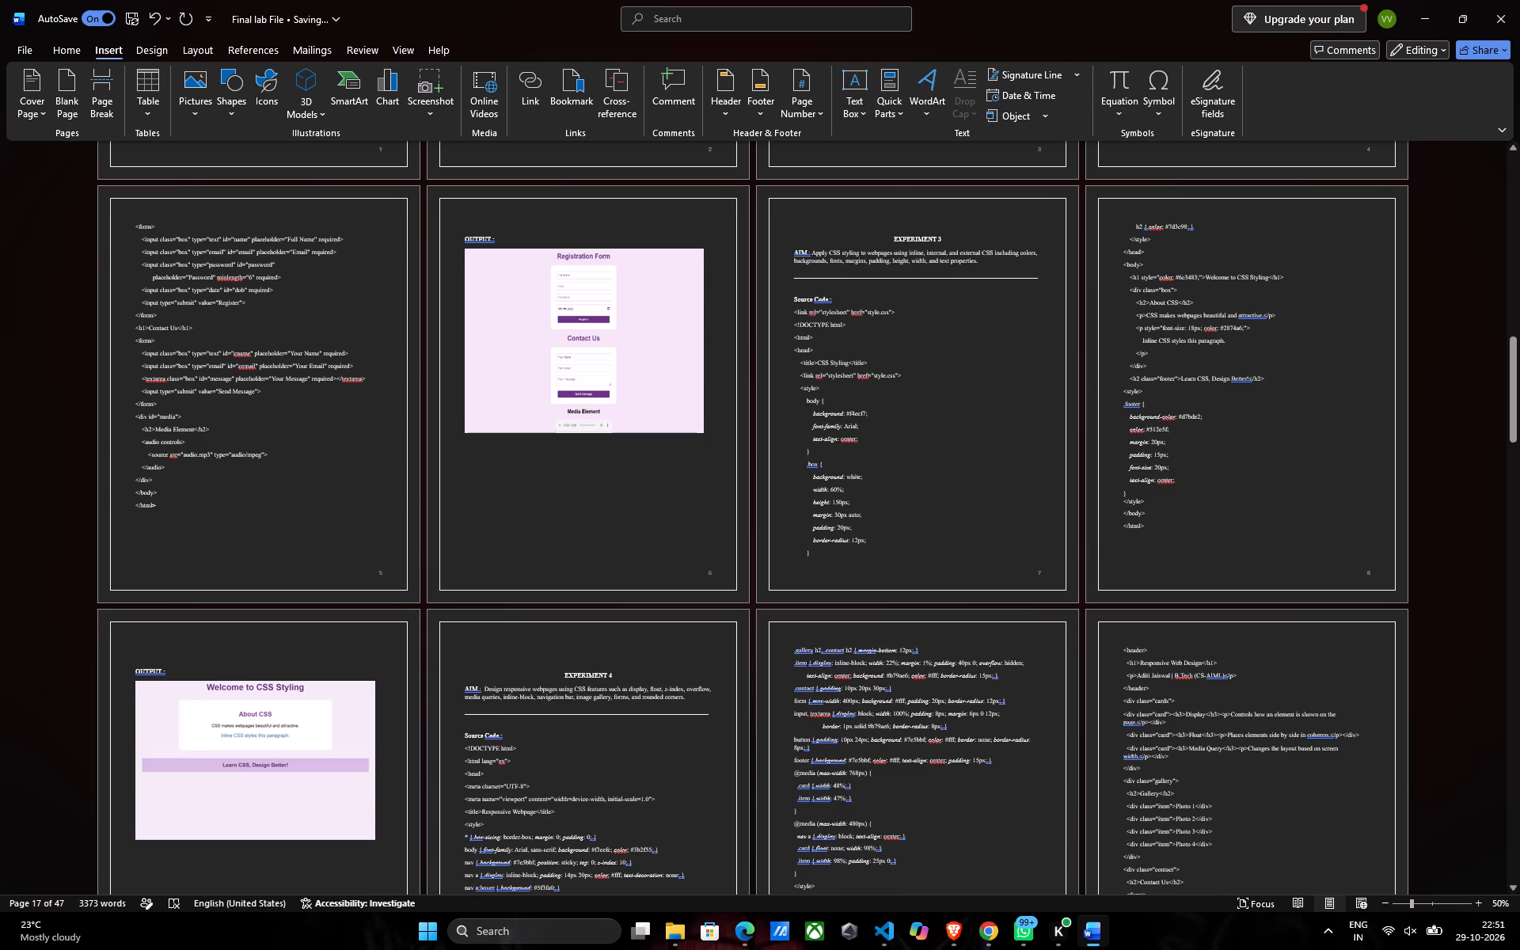
# Examine the heading and screenshot placement from the title page through the experiments, up to the blank page before Experiment 5.
pyautogui.scroll(-10, 242, 671)
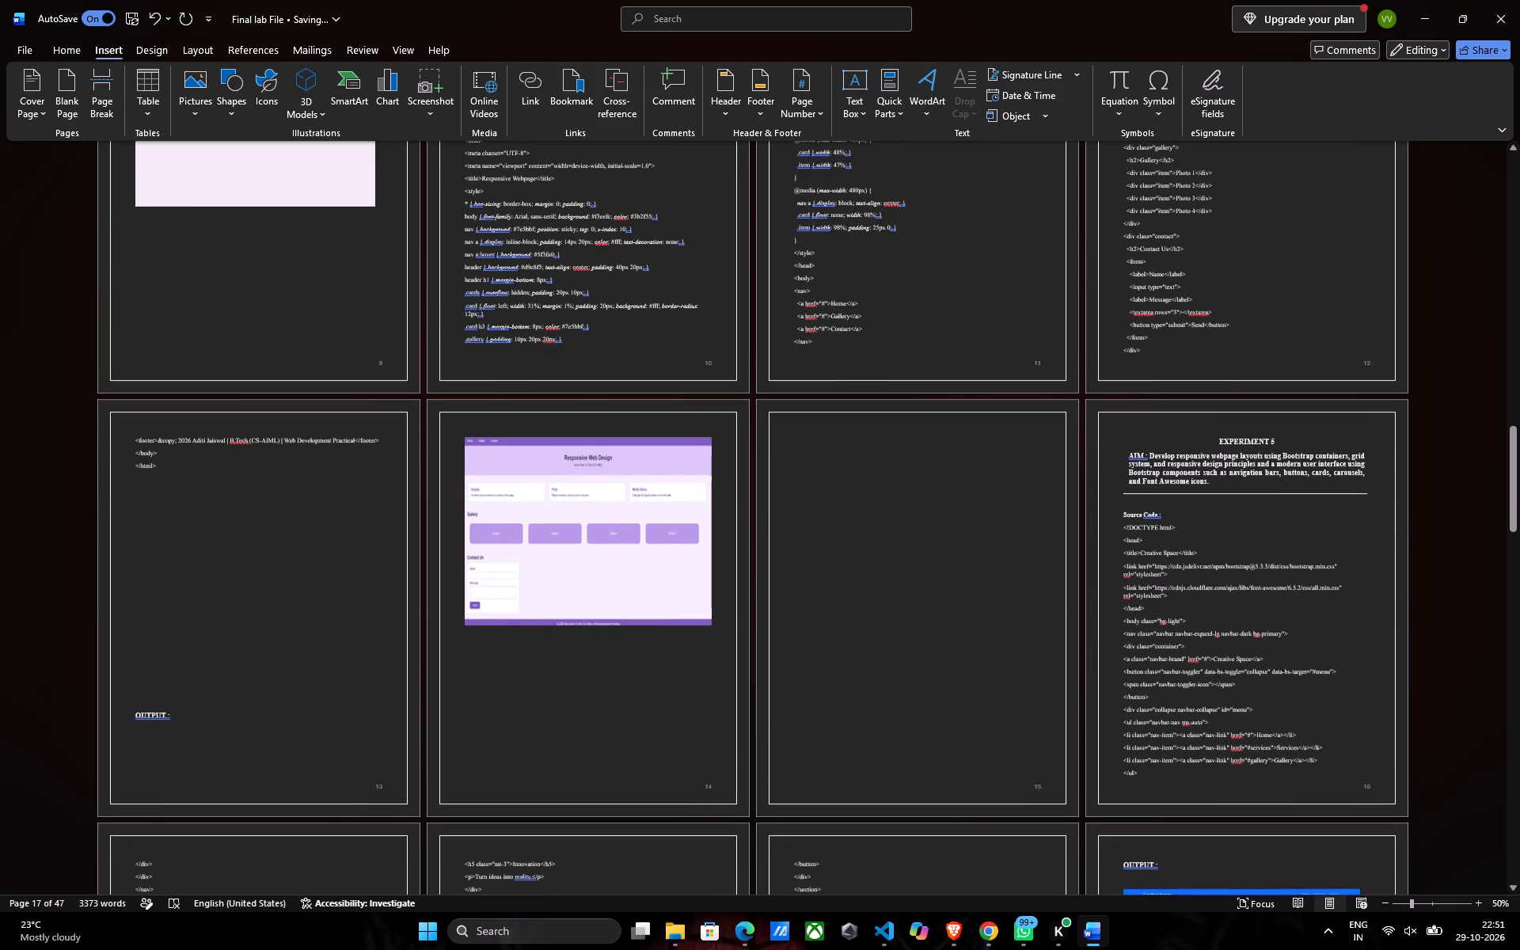
pyautogui.scroll(-9, 229, 663)
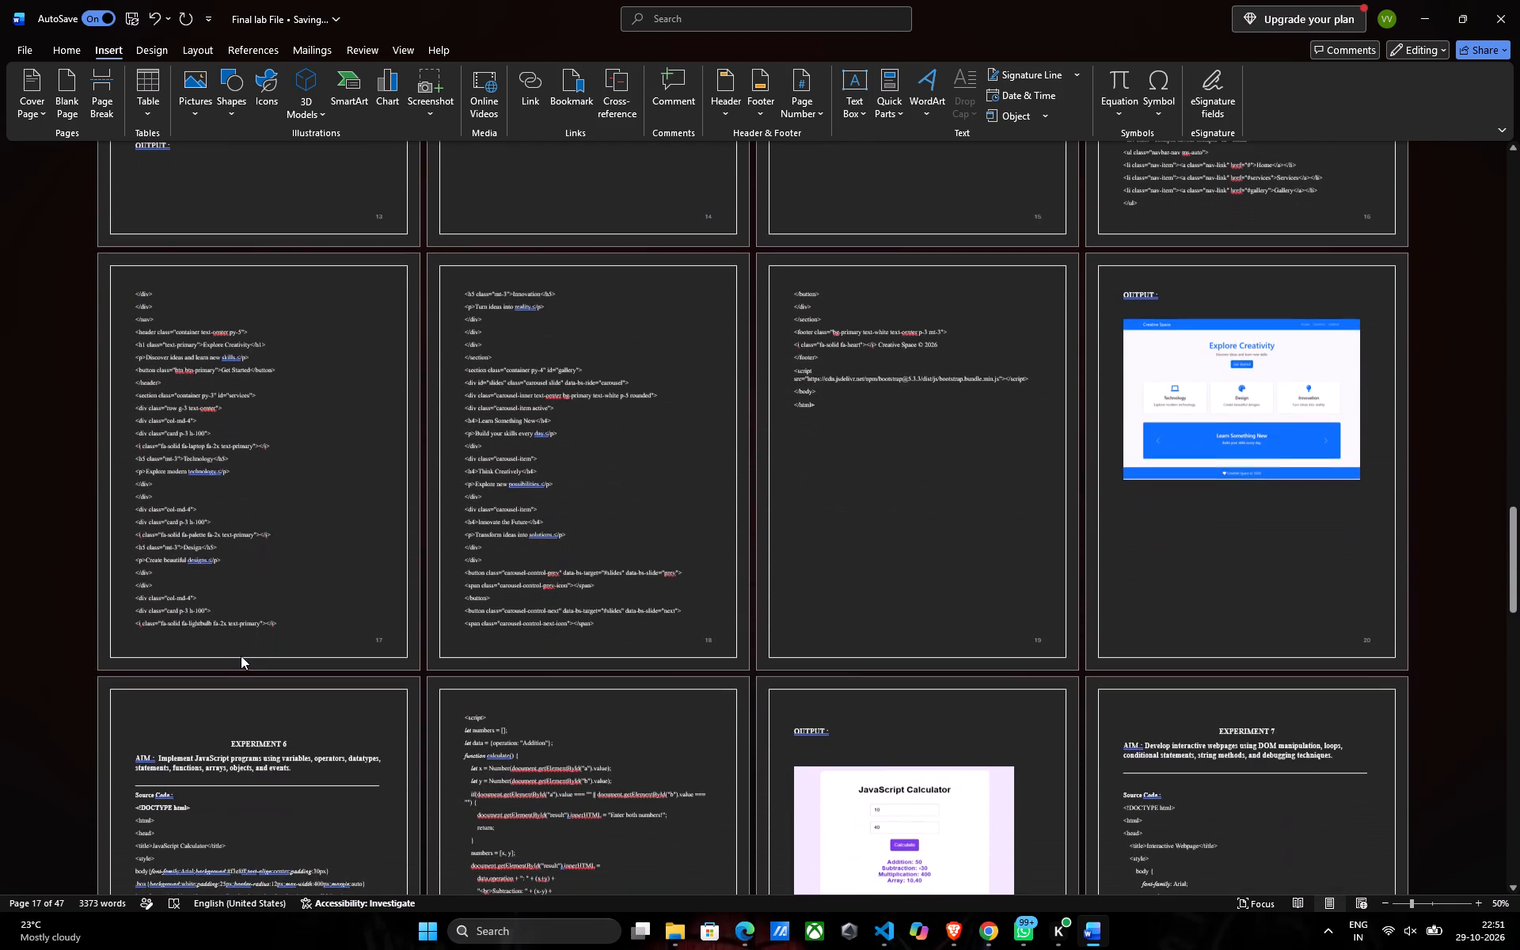
pyautogui.scroll(7, 241, 655)
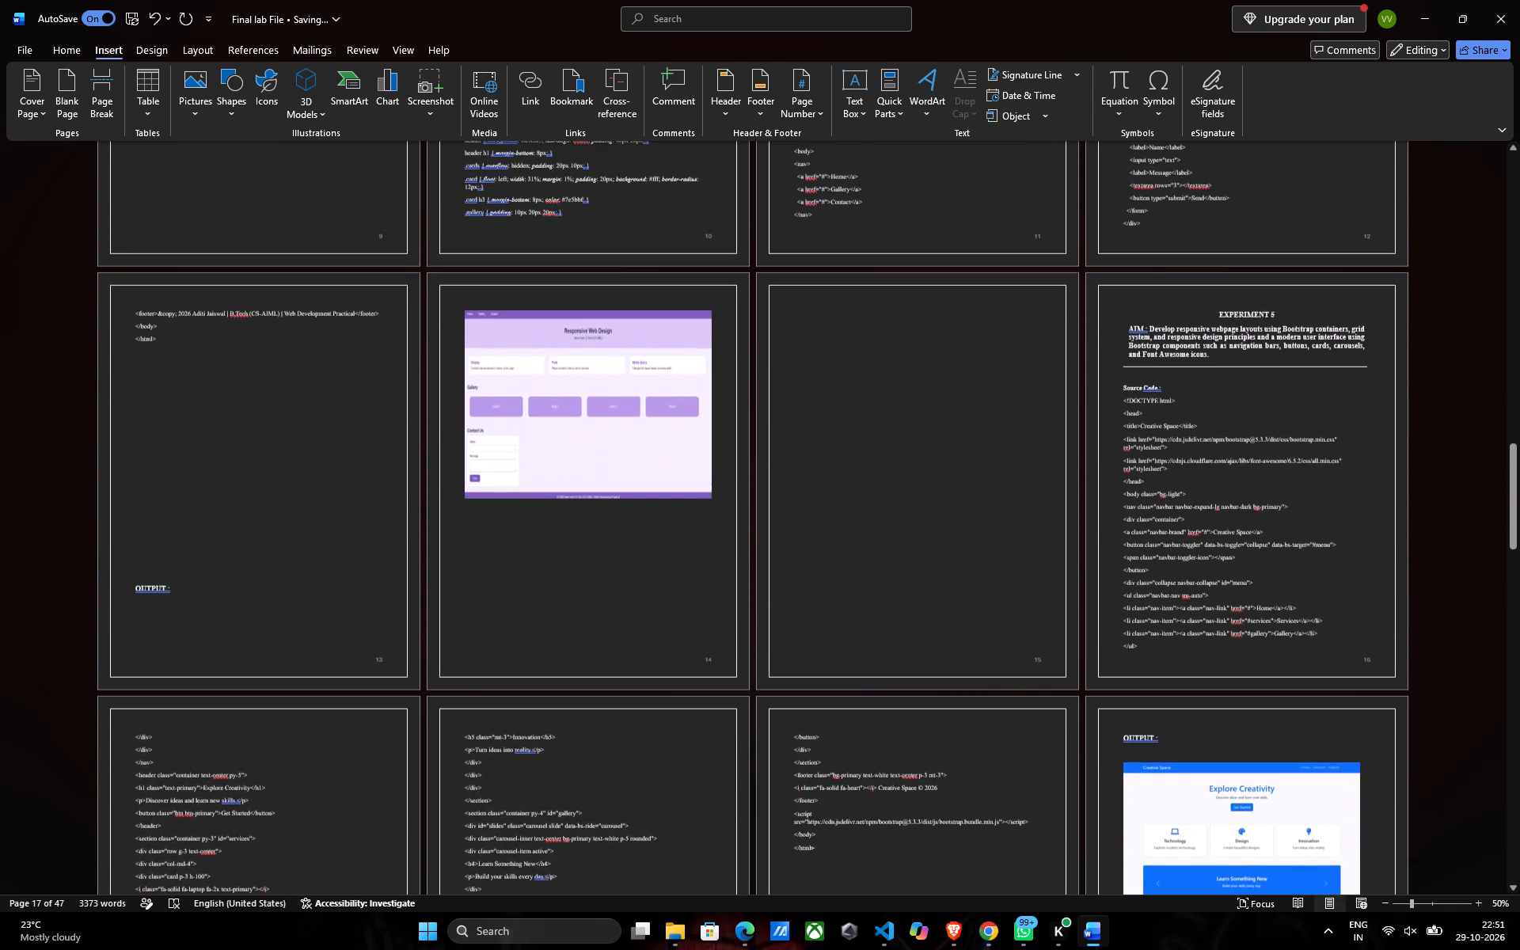
pyautogui.scroll(9, 246, 647)
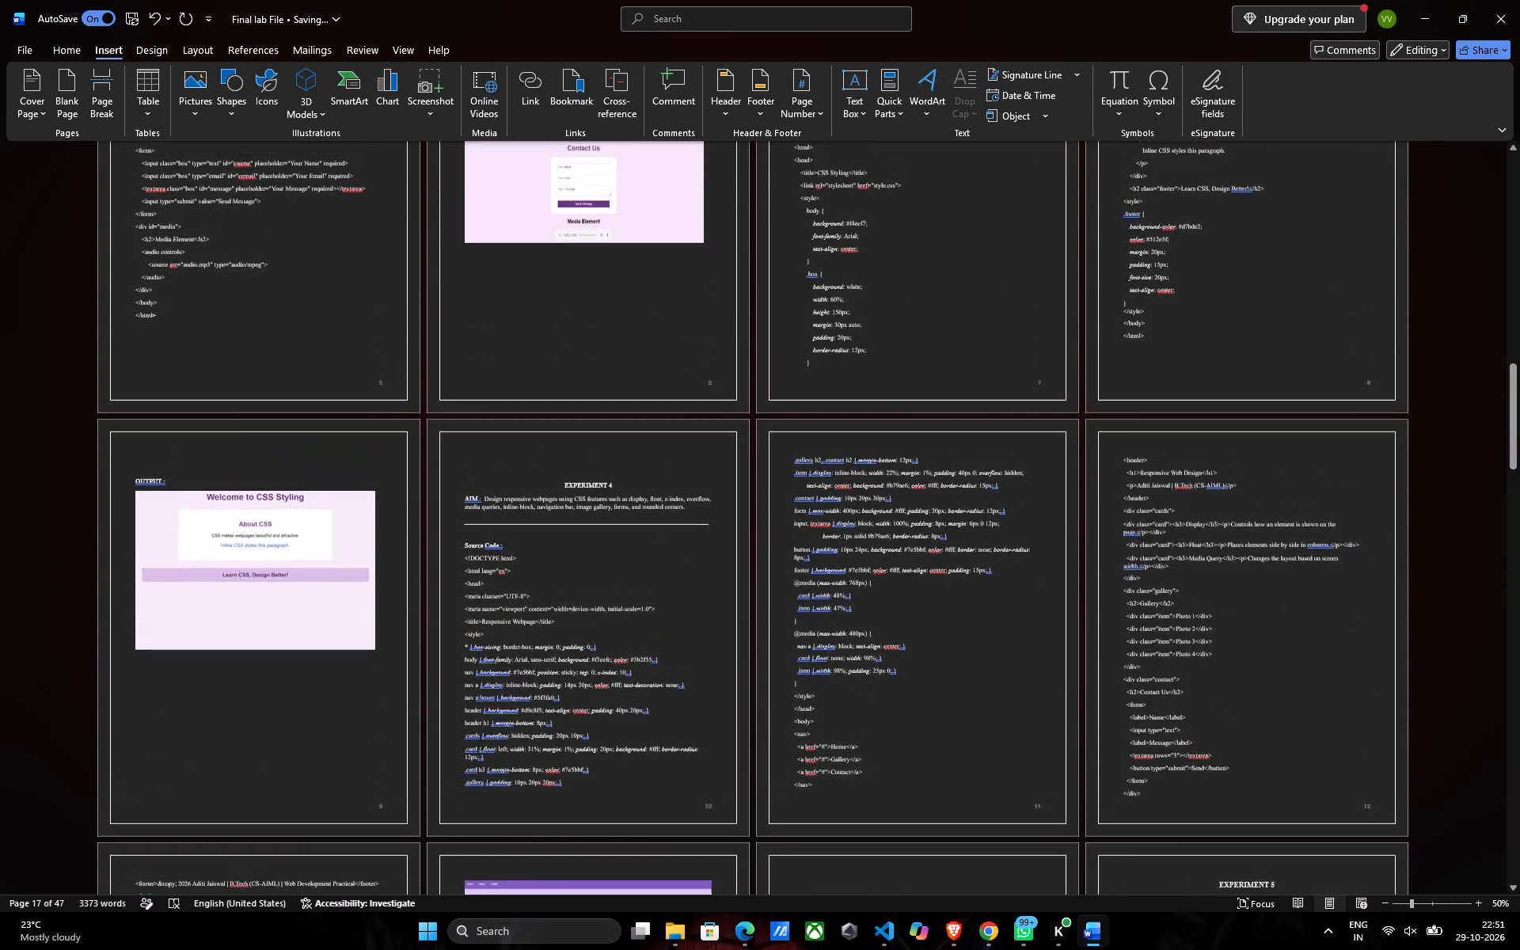
pyautogui.scroll(16, 250, 638)
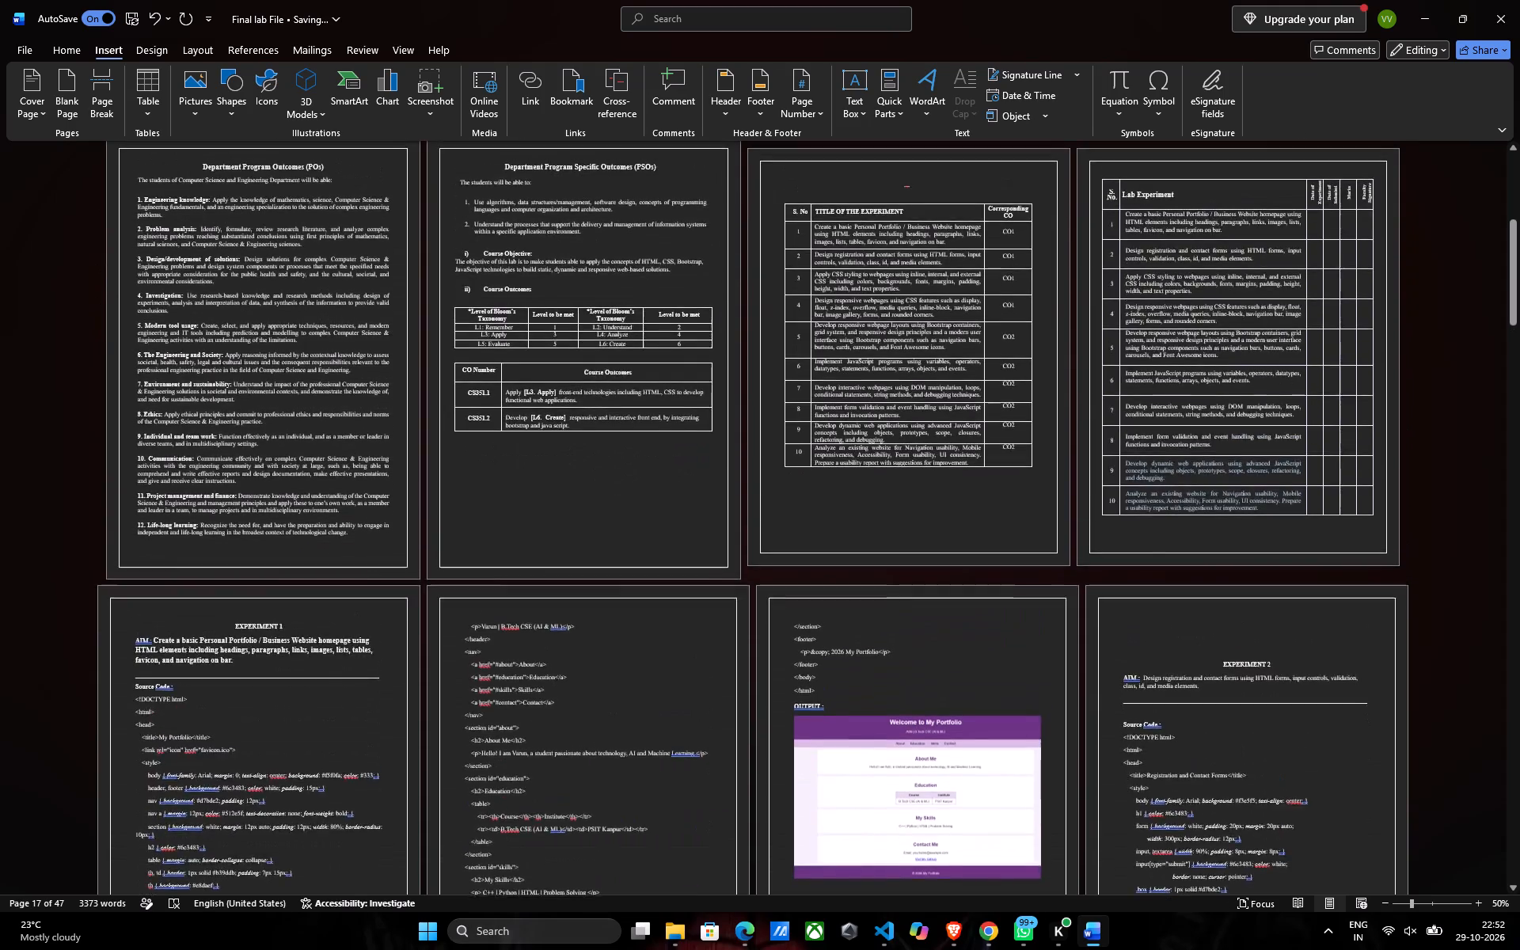
pyautogui.scroll(11, 257, 621)
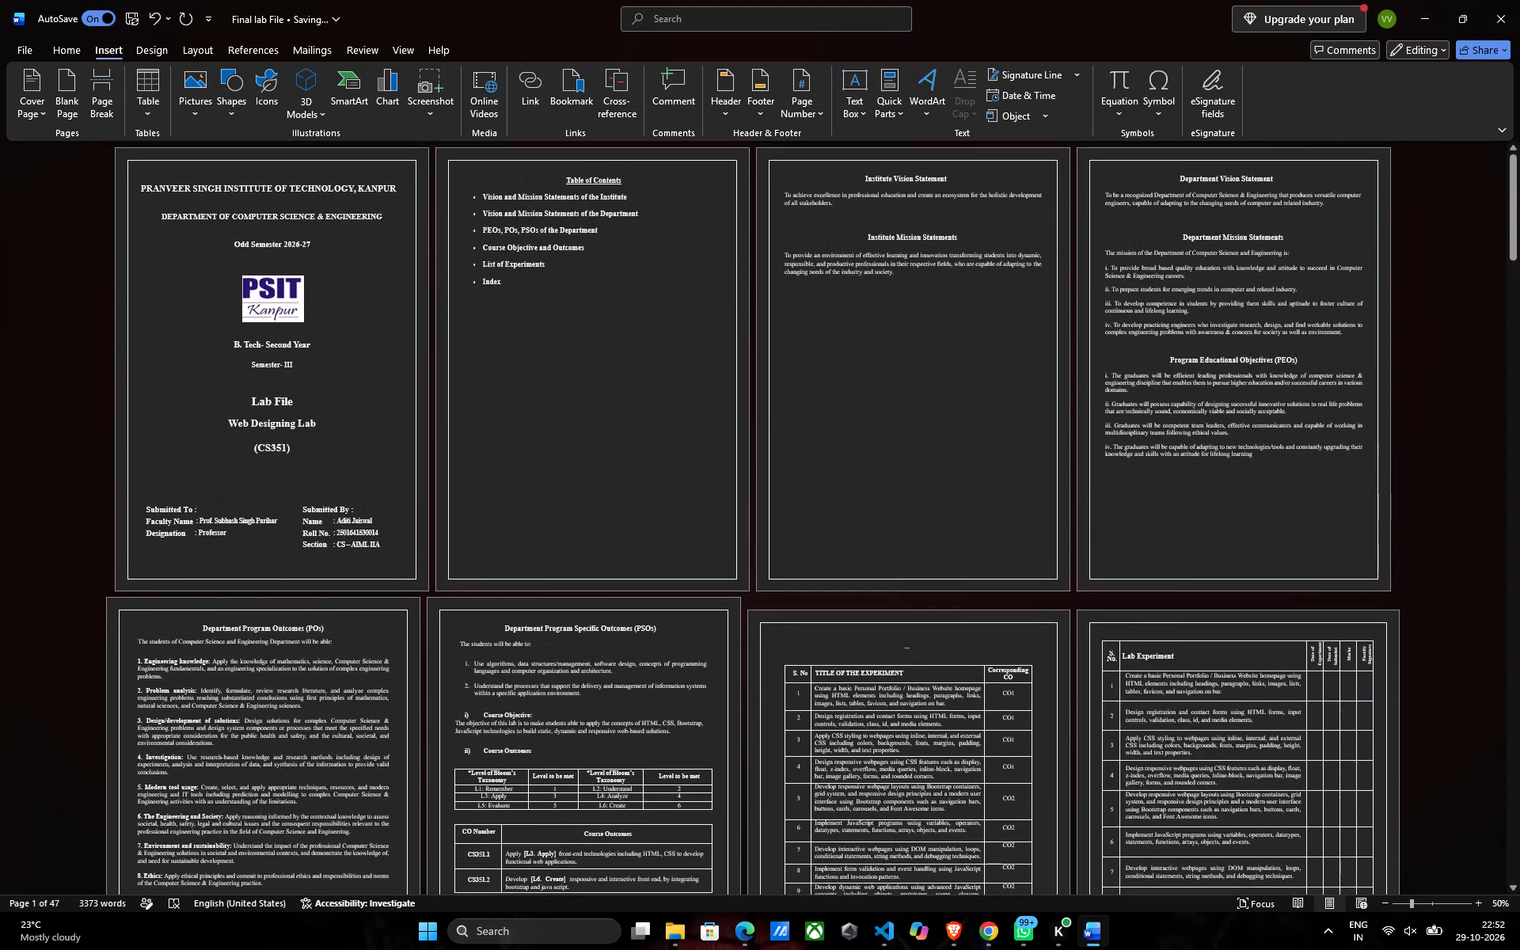
pyautogui.scroll(-6, 257, 621)
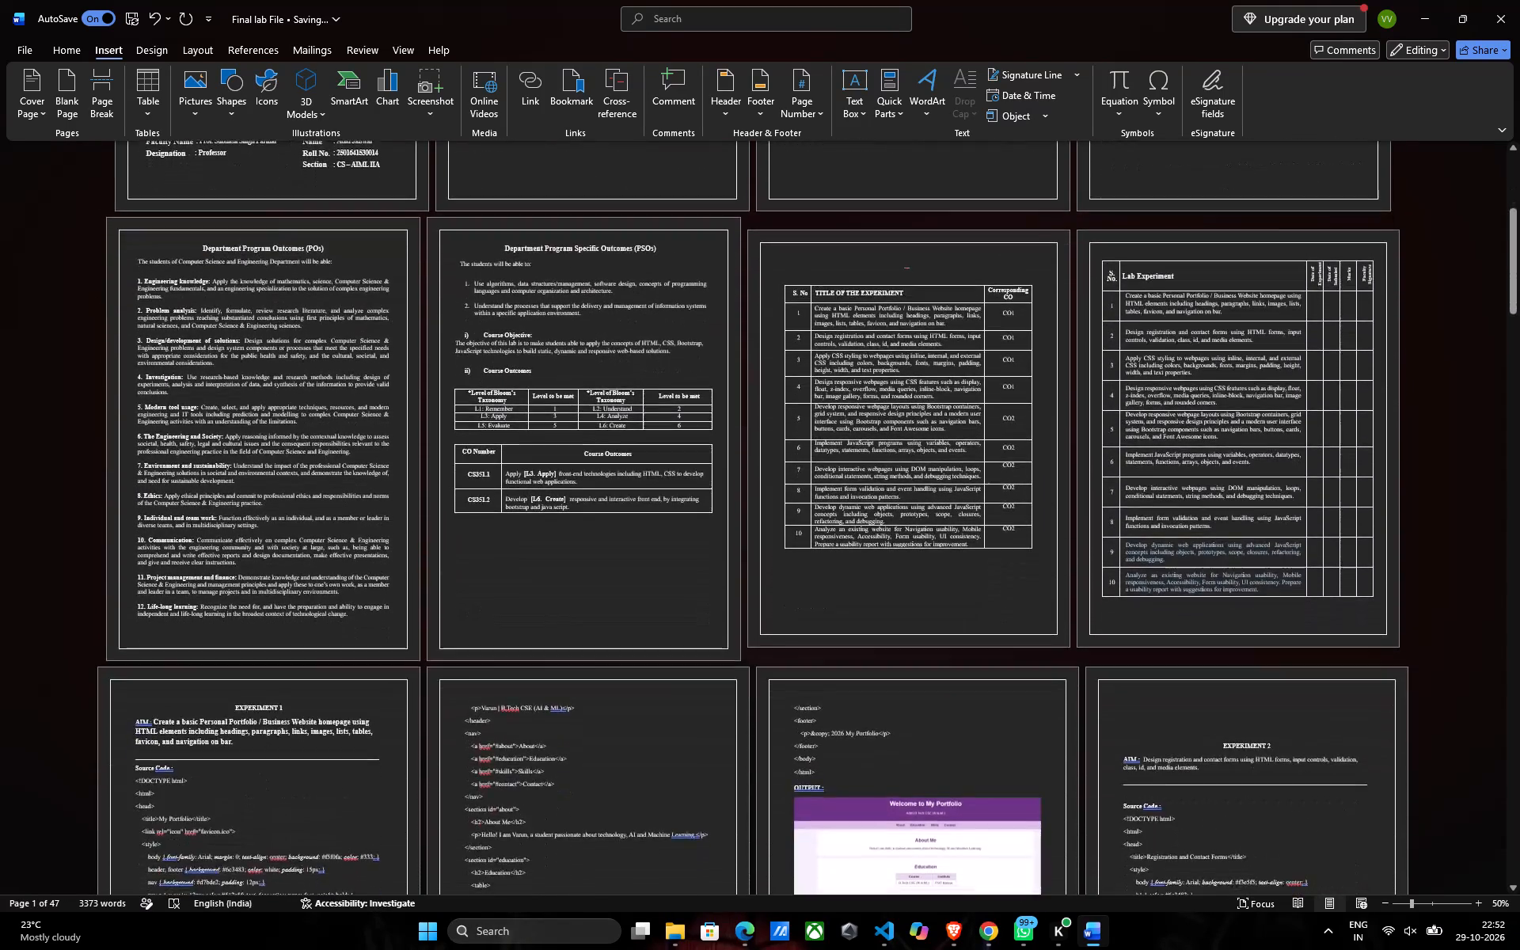
pyautogui.scroll(-5, 257, 620)
pyautogui.scroll(-5, 779, 504)
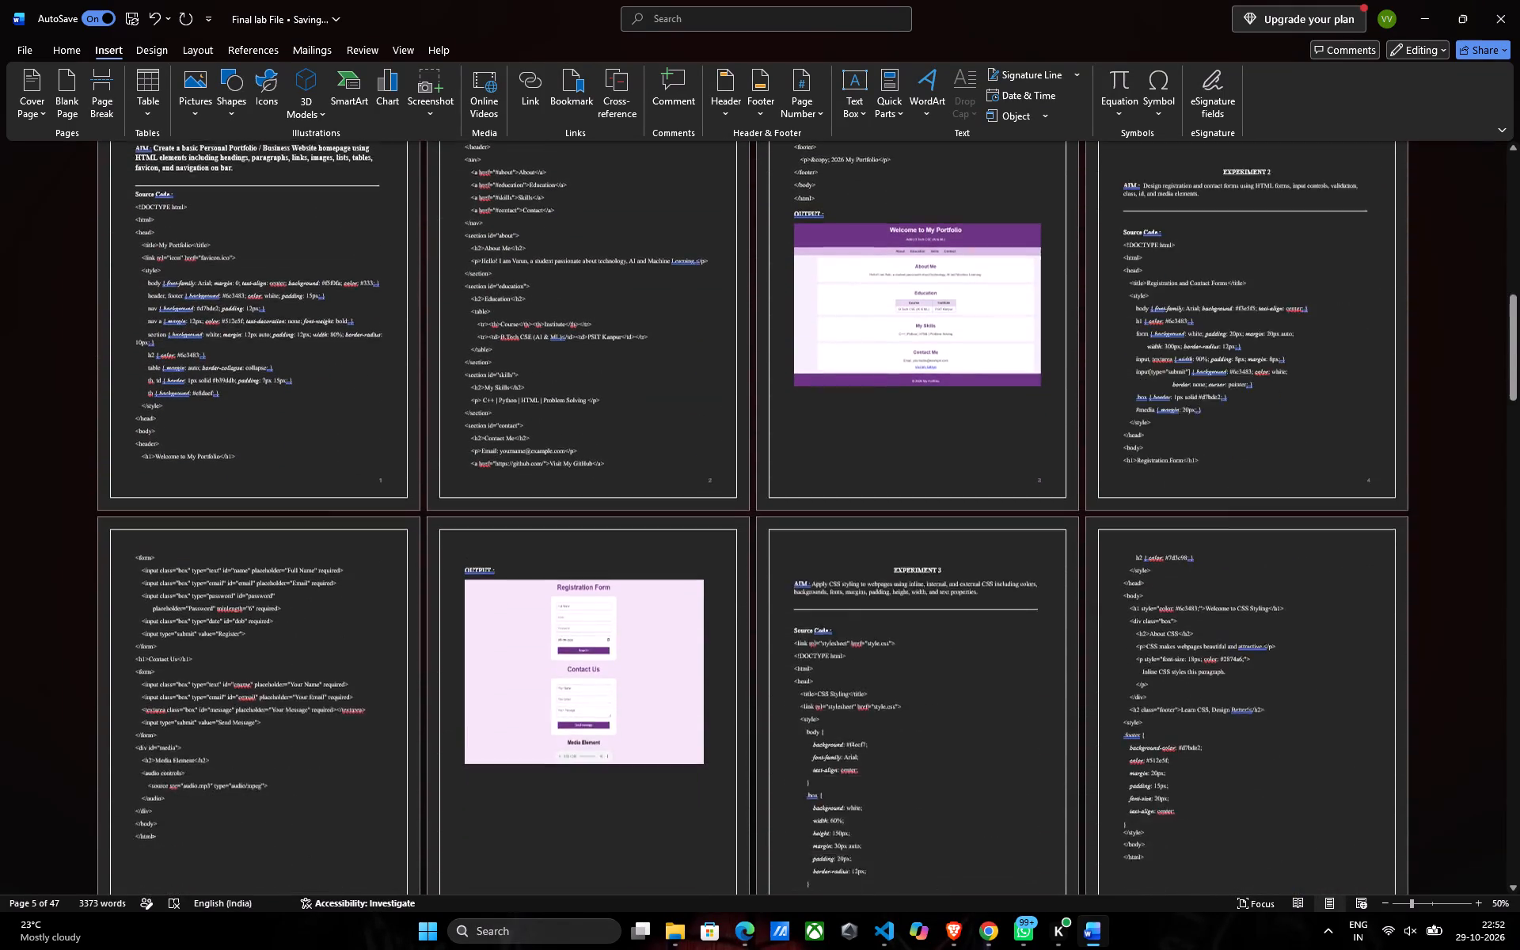
pyautogui.scroll(-14, 779, 504)
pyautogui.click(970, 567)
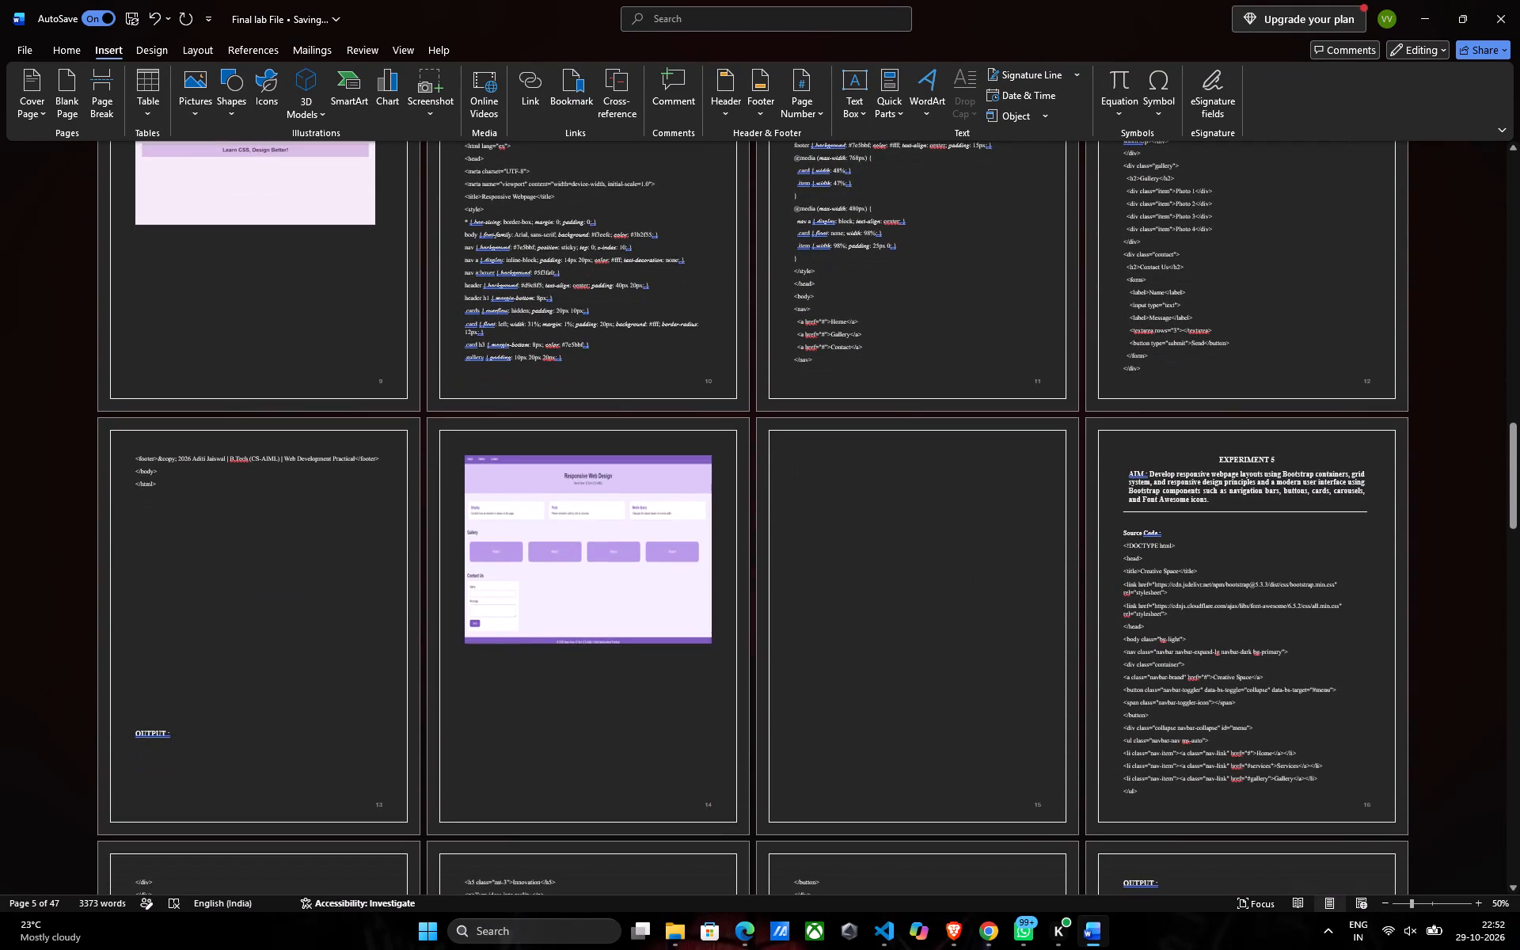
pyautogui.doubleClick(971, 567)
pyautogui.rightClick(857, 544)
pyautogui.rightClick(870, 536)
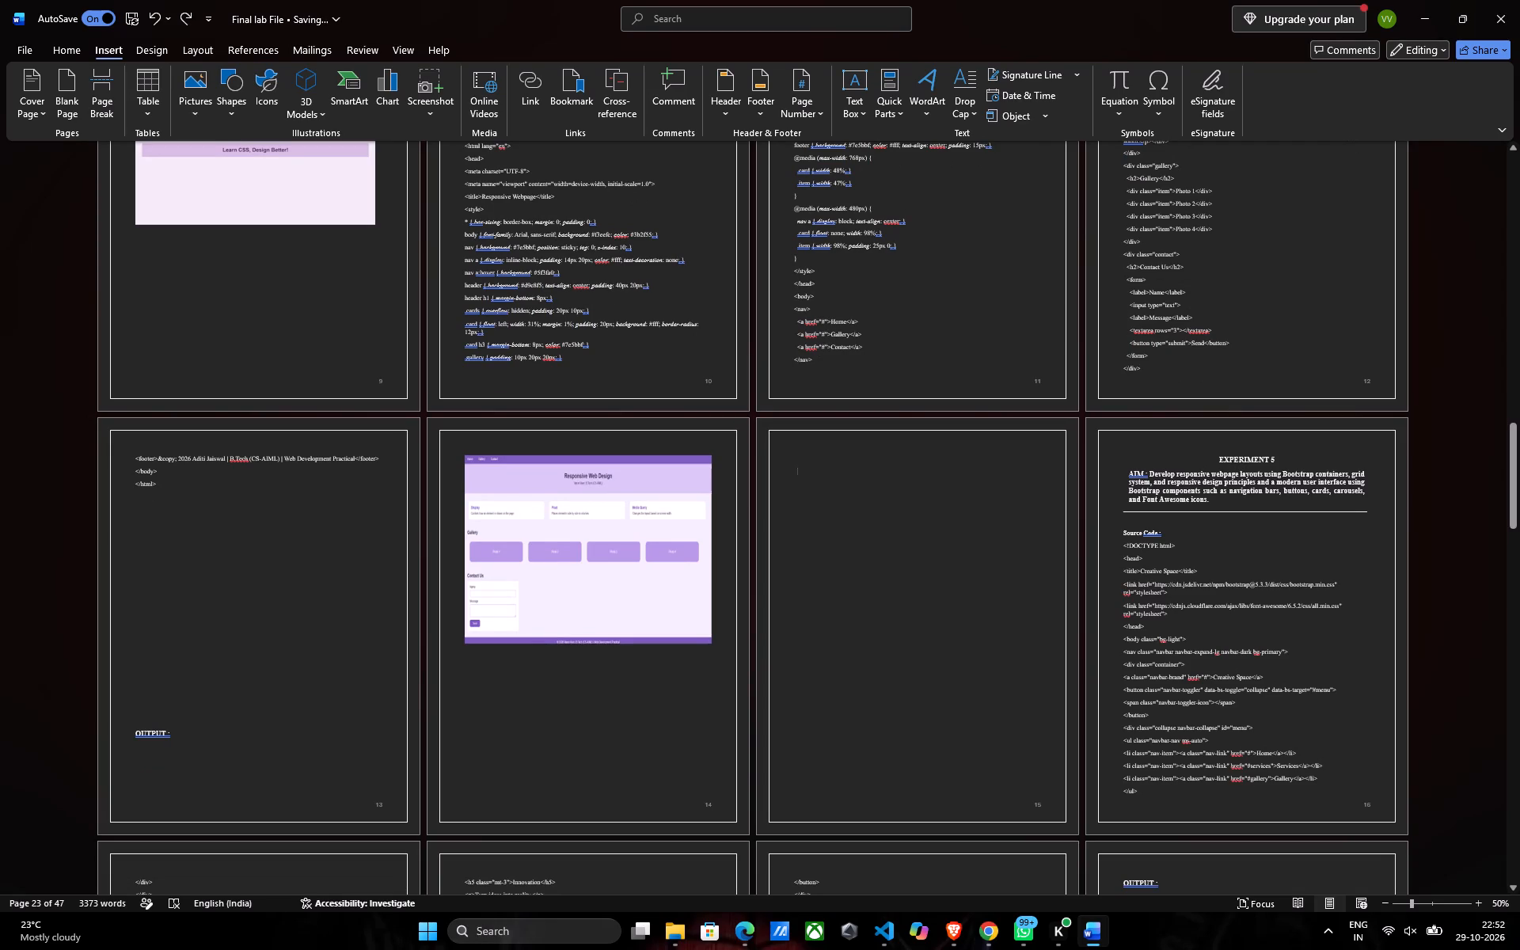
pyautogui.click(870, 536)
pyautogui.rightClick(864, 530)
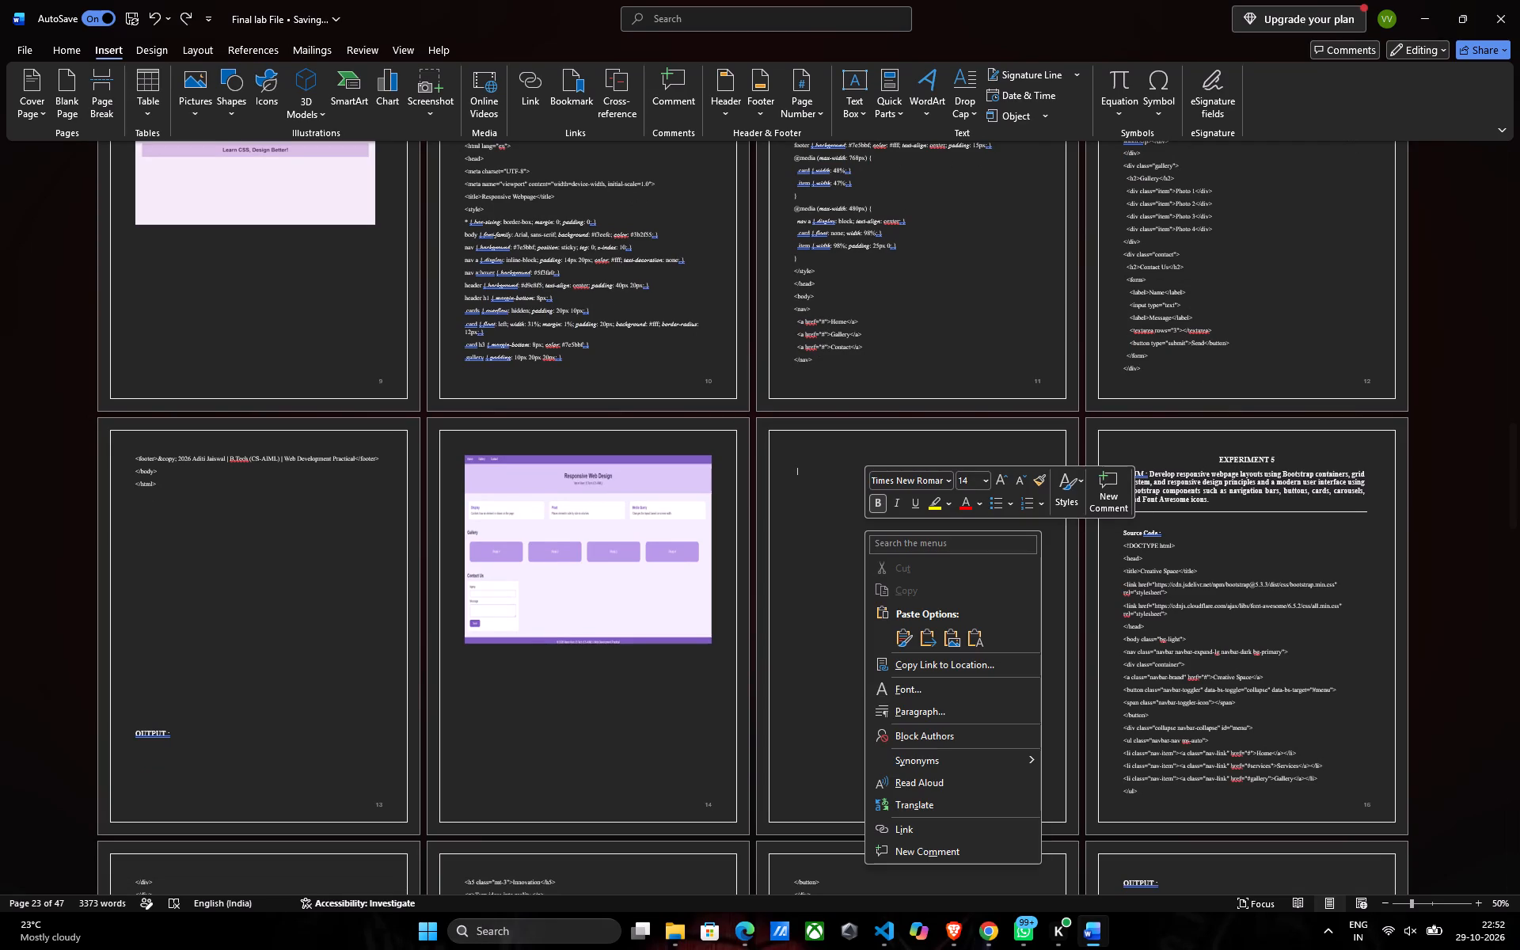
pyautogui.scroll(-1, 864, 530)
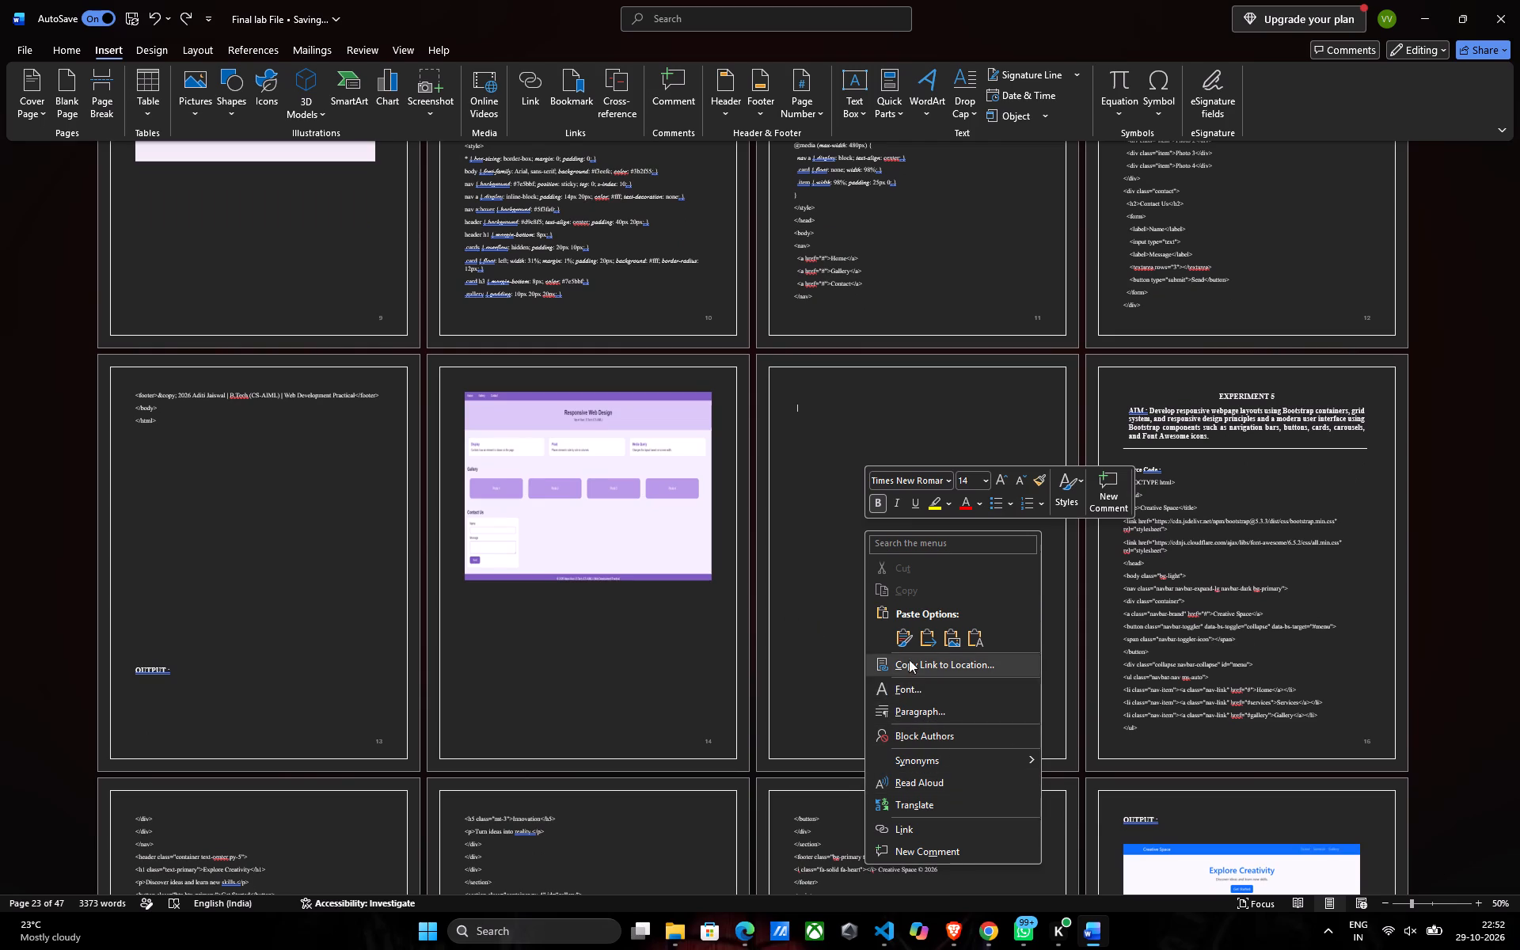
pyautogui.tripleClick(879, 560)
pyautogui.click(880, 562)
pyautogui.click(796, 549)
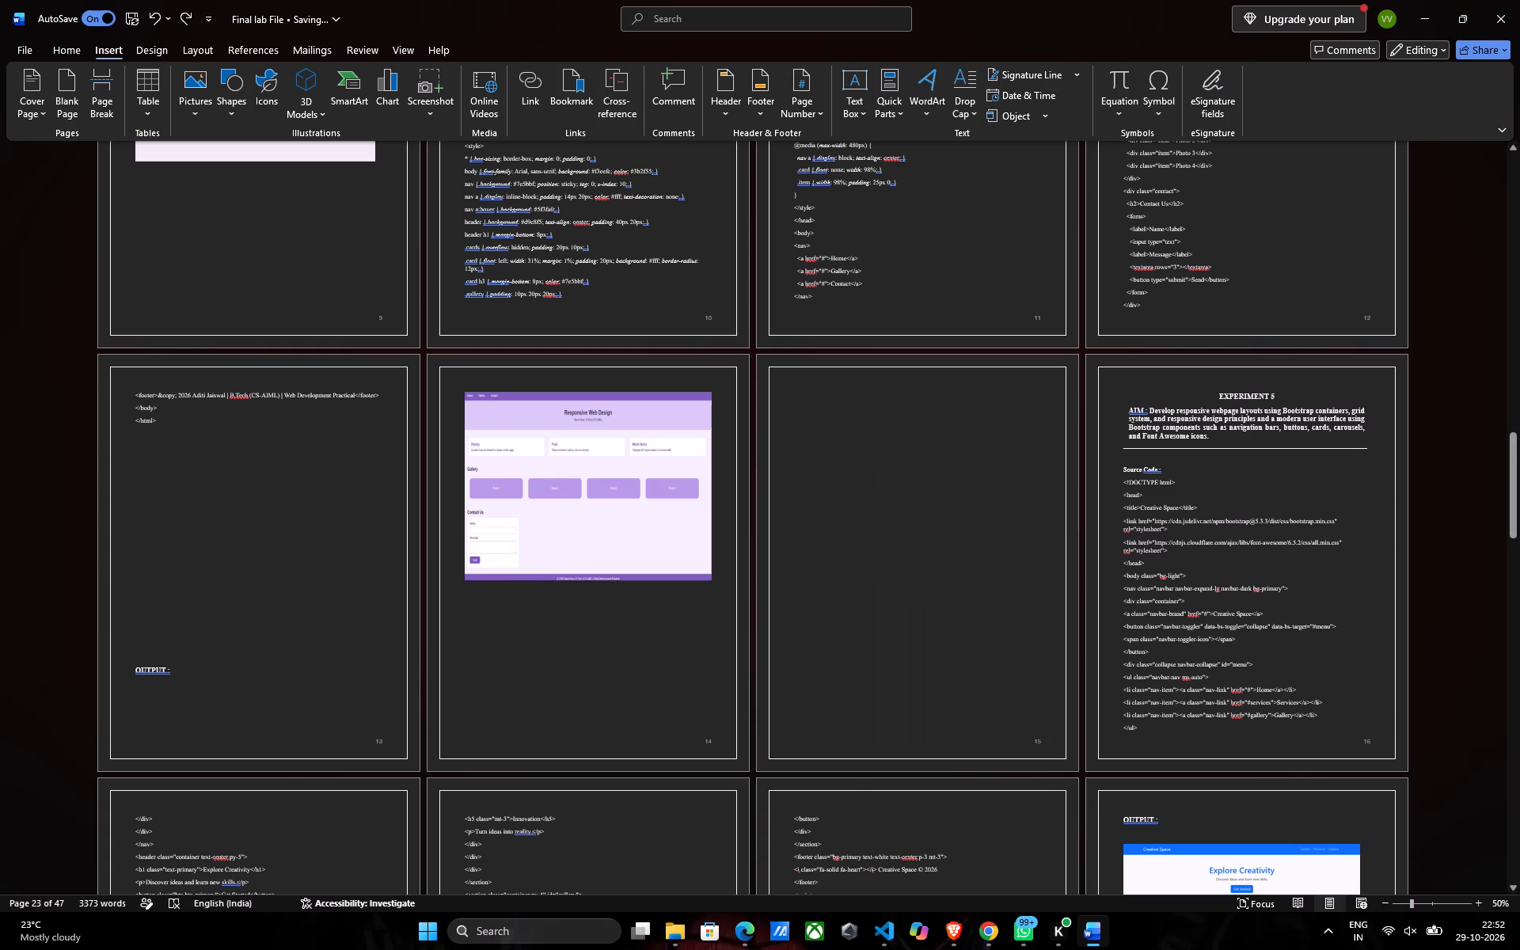
# Cut the "OUTPUT :" heading near the bottom of page 13.
pyautogui.moveTo(181, 674); pyautogui.dragTo(119, 668)
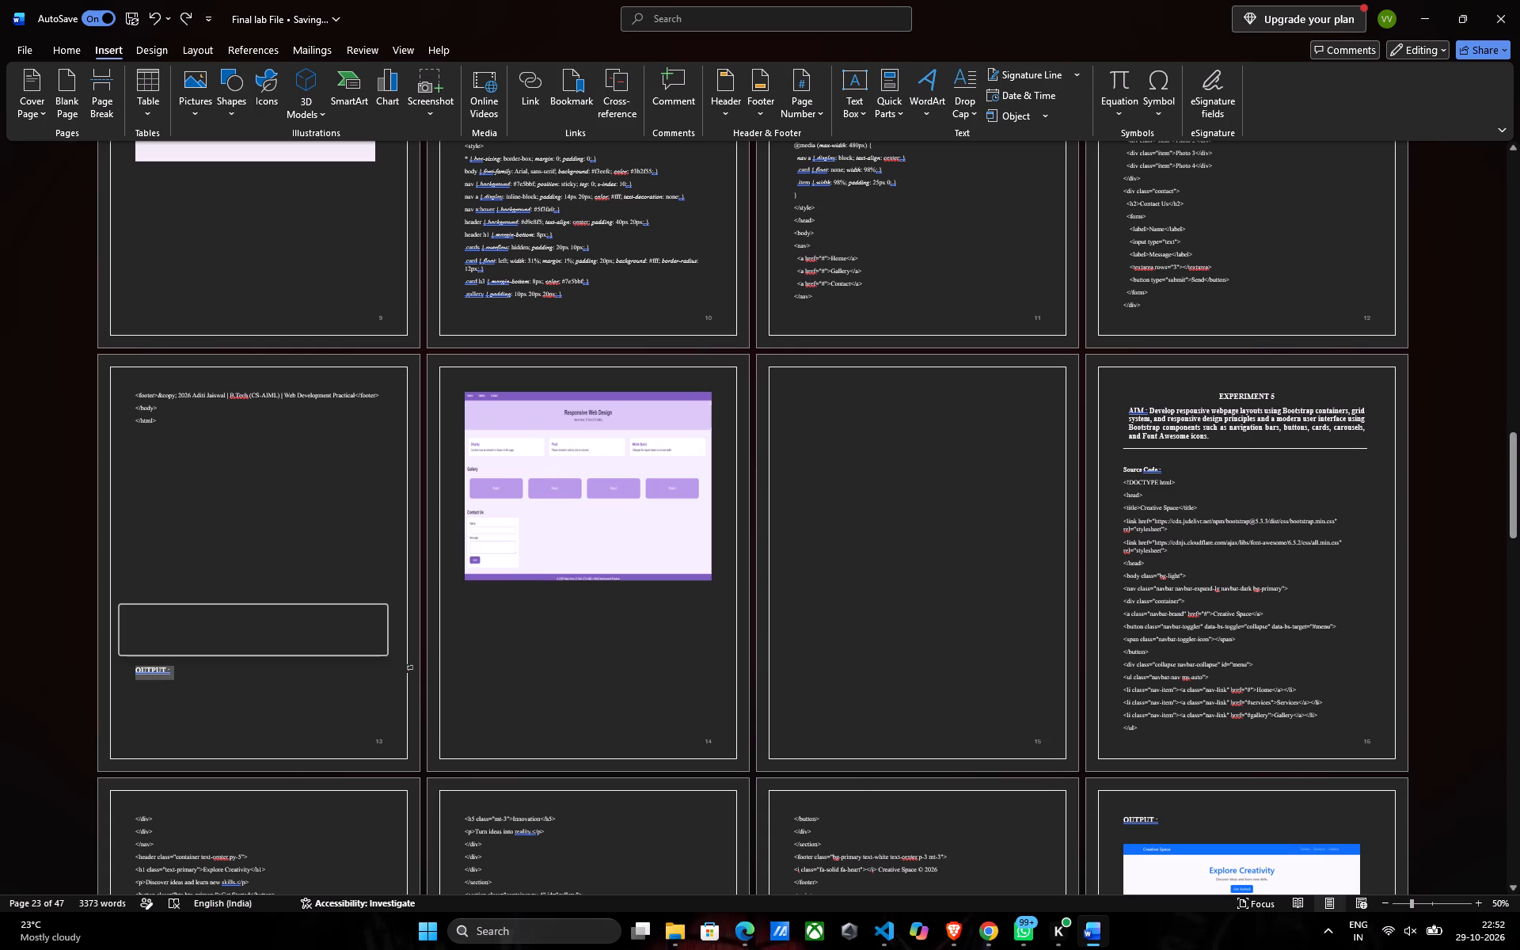
pyautogui.hotkey('ctrl', 'x')
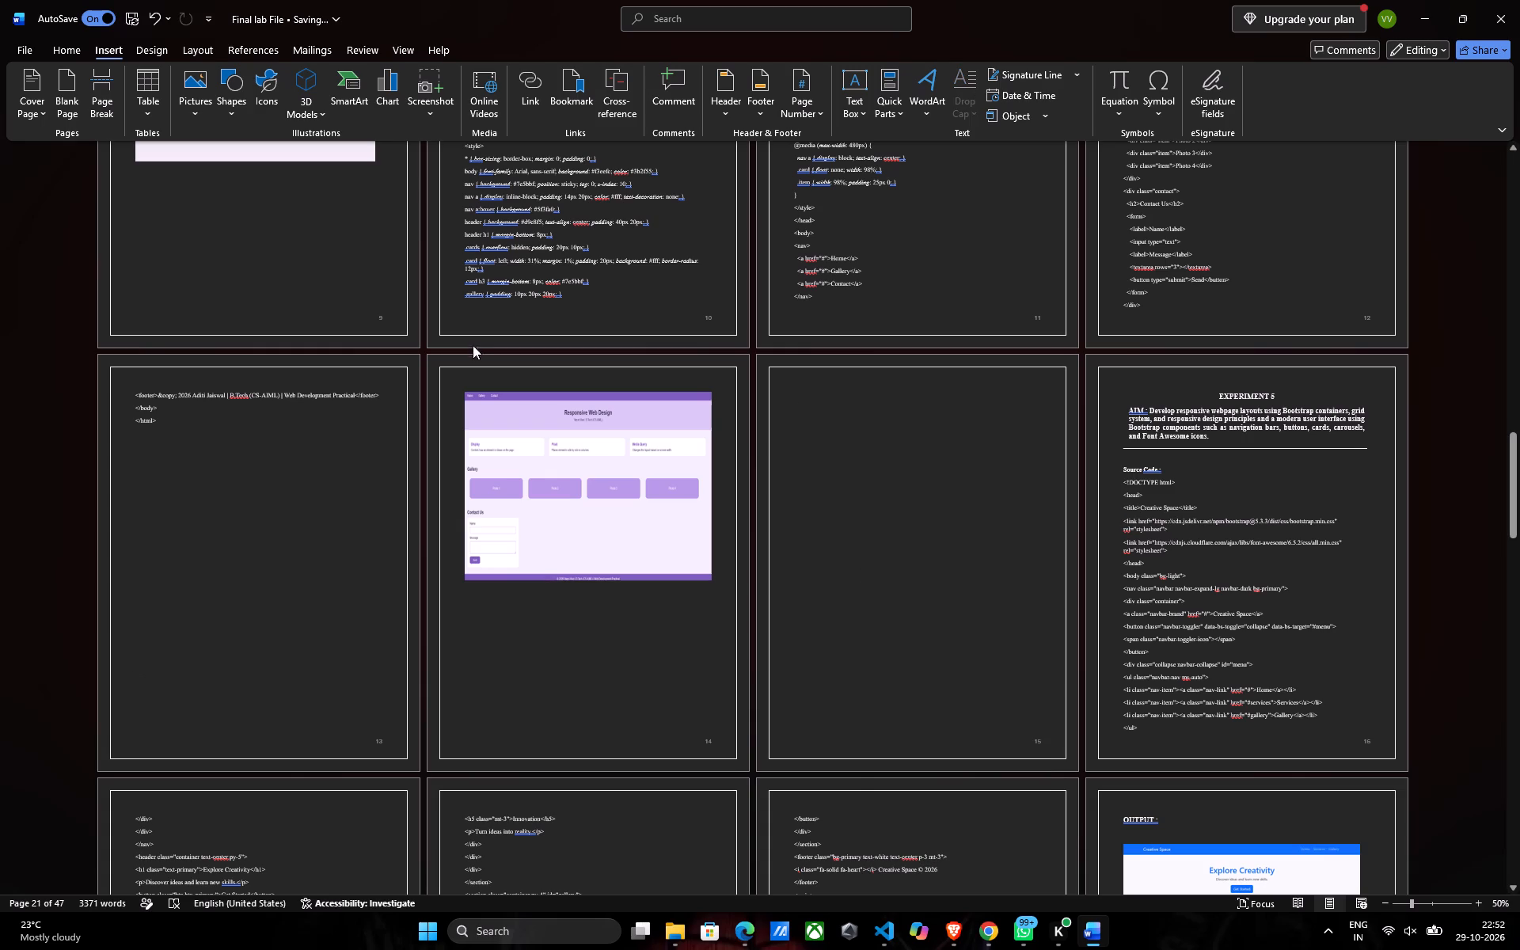
# Insert blank lines after the Responsive Web Design screenshot on page 14.
pyautogui.click(473, 386)
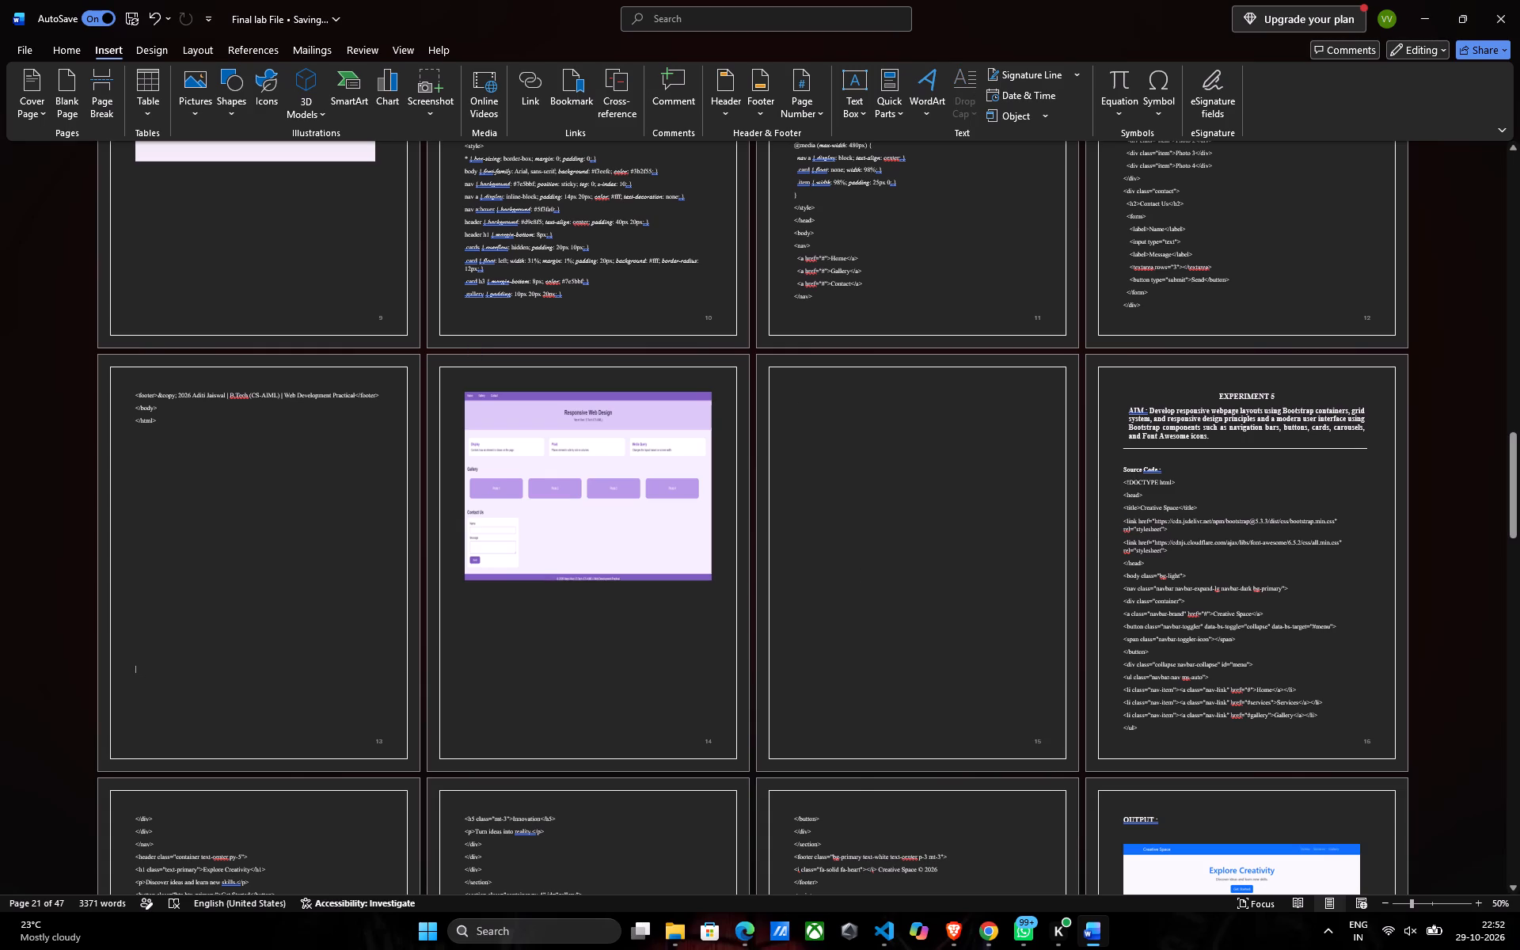
pyautogui.click(465, 393)
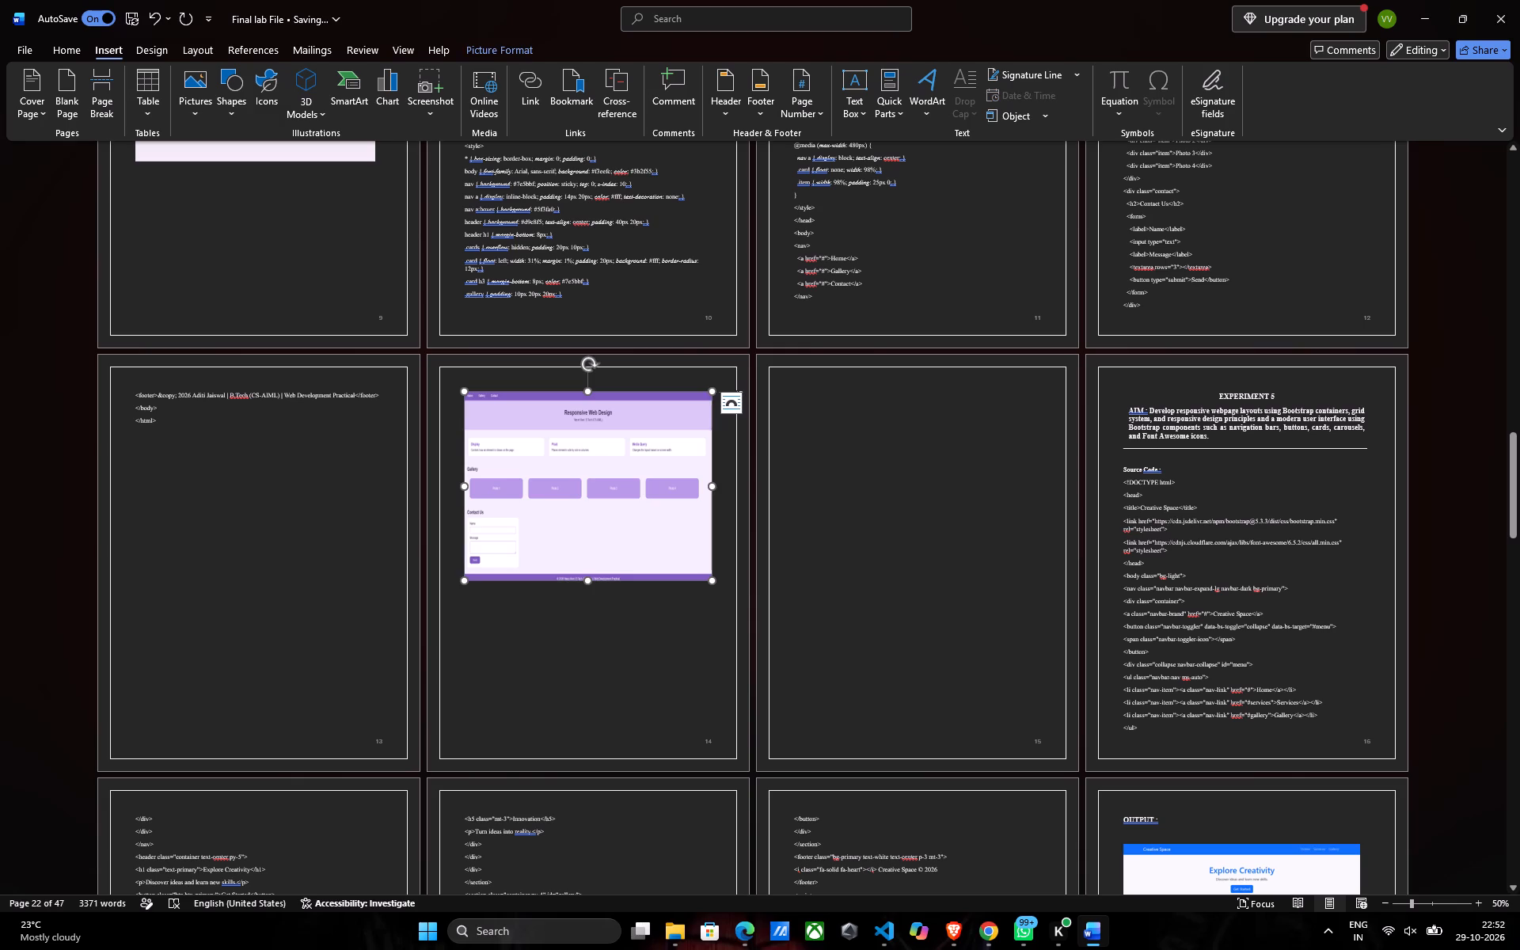
pyautogui.click(728, 532)
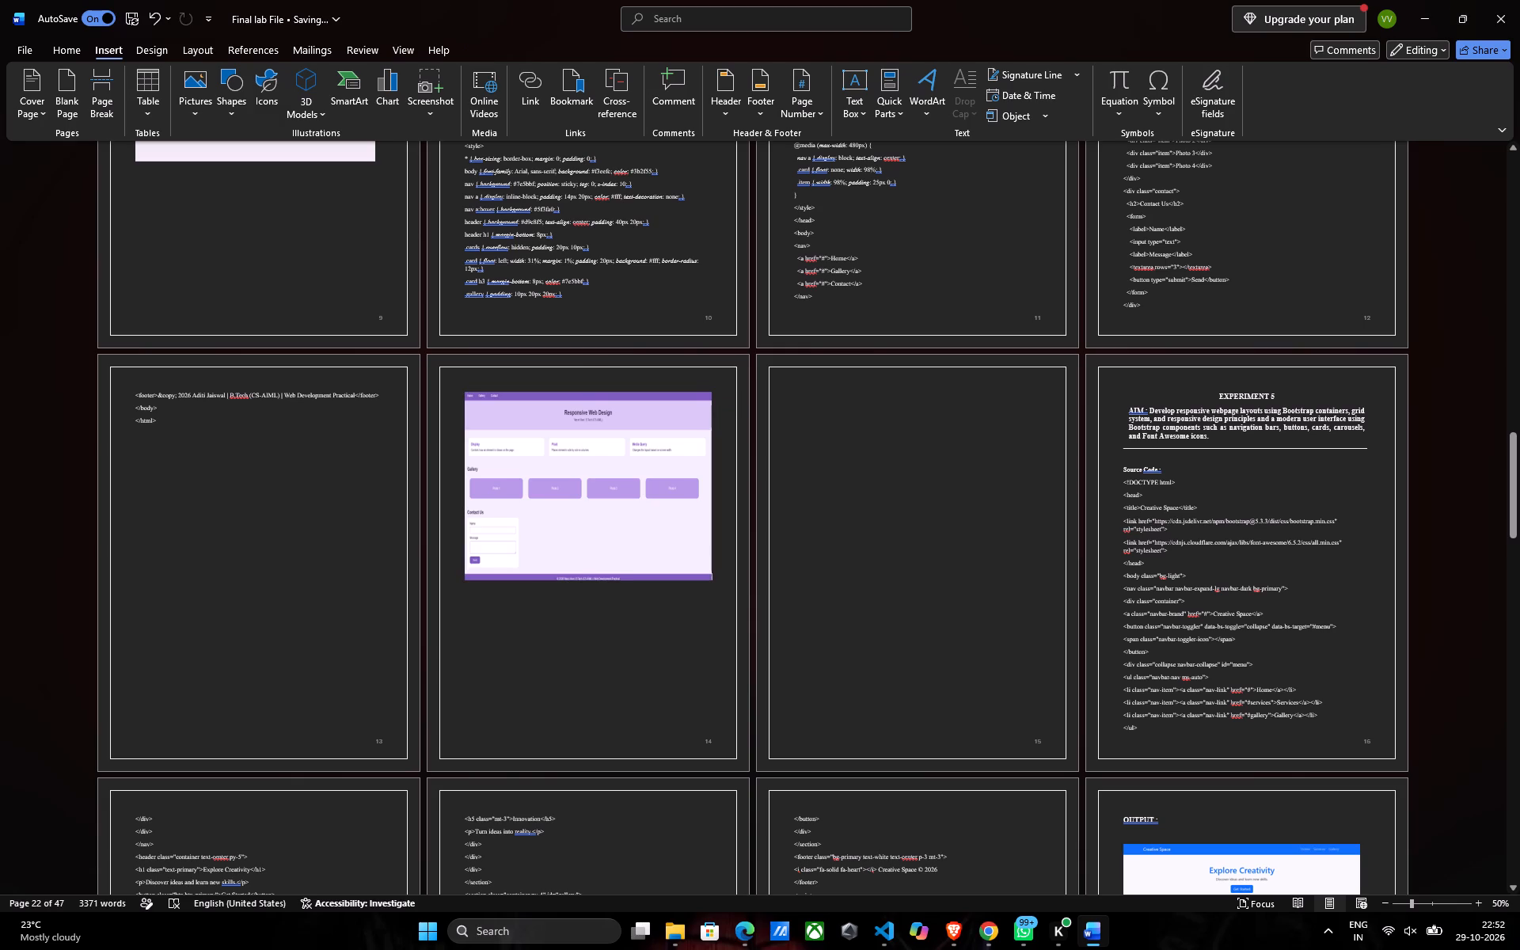
pyautogui.press('Return')
pyautogui.press('Up')
pyautogui.press('Up')
pyautogui.press('Down')
pyautogui.press('Return')
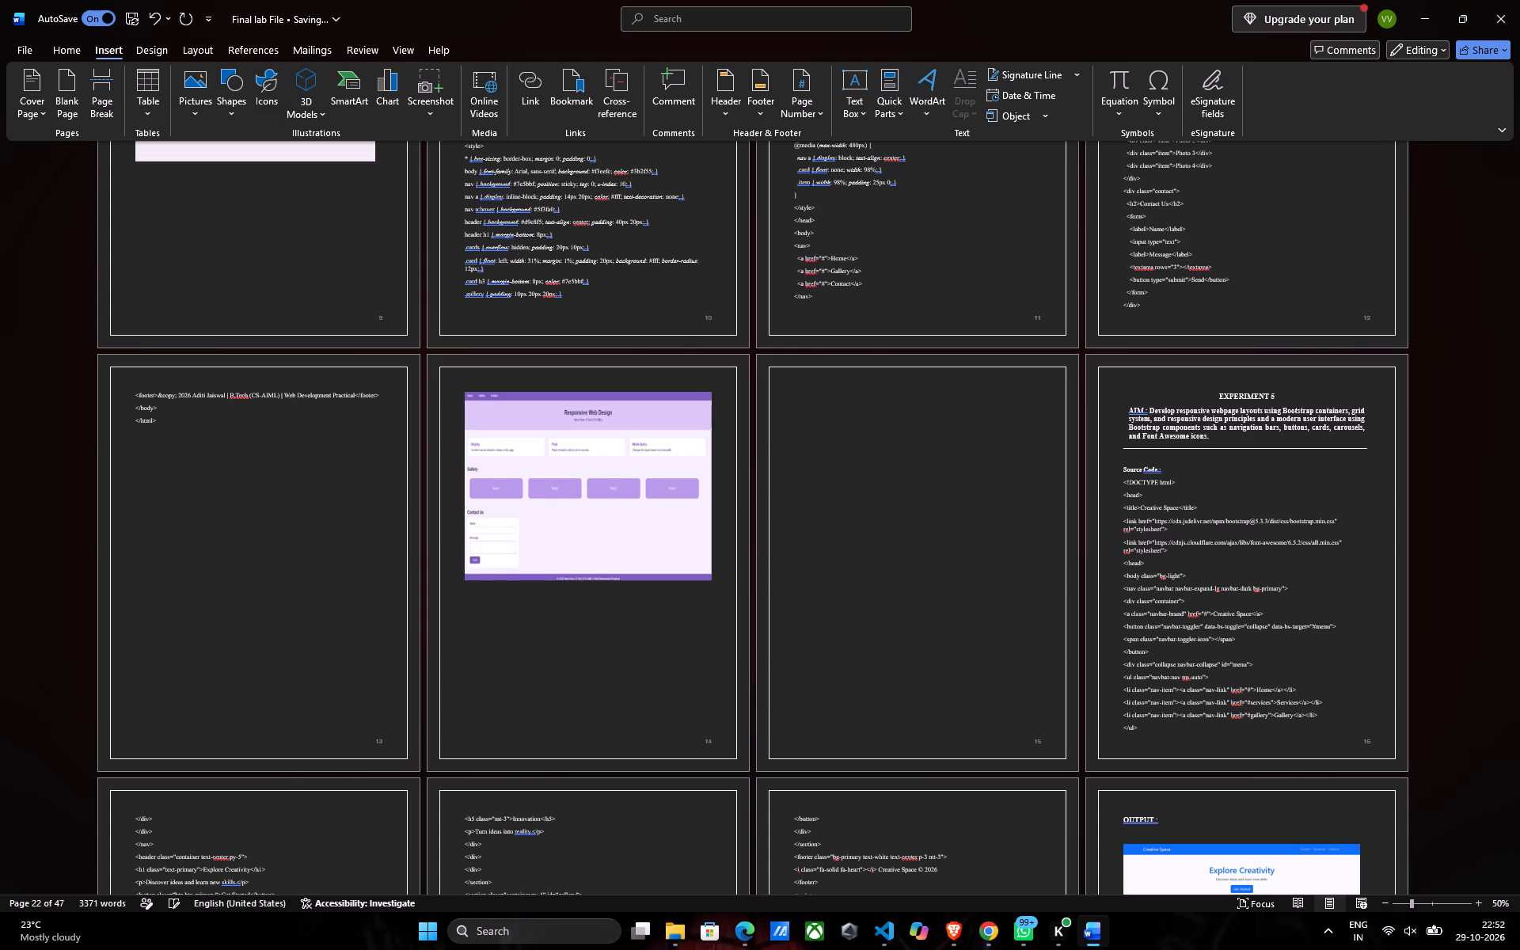
pyautogui.press('Return')
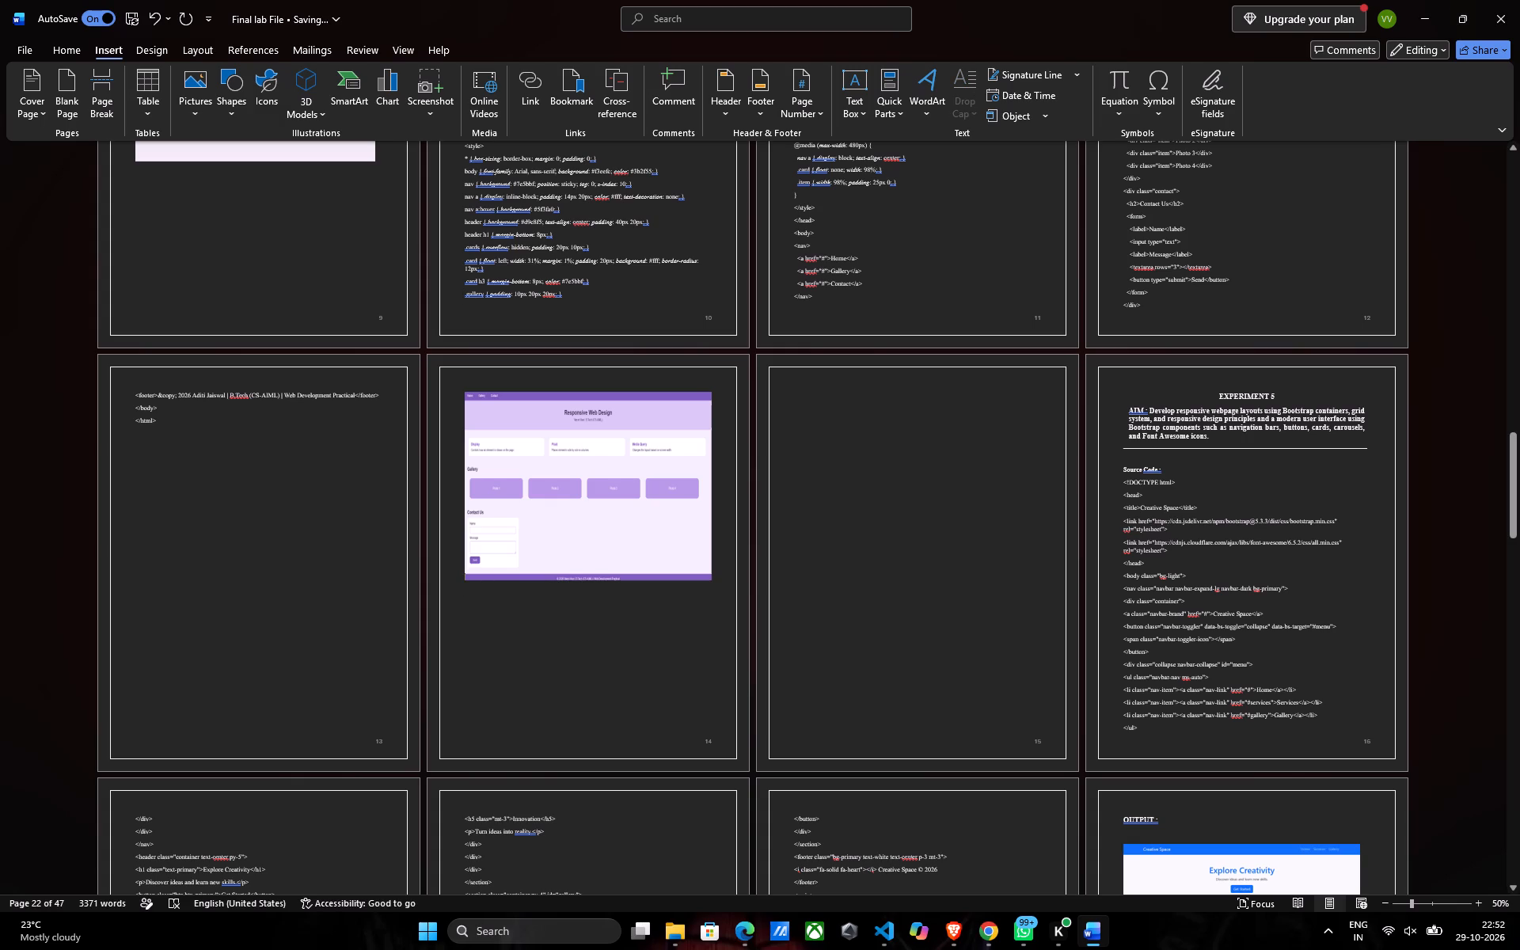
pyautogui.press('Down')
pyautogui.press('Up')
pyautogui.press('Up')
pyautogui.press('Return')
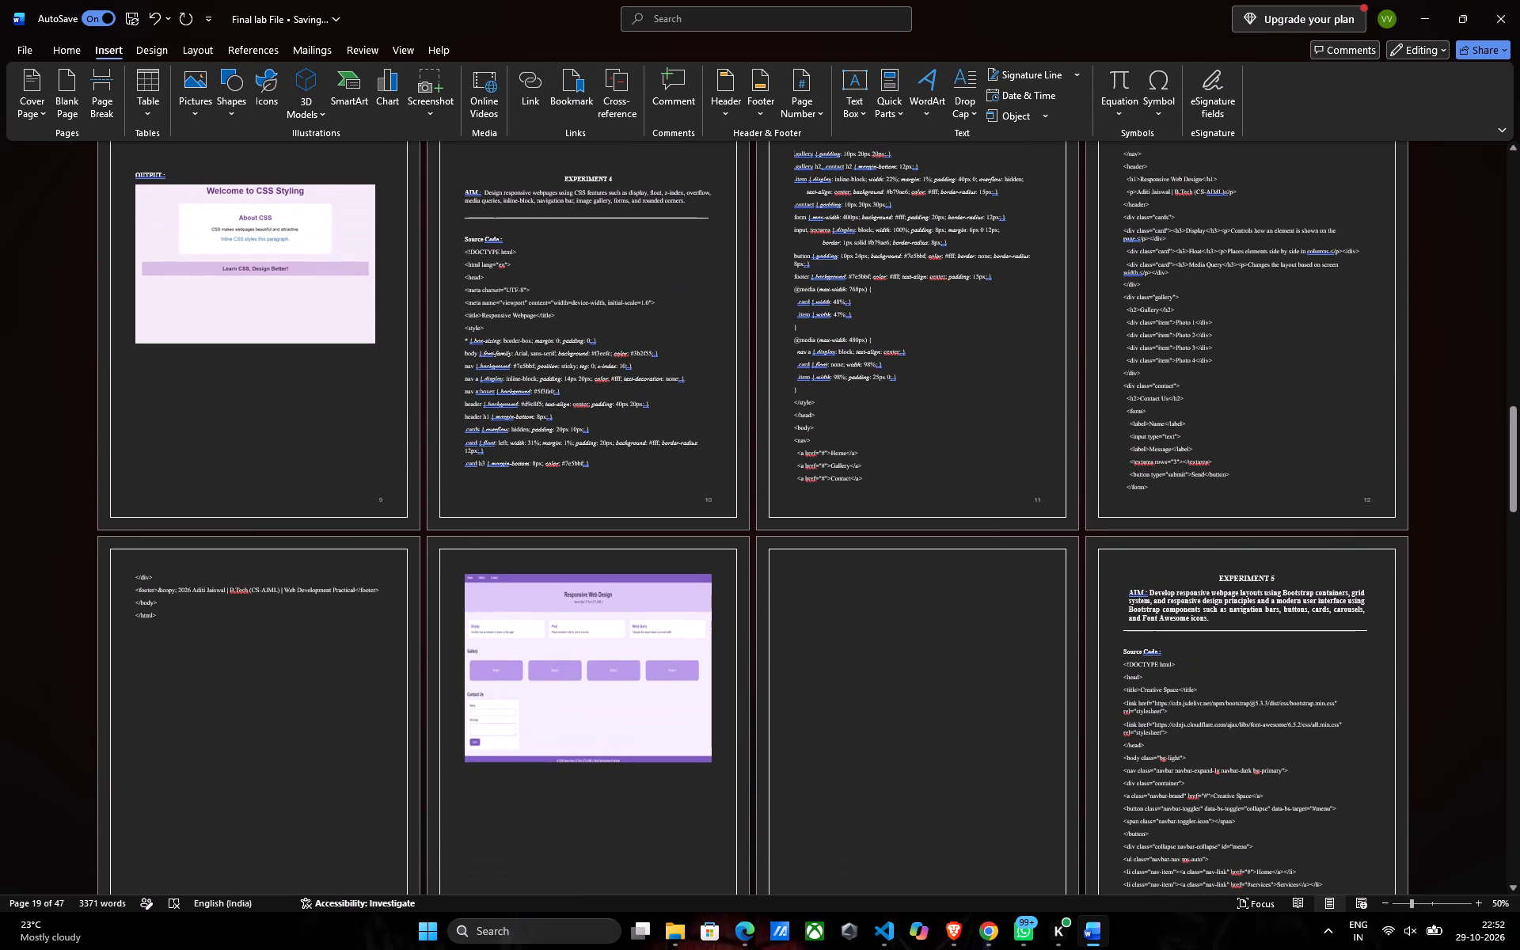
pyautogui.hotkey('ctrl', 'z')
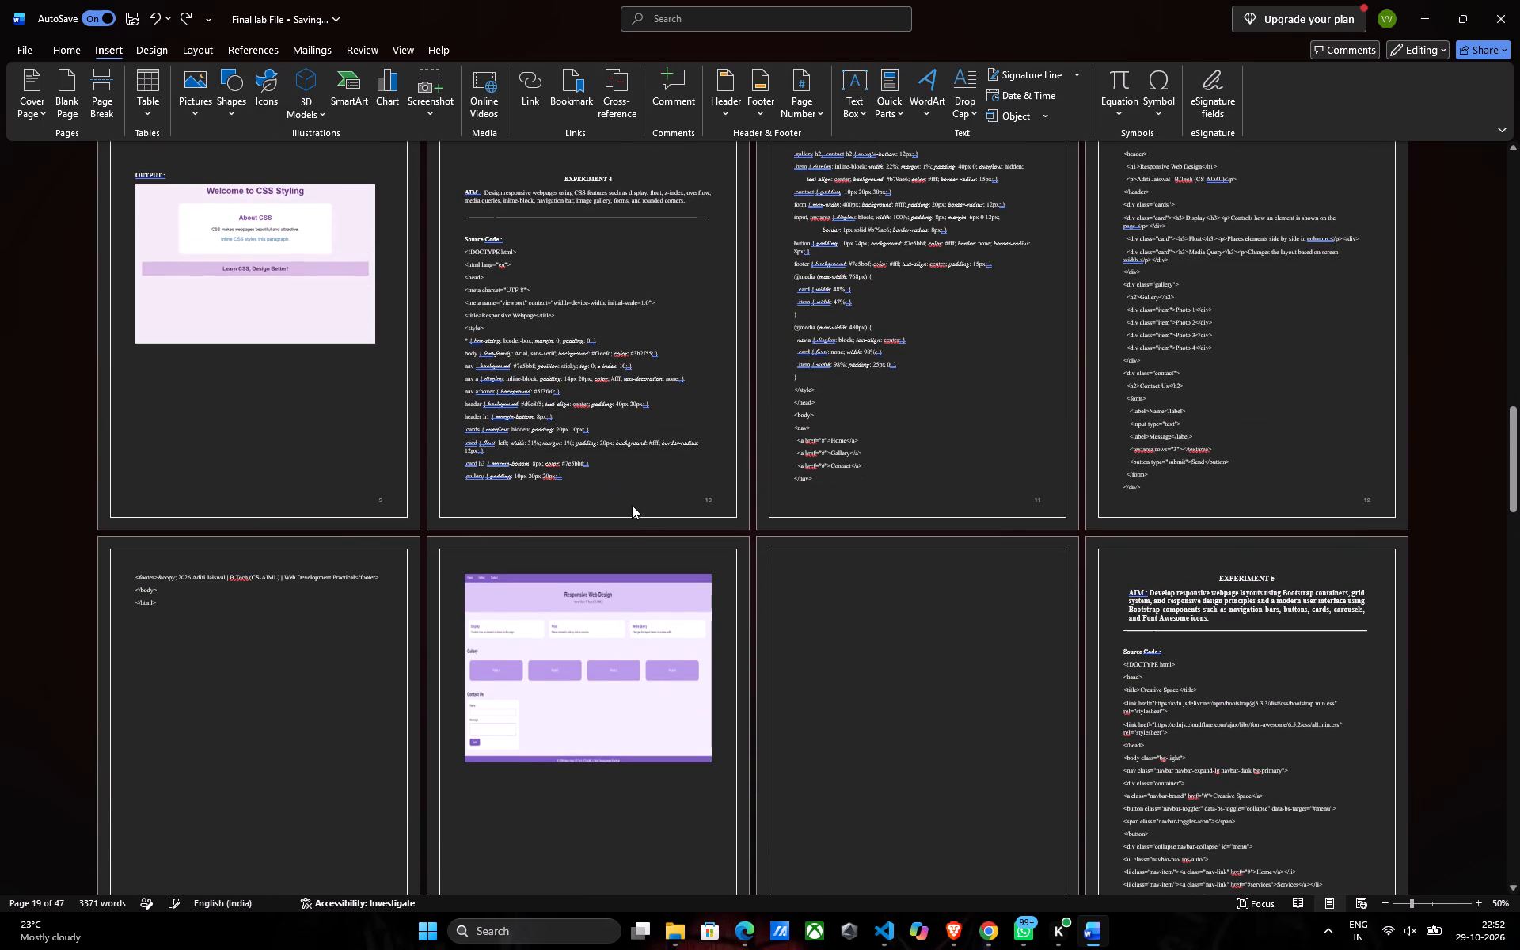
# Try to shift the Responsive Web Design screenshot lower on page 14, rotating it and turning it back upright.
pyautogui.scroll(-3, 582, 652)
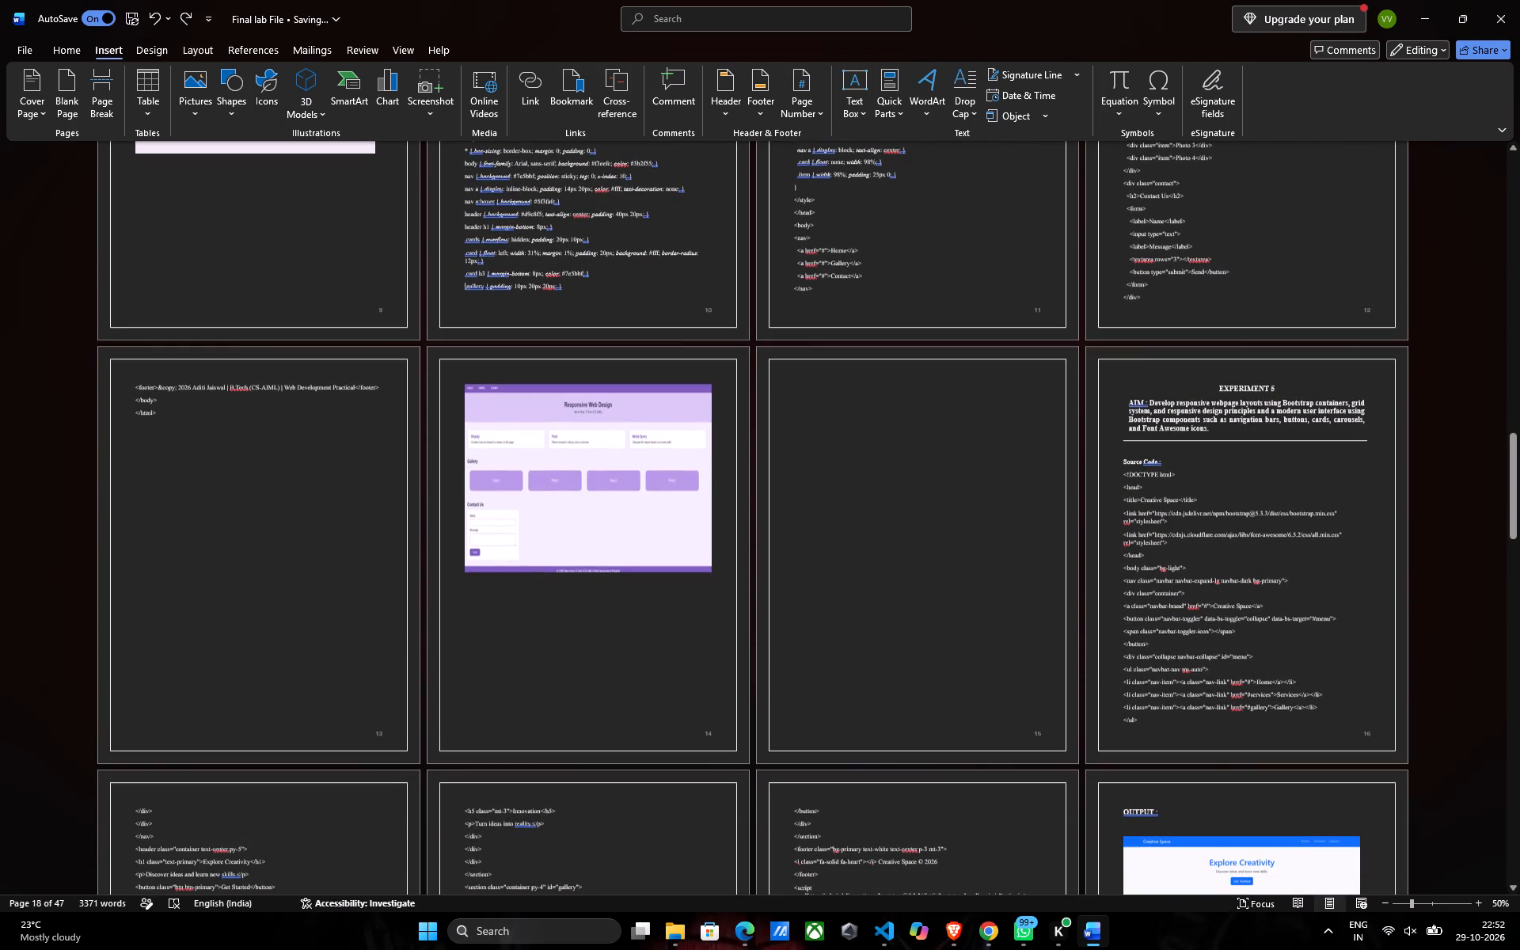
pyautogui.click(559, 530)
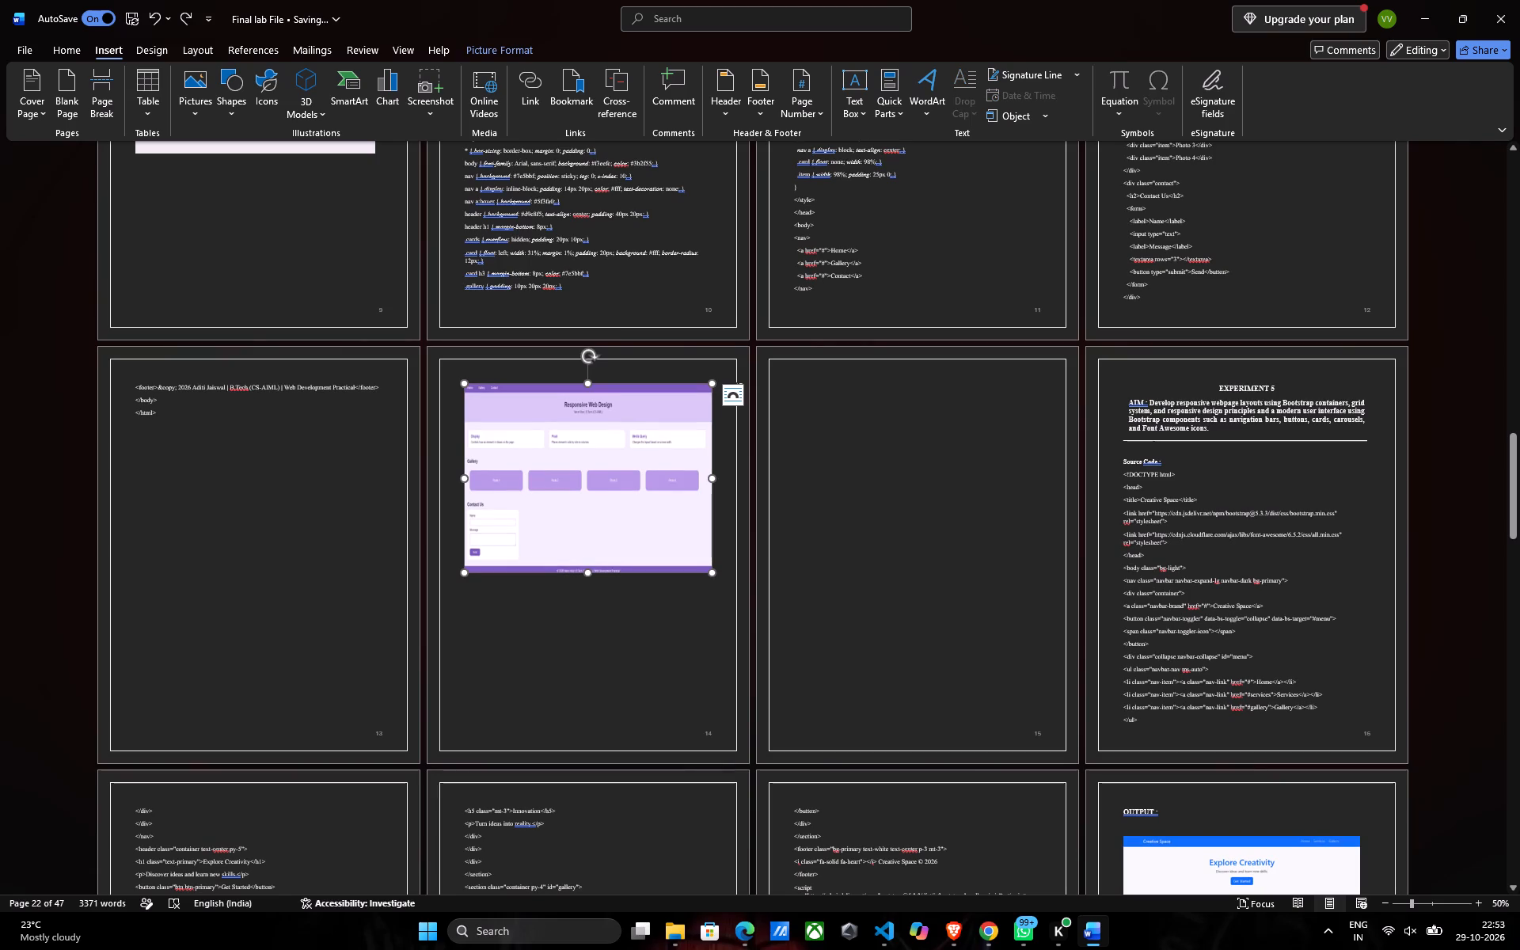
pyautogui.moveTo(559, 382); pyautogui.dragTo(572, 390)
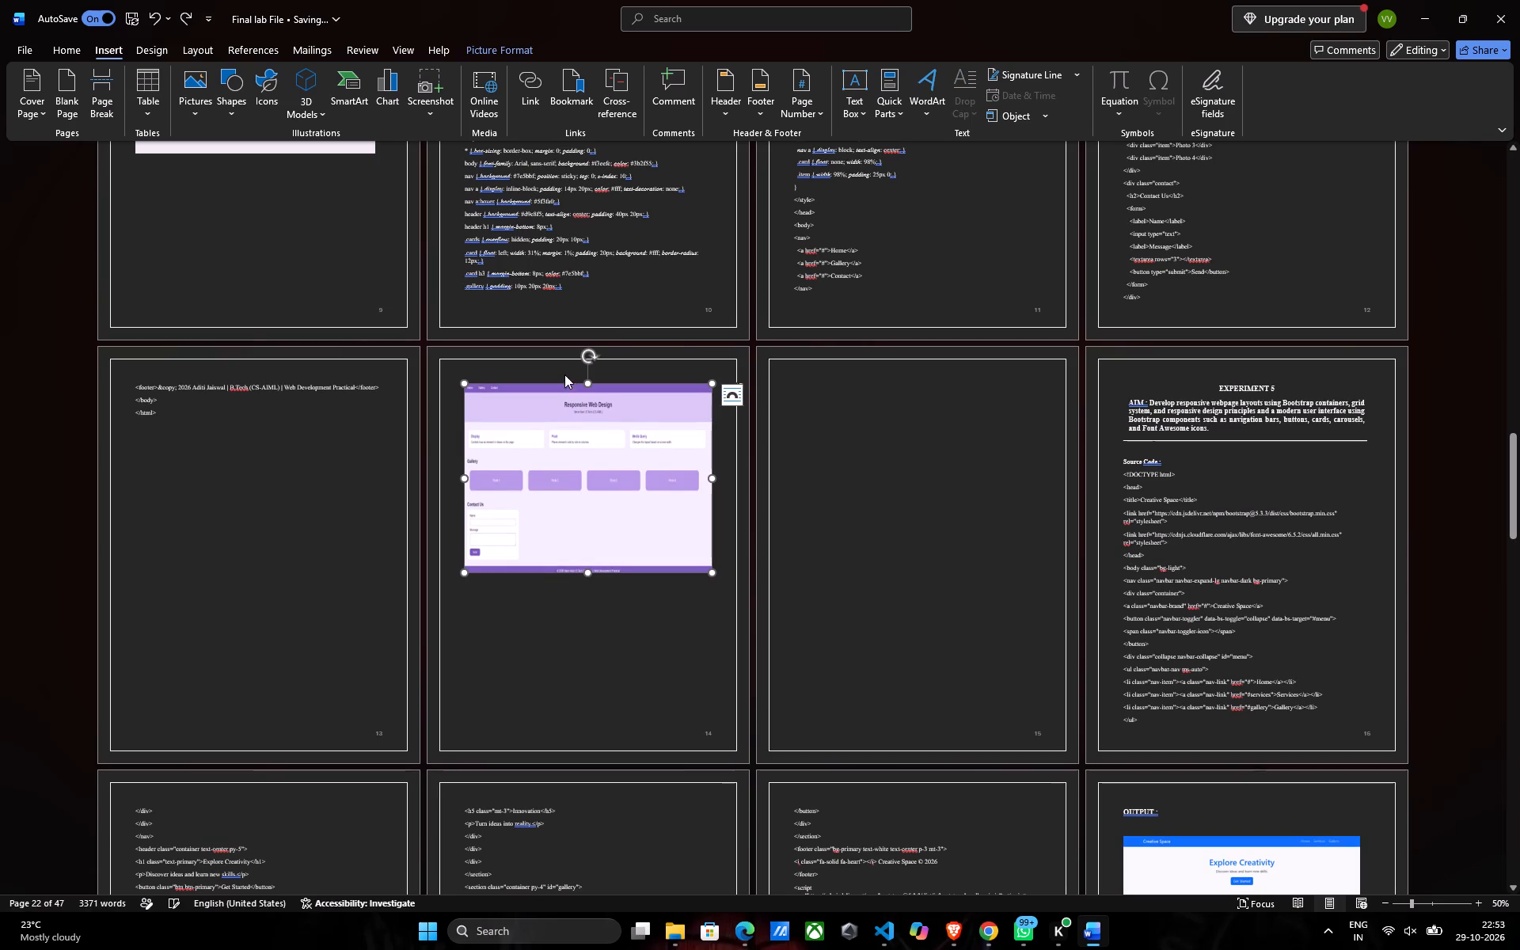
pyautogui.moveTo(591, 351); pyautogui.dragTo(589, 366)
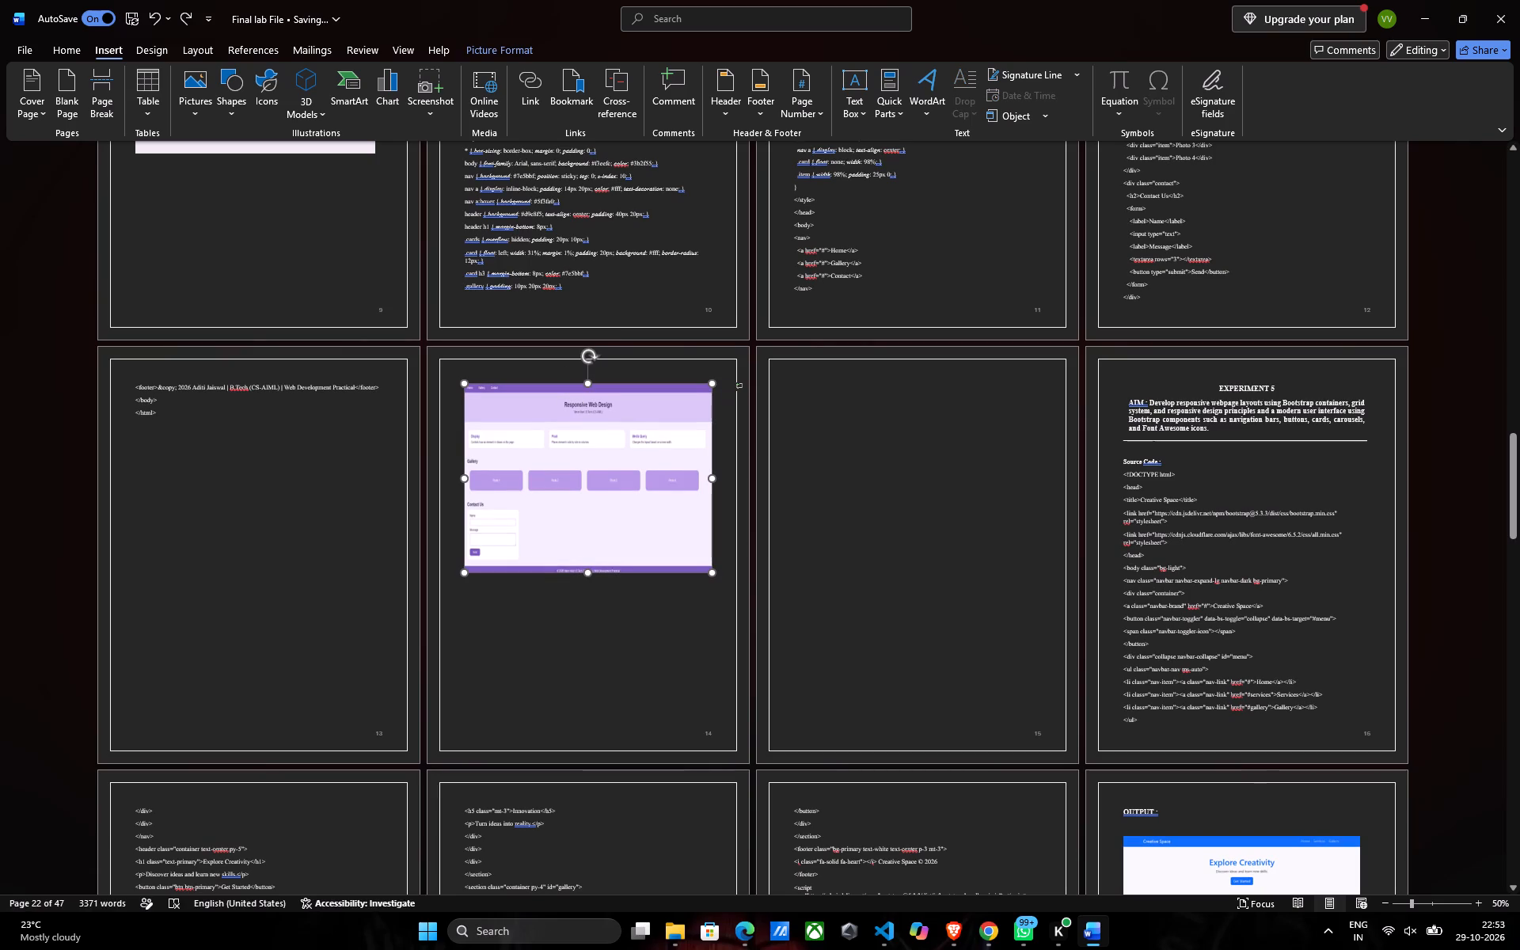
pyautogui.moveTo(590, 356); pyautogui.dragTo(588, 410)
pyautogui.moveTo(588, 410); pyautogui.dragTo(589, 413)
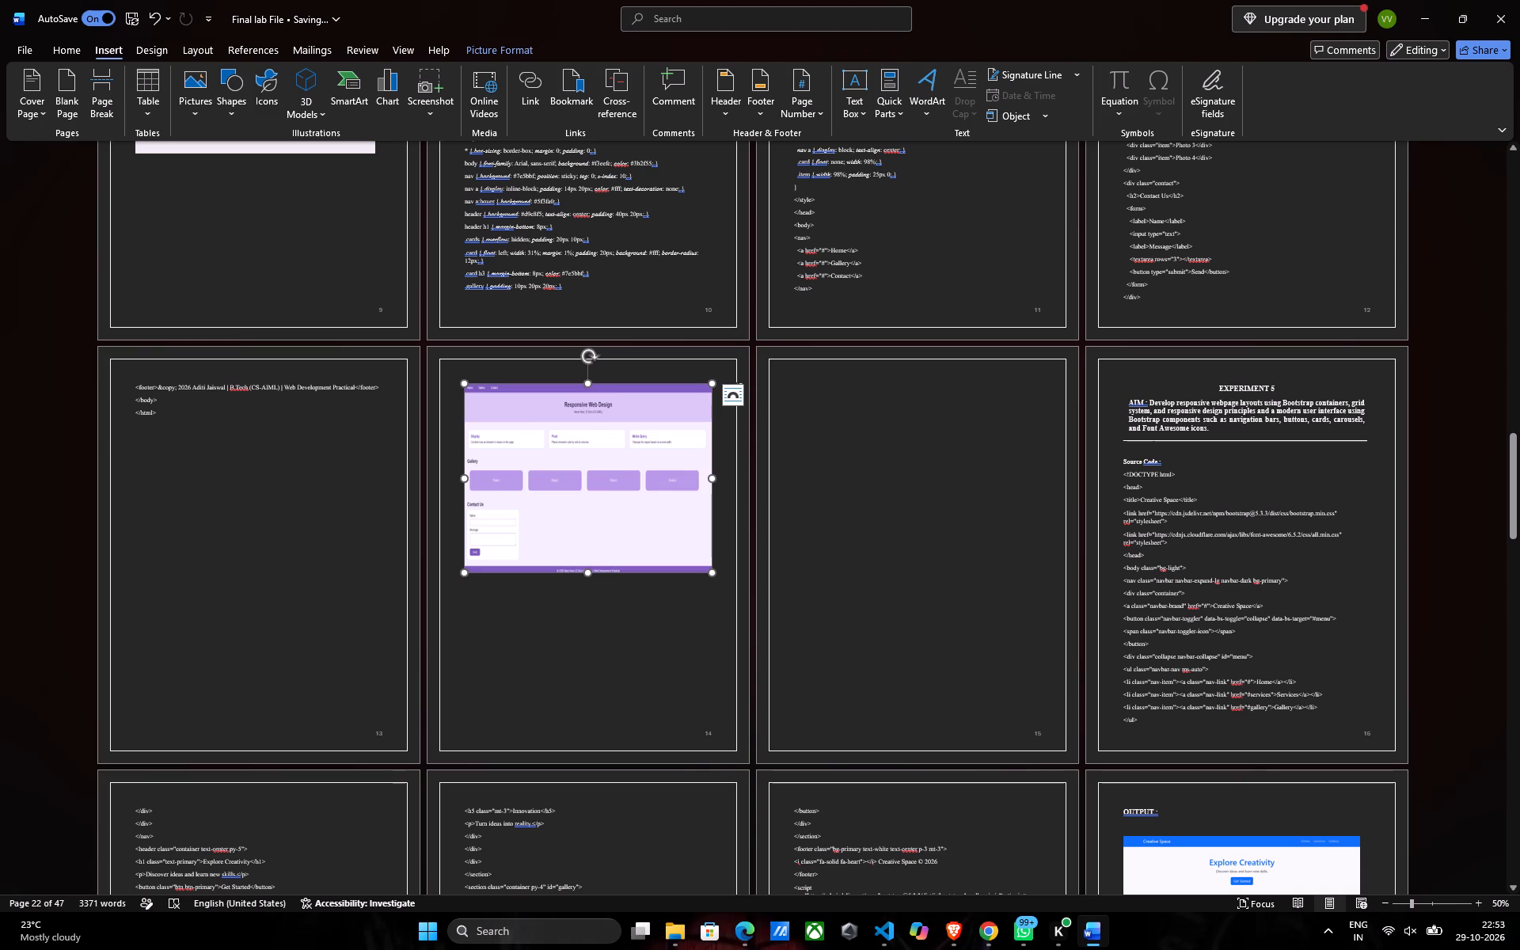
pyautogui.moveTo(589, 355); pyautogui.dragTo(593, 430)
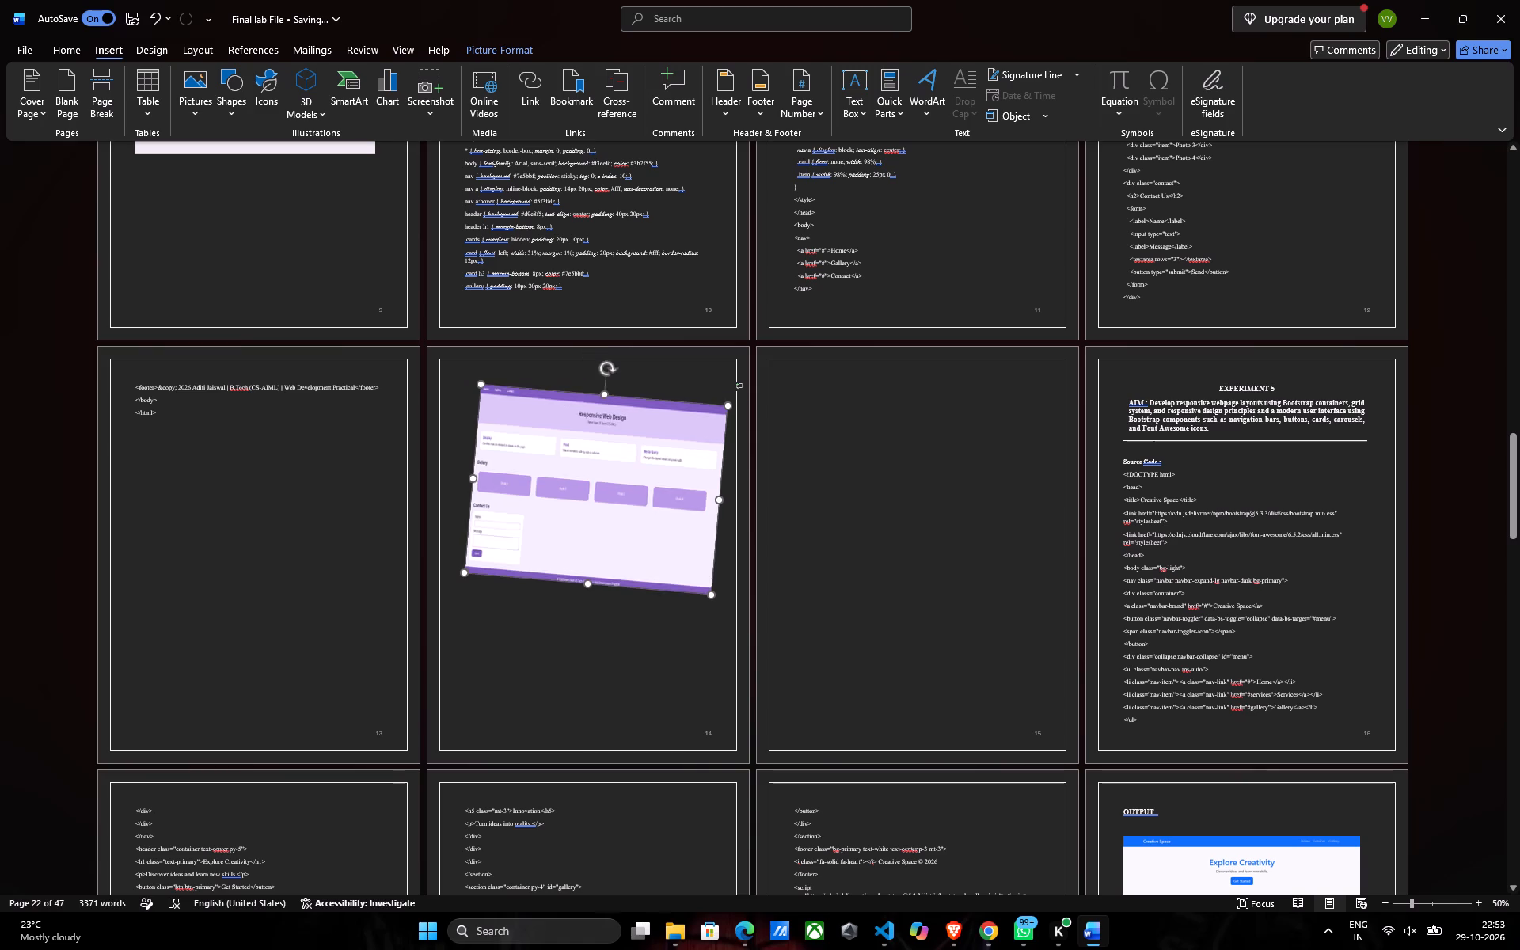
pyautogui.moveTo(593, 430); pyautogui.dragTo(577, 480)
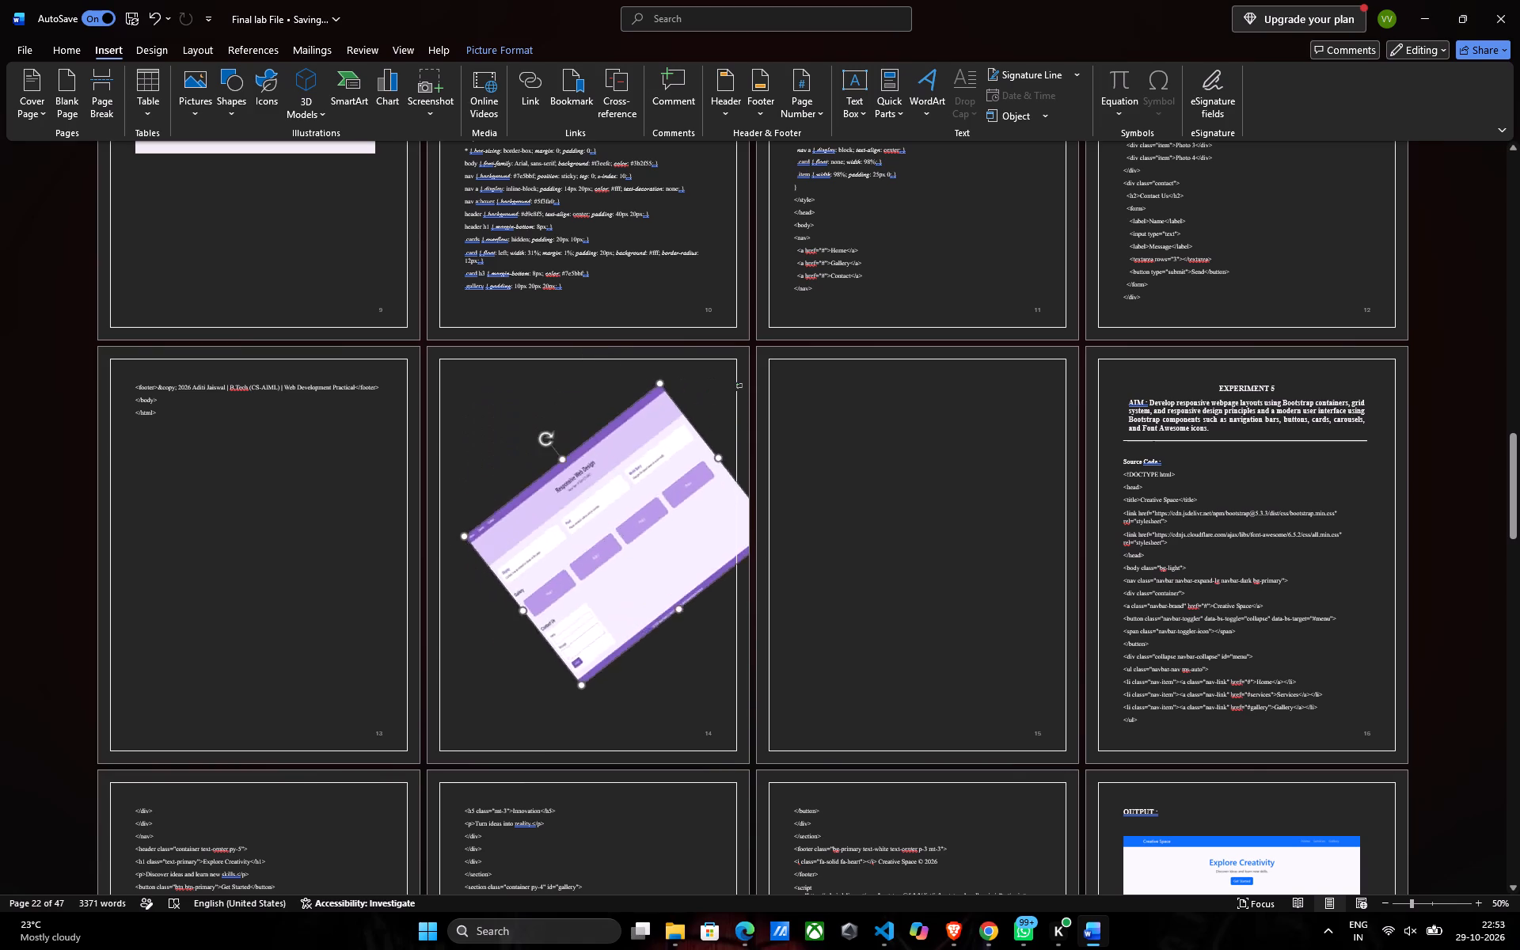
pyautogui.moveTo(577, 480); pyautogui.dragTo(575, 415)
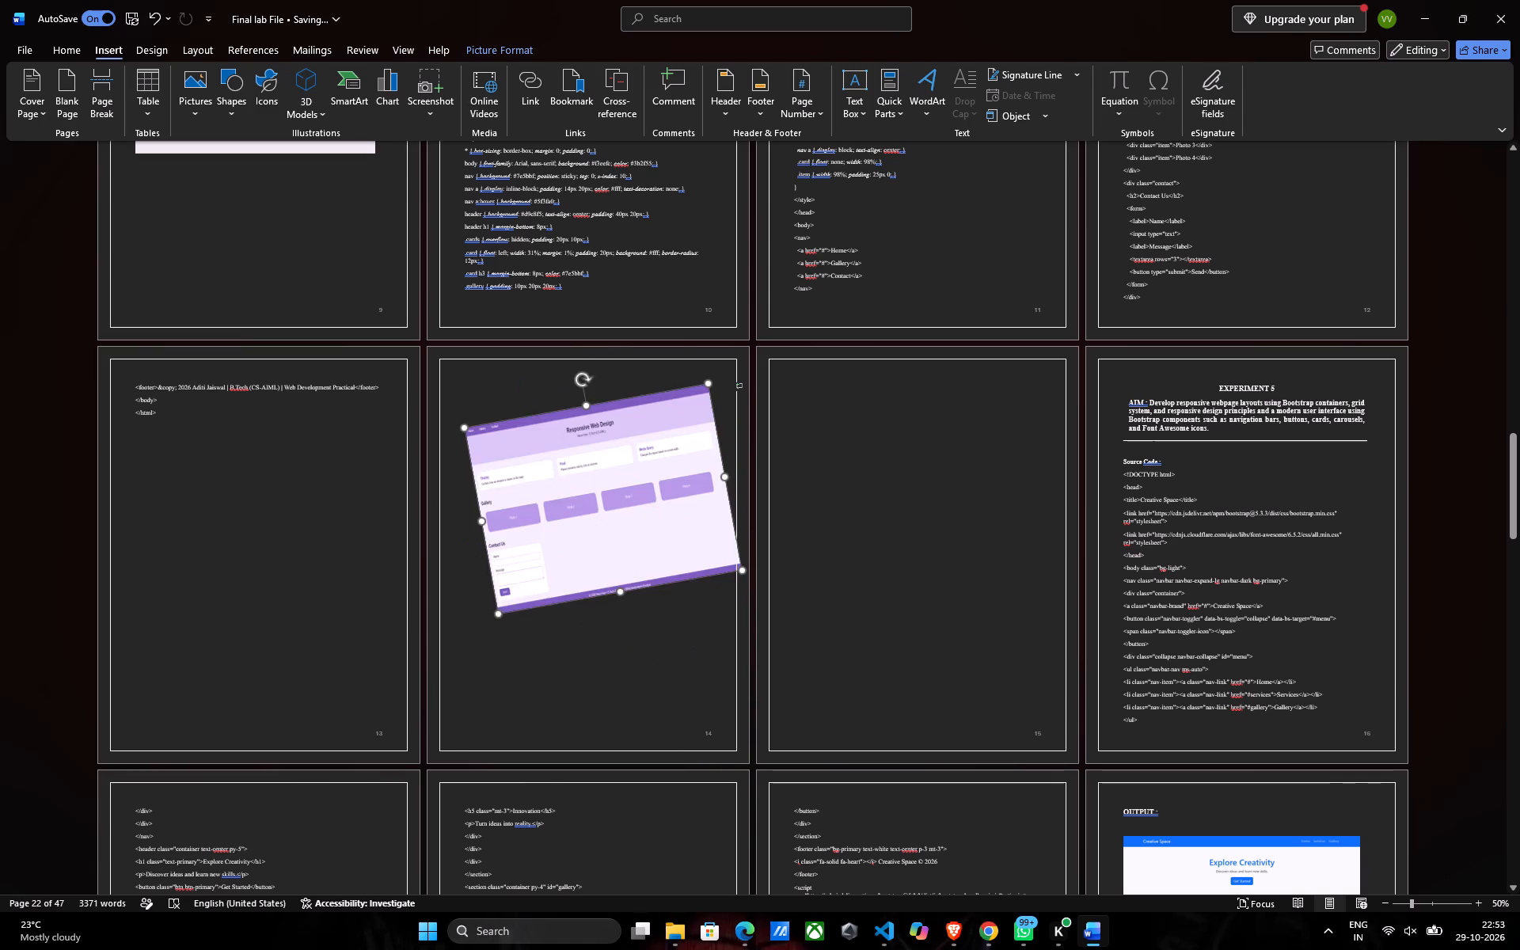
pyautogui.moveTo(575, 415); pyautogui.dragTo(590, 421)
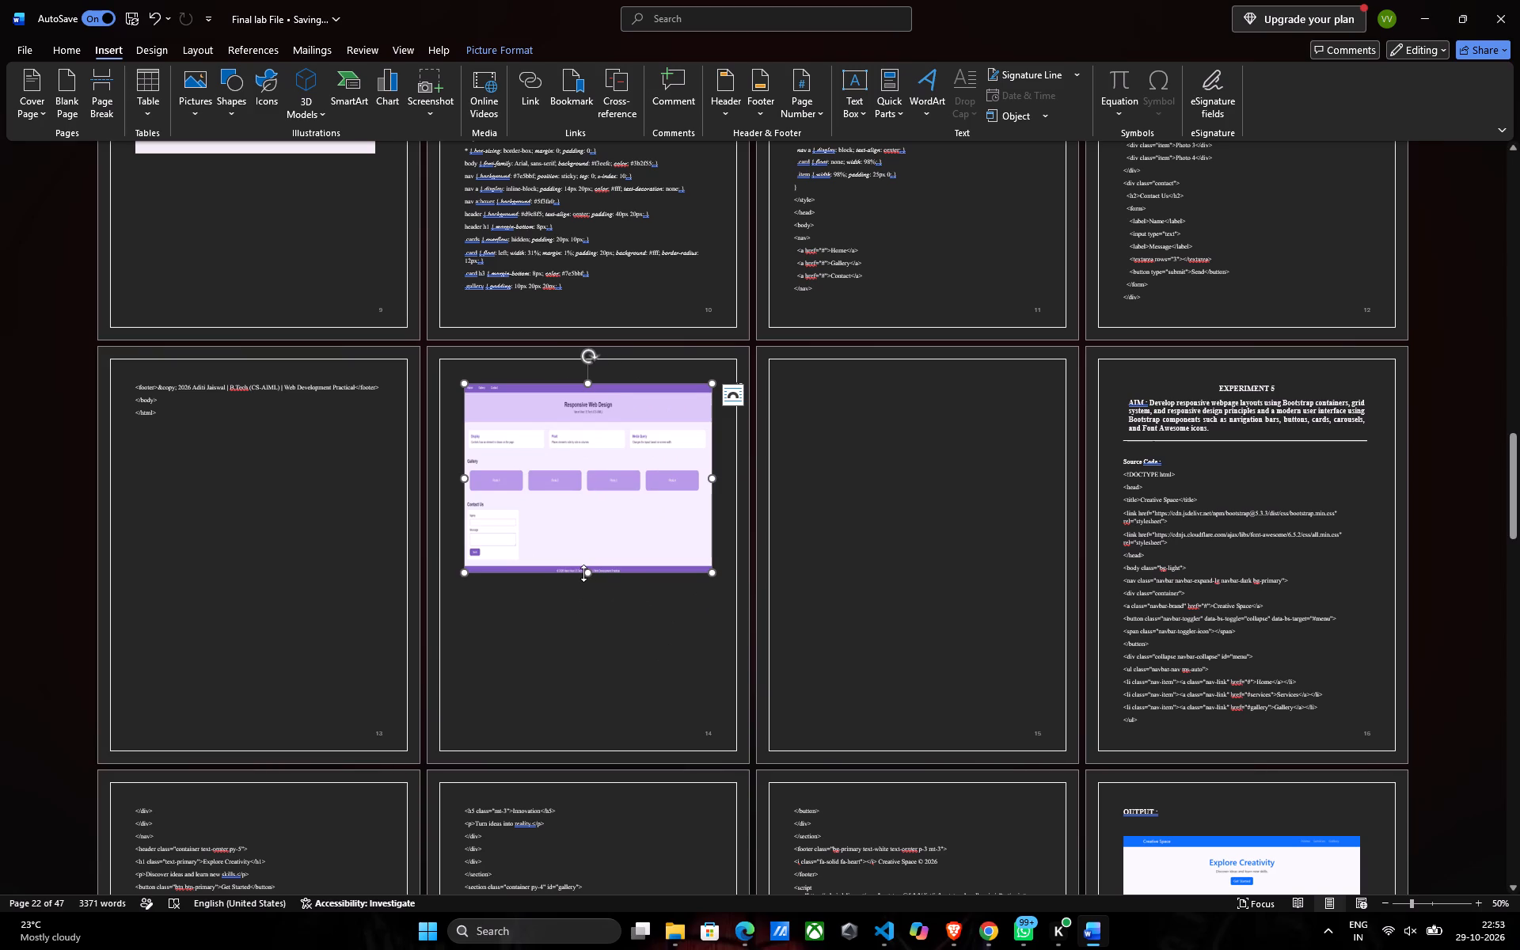
# Stretch the Responsive Web Design screenshot on page 14 vertically so it is slightly taller at the same width.
pyautogui.moveTo(586, 573); pyautogui.dragTo(614, 758)
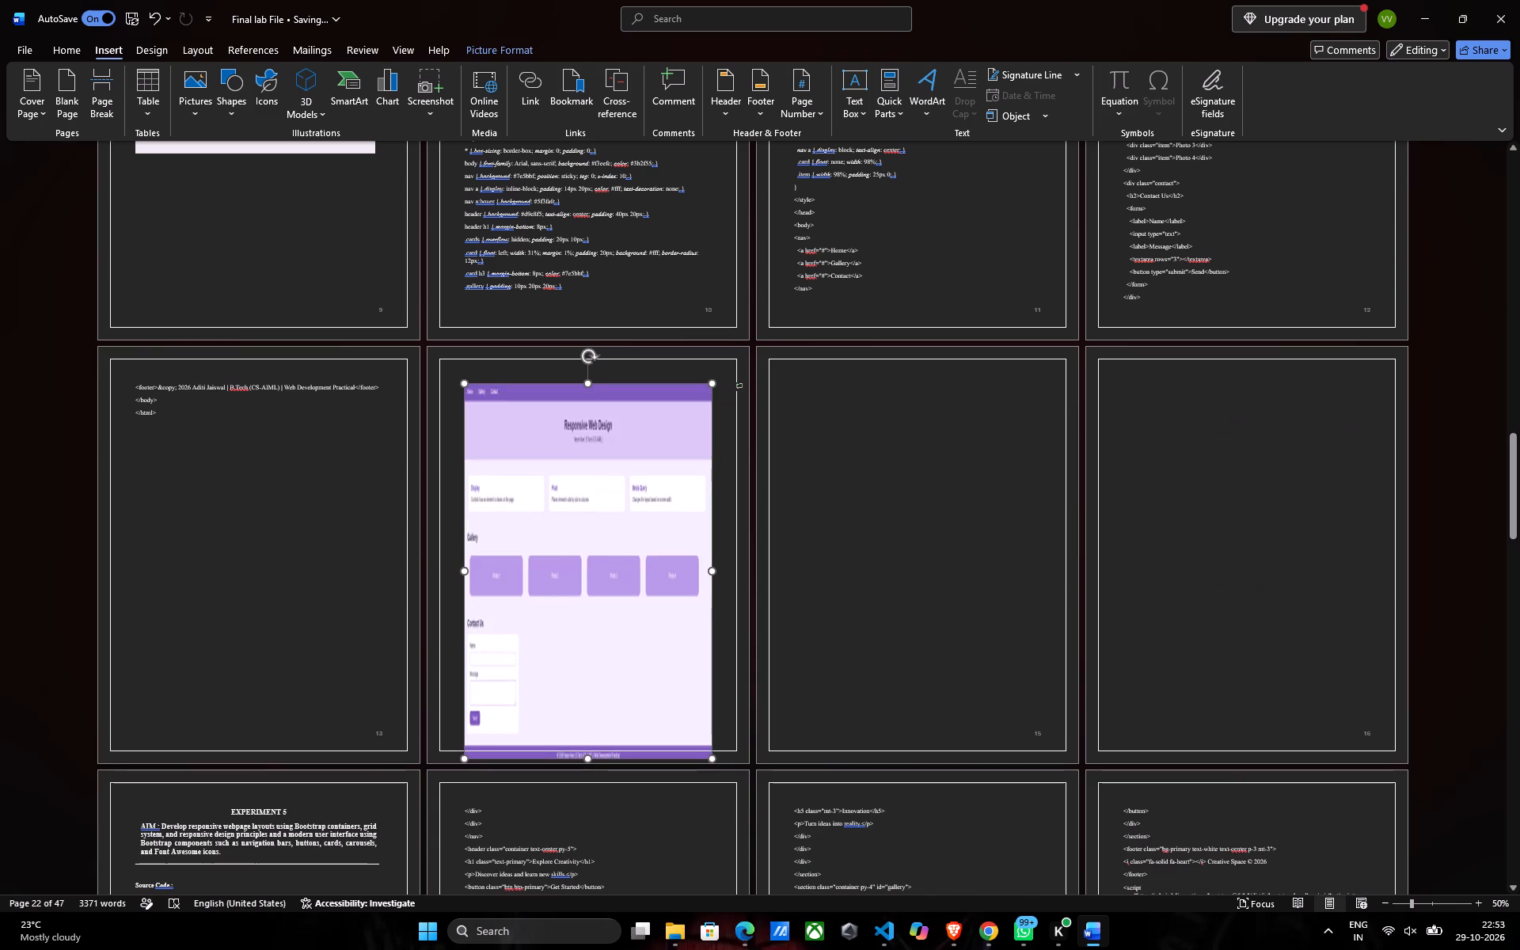
pyautogui.moveTo(614, 758); pyautogui.dragTo(614, 735)
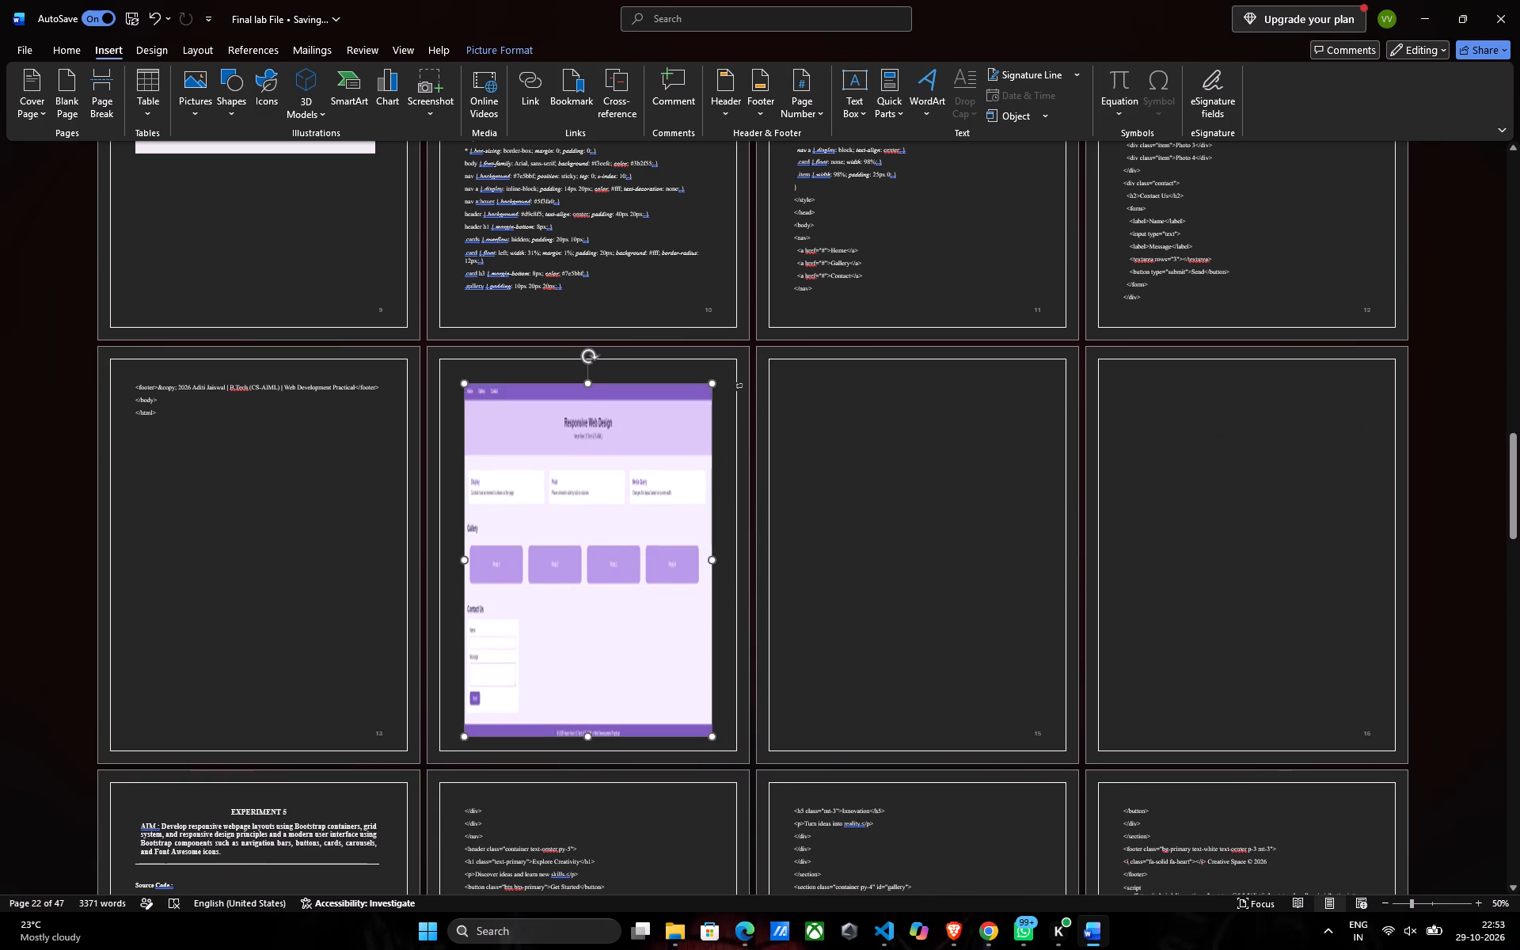
pyautogui.moveTo(589, 382); pyautogui.dragTo(633, 522)
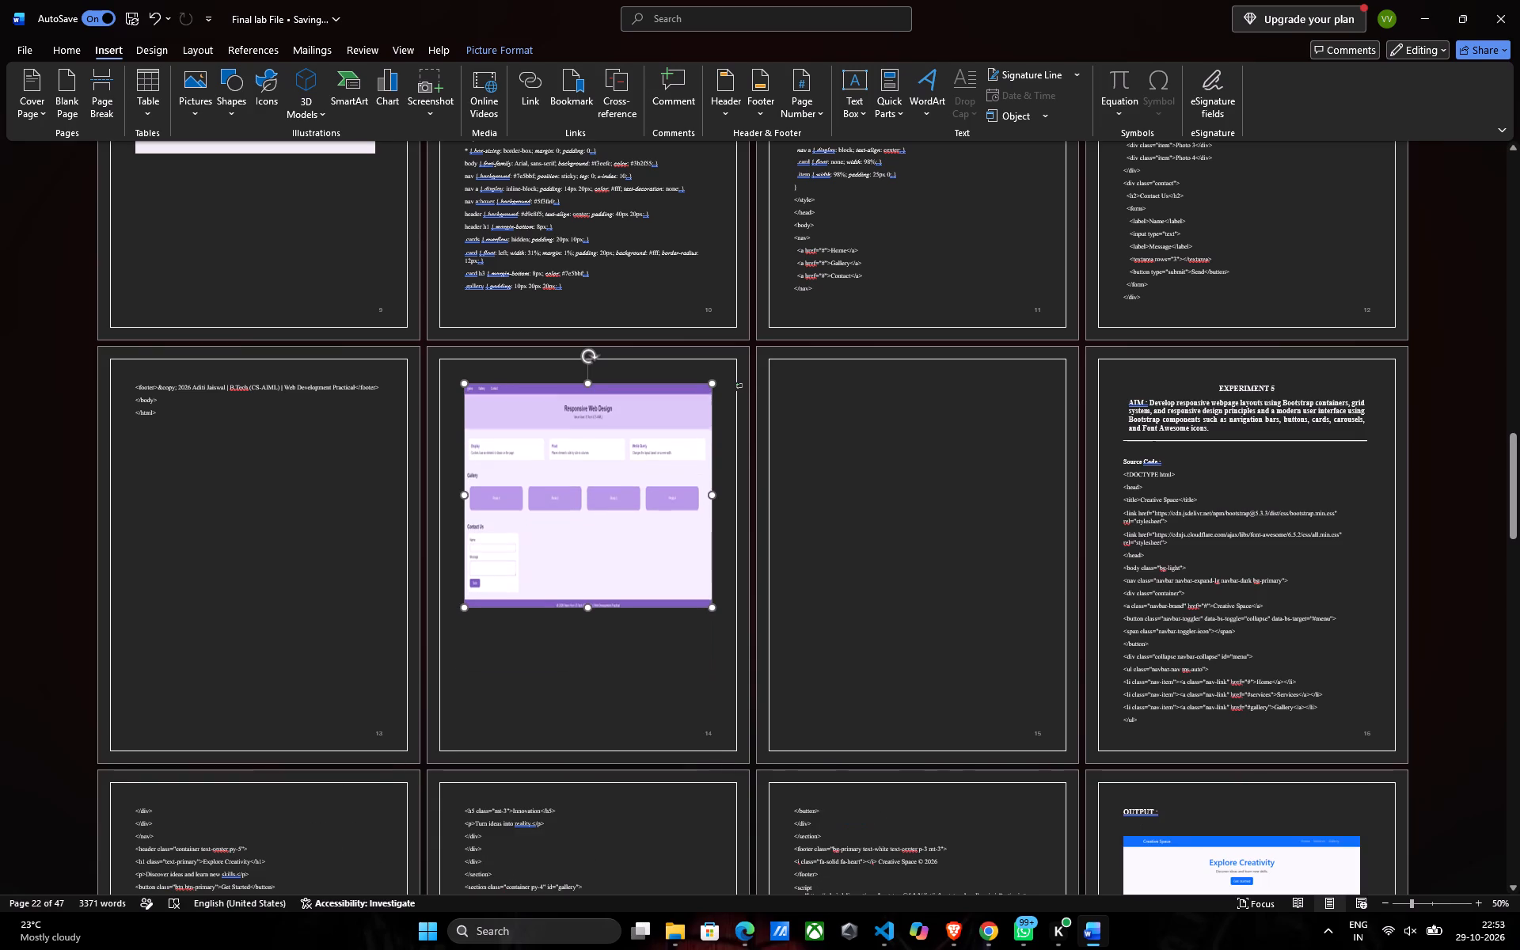
pyautogui.moveTo(633, 522); pyautogui.dragTo(633, 523)
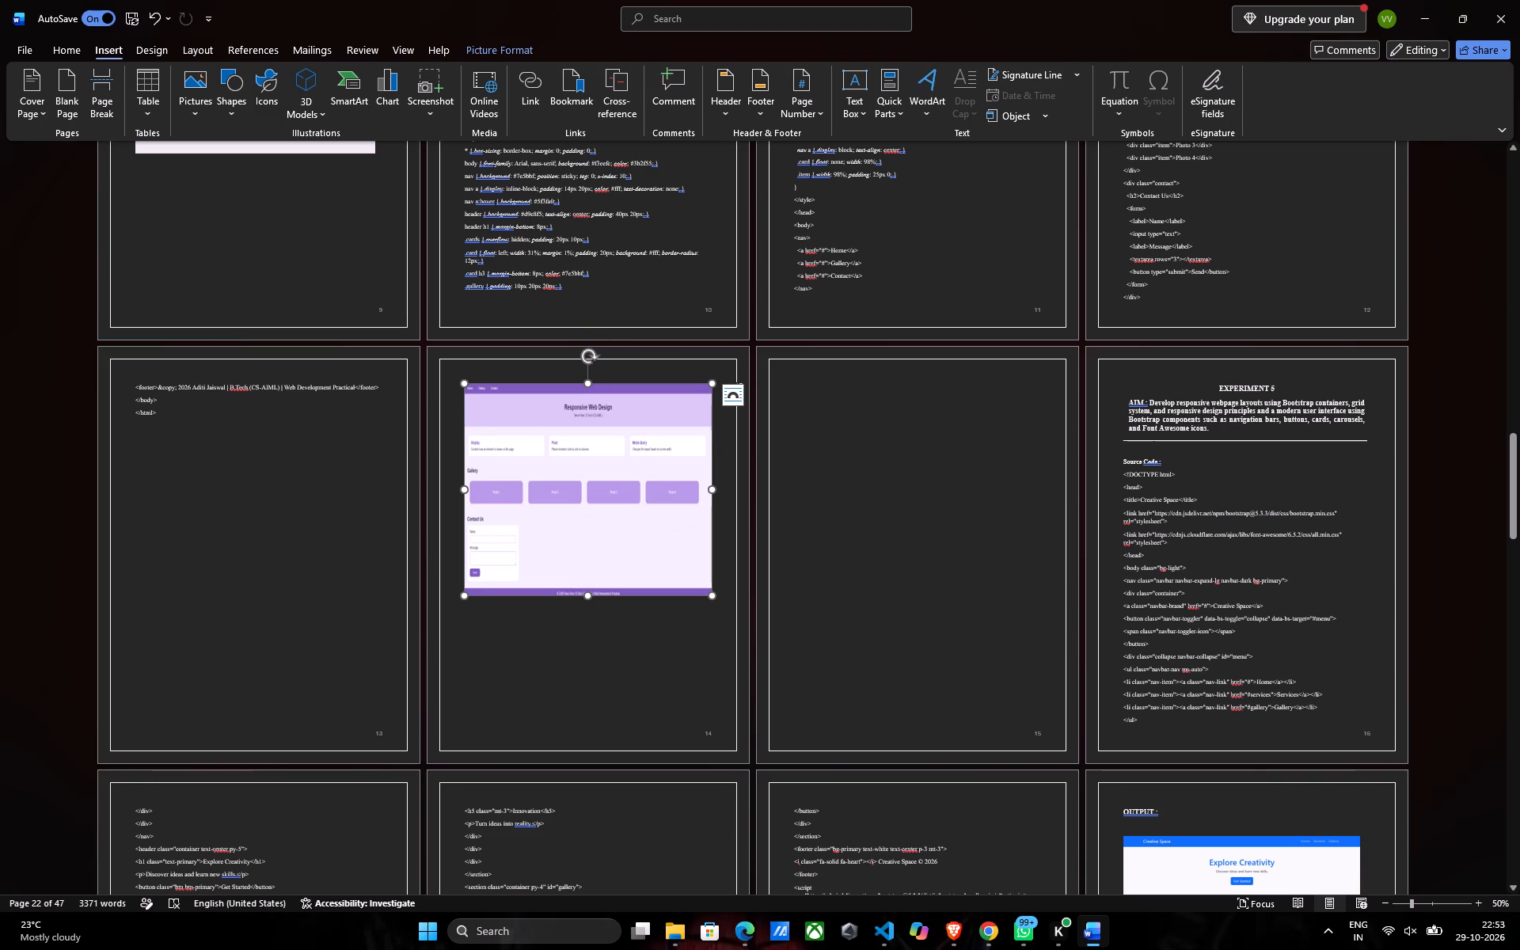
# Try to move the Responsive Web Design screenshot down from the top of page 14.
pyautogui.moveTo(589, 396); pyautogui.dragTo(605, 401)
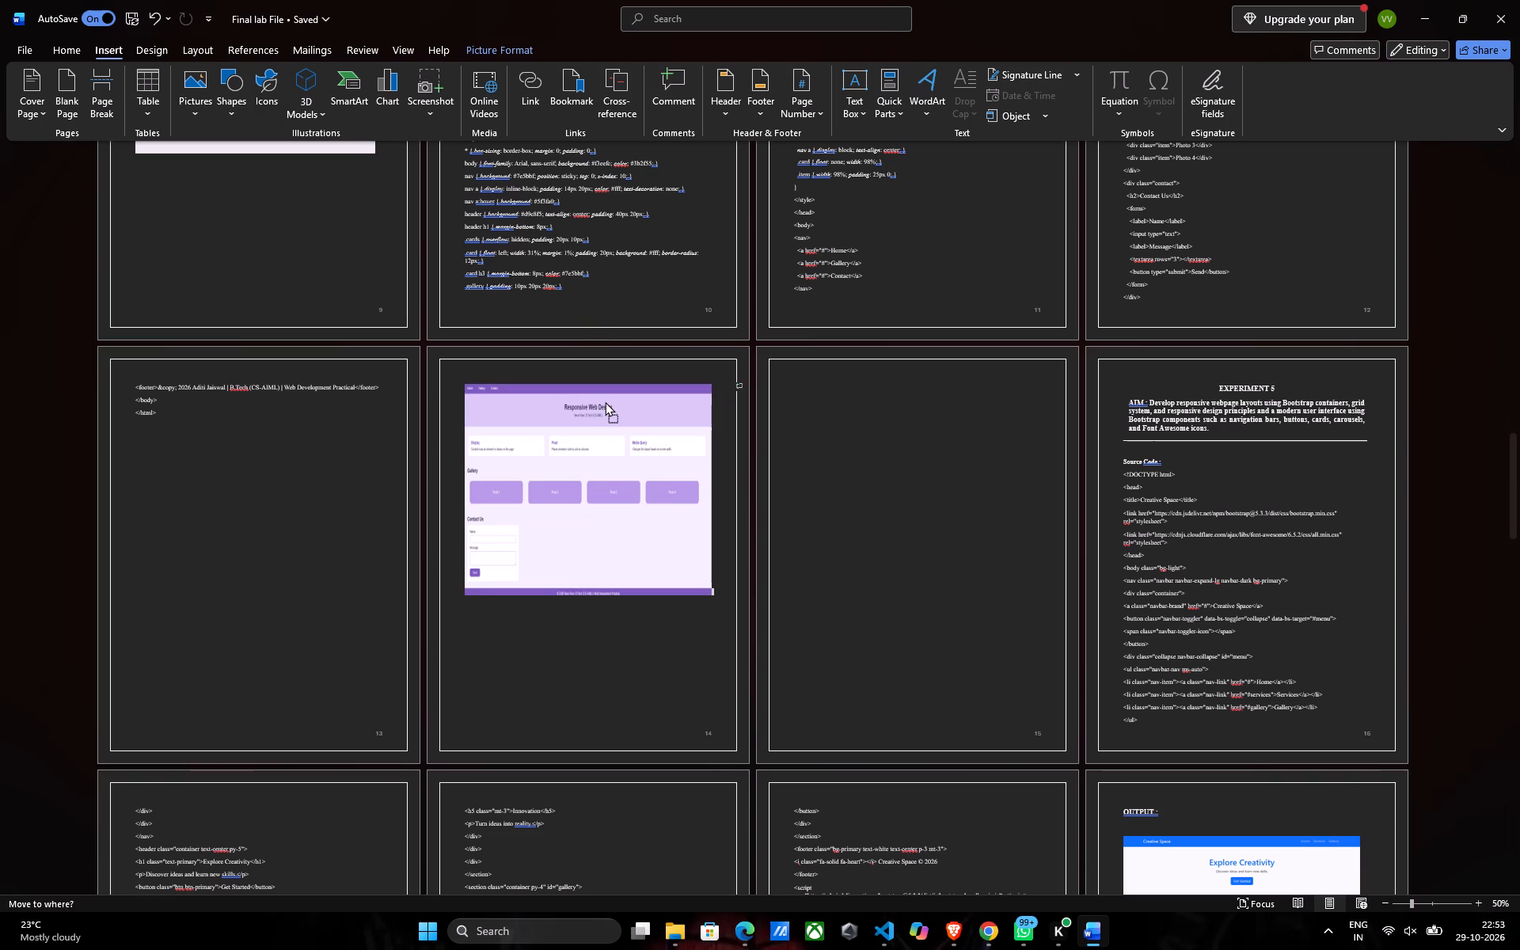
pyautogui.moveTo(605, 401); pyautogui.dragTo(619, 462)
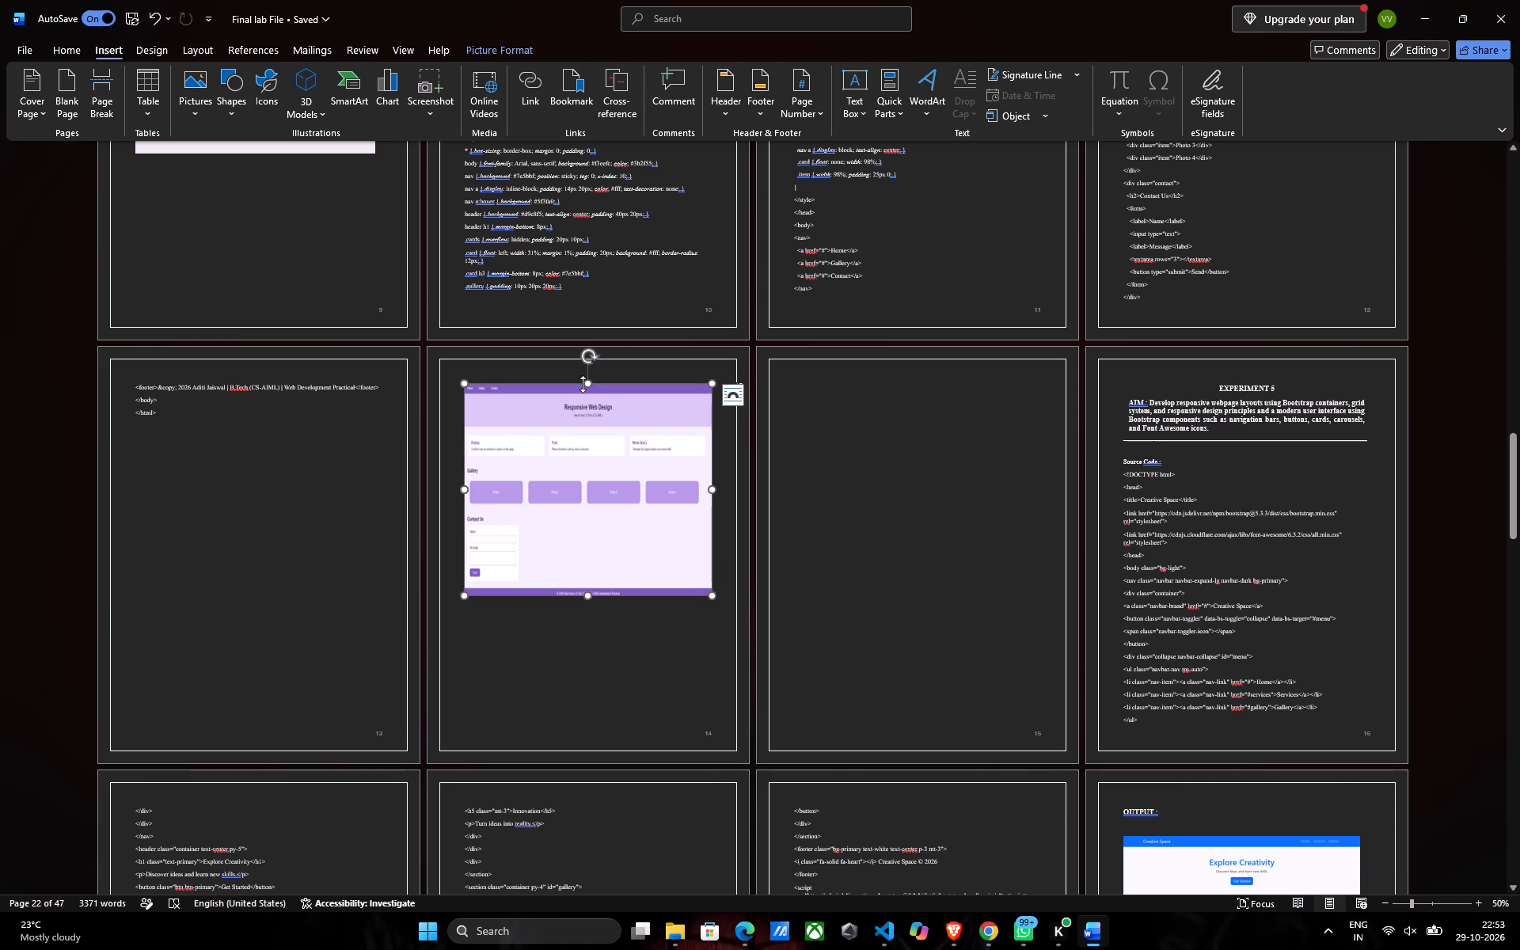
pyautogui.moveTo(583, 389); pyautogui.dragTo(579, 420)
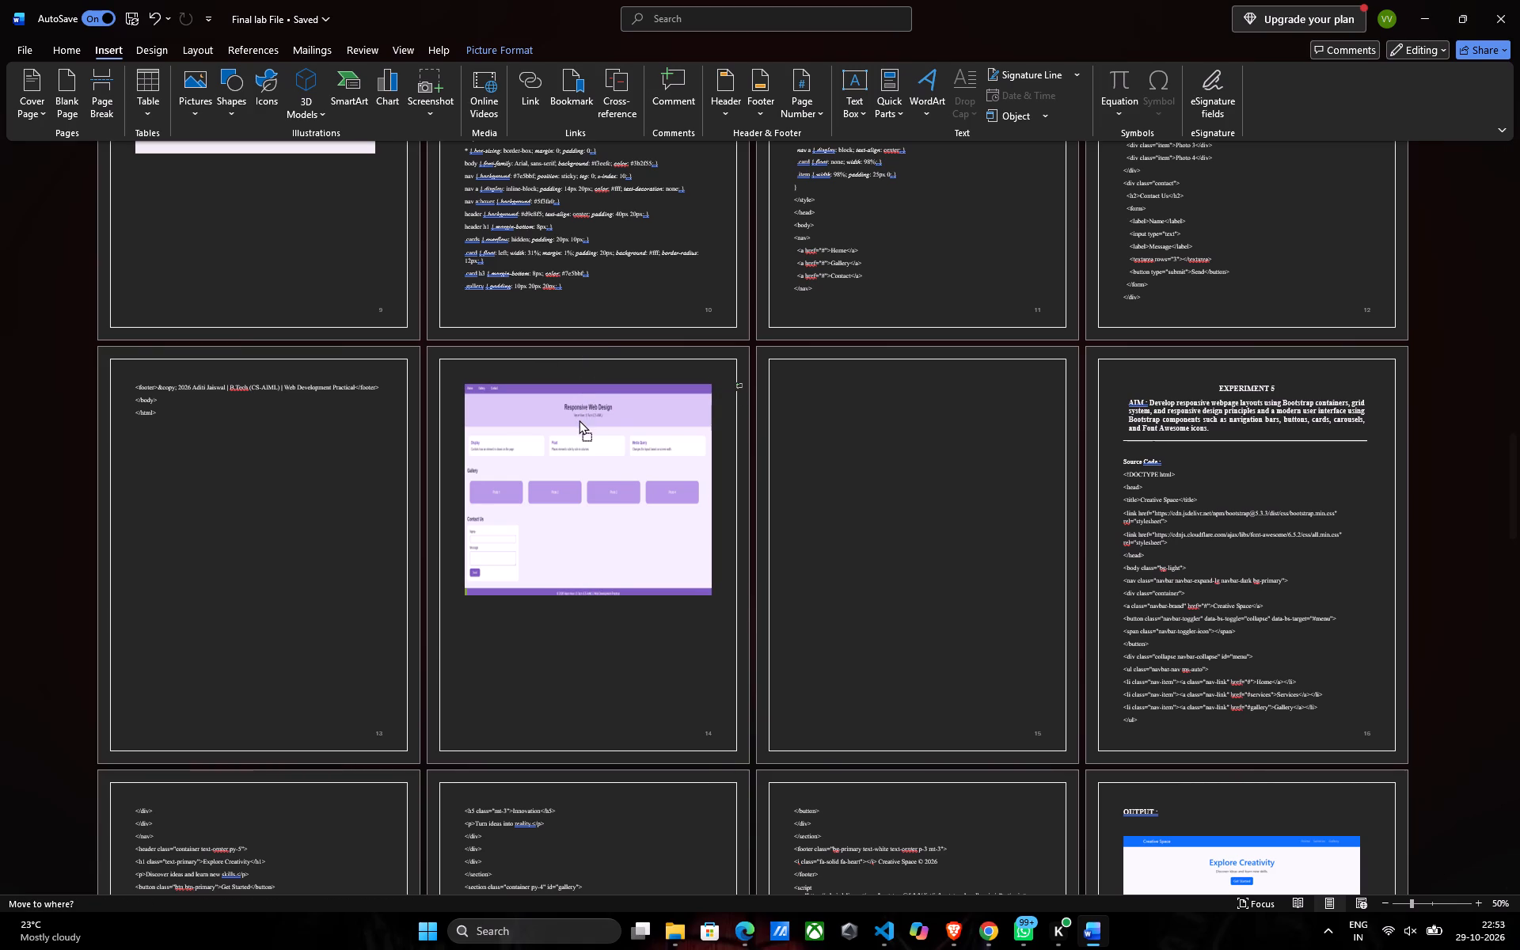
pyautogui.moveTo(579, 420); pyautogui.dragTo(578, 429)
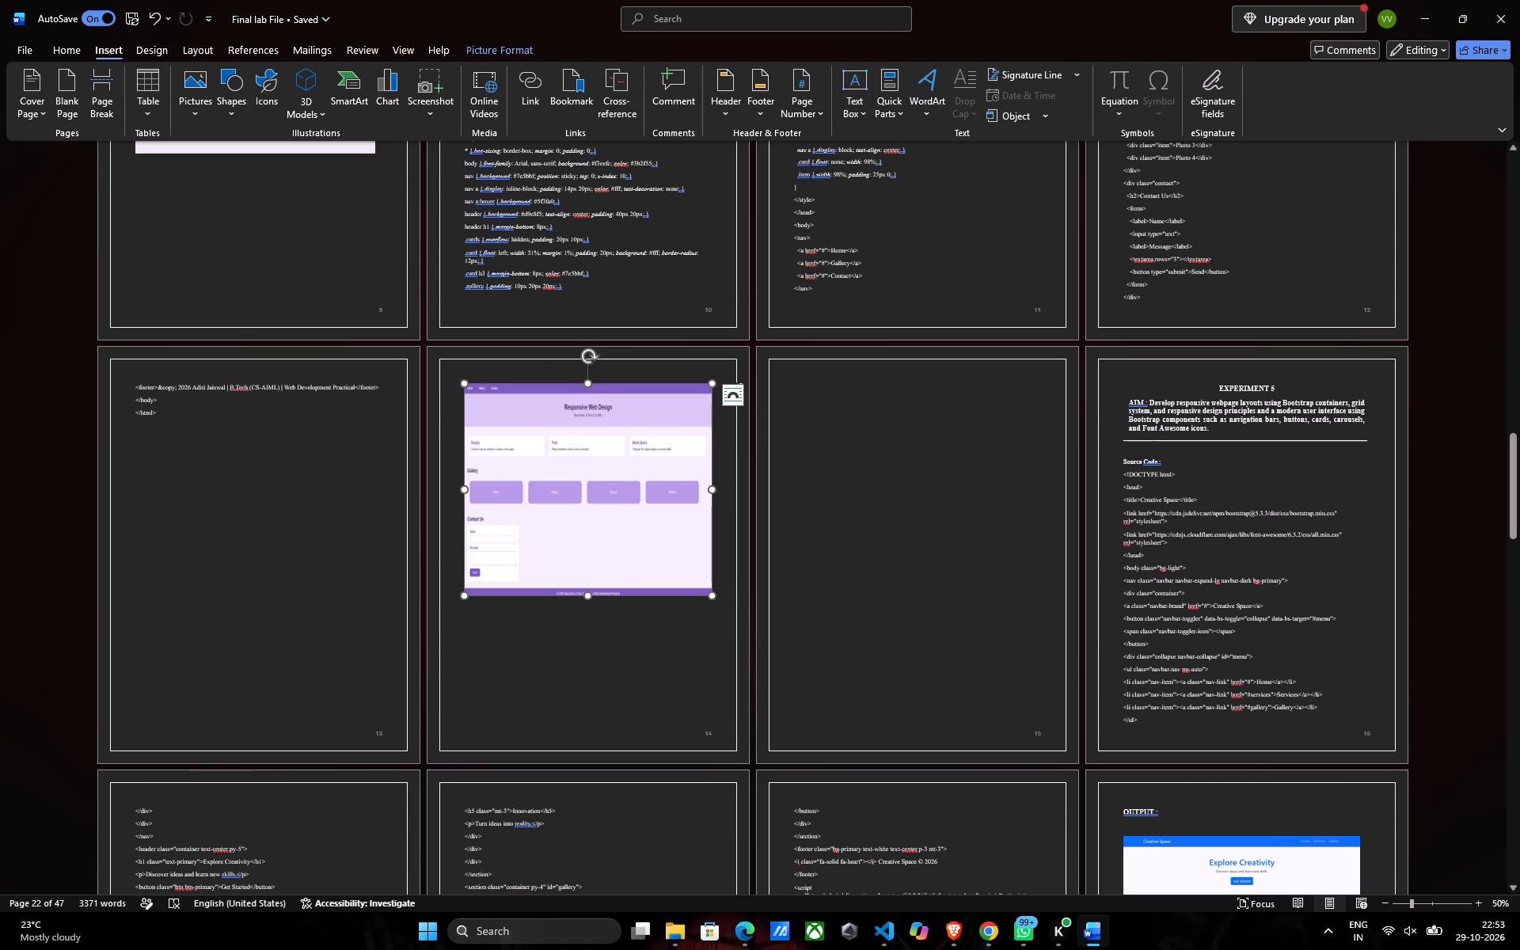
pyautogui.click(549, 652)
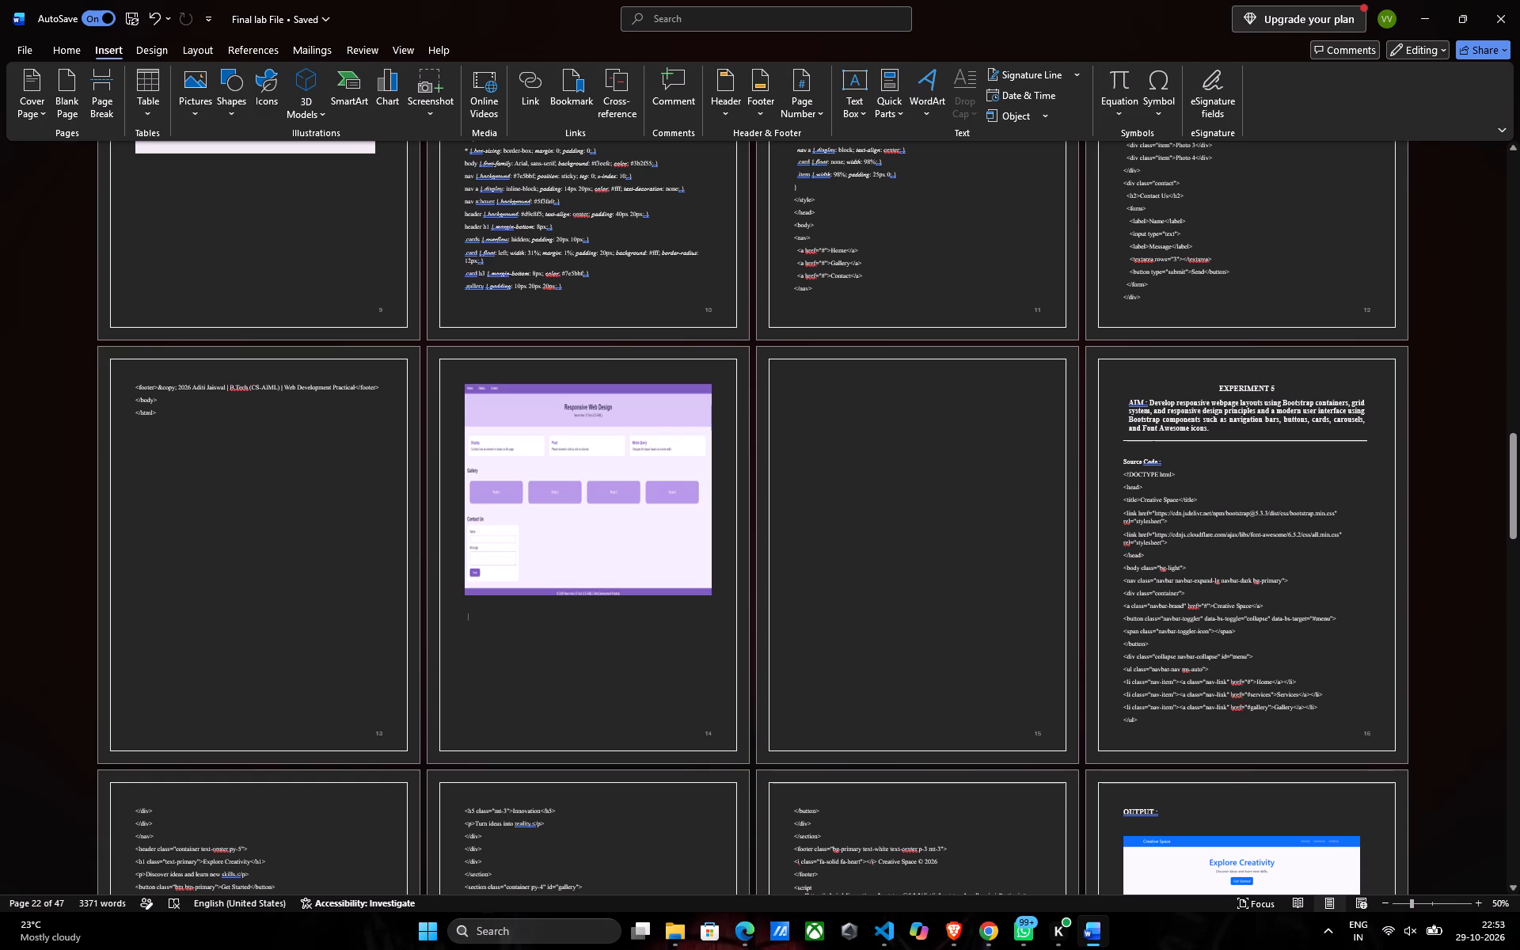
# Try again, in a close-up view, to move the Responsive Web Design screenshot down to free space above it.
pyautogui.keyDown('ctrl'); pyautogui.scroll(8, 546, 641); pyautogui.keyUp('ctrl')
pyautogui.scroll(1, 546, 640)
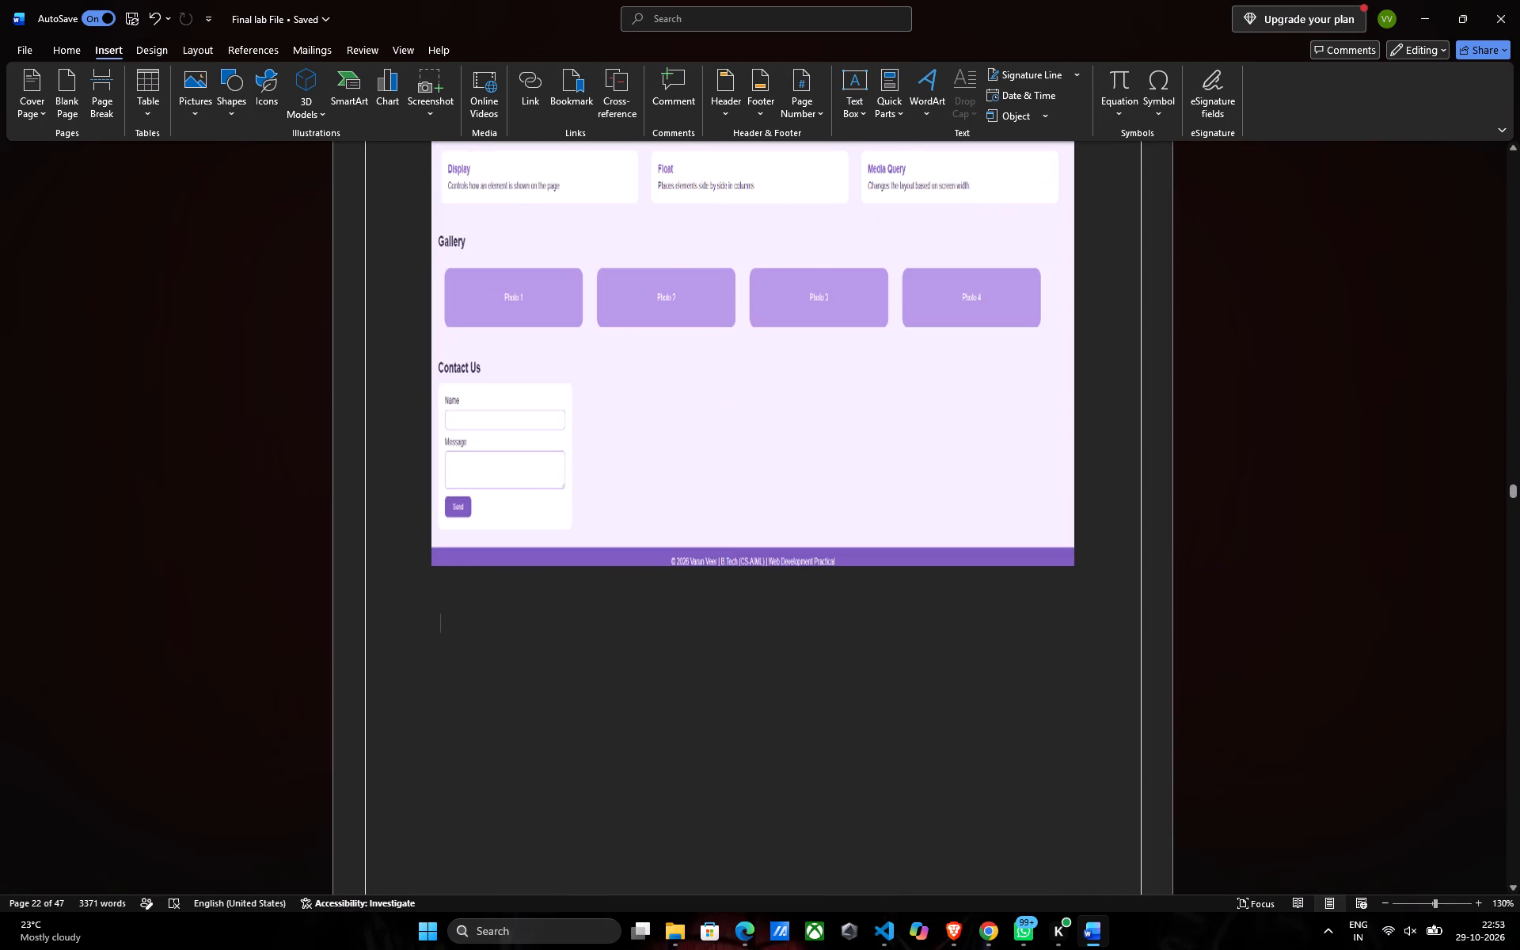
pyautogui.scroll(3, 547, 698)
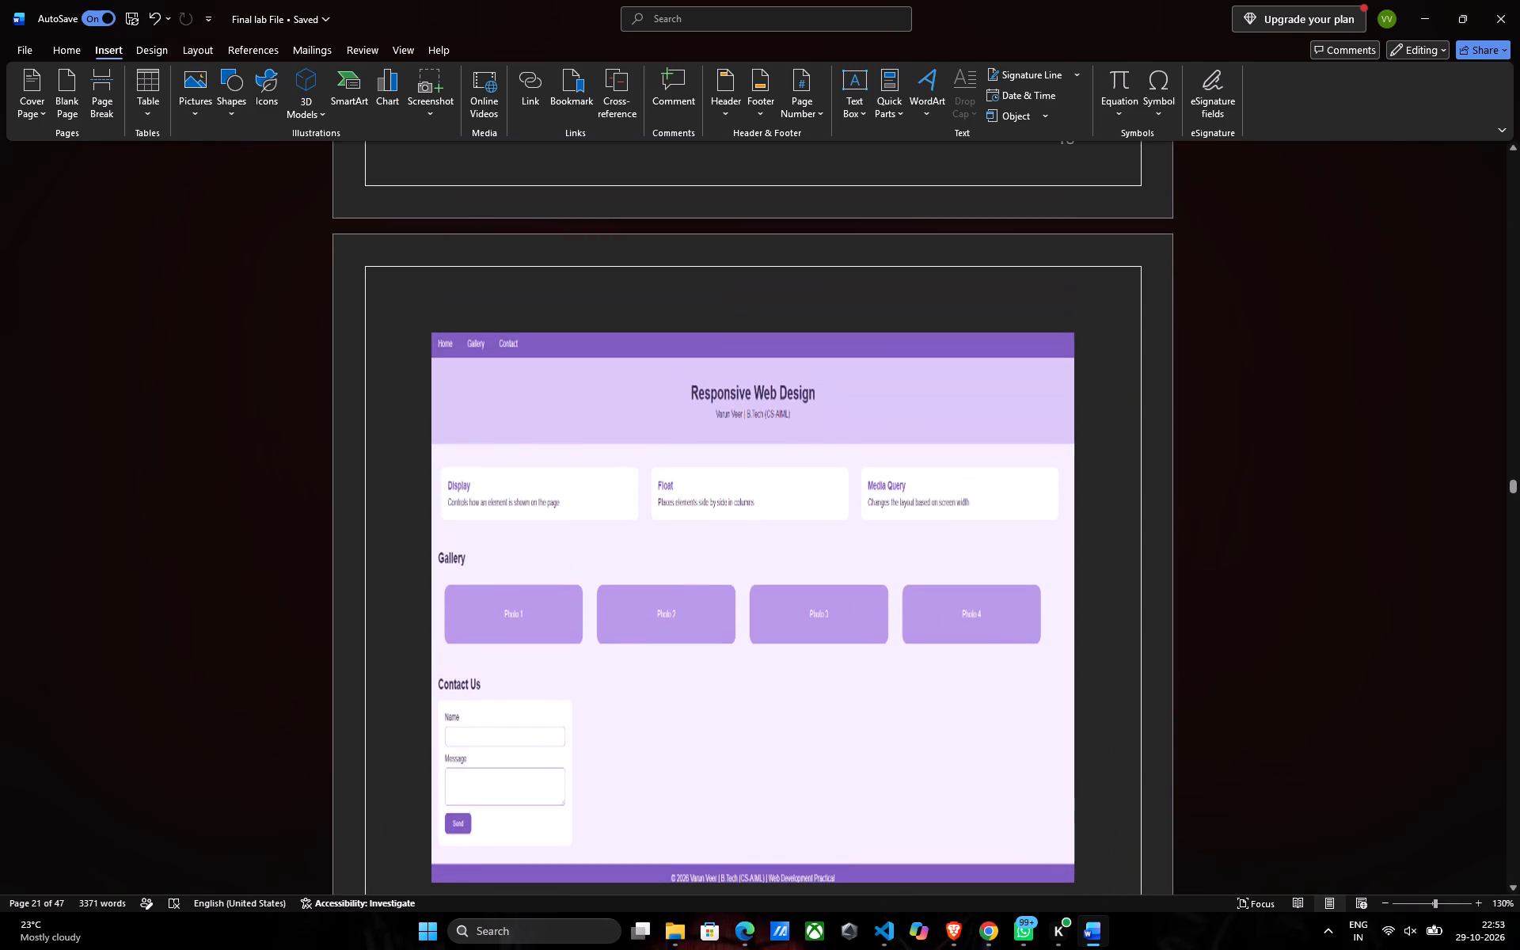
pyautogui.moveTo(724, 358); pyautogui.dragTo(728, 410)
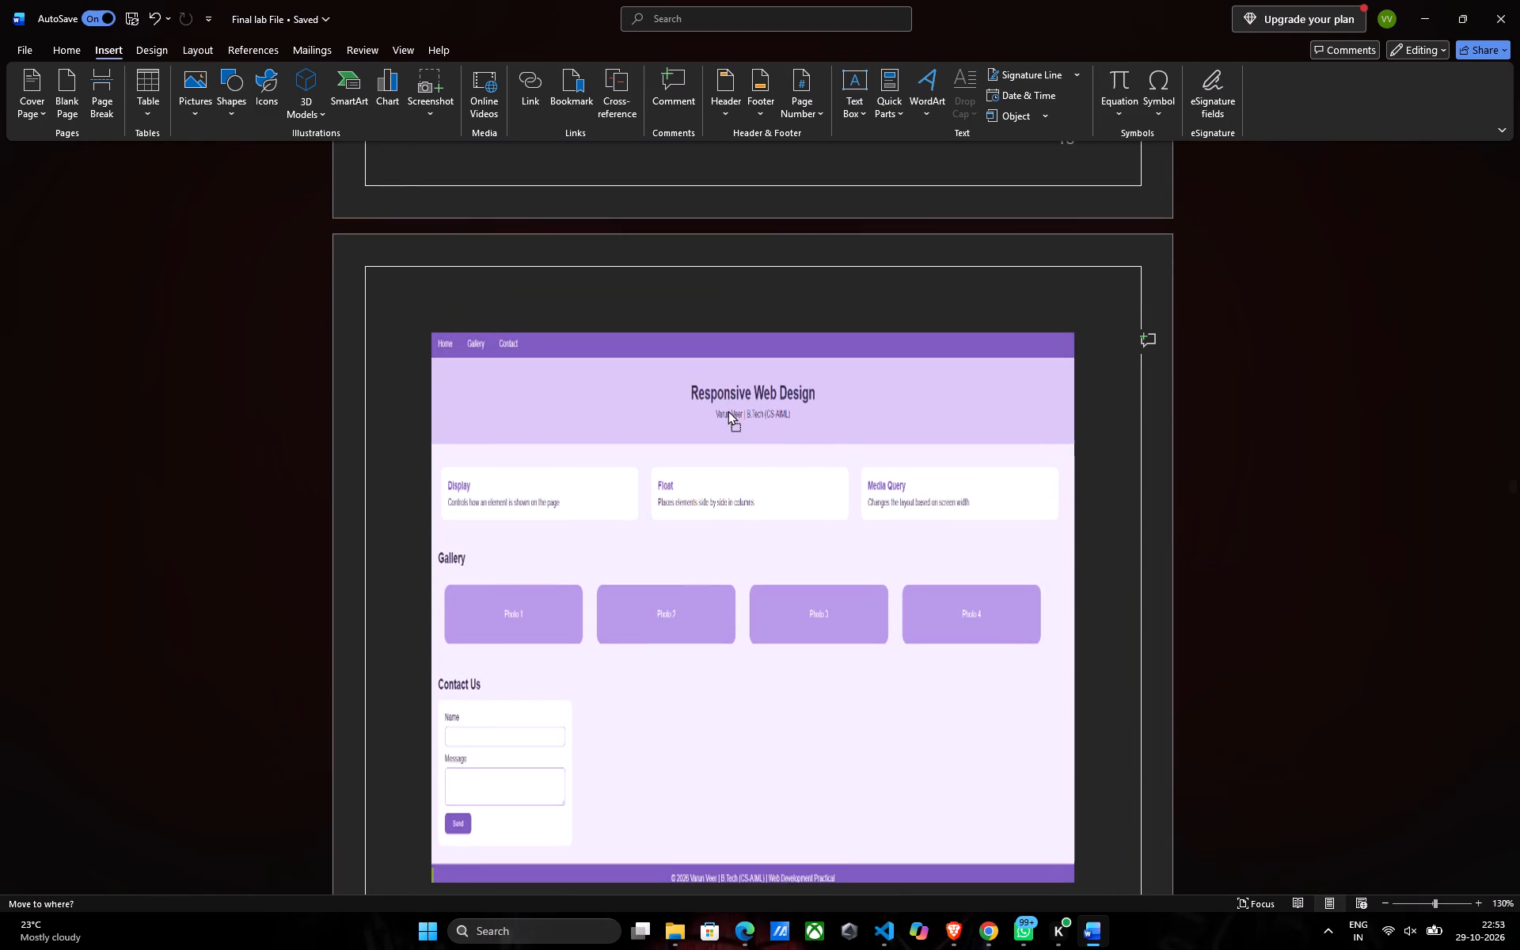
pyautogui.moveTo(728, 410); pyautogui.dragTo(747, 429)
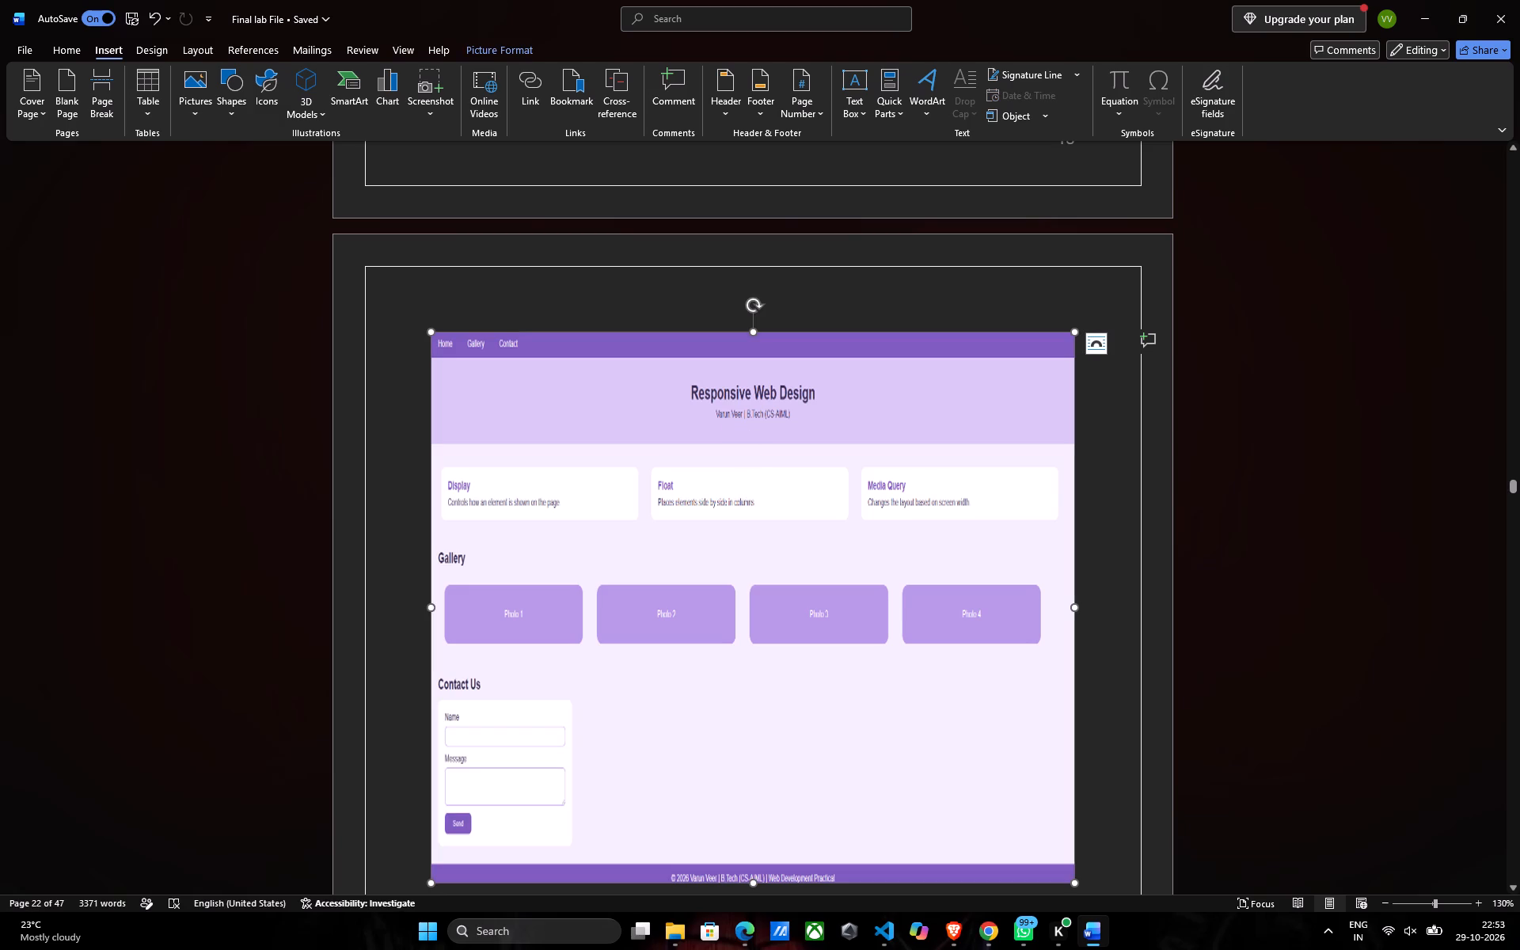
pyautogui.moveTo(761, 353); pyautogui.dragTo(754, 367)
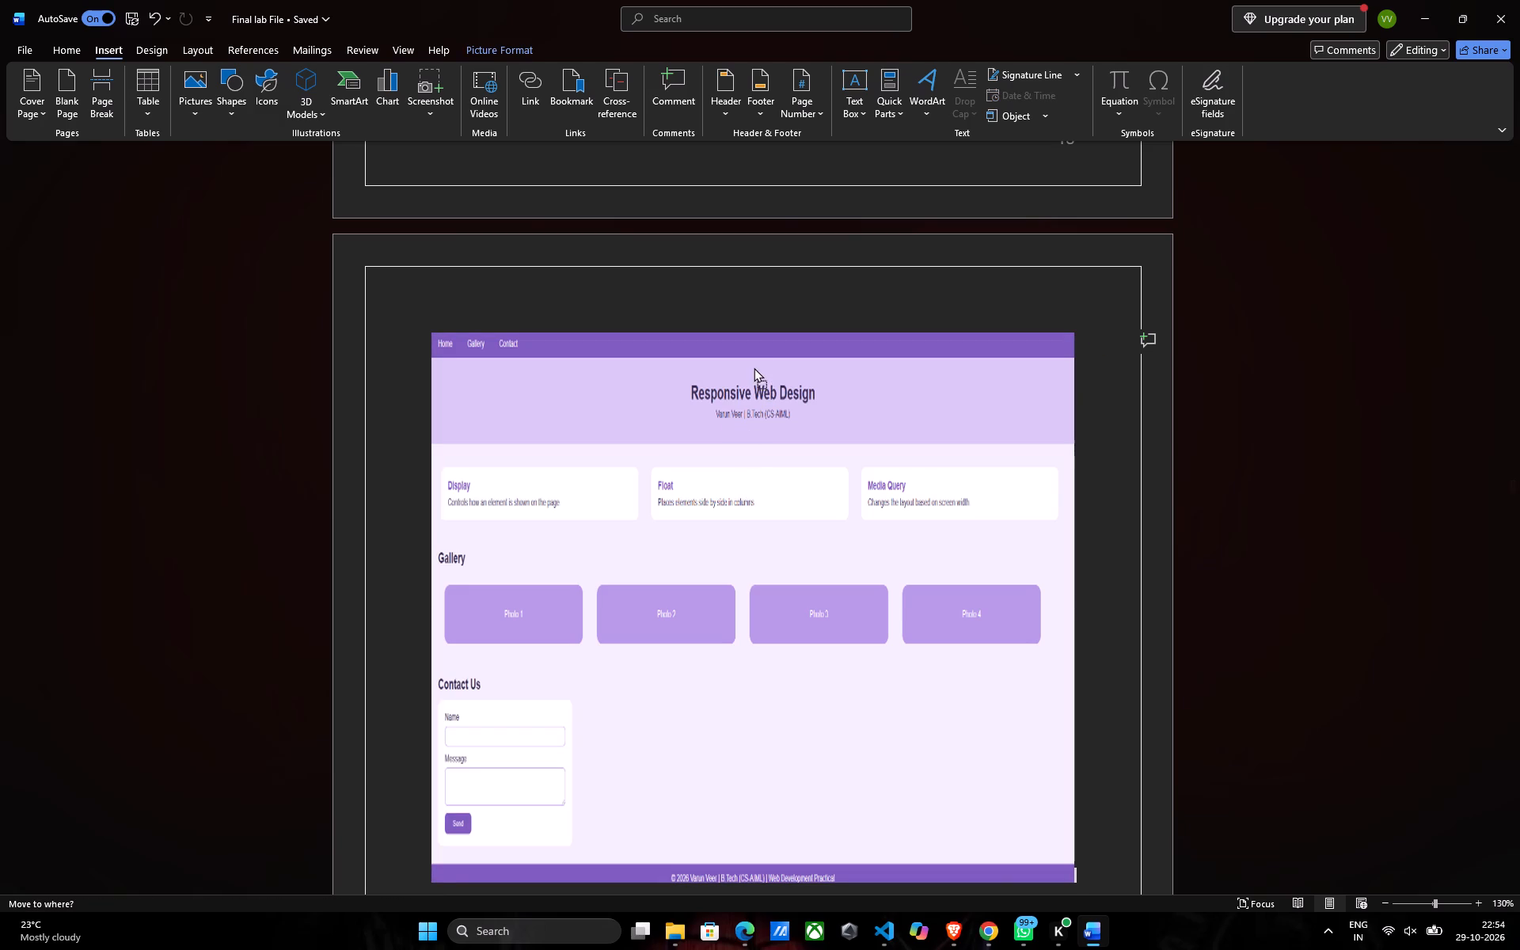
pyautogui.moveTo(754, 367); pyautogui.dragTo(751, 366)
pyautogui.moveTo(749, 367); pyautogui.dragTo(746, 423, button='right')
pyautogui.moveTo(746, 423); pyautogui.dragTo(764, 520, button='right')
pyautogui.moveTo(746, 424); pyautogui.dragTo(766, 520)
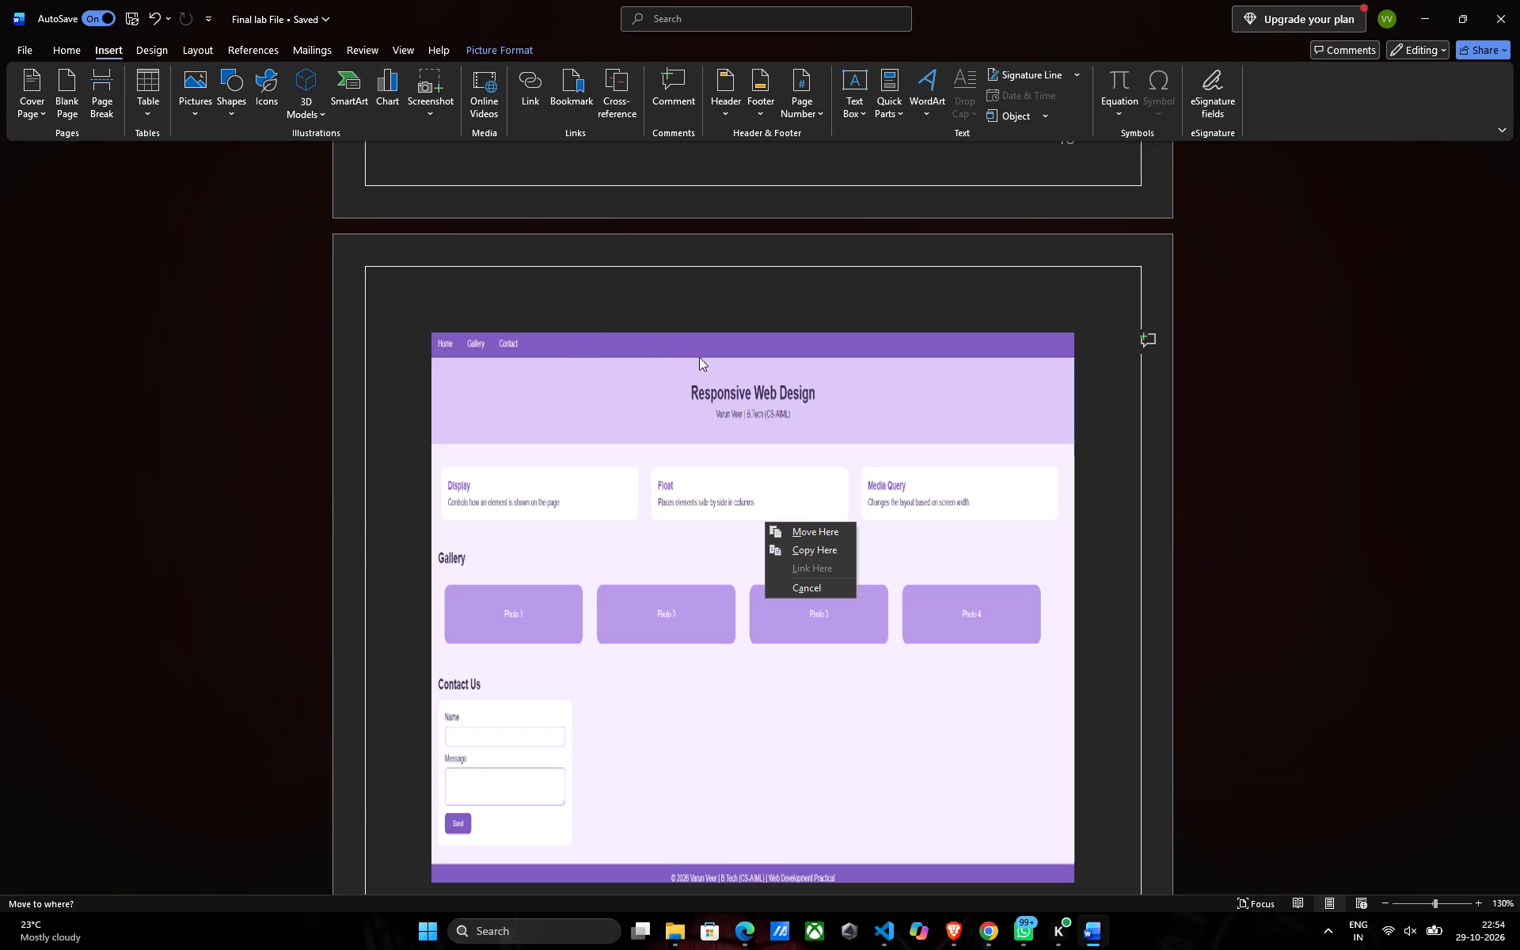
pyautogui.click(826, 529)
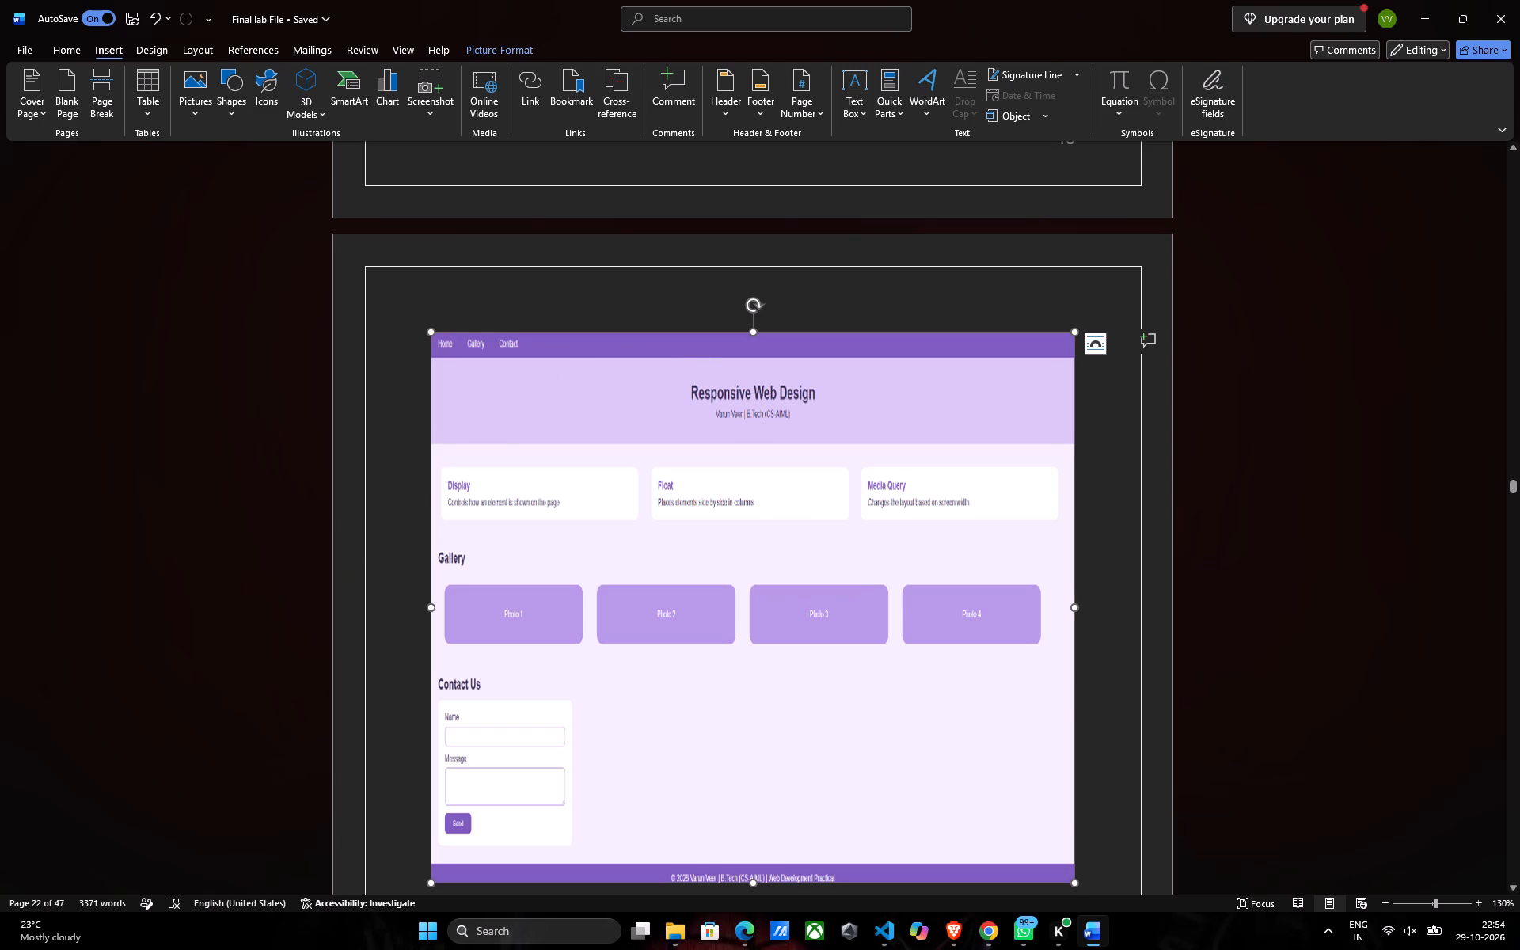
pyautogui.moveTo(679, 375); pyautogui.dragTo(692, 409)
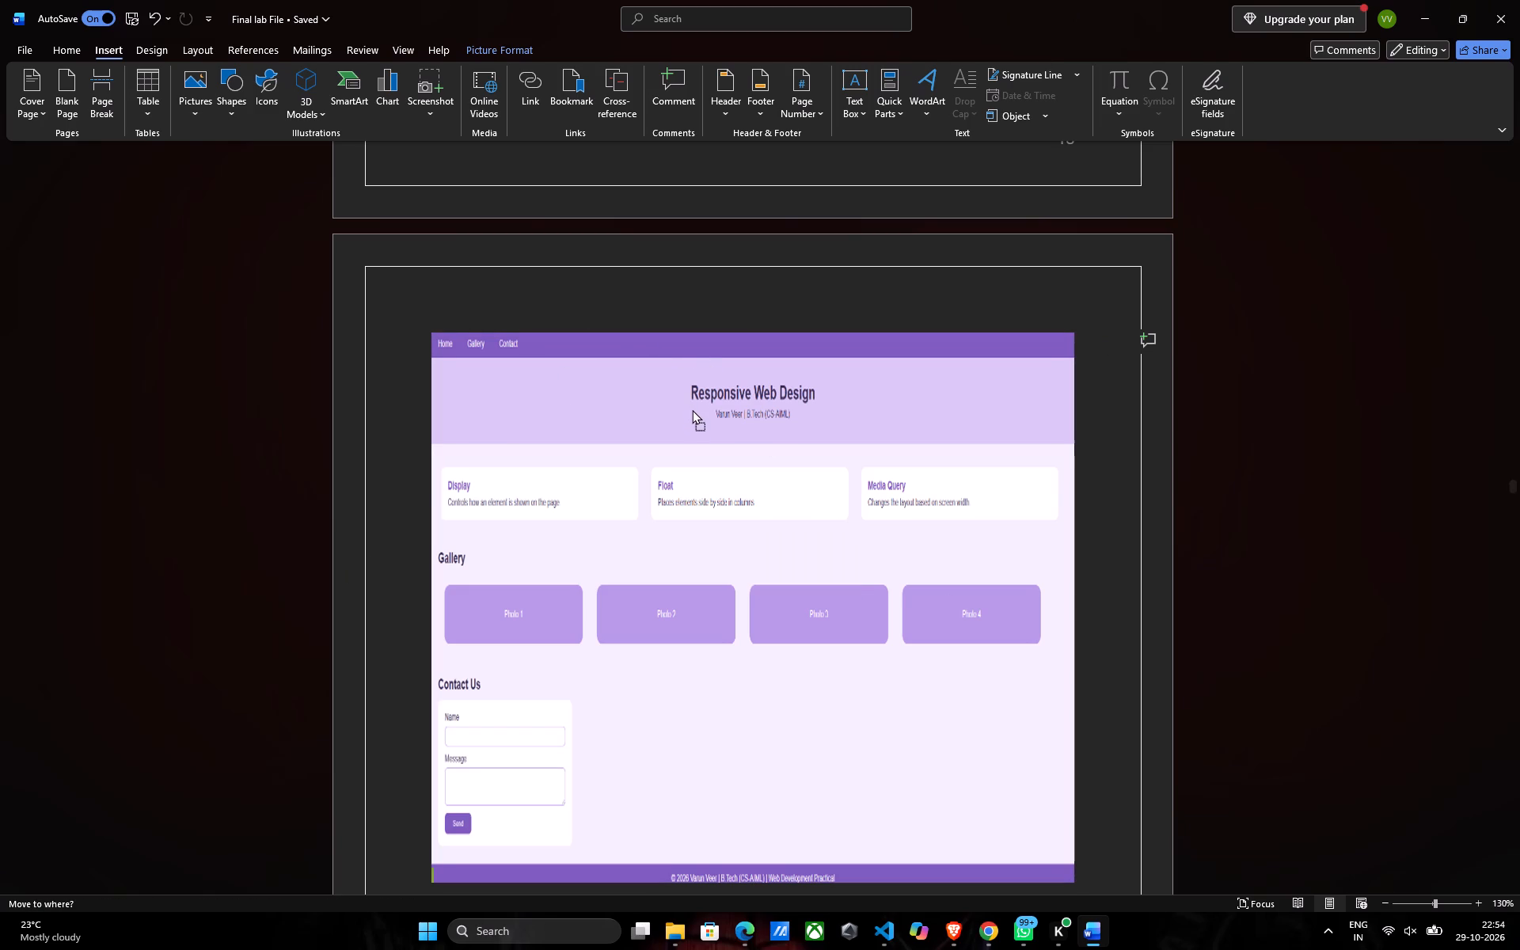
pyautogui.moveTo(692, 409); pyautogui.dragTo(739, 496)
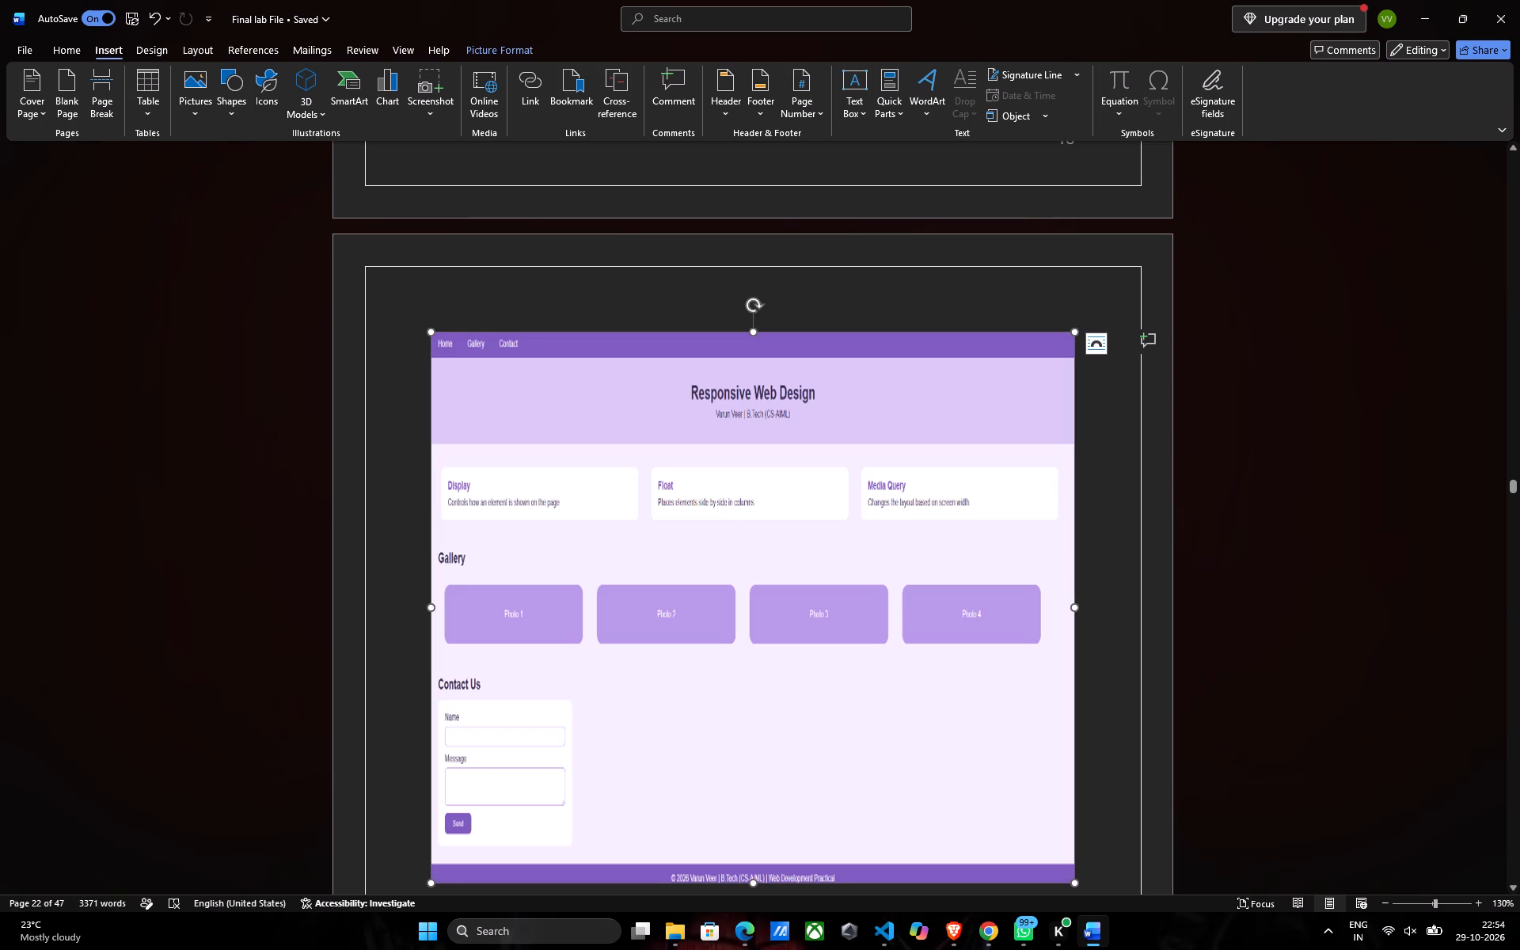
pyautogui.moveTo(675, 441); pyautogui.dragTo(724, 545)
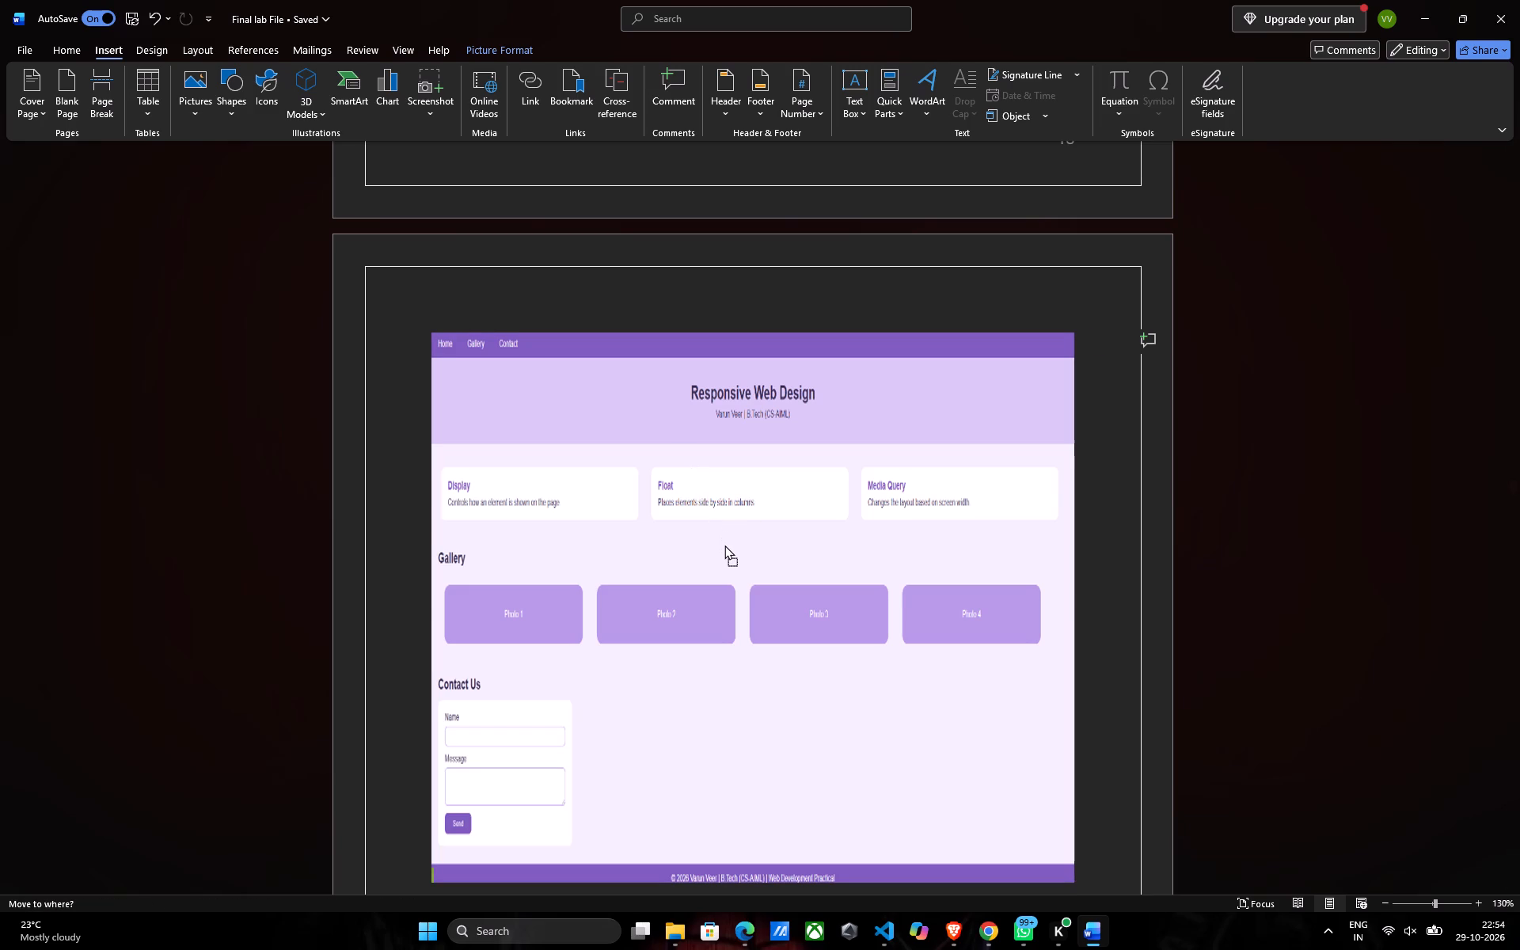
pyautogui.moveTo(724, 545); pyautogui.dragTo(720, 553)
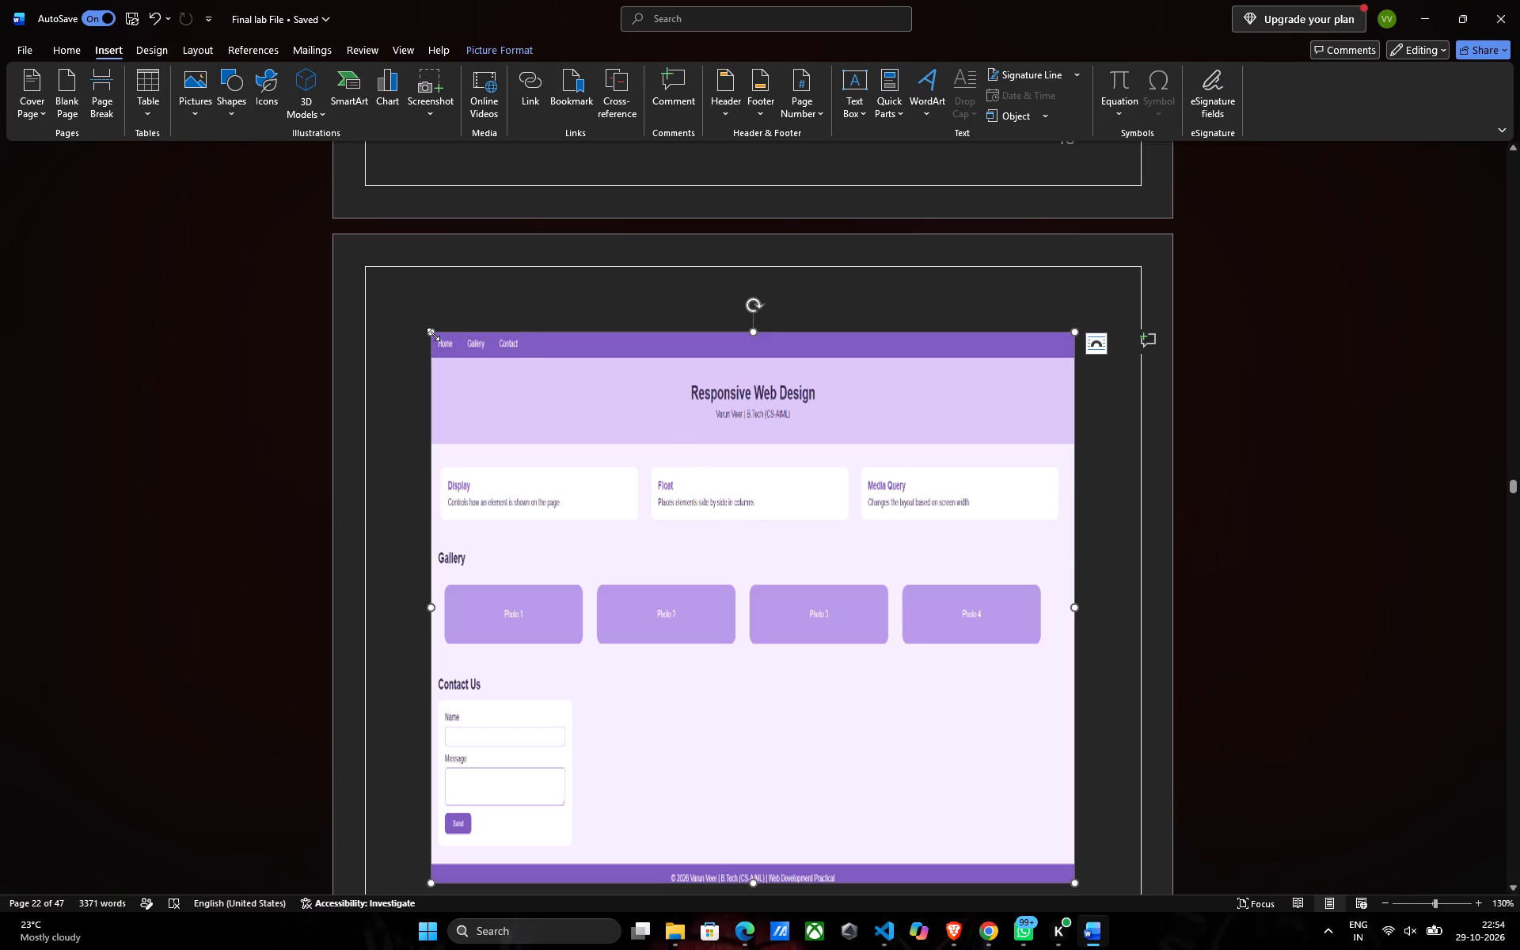
# Shrink the Responsive Web Design screenshot on page 14 proportionally from its top corner.
pyautogui.moveTo(435, 336); pyautogui.dragTo(478, 376)
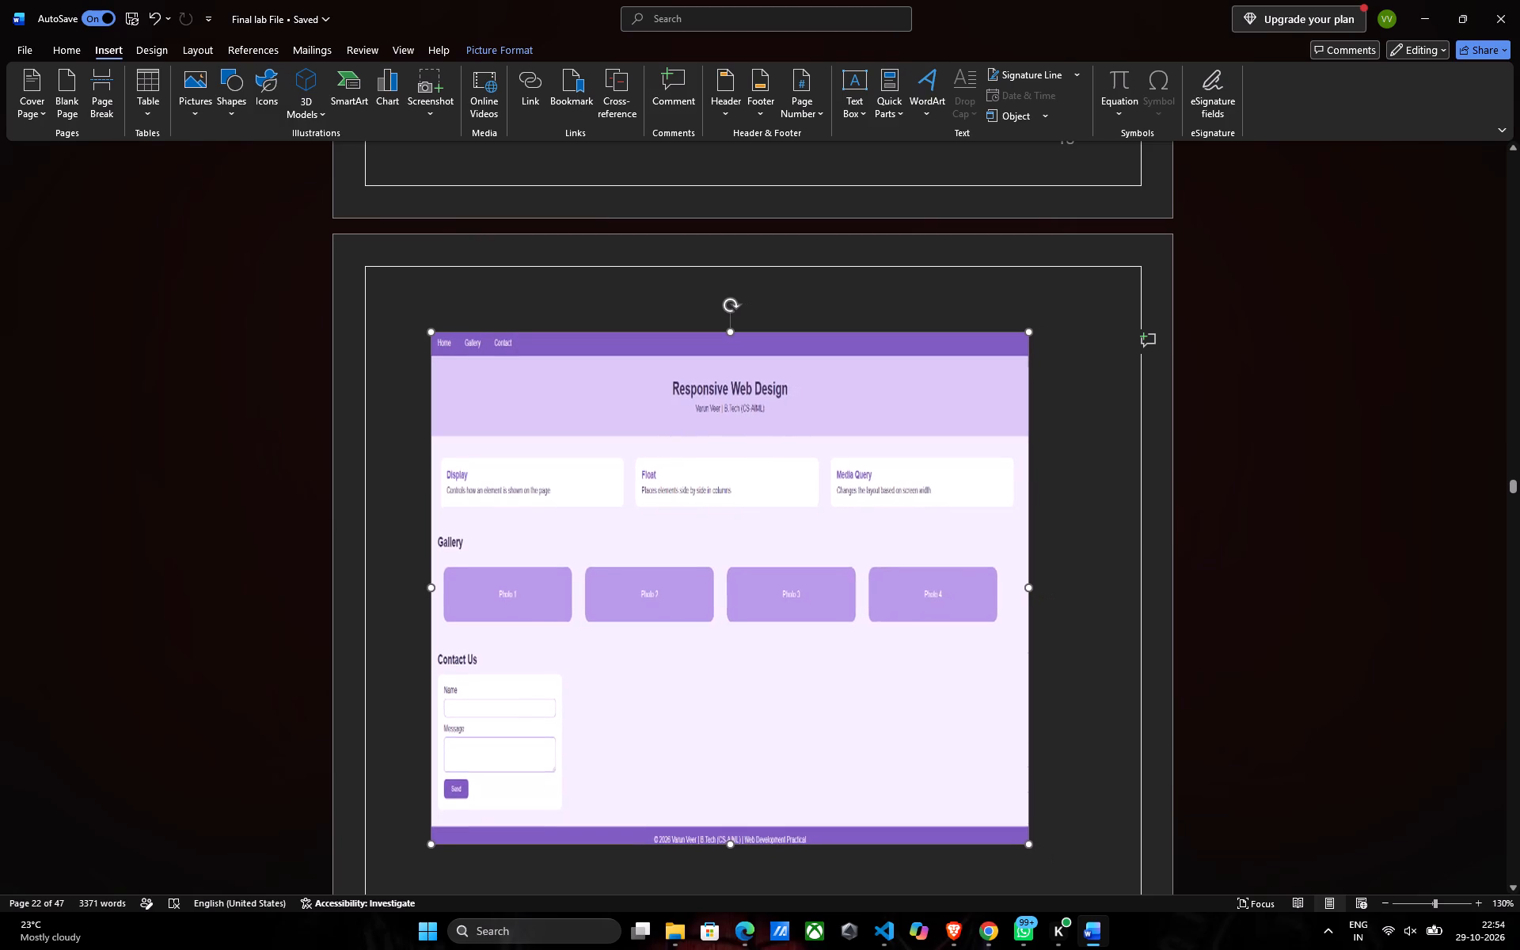
pyautogui.moveTo(478, 376); pyautogui.dragTo(538, 382)
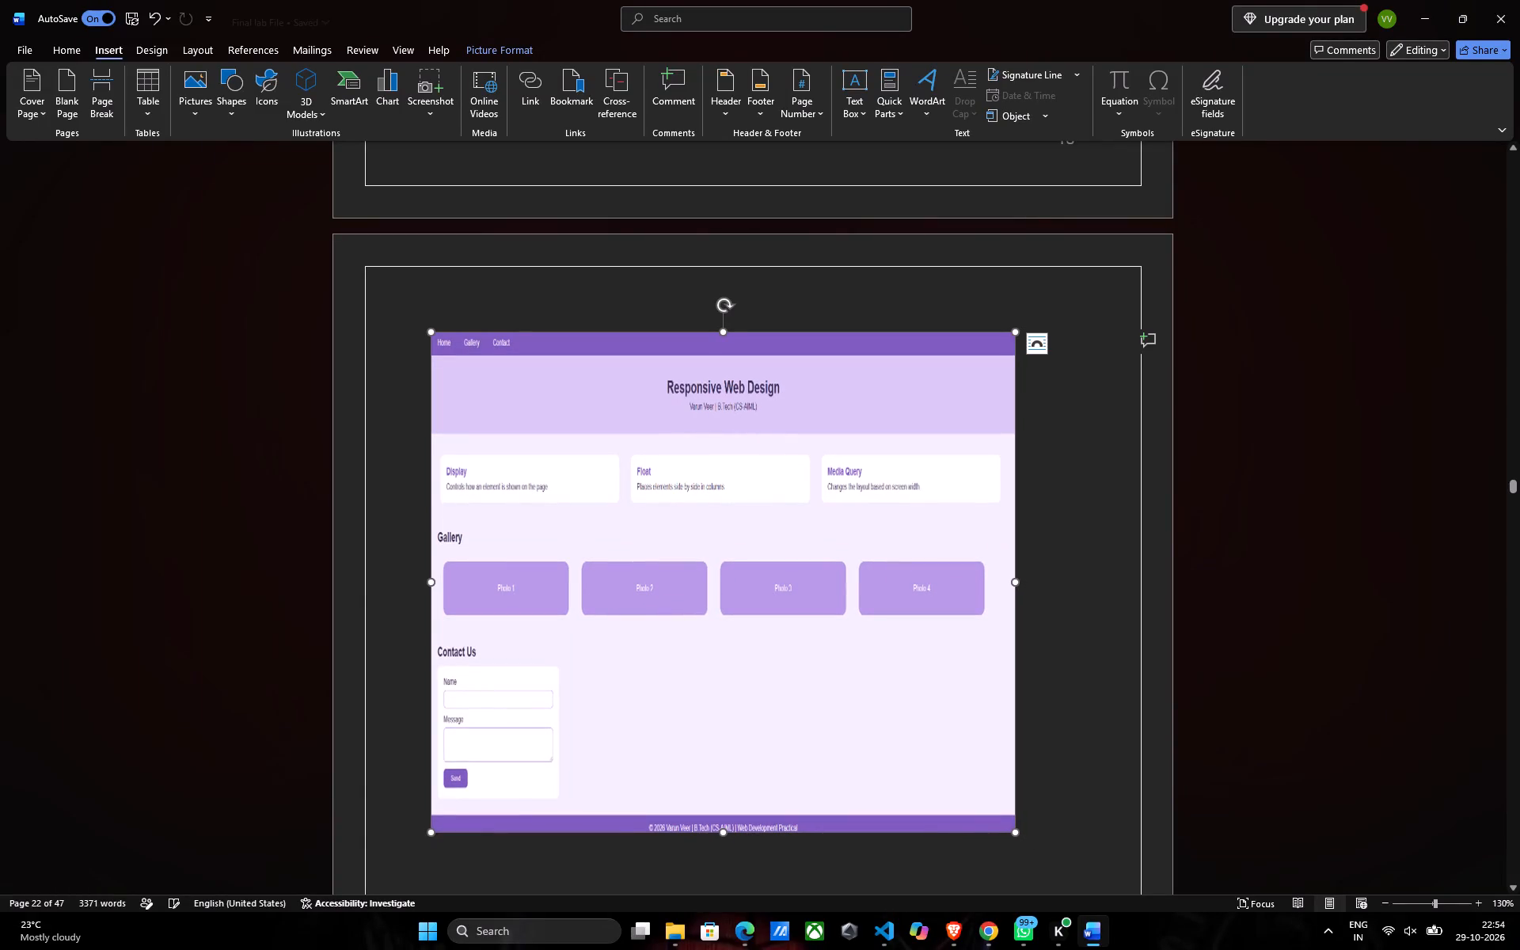
pyautogui.moveTo(600, 443); pyautogui.dragTo(724, 493)
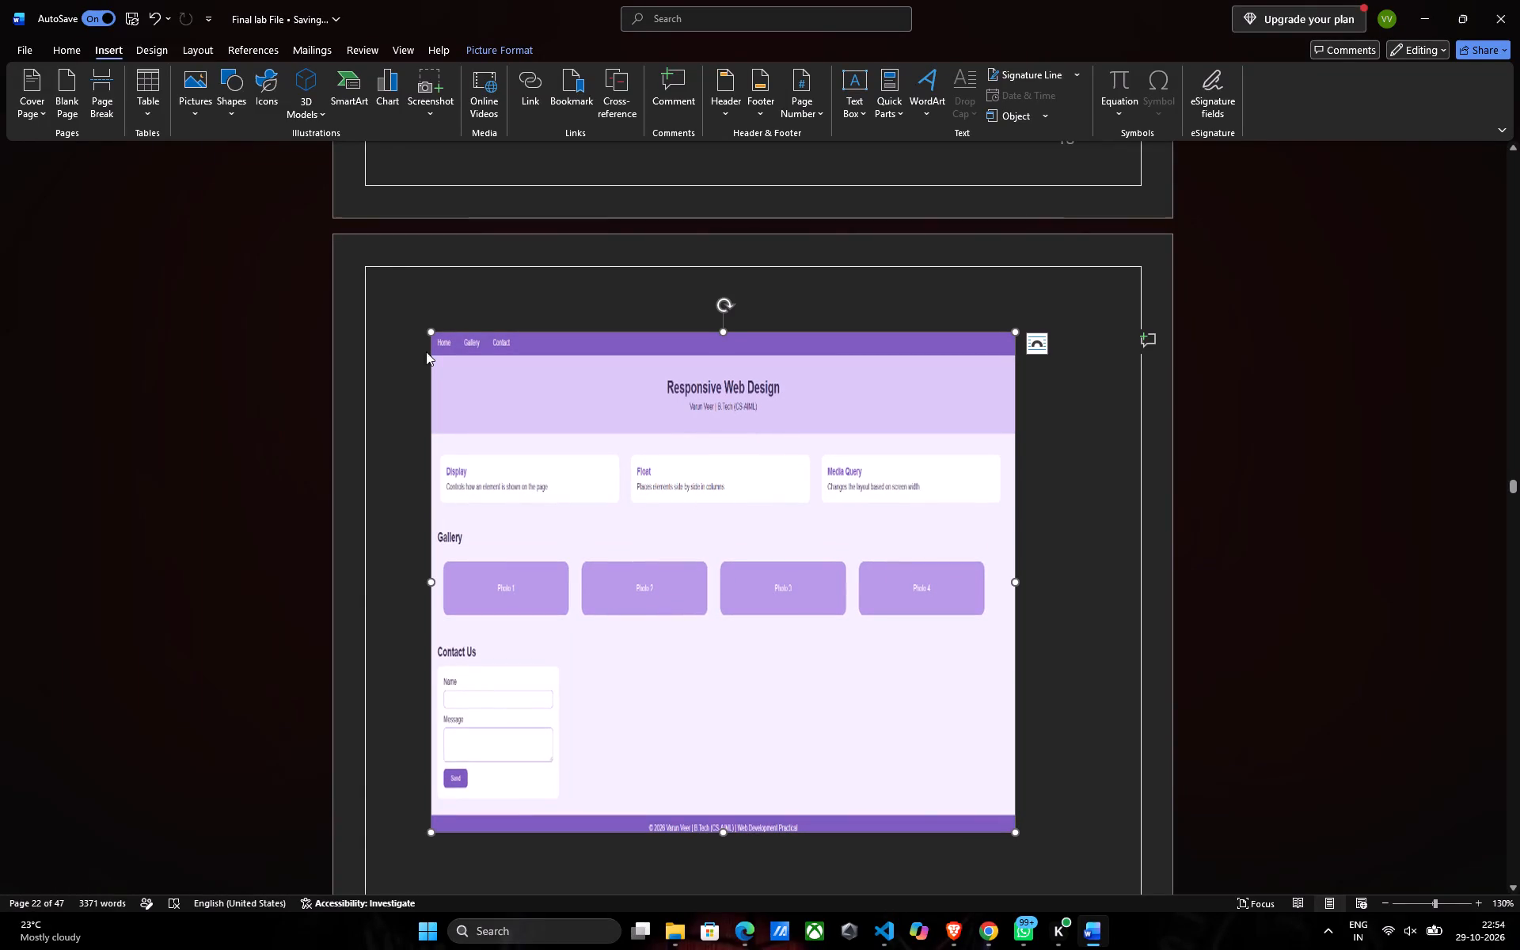
pyautogui.moveTo(431, 334); pyautogui.dragTo(439, 341)
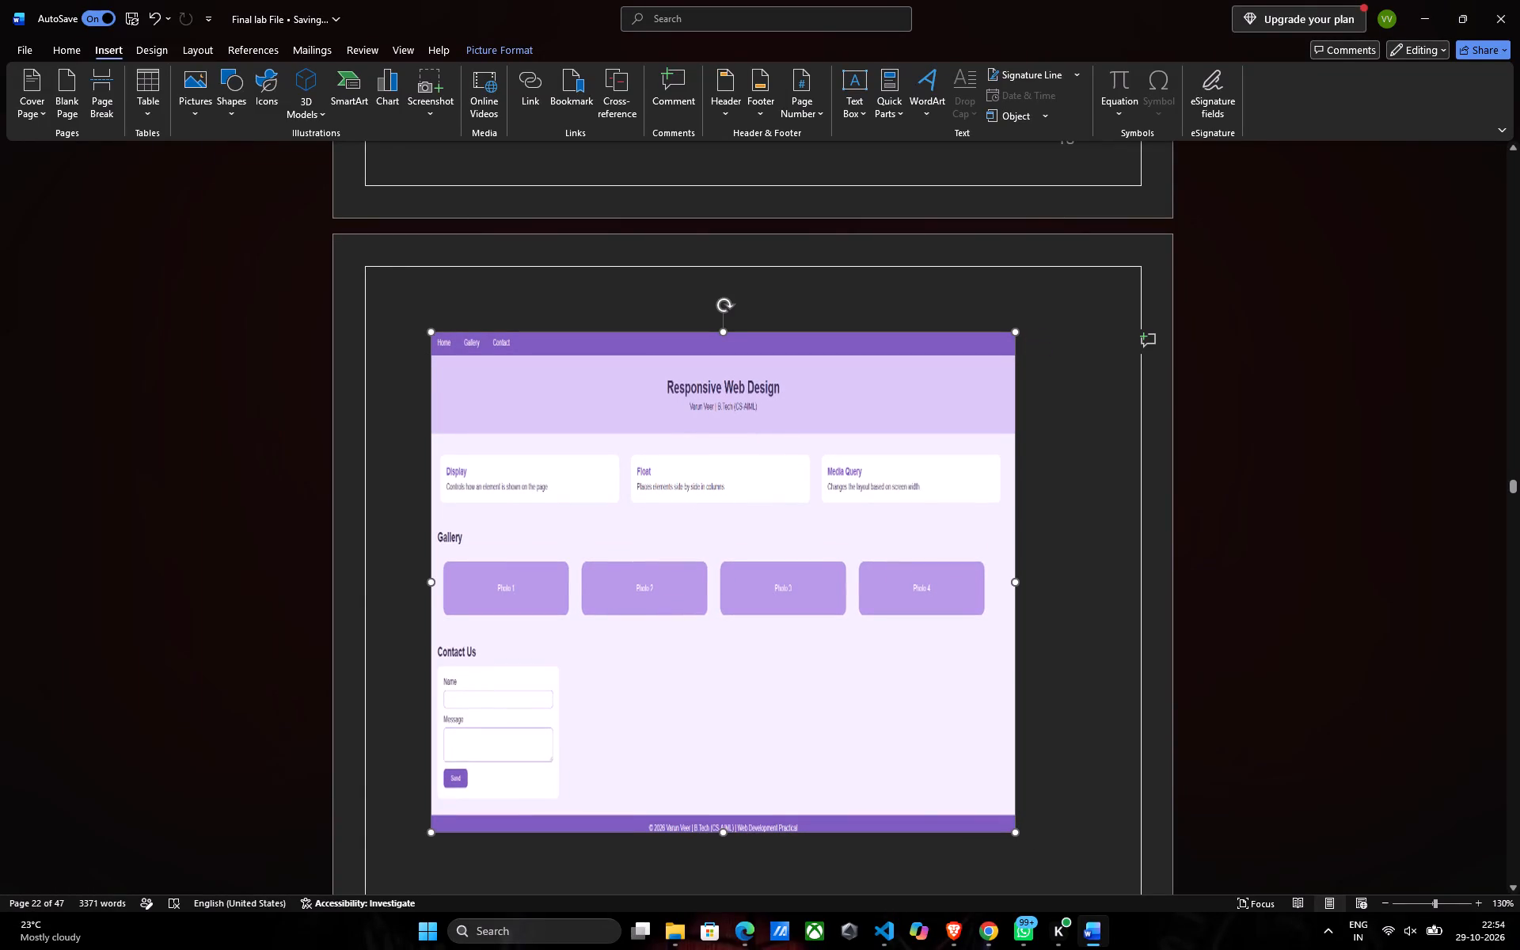
pyautogui.moveTo(439, 341); pyautogui.dragTo(465, 357)
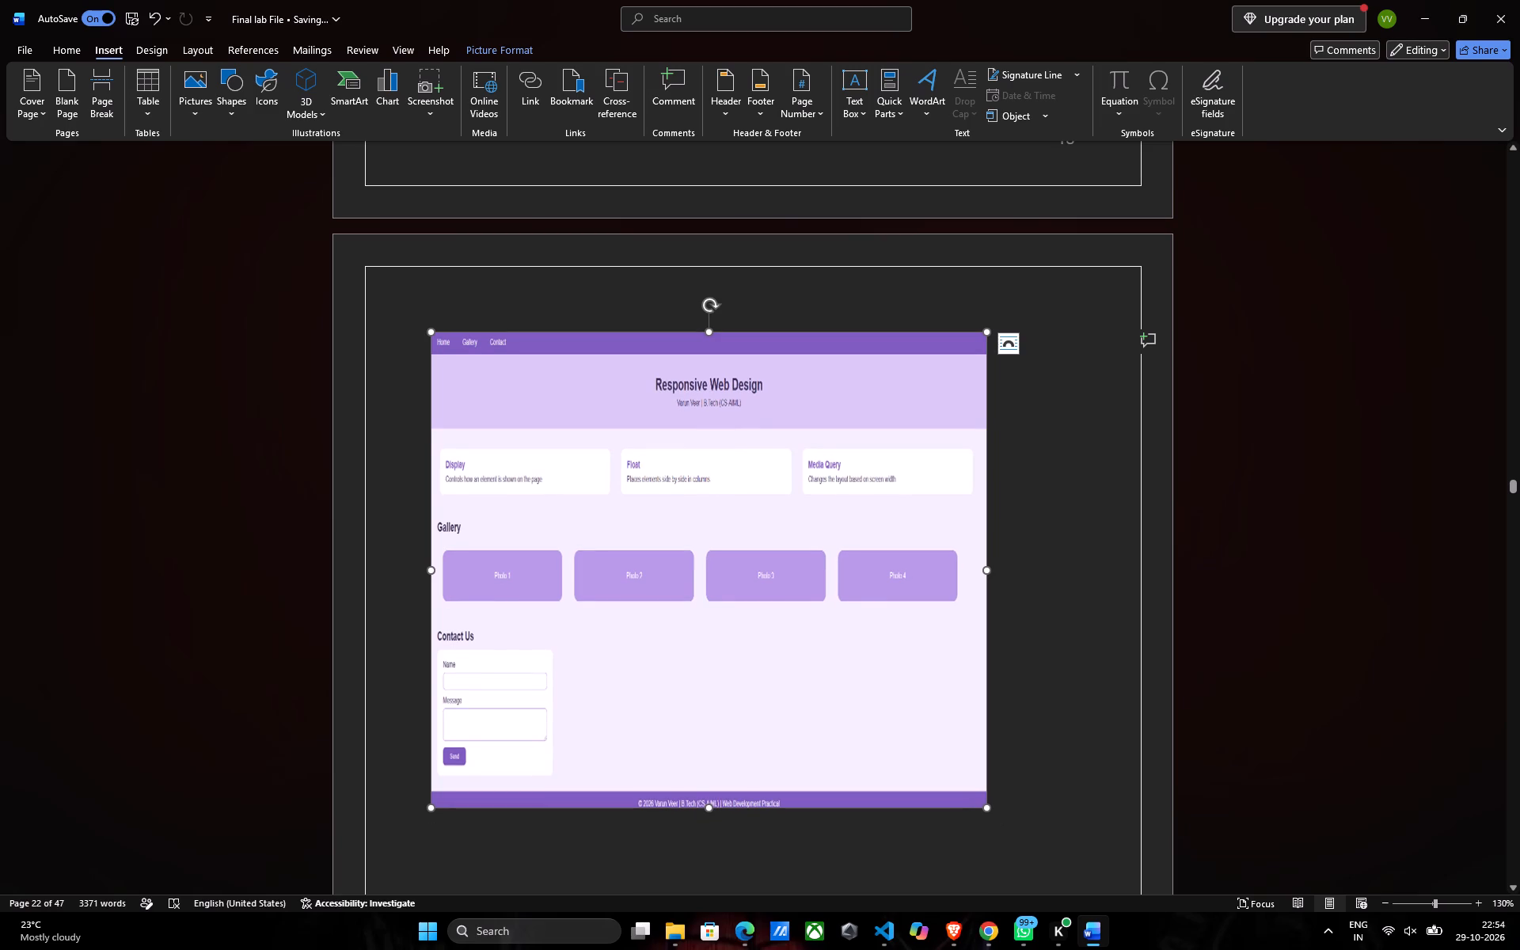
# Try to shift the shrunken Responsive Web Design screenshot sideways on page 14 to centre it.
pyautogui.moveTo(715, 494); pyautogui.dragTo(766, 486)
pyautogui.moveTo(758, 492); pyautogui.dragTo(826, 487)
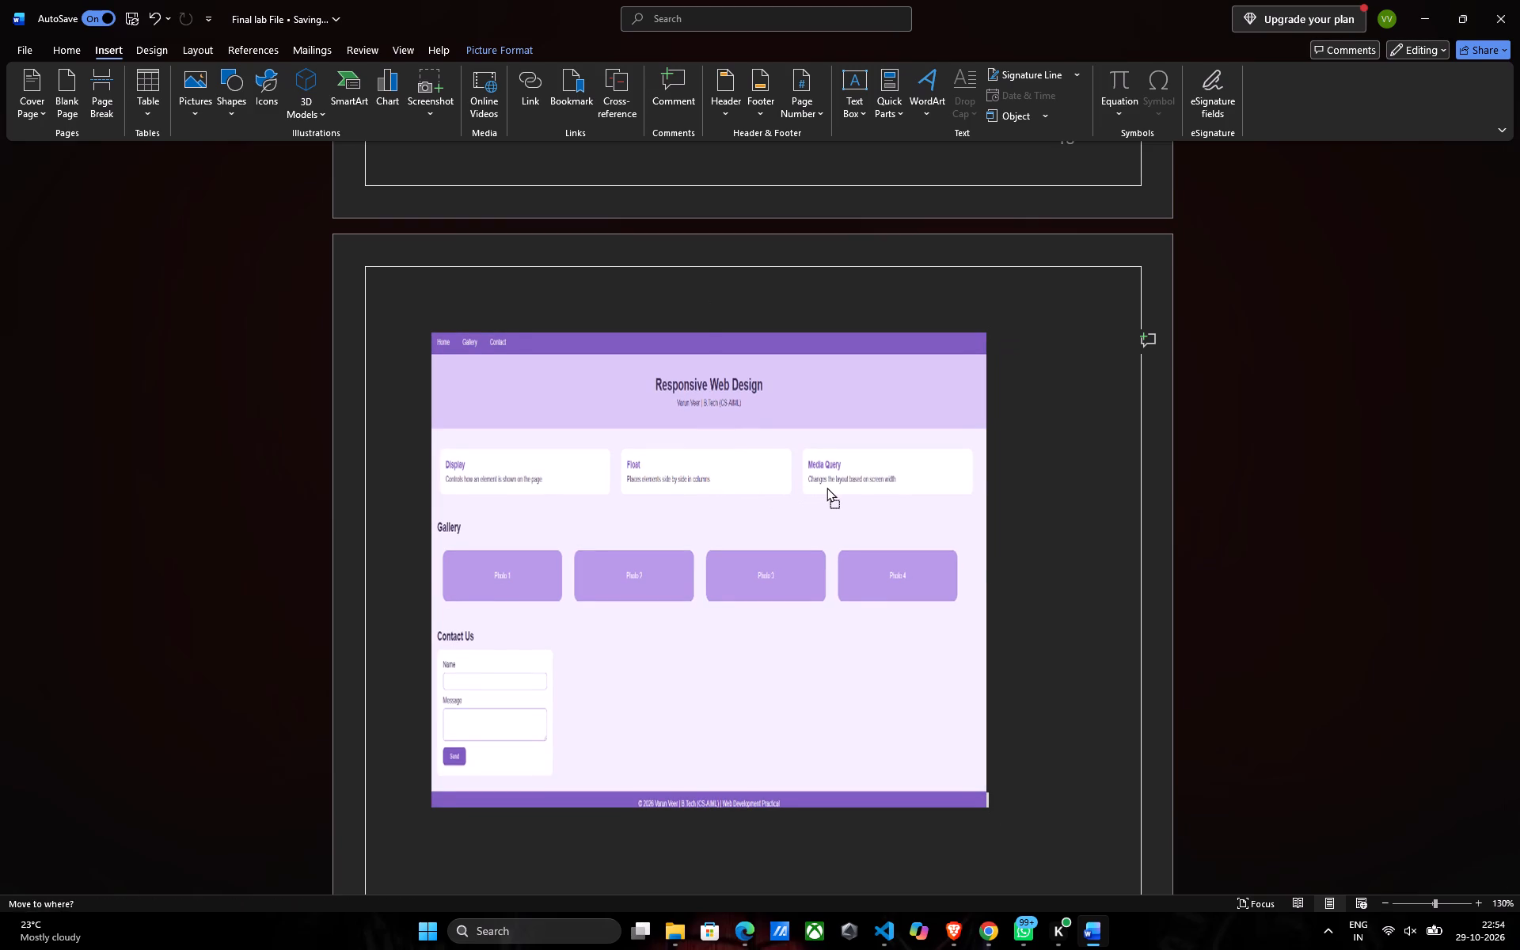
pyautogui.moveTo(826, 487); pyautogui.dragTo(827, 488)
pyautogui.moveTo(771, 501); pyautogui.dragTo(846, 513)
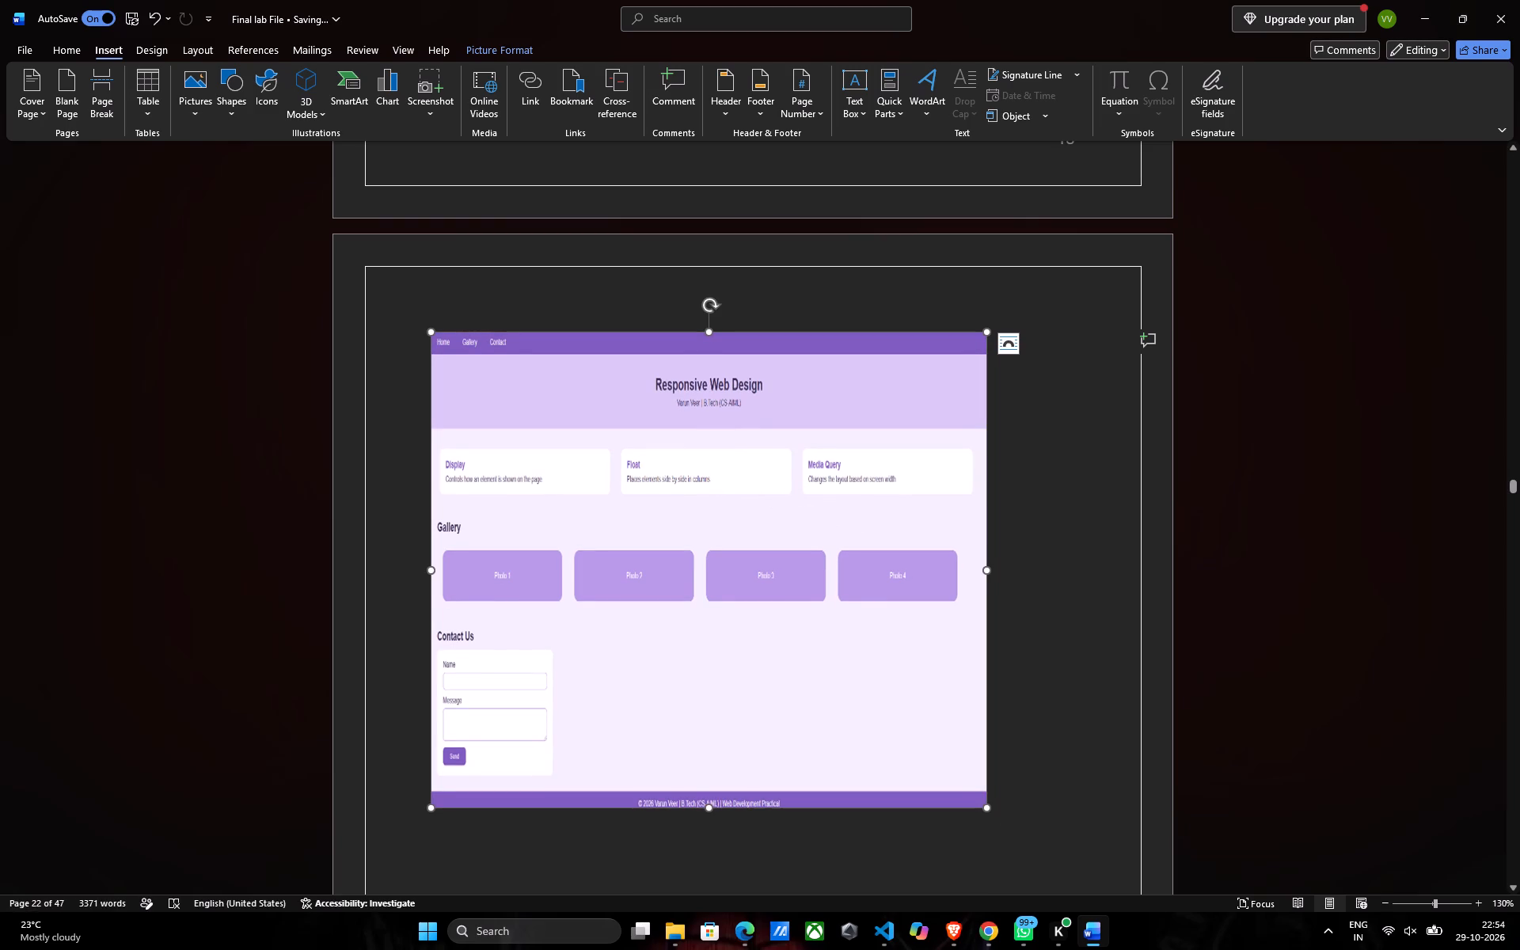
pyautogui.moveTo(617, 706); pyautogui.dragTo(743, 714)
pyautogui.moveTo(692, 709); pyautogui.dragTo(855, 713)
# Enlarge the Responsive Web Design screenshot proportionally so it nearly fills the width between the margins.
pyautogui.moveTo(986, 804); pyautogui.dragTo(1045, 835)
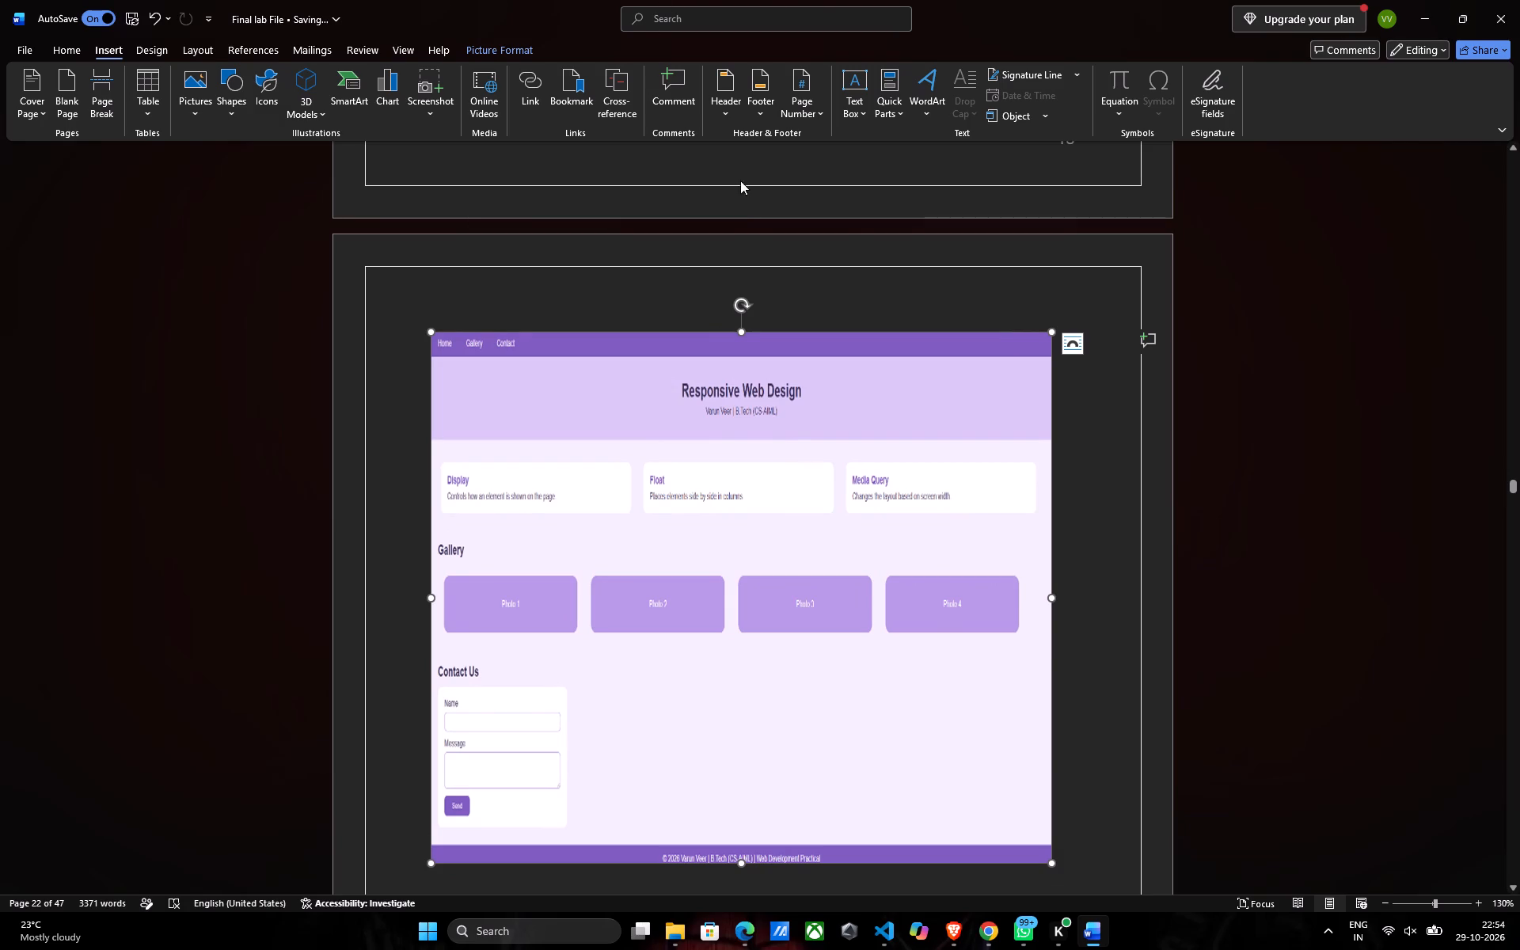
# Add blank lines from the end of page 13 and paste the "OUTPUT :" heading above the Responsive Web Design screenshot on page 14.
pyautogui.scroll(3, 756, 307)
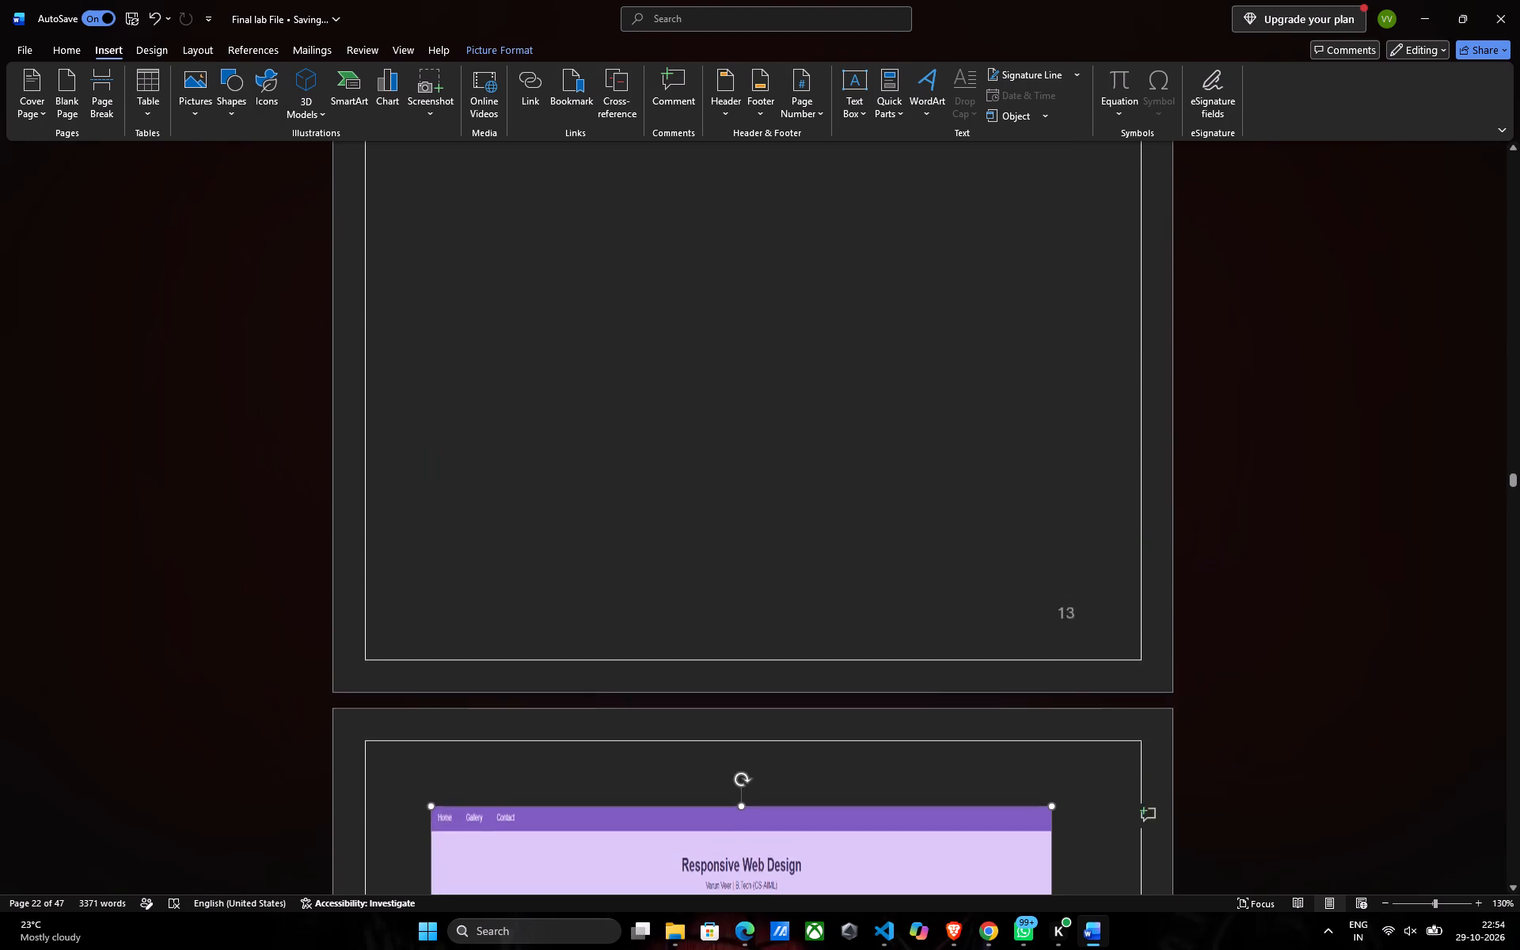
pyautogui.scroll(1, 731, 317)
pyautogui.click(434, 720)
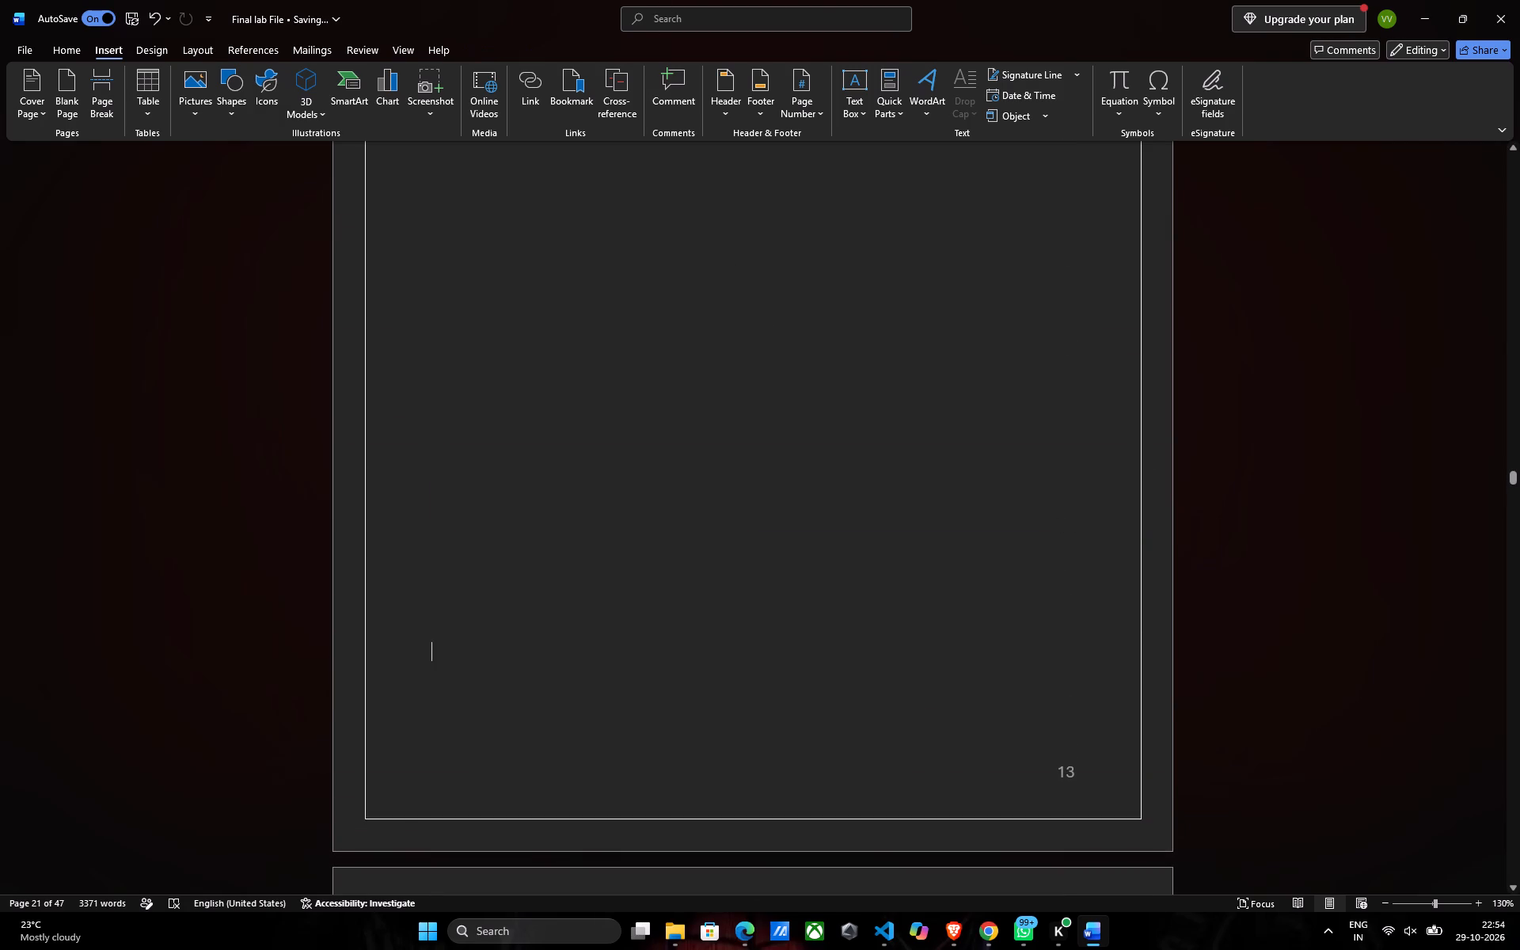
pyautogui.press('Return')
pyautogui.scroll(-4, 510, 652)
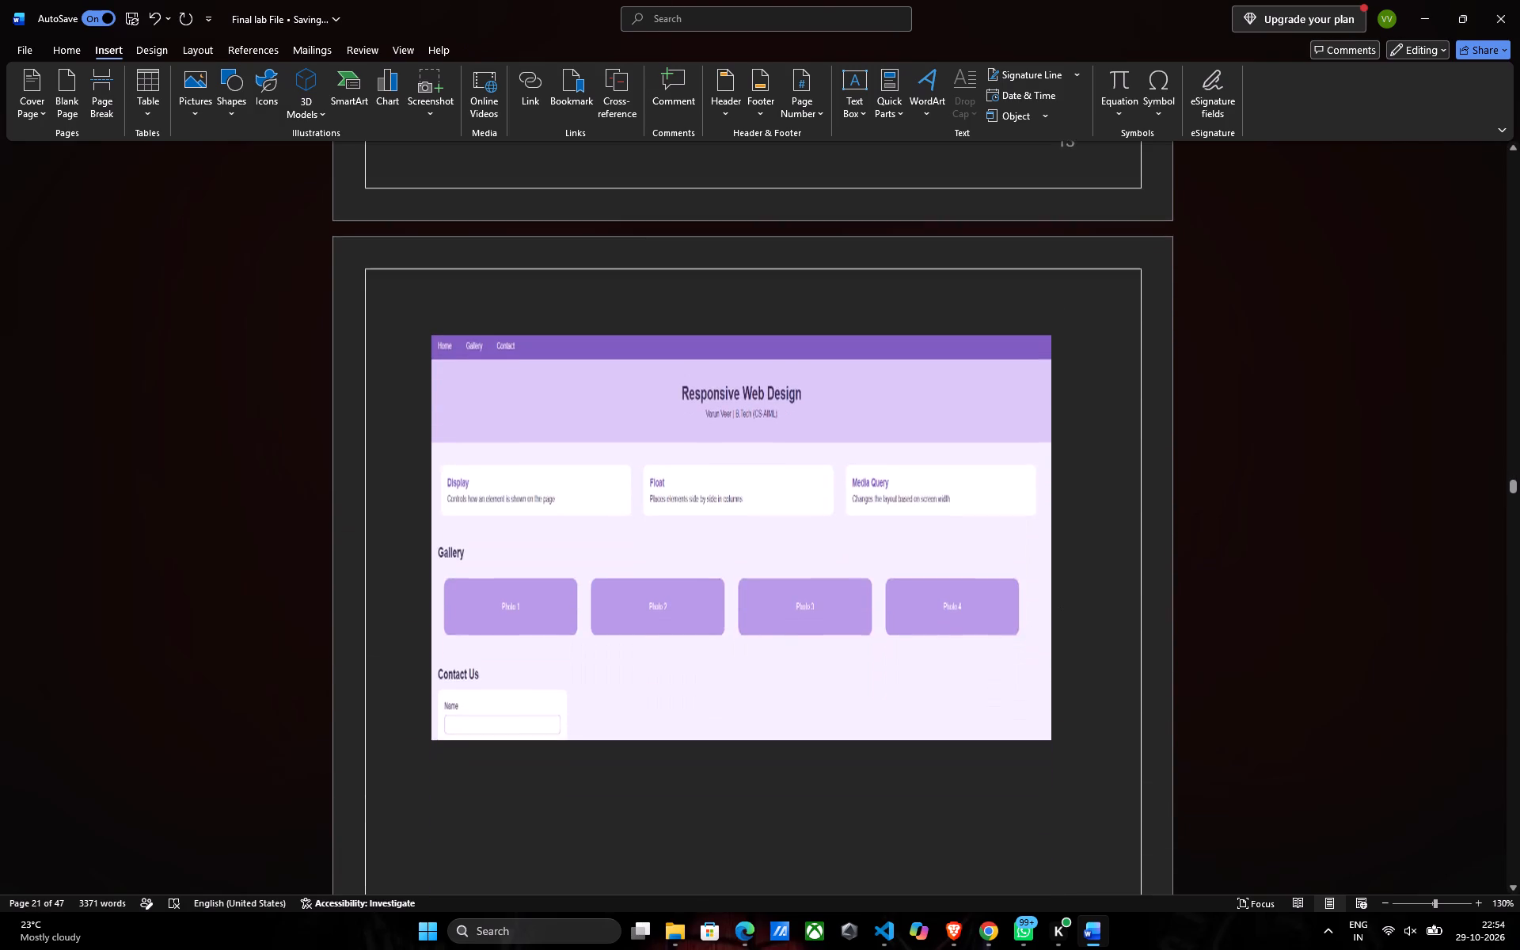
pyautogui.press('Return')
pyautogui.press('Return')
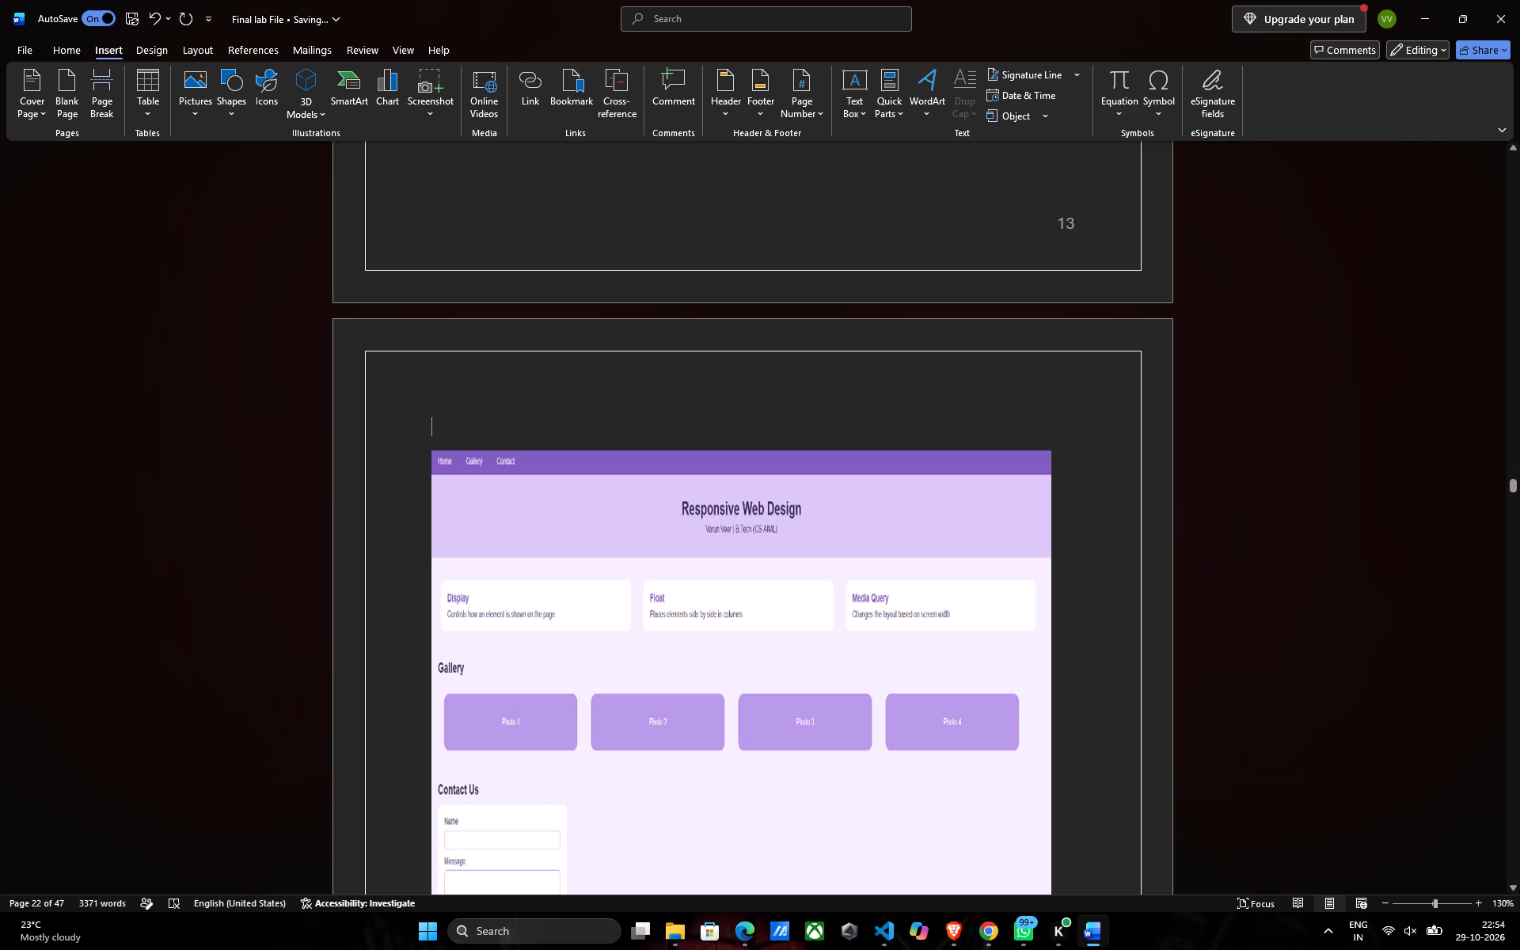
pyautogui.hotkey('ctrl', 'v')
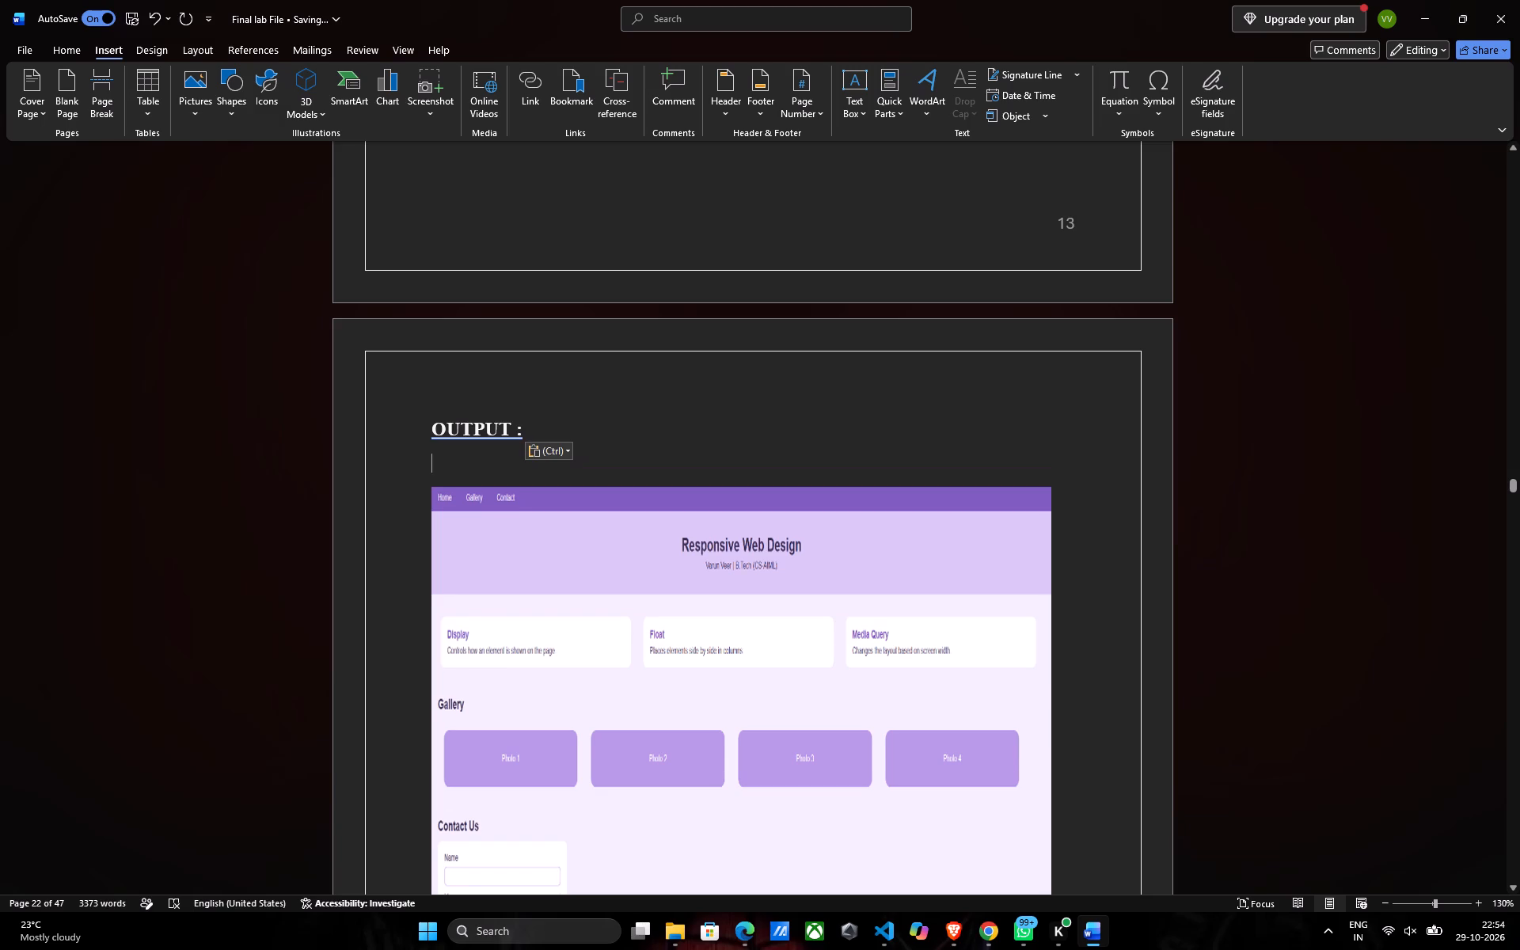
# Examine the layout of the pages after the Responsive Web Design screenshot, through Experiment 5's output to the start of Experiment 6.
pyautogui.scroll(-12, 660, 460)
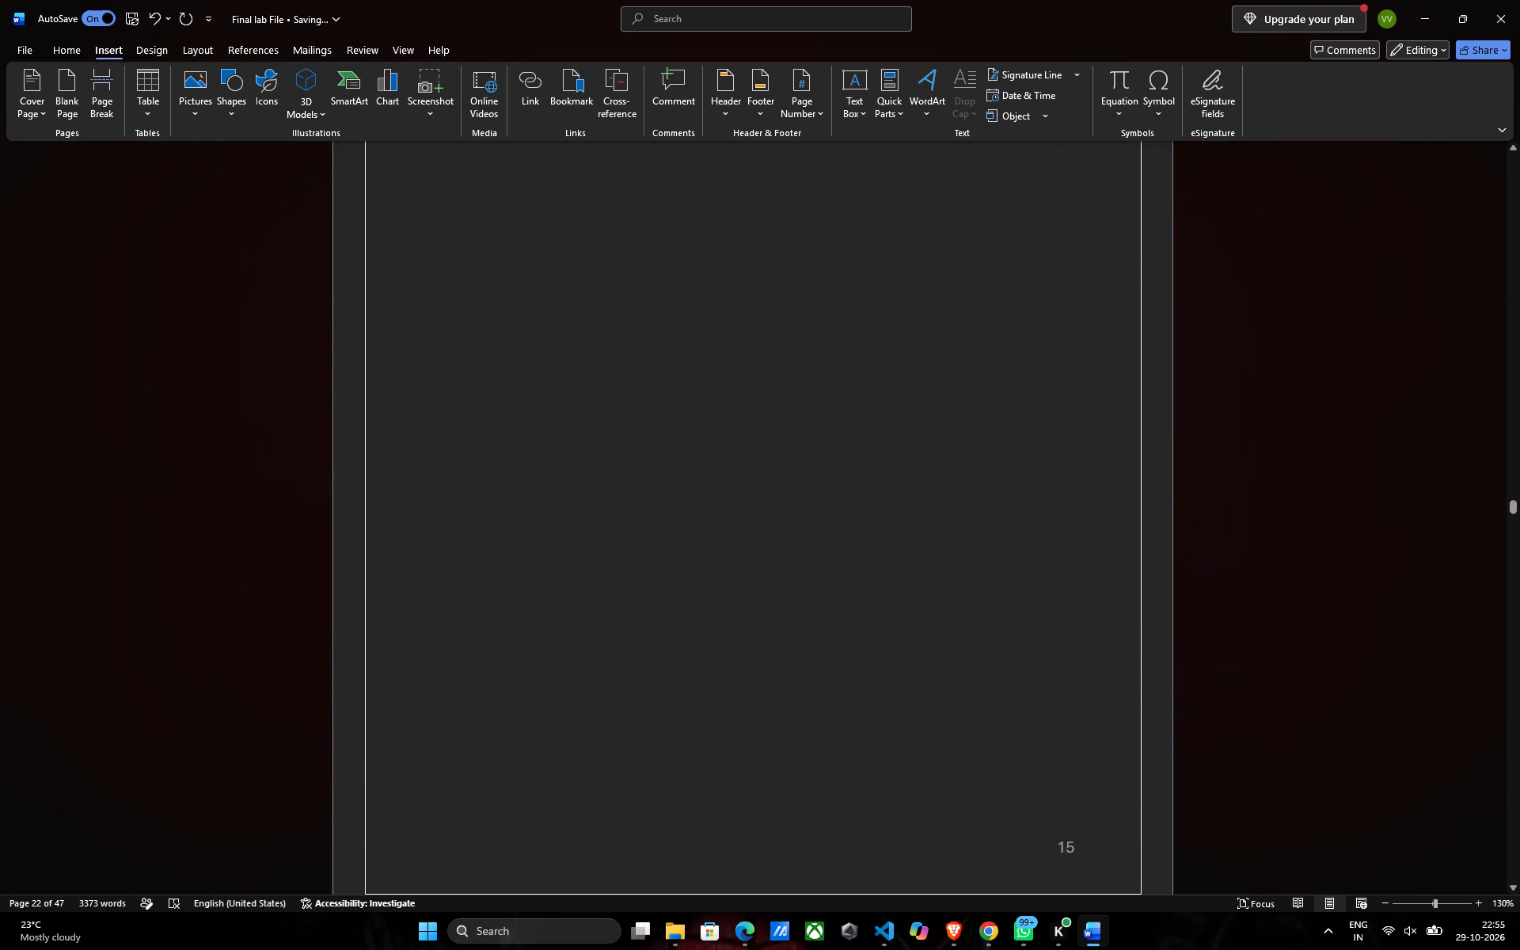
pyautogui.scroll(-4, 630, 477)
pyautogui.scroll(3, 624, 479)
pyautogui.scroll(-7, 624, 479)
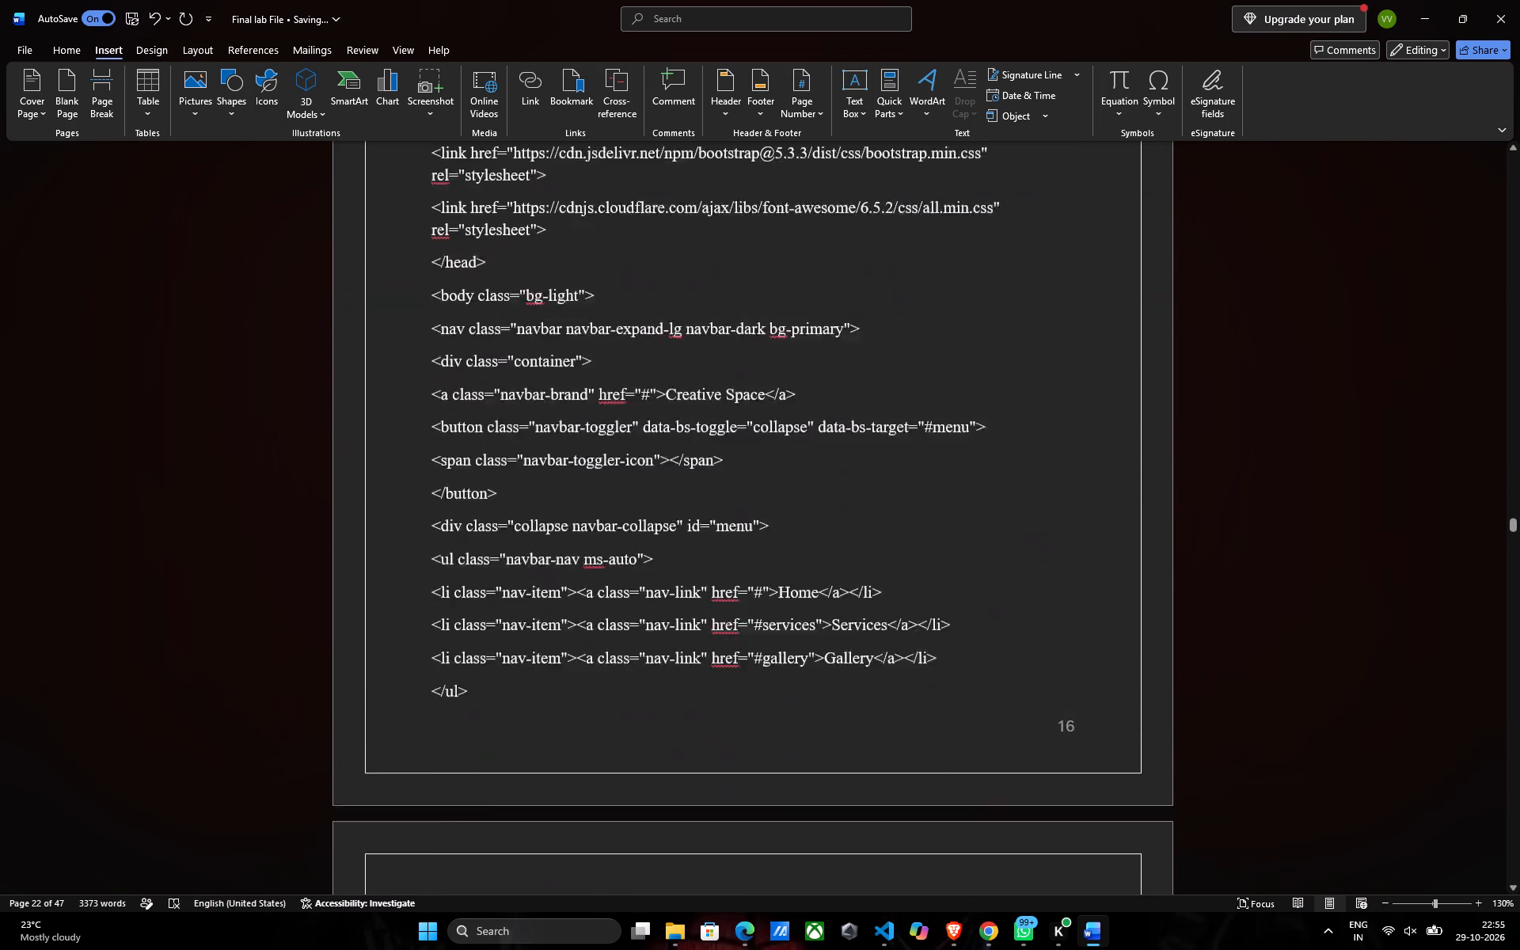
pyautogui.scroll(-20, 622, 479)
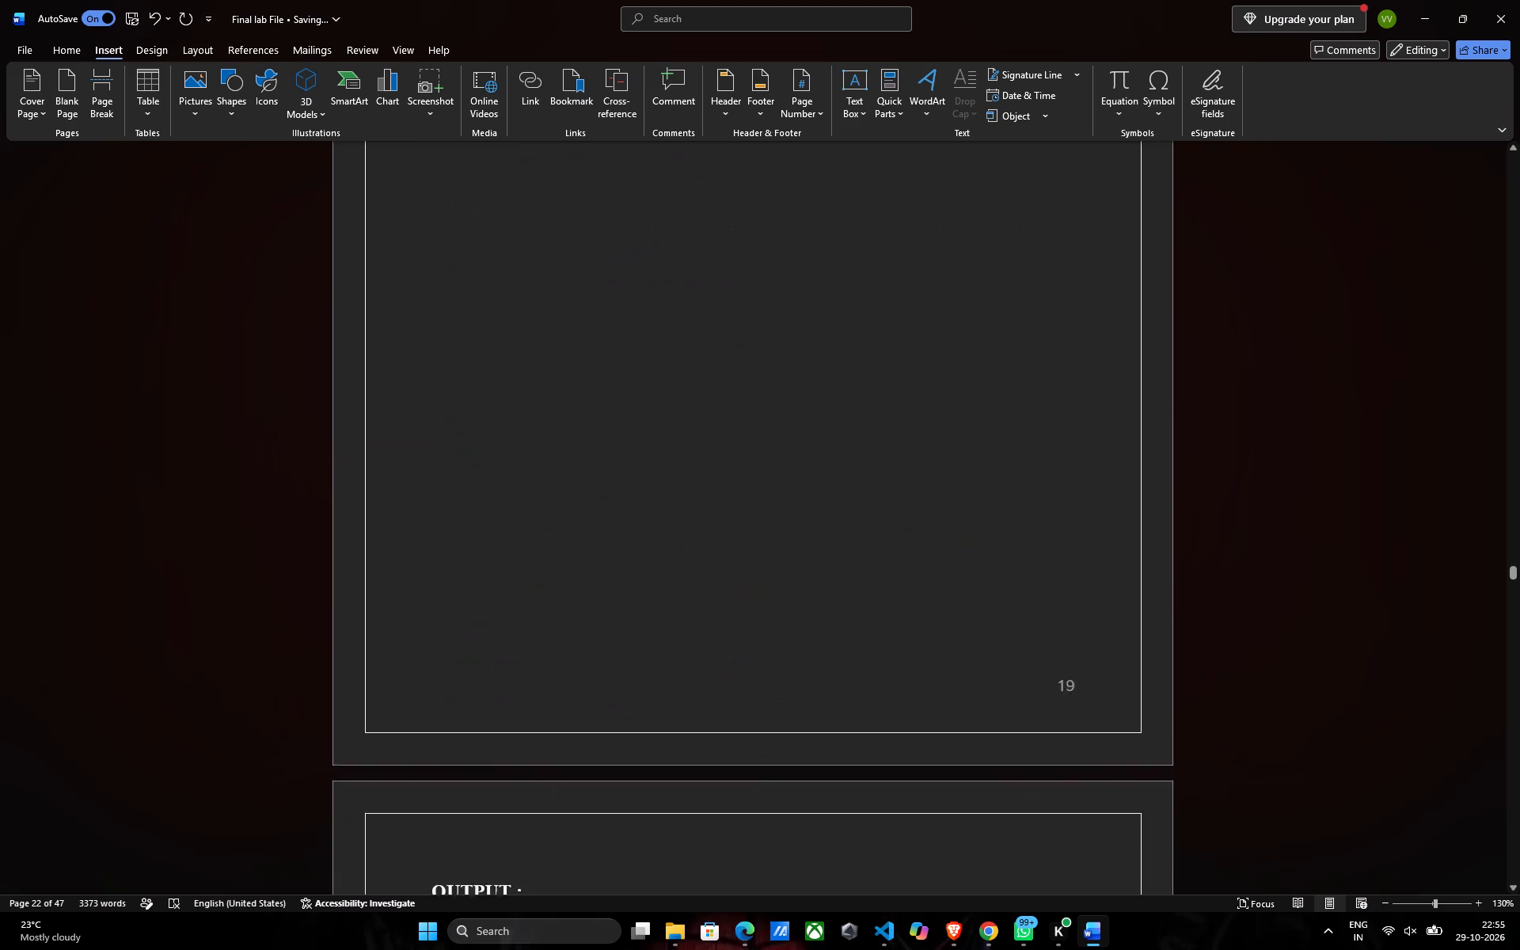
pyautogui.scroll(-12, 621, 479)
# Remove the blank lines above the EXPERIMENT 6 heading so it starts at the top of page 21.
pyautogui.scroll(2, 618, 477)
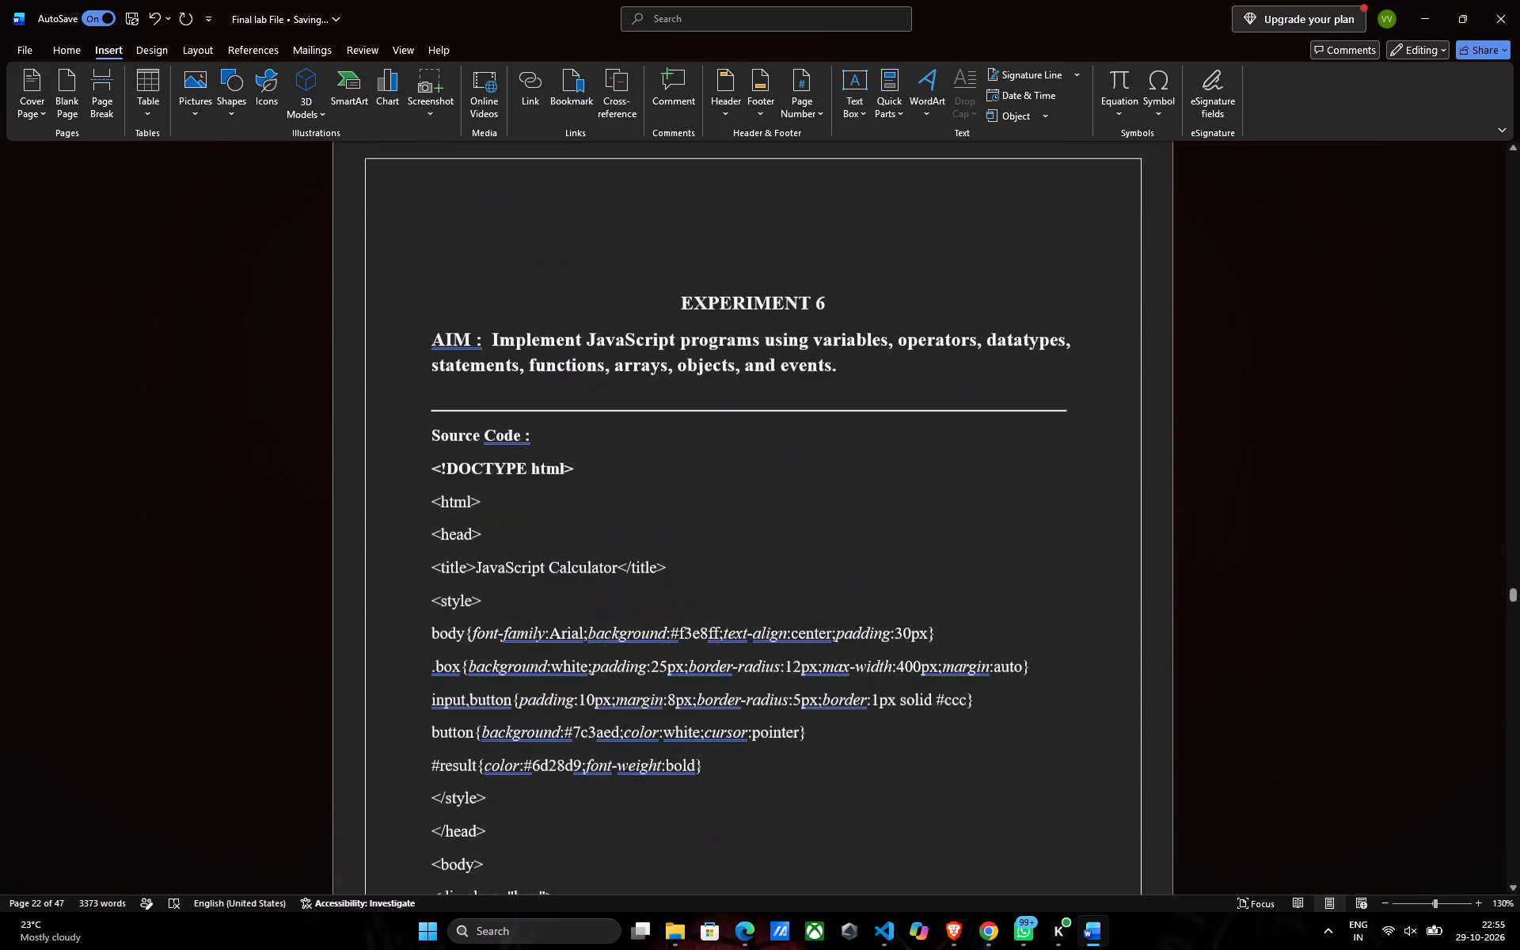
pyautogui.scroll(4, 618, 477)
pyautogui.scroll(-2, 546, 583)
pyautogui.moveTo(471, 577); pyautogui.dragTo(471, 568)
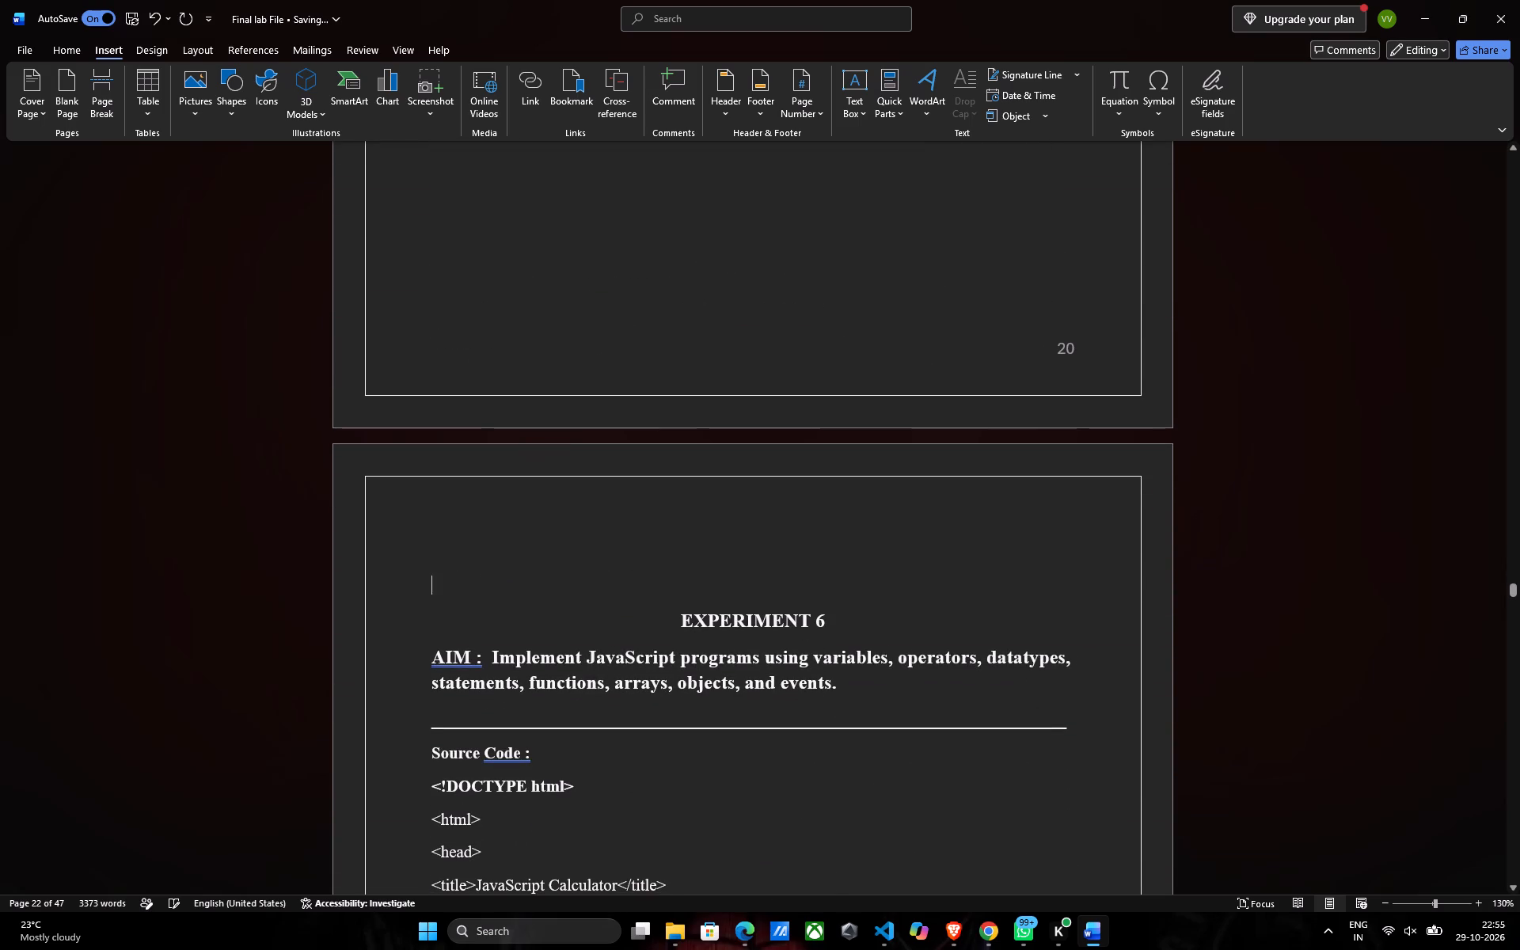
pyautogui.press('BackSpace')
pyautogui.press('BackSpace')
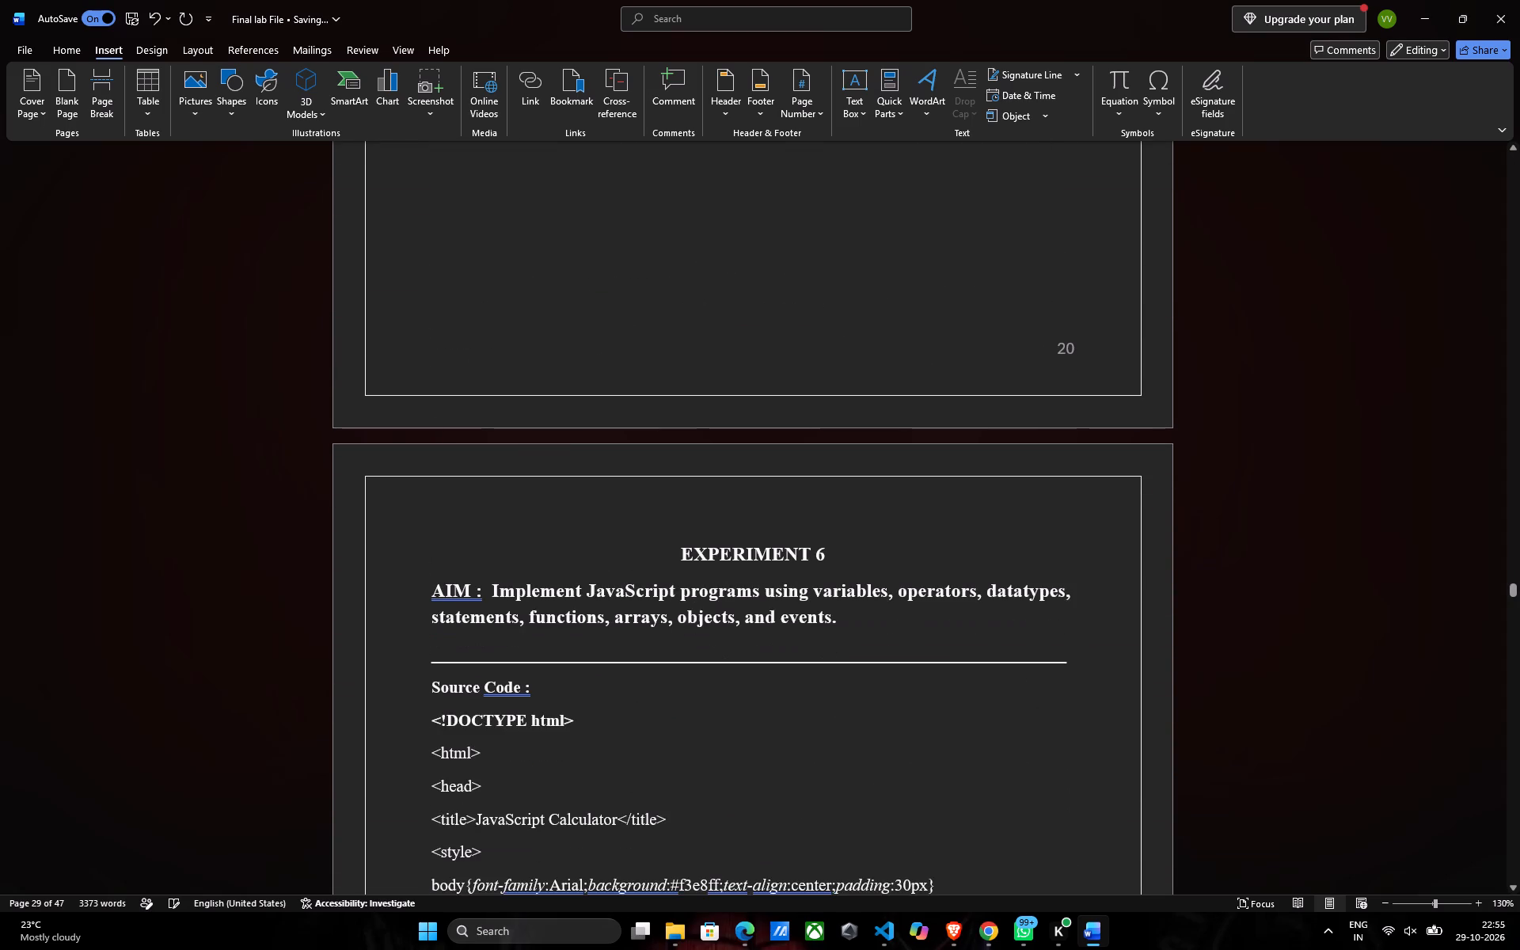
# Move the "OUTPUT :" heading from the end of page 22 to directly above the JavaScript Calculator screenshot on page 23.
pyautogui.scroll(-17, 537, 567)
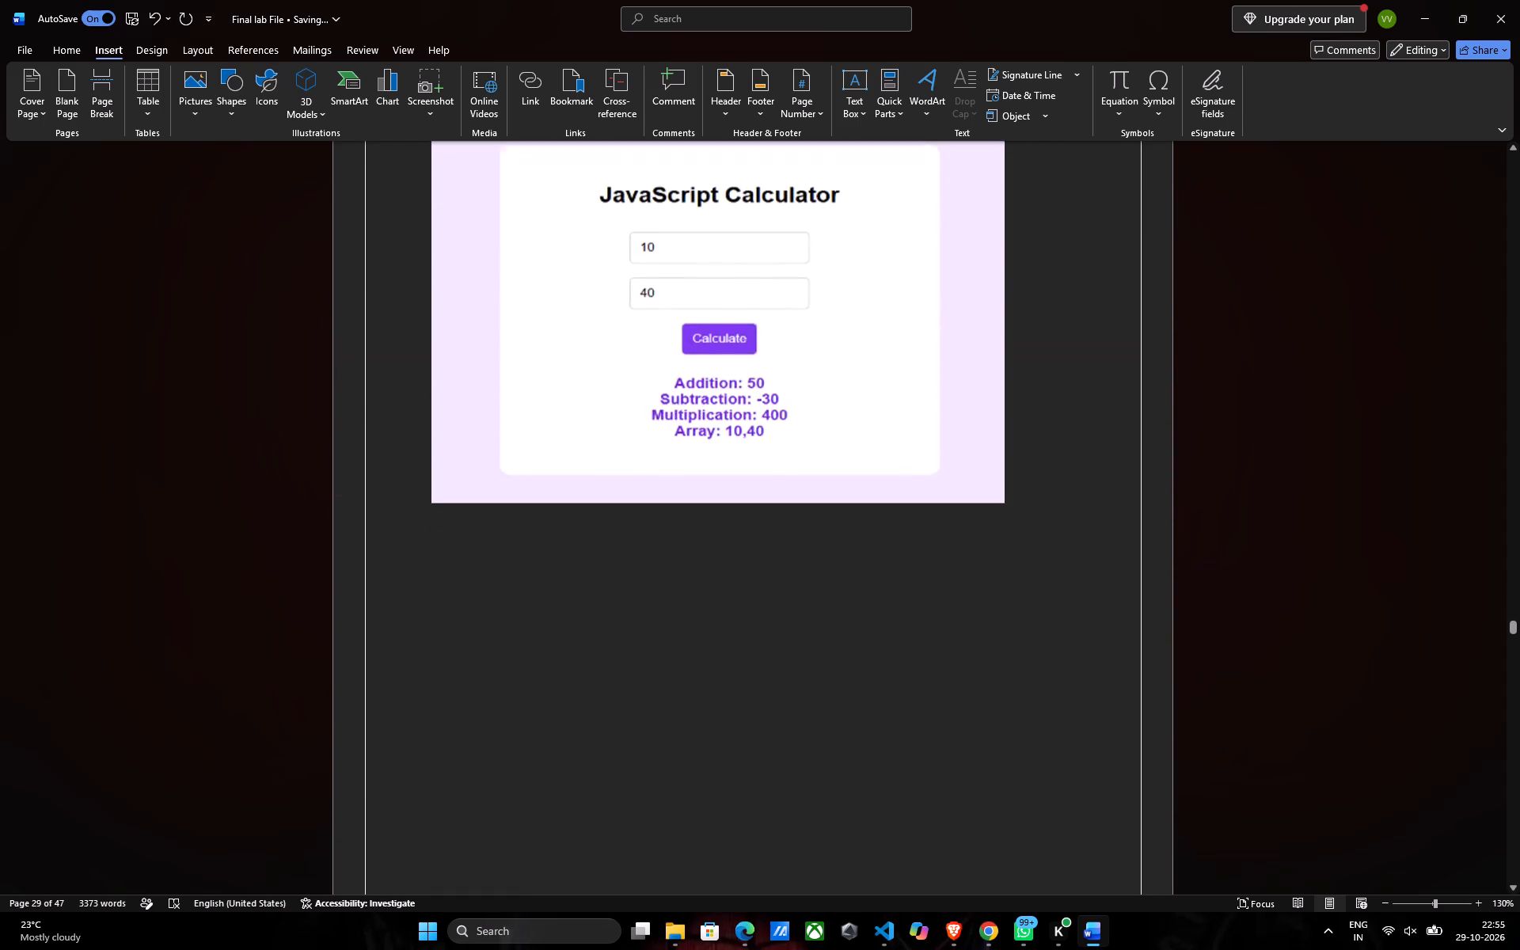
pyautogui.scroll(4, 522, 555)
pyautogui.moveTo(557, 437); pyautogui.dragTo(378, 443)
pyautogui.hotkey('ctrl', 'x')
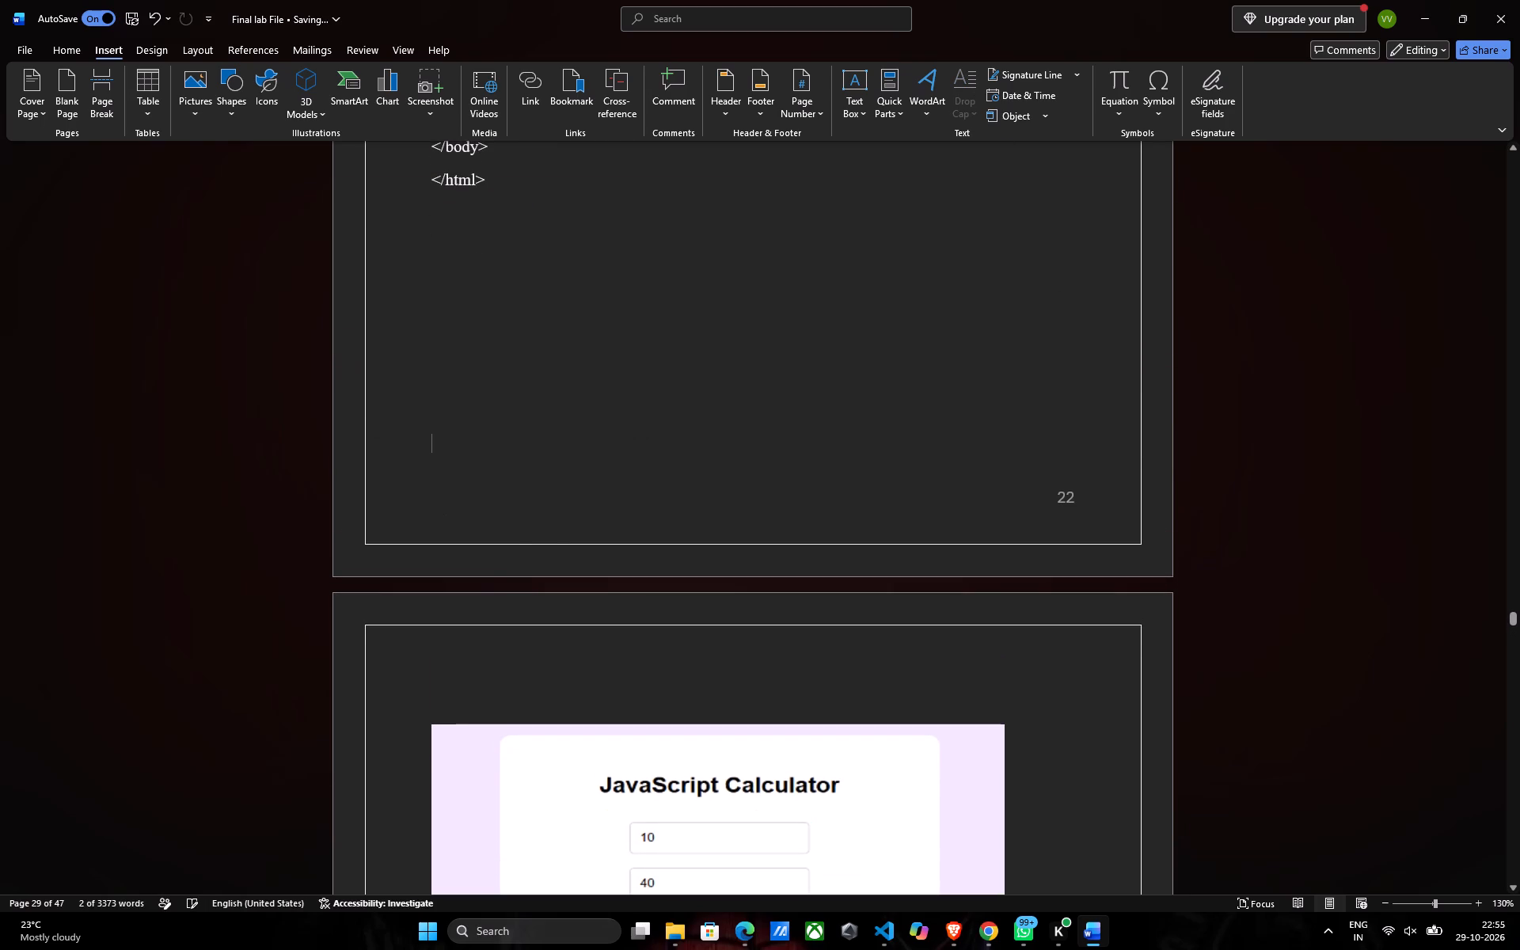
pyautogui.click(444, 690)
pyautogui.hotkey('ctrl', 'v')
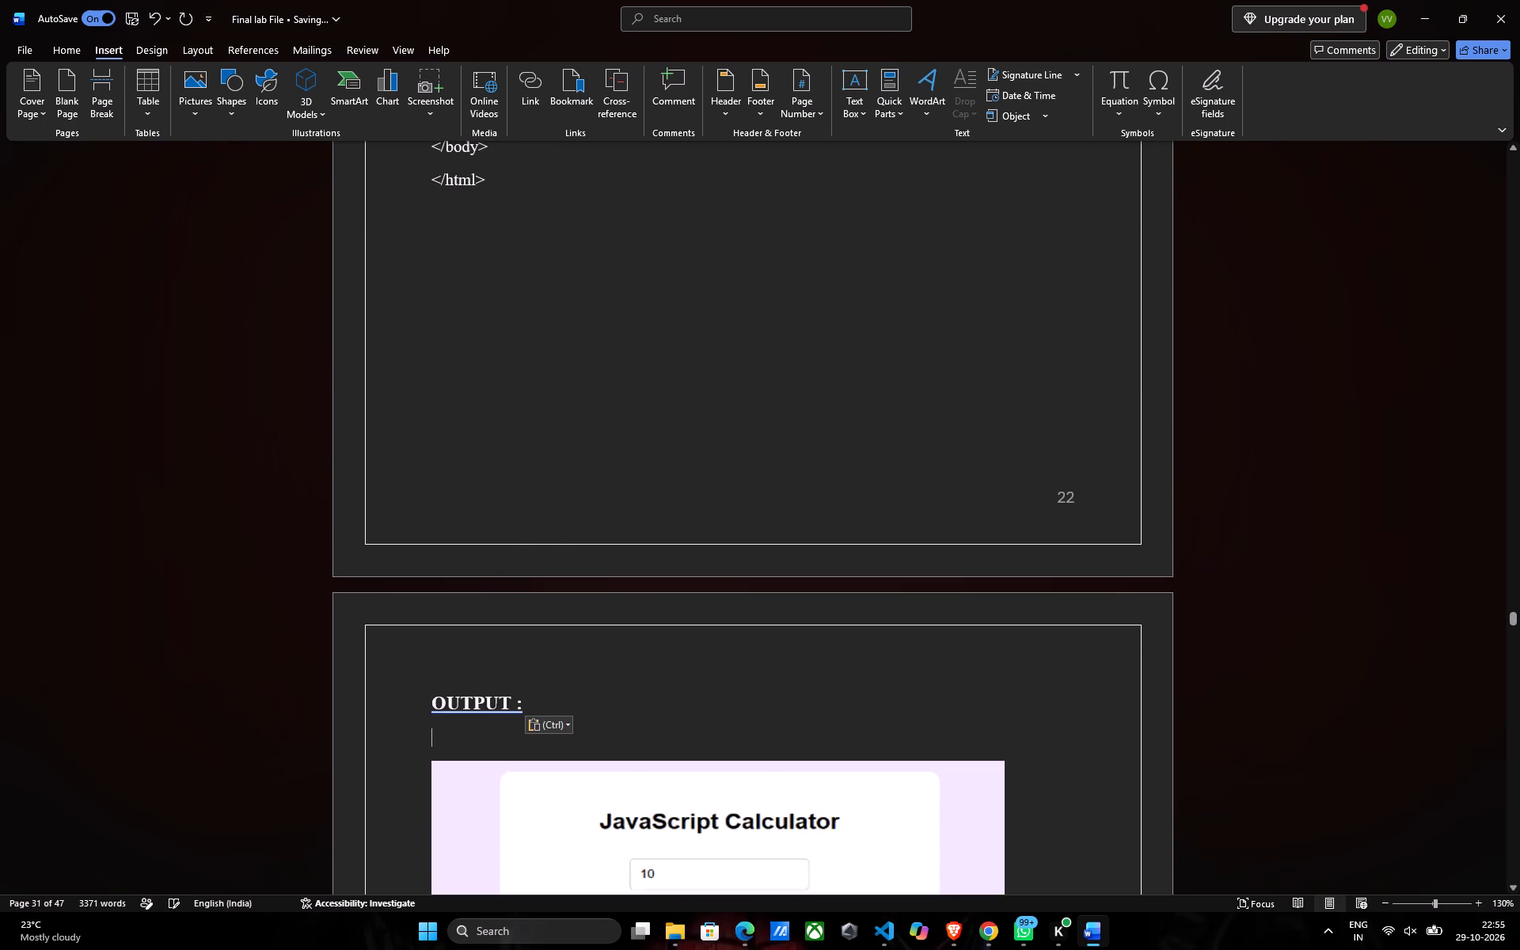
# Enlarge the JavaScript Calculator screenshot to nearly the full text width, and stretch it taller from its bottom edge.
pyautogui.scroll(-9, 542, 665)
pyautogui.scroll(6, 525, 644)
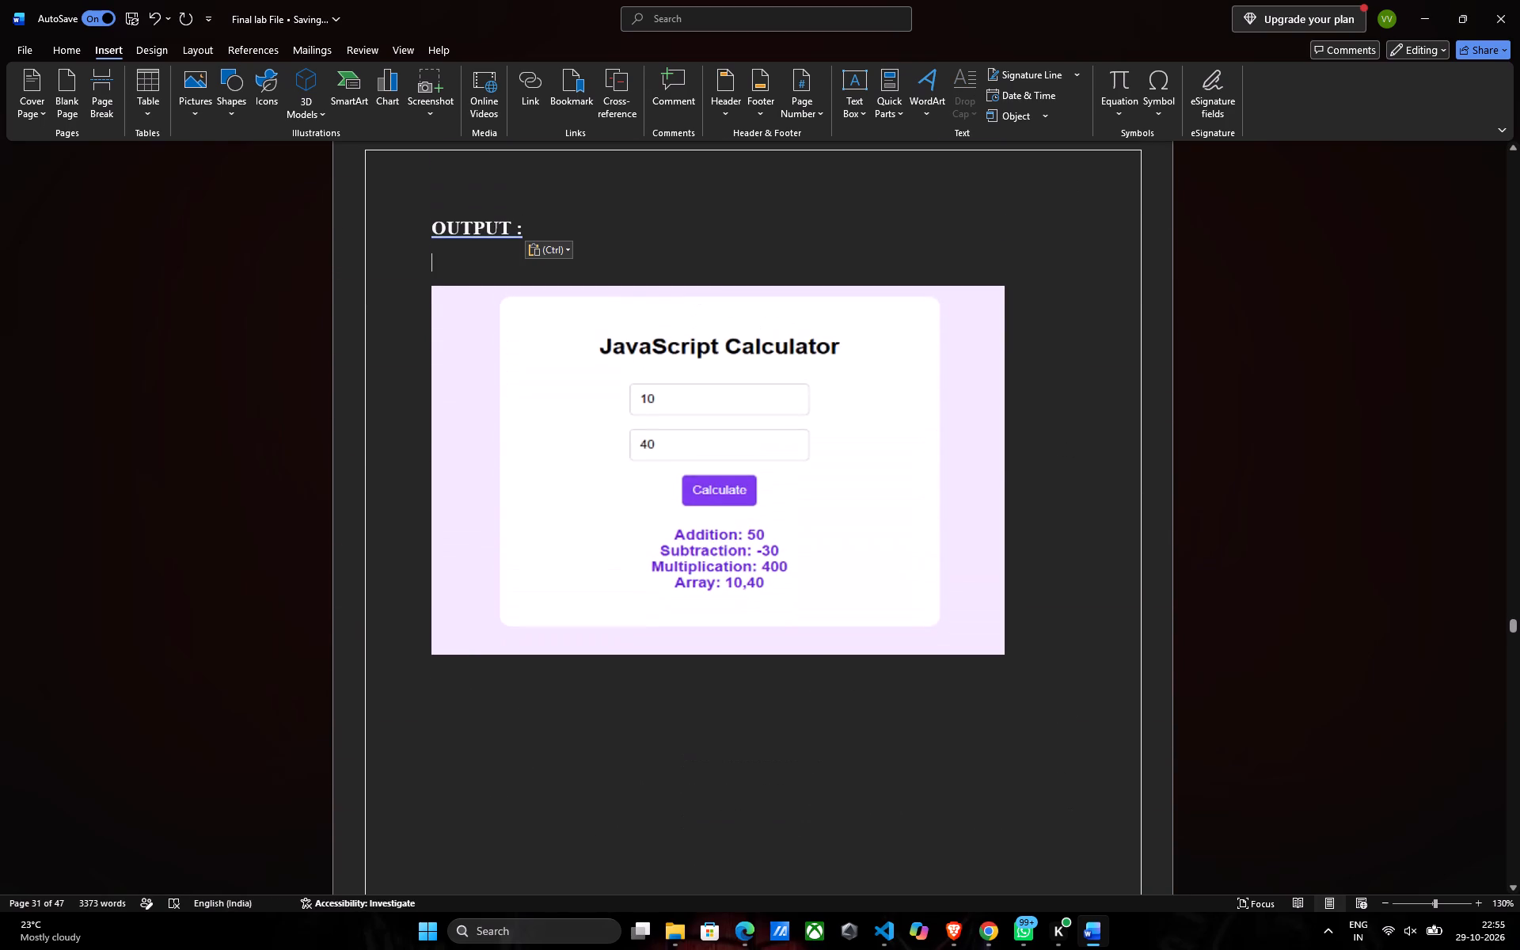
pyautogui.click(688, 587)
pyautogui.moveTo(1005, 652); pyautogui.dragTo(1010, 659)
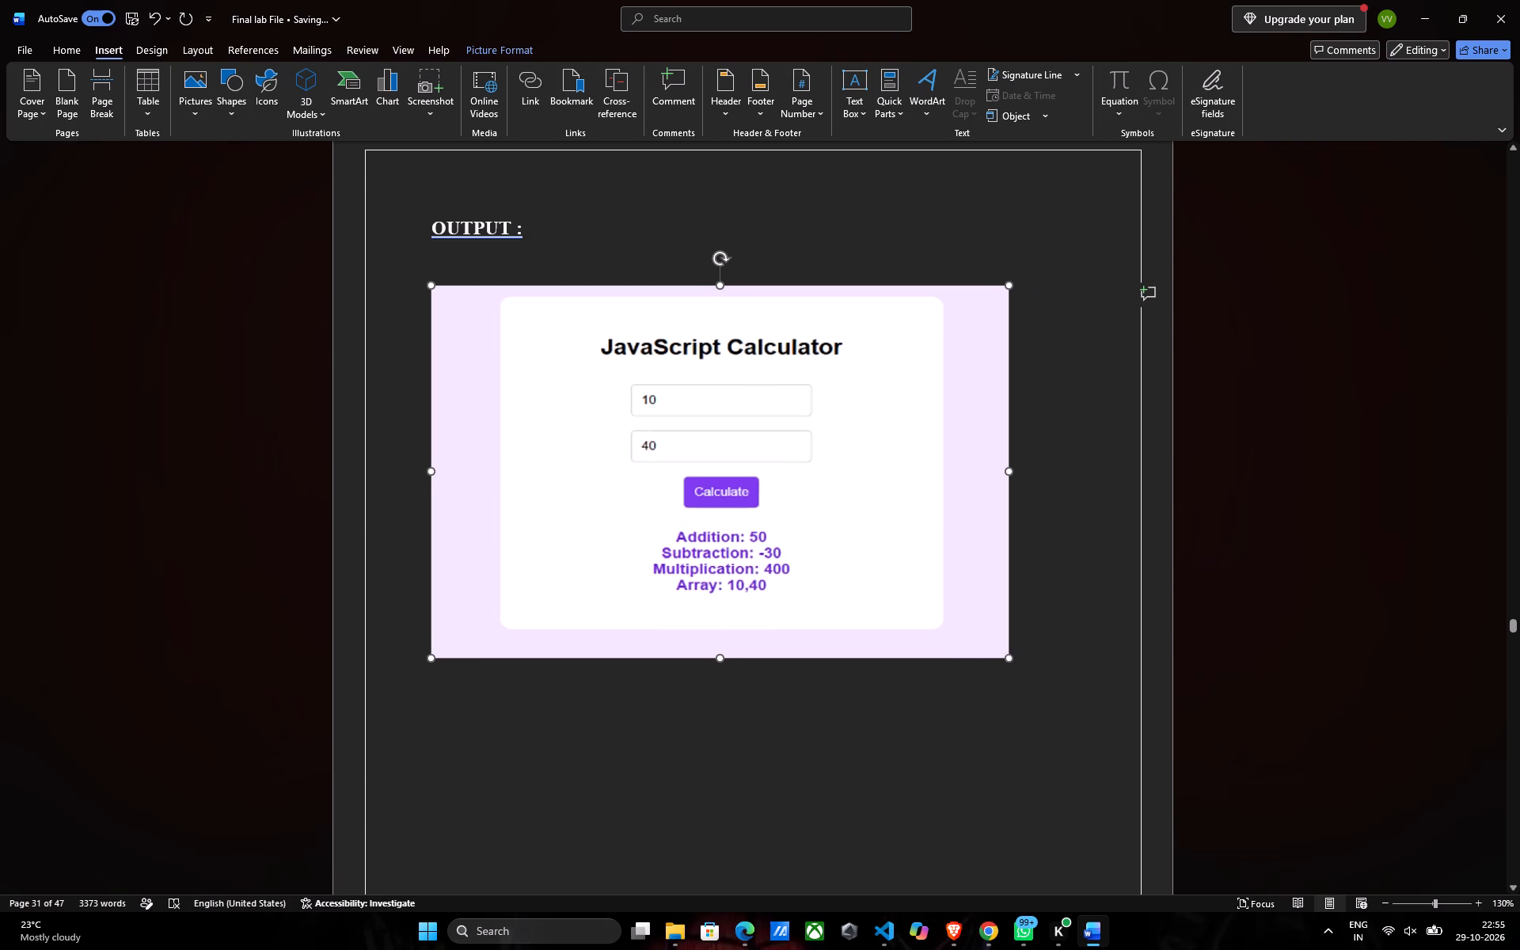
pyautogui.moveTo(1010, 659); pyautogui.dragTo(1013, 688)
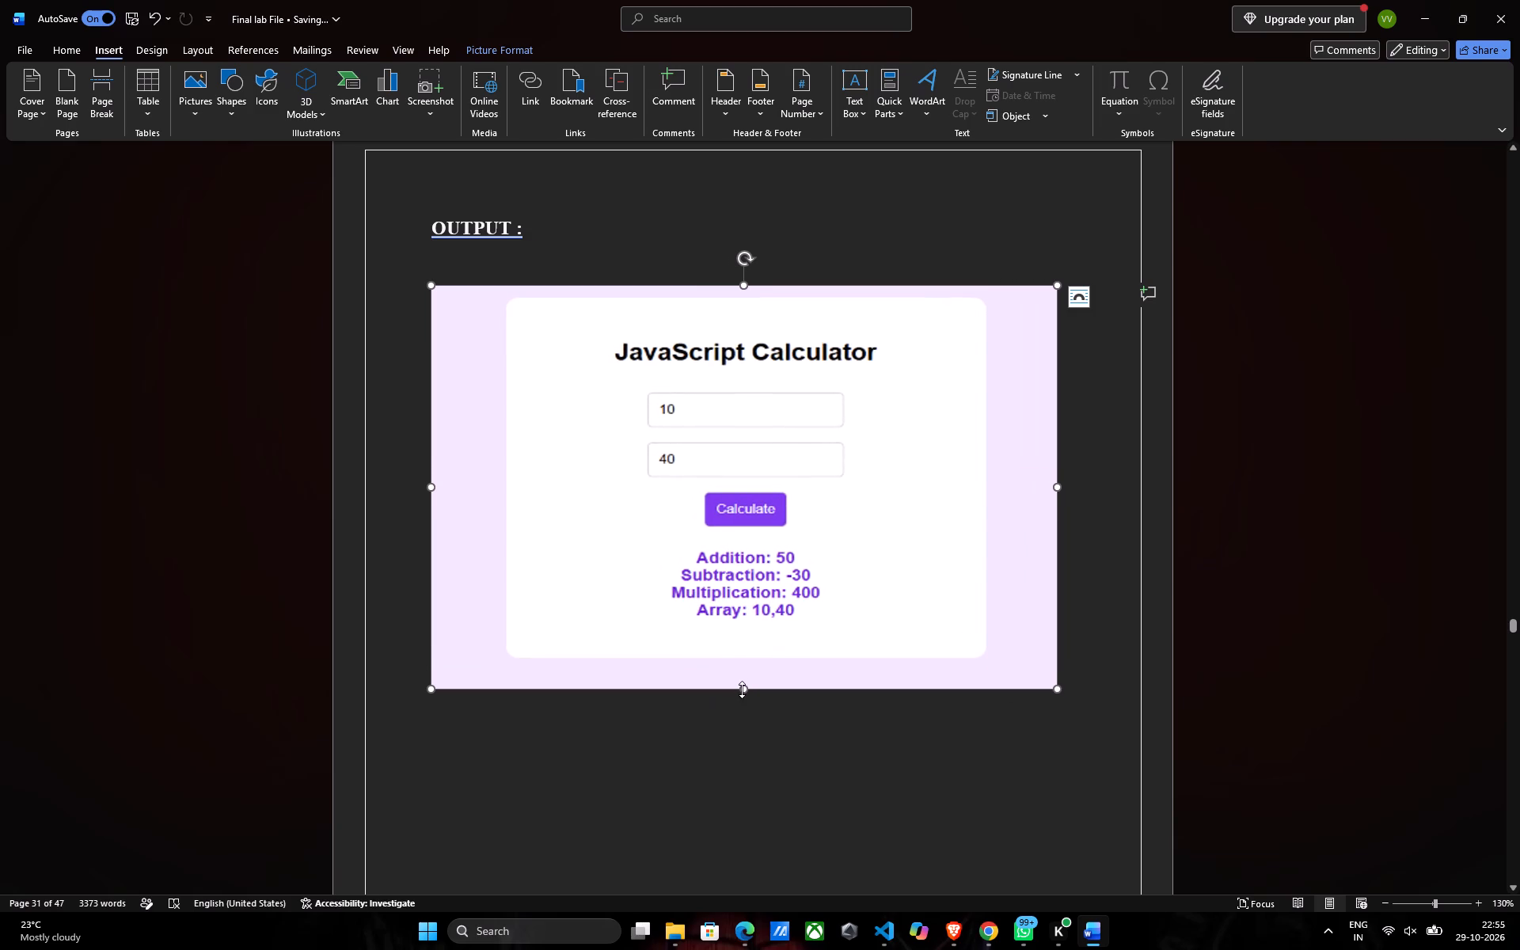
pyautogui.moveTo(742, 690); pyautogui.dragTo(747, 753)
# Remove the blank lines above the EXPERIMENT 7 heading so it starts at the top of page 24.
pyautogui.scroll(-8, 736, 725)
pyautogui.scroll(2, 707, 685)
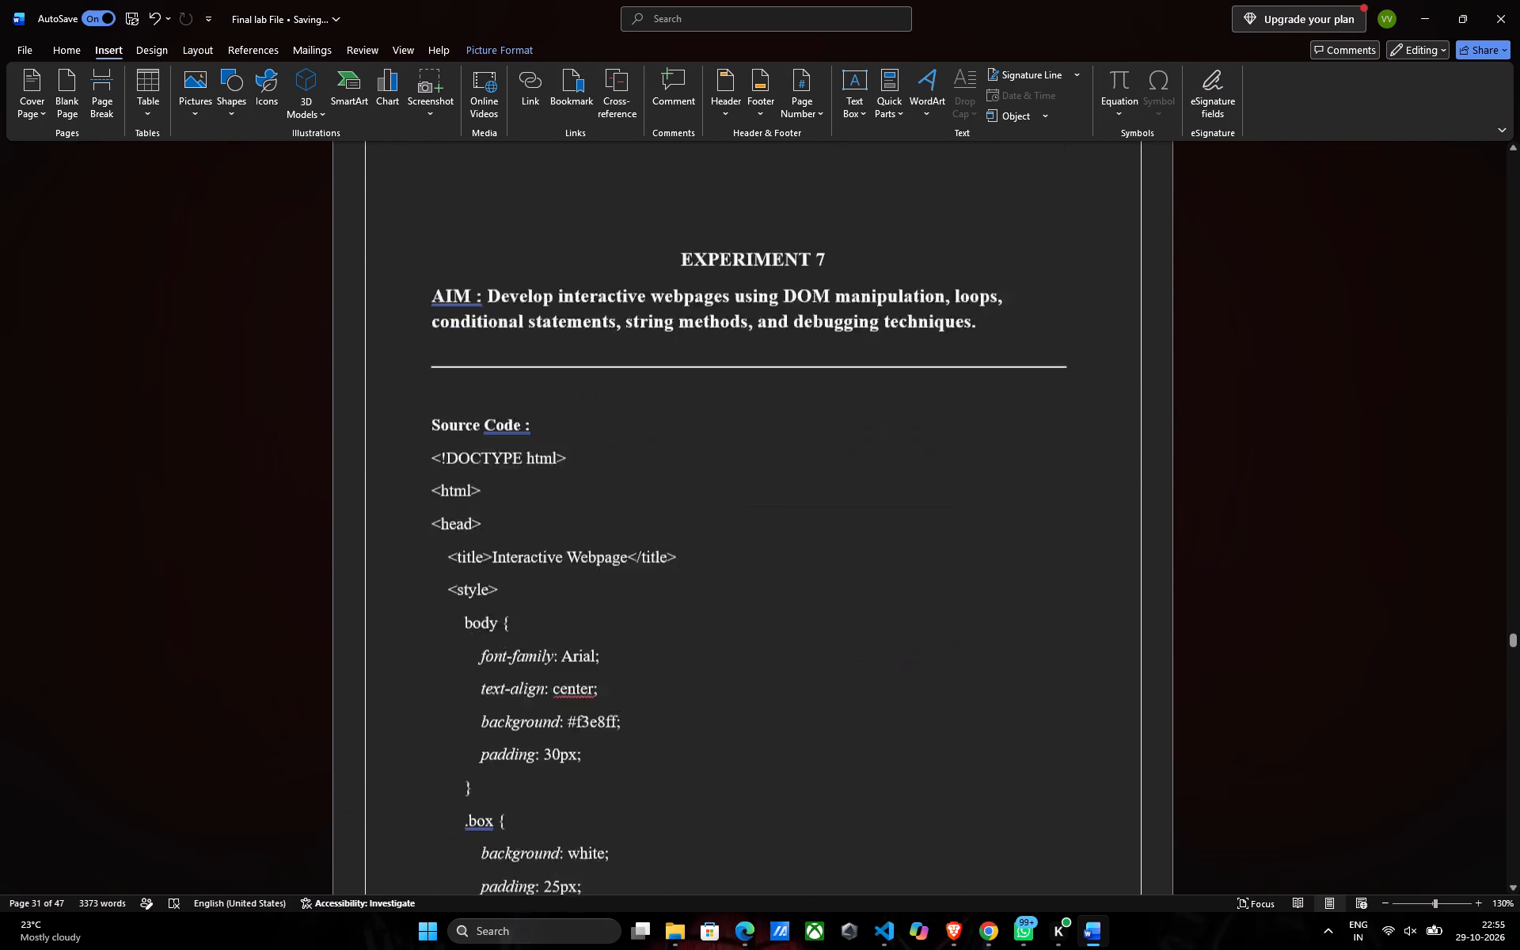
pyautogui.scroll(3, 699, 674)
pyautogui.scroll(-3, 594, 727)
pyautogui.click(739, 396)
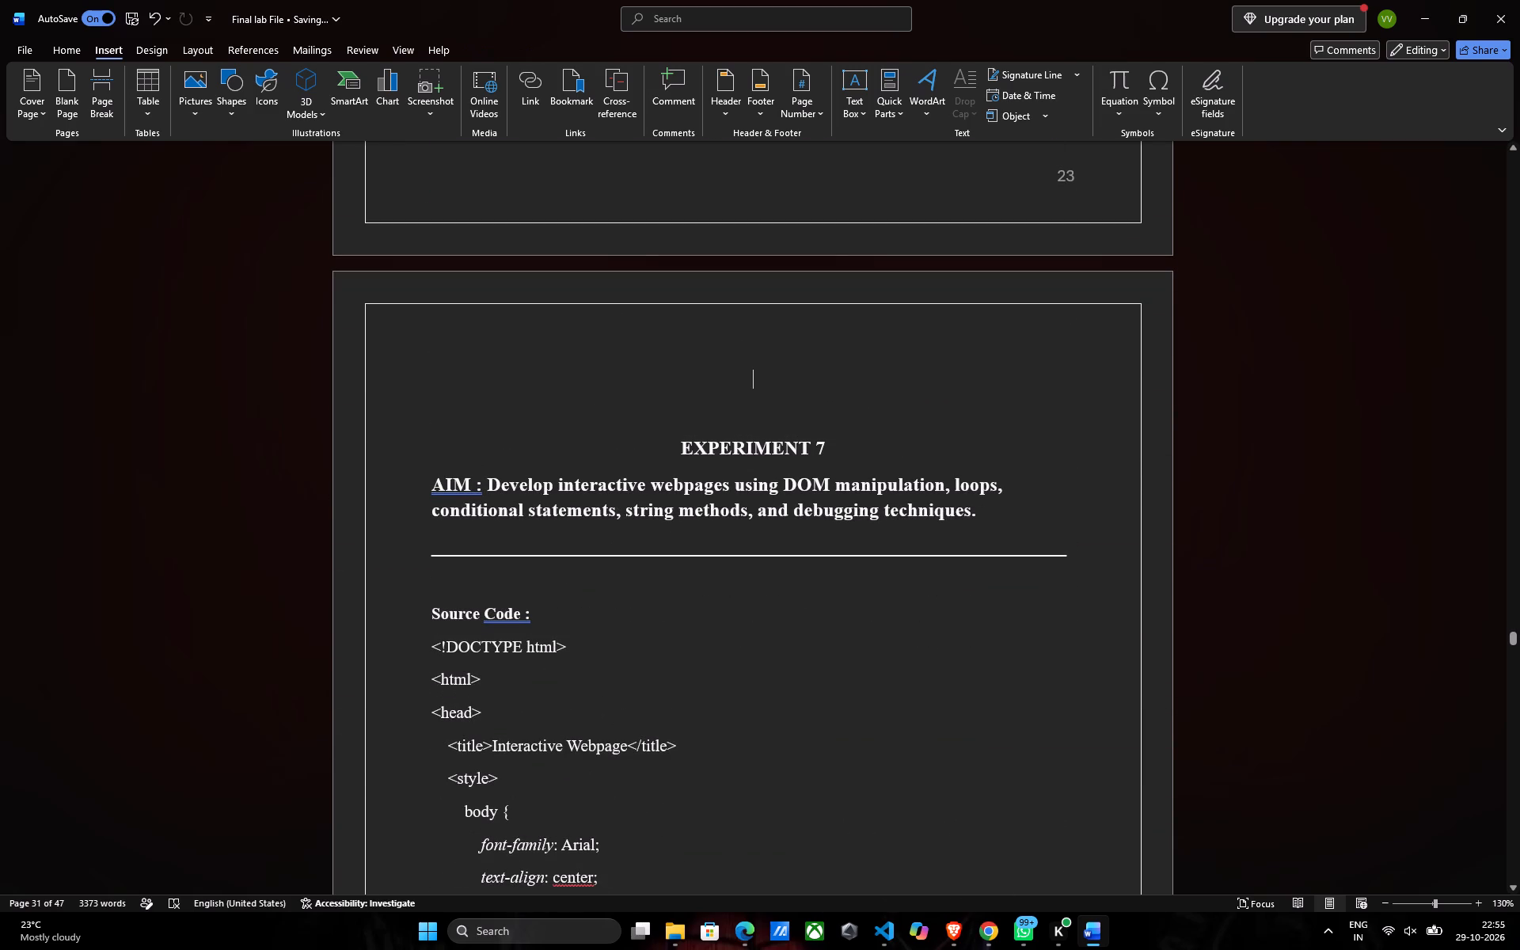
pyautogui.press('Down')
pyautogui.press('BackSpace')
pyautogui.press('BackSpace')
pyautogui.press('BackSpace')
# Remove the extra blank line above the EXPERIMENT 8 heading, keeping the heading at the top of page 28.
pyautogui.scroll(-2, 740, 473)
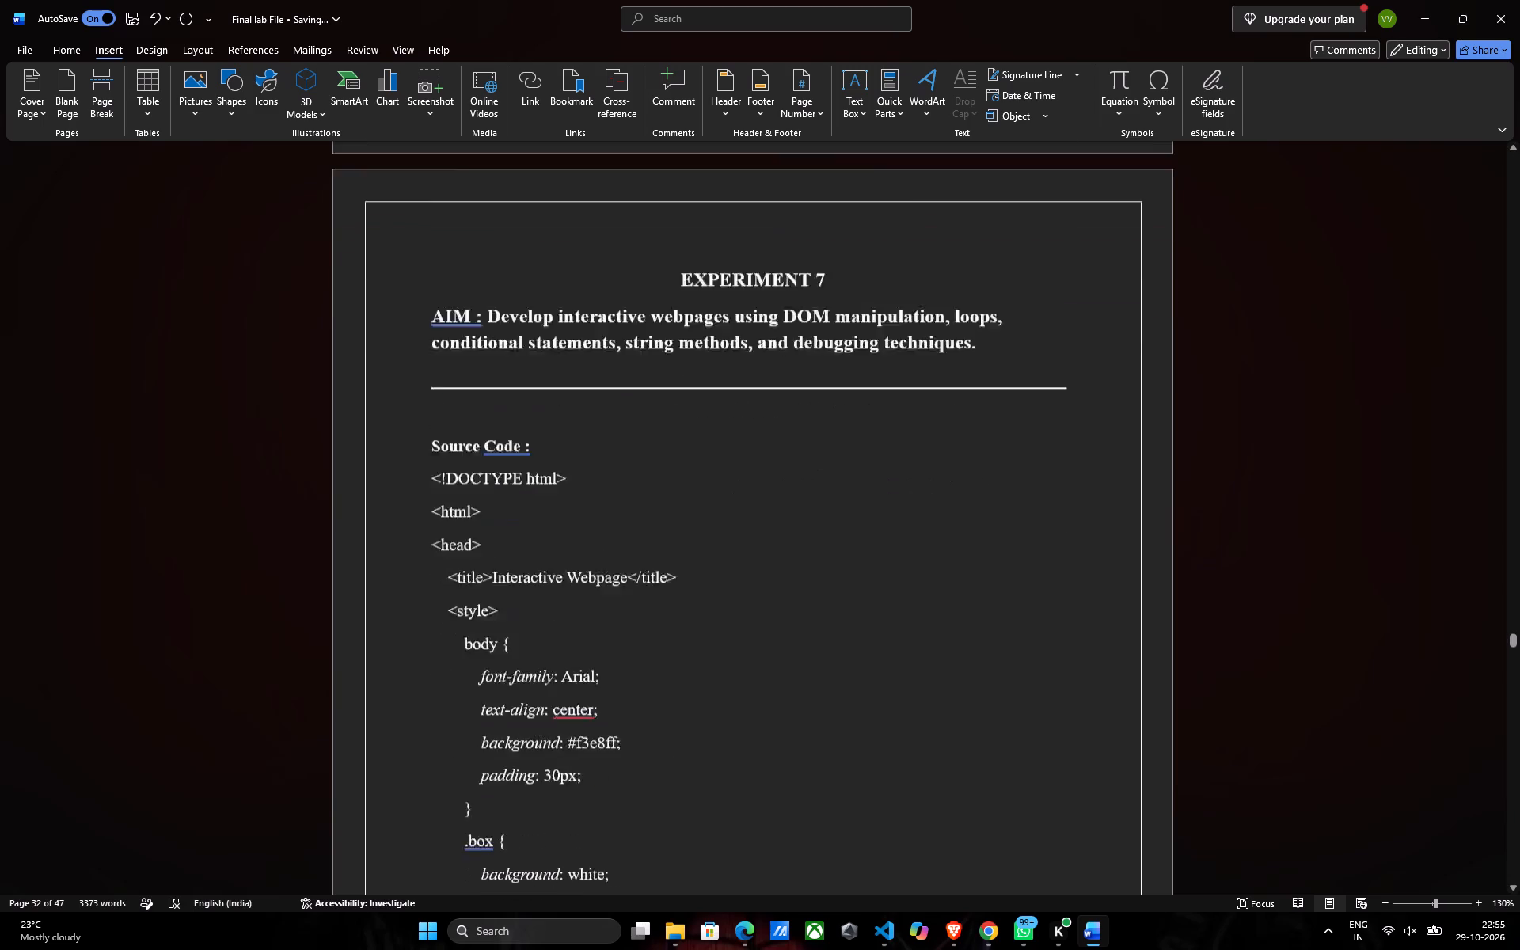
pyautogui.scroll(-20, 739, 474)
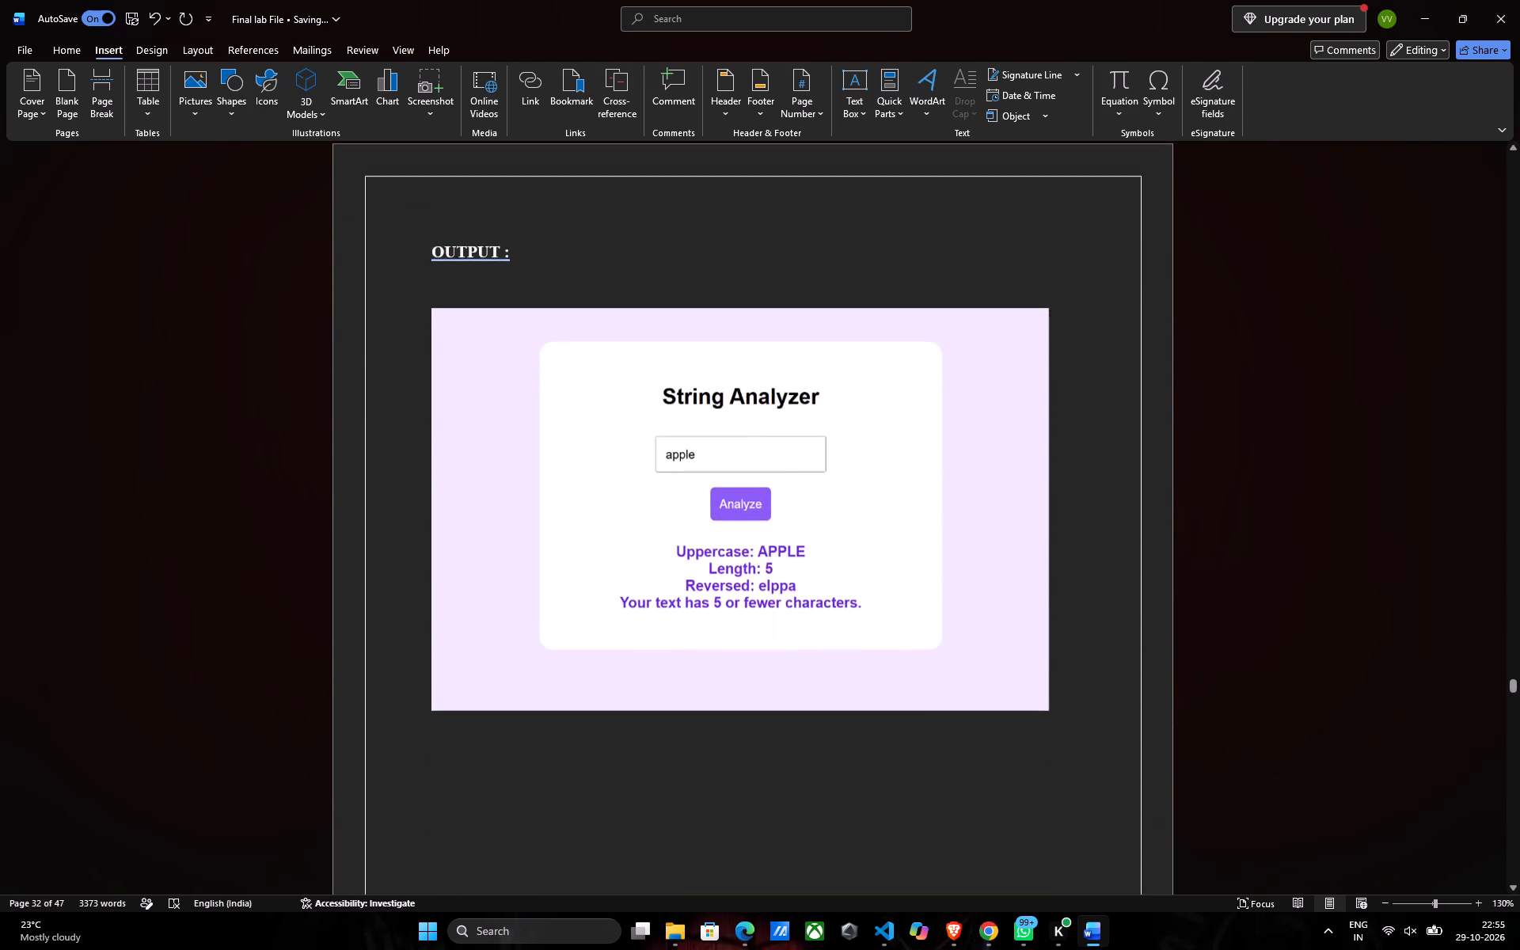
pyautogui.scroll(-10, 691, 477)
pyautogui.scroll(4, 688, 477)
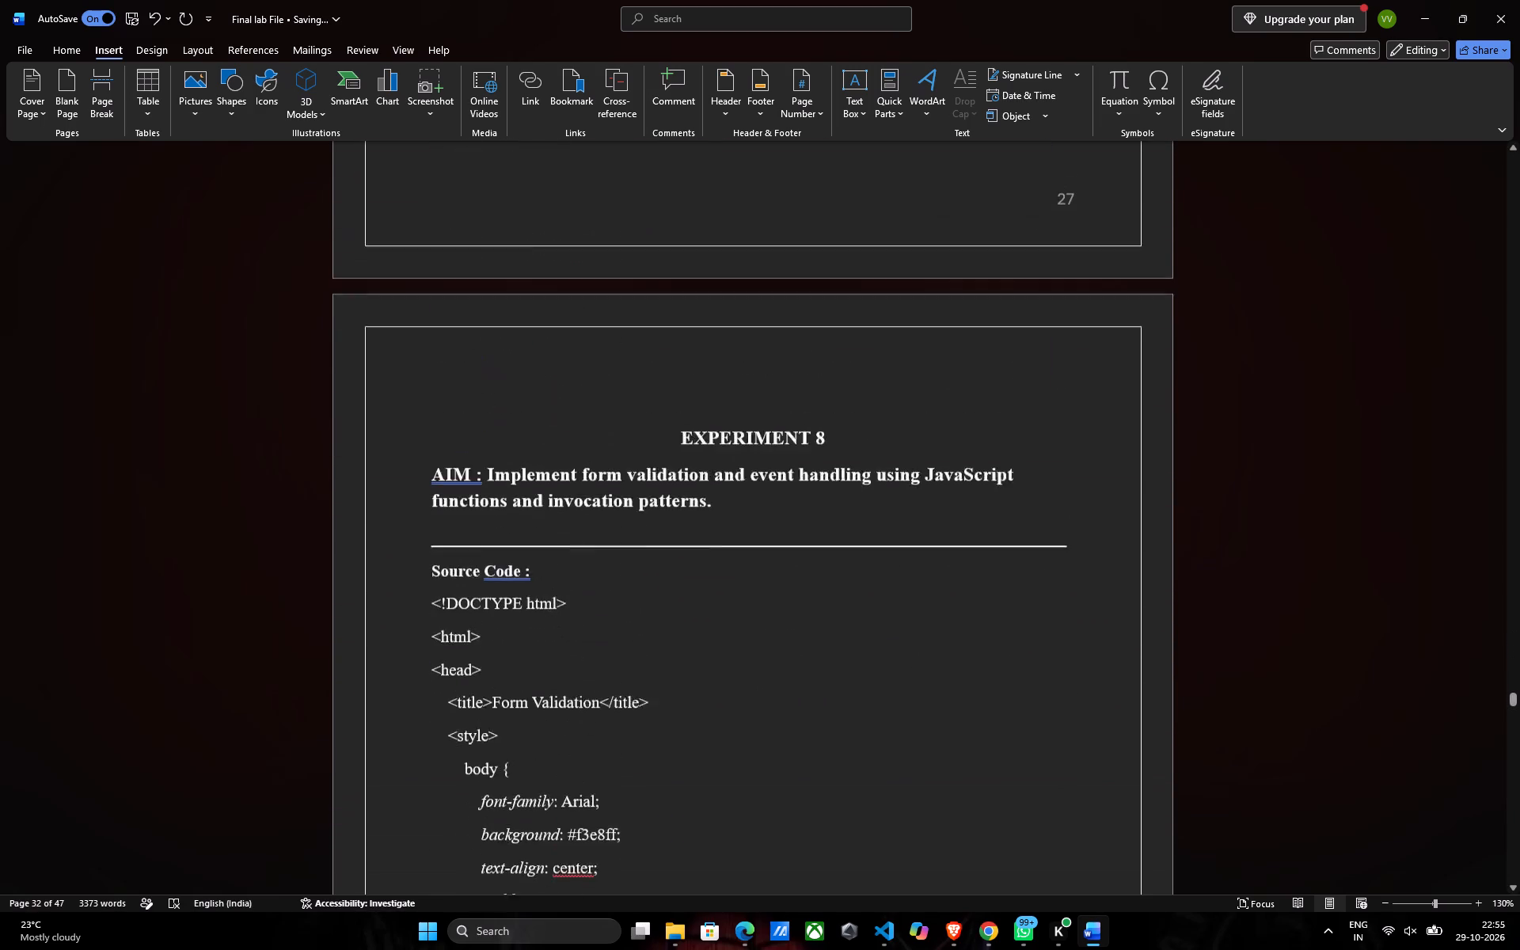
pyautogui.scroll(1, 688, 477)
pyautogui.click(754, 571)
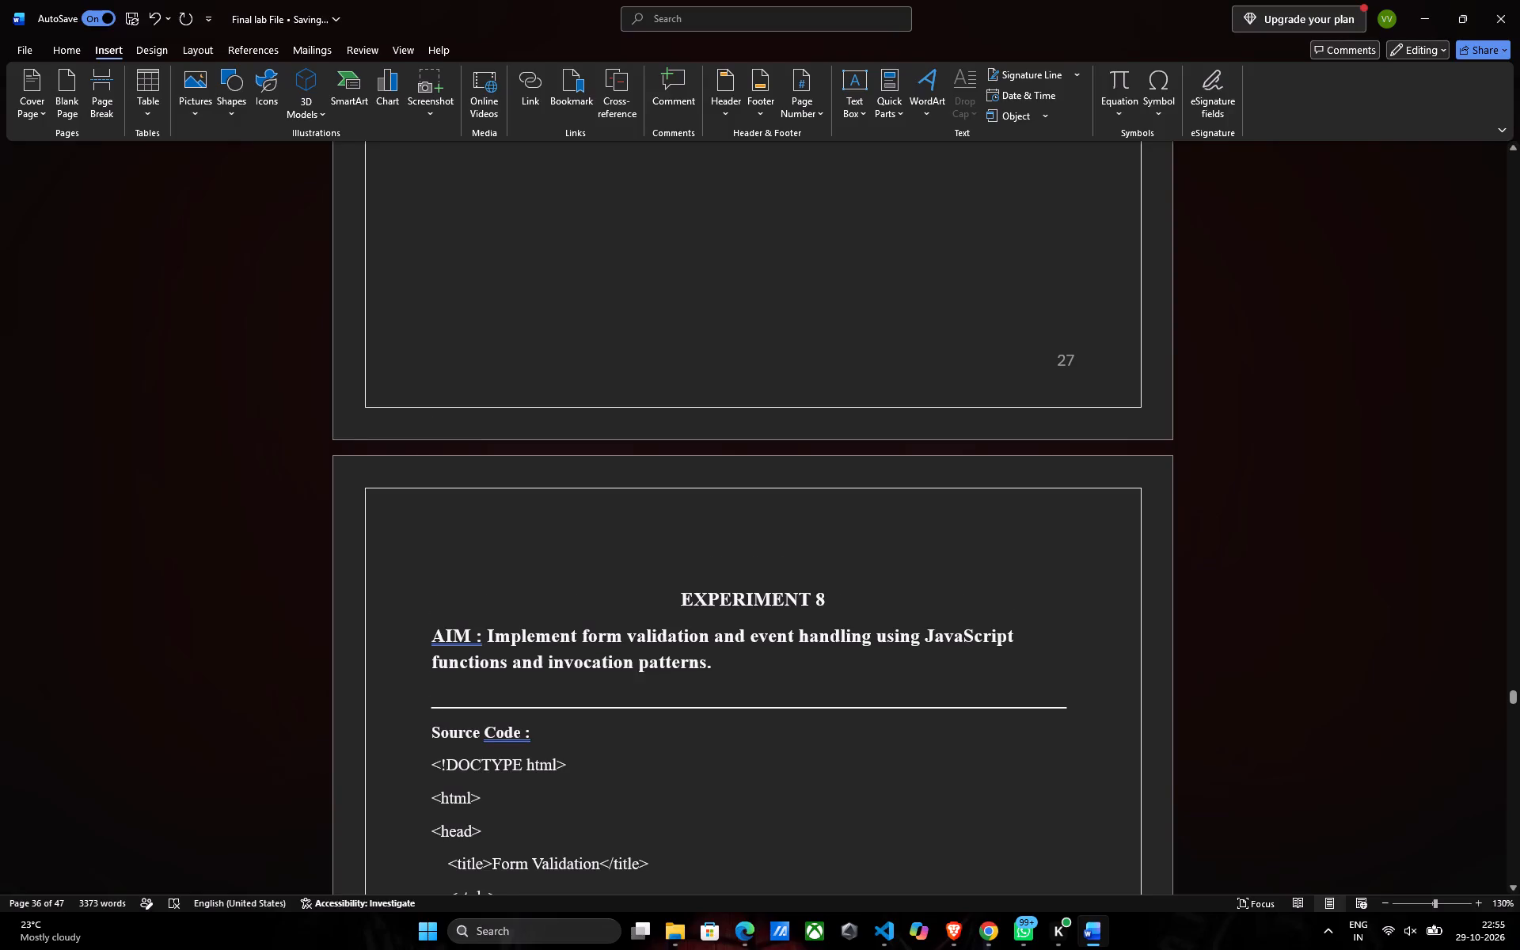
pyautogui.press('BackSpace')
pyautogui.press('BackSpace')
pyautogui.press('Return')
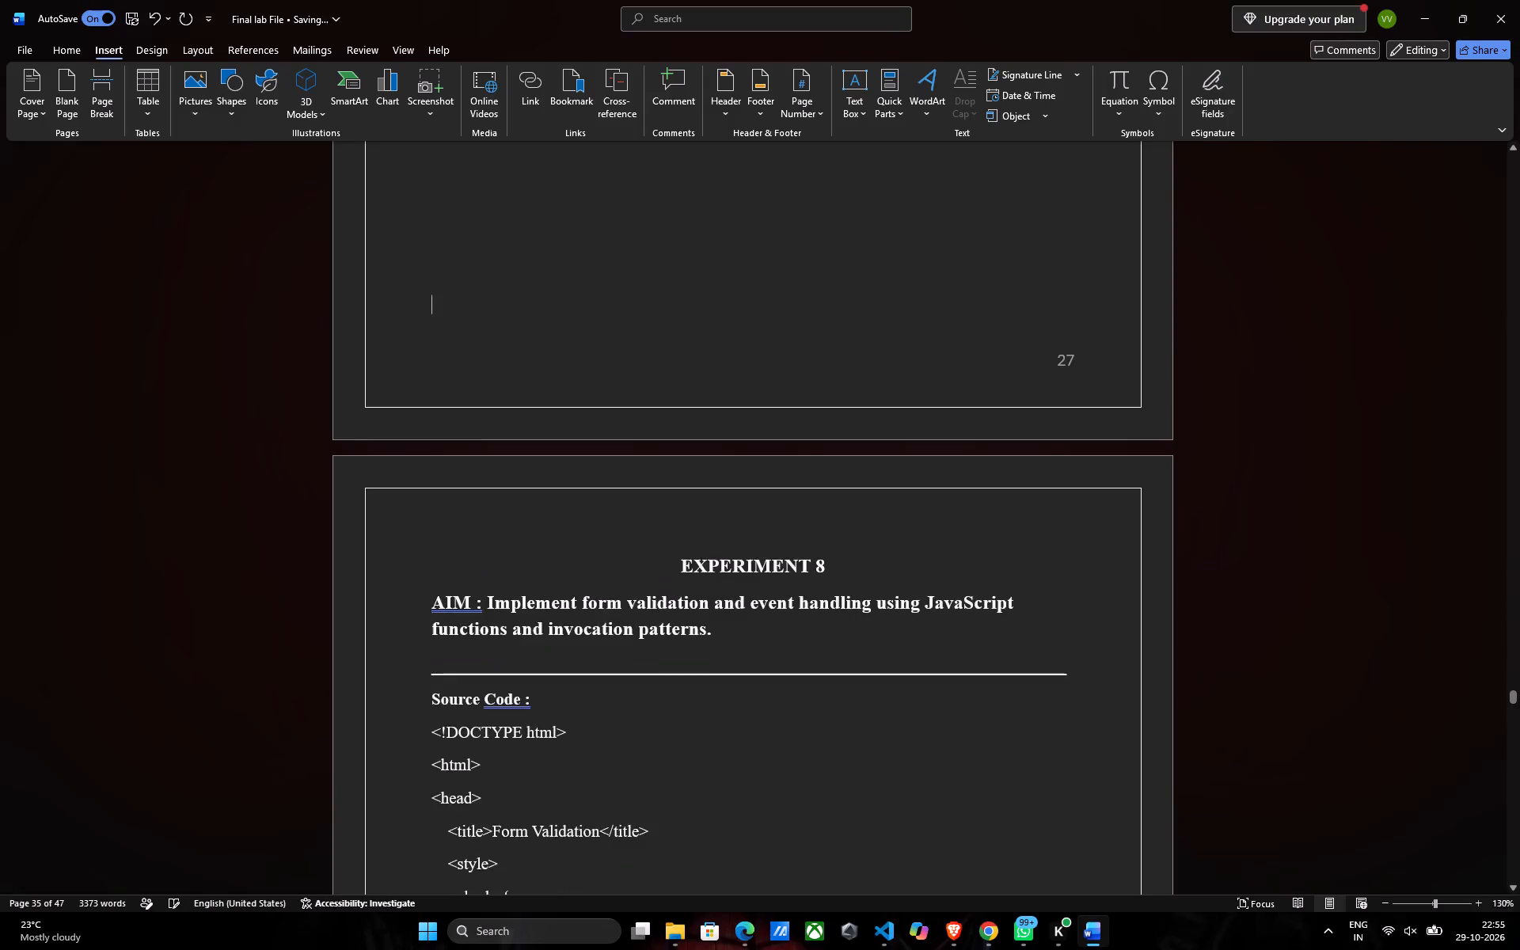
# Move the "OUTPUT :" heading from the end of page 30 to directly above the Registration Form screenshots on page 31.
pyautogui.scroll(-19, 744, 536)
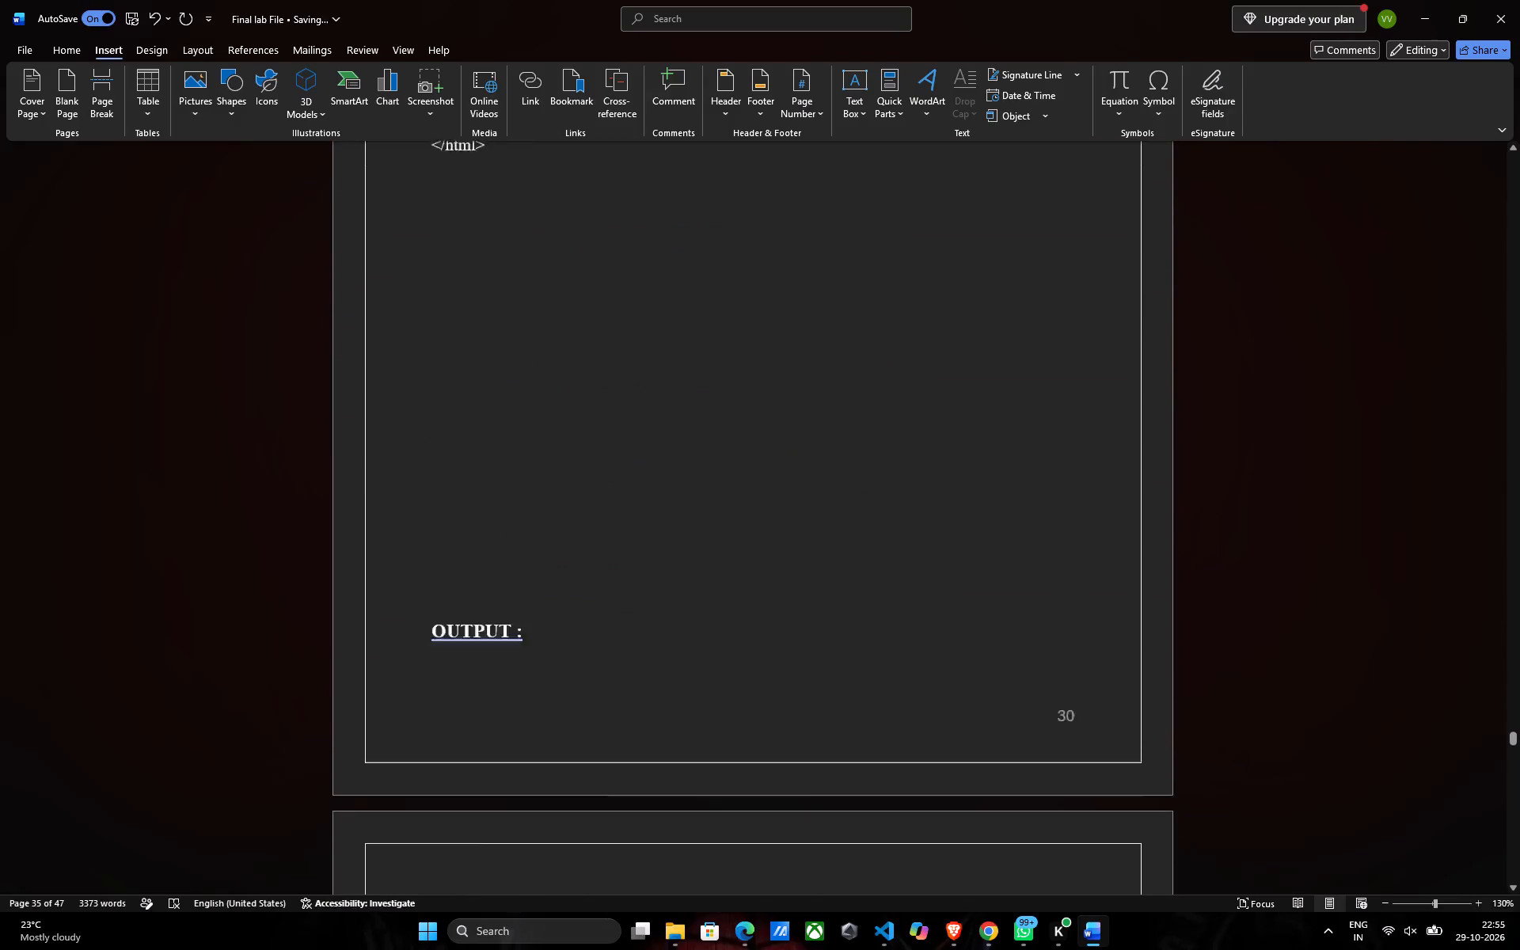
pyautogui.scroll(-2, 734, 533)
pyautogui.scroll(2, 734, 533)
pyautogui.moveTo(554, 576); pyautogui.dragTo(447, 575)
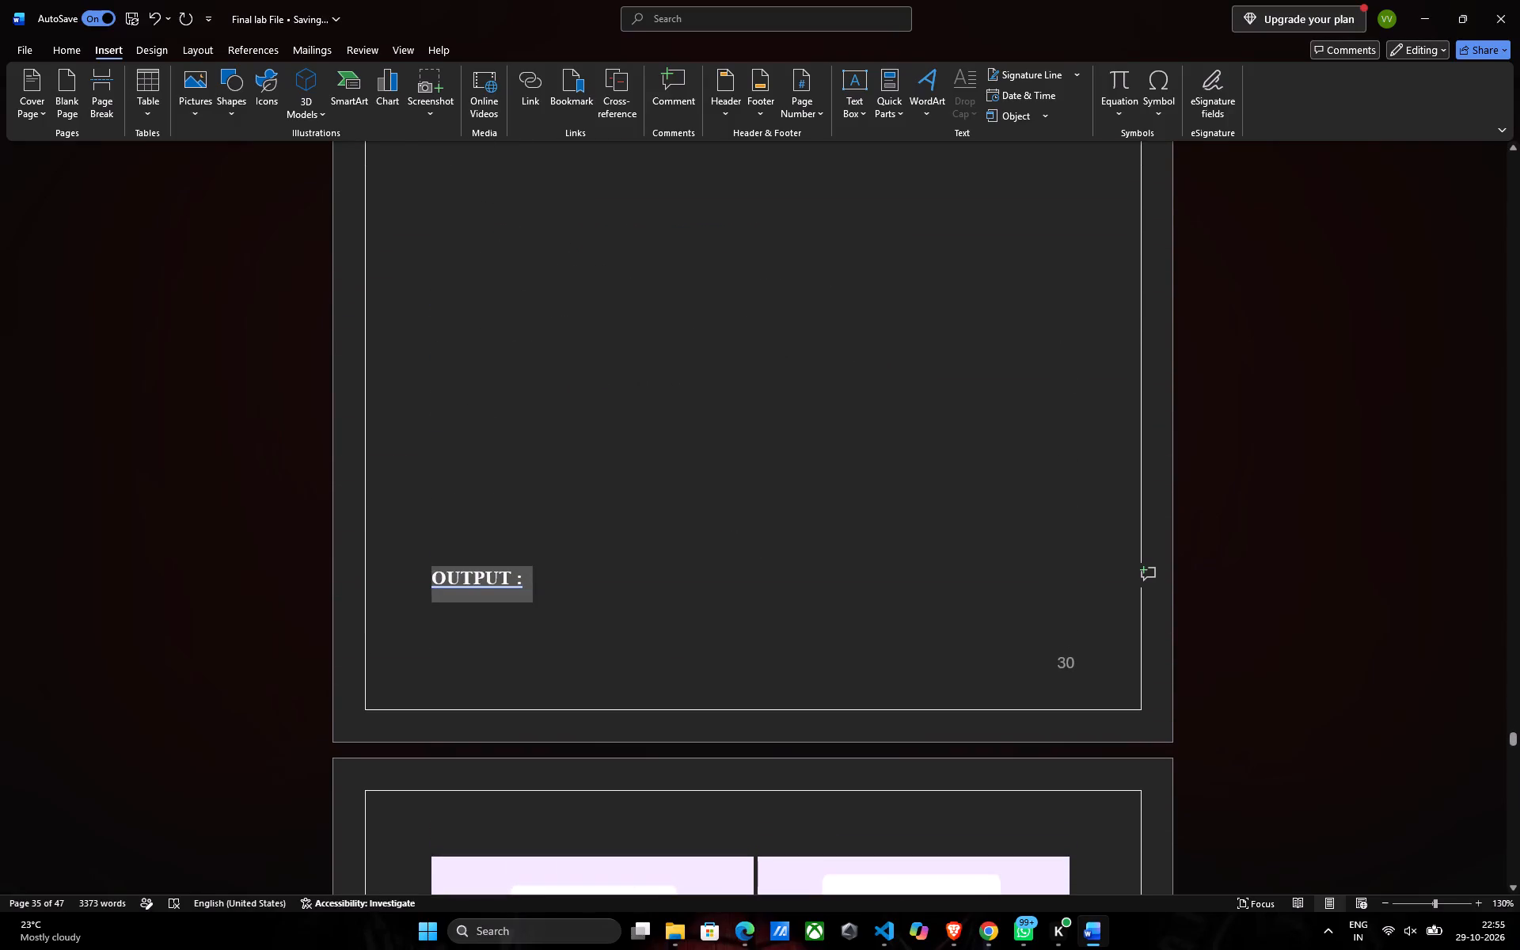
pyautogui.moveTo(447, 575); pyautogui.dragTo(413, 572)
pyautogui.hotkey('ctrl', 'x')
pyautogui.scroll(-5, 520, 594)
pyautogui.scroll(2, 508, 560)
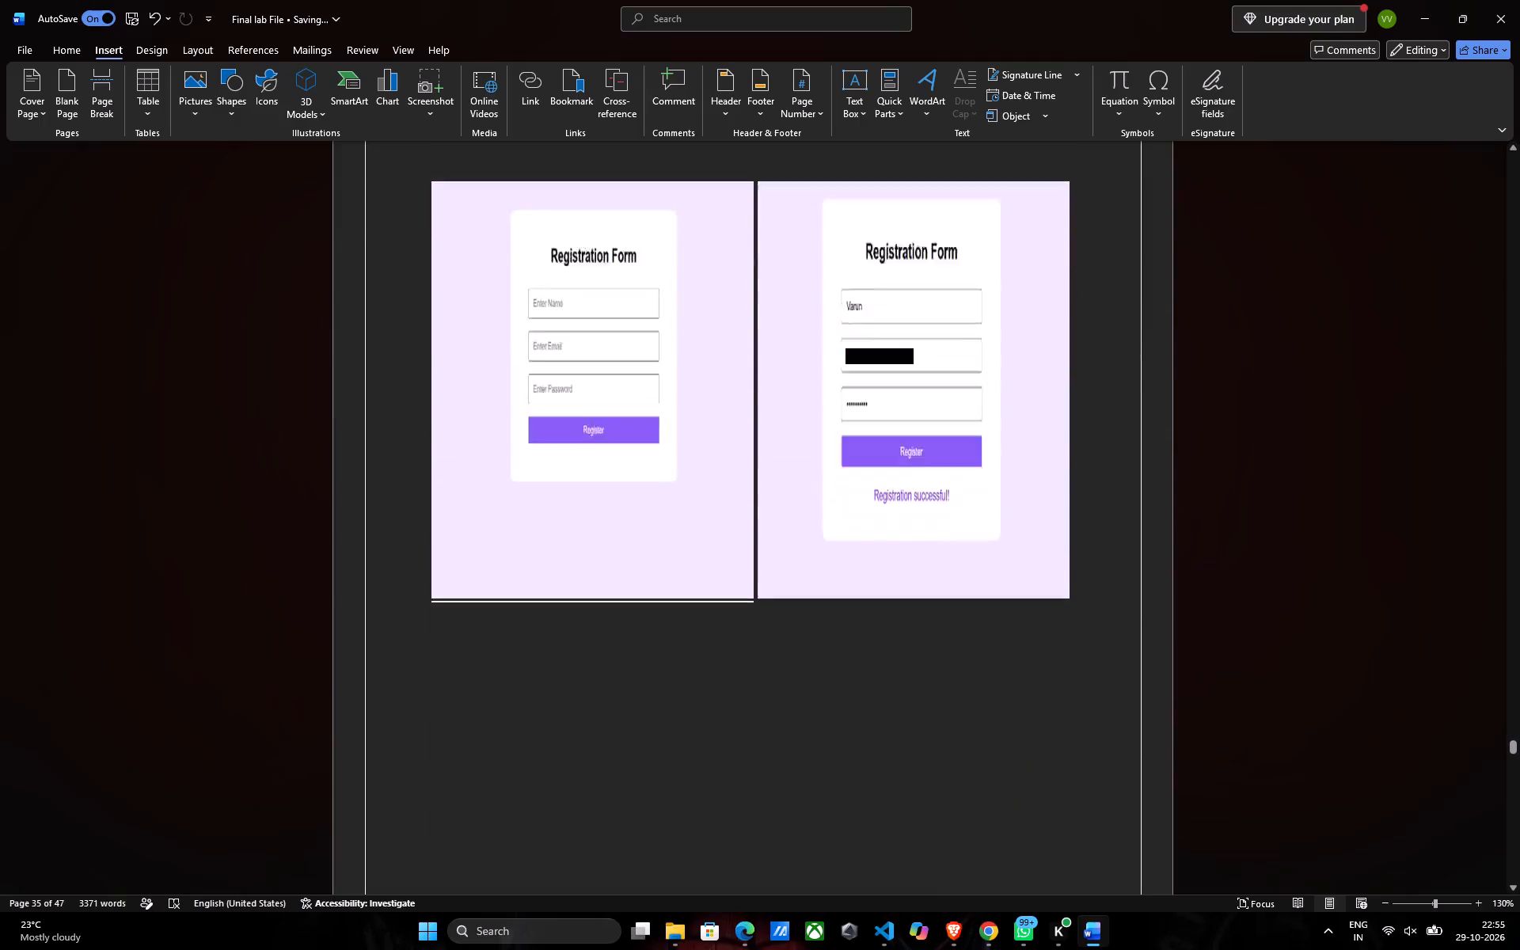
pyautogui.scroll(2, 506, 551)
pyautogui.scroll(-1, 501, 560)
pyautogui.click(492, 531)
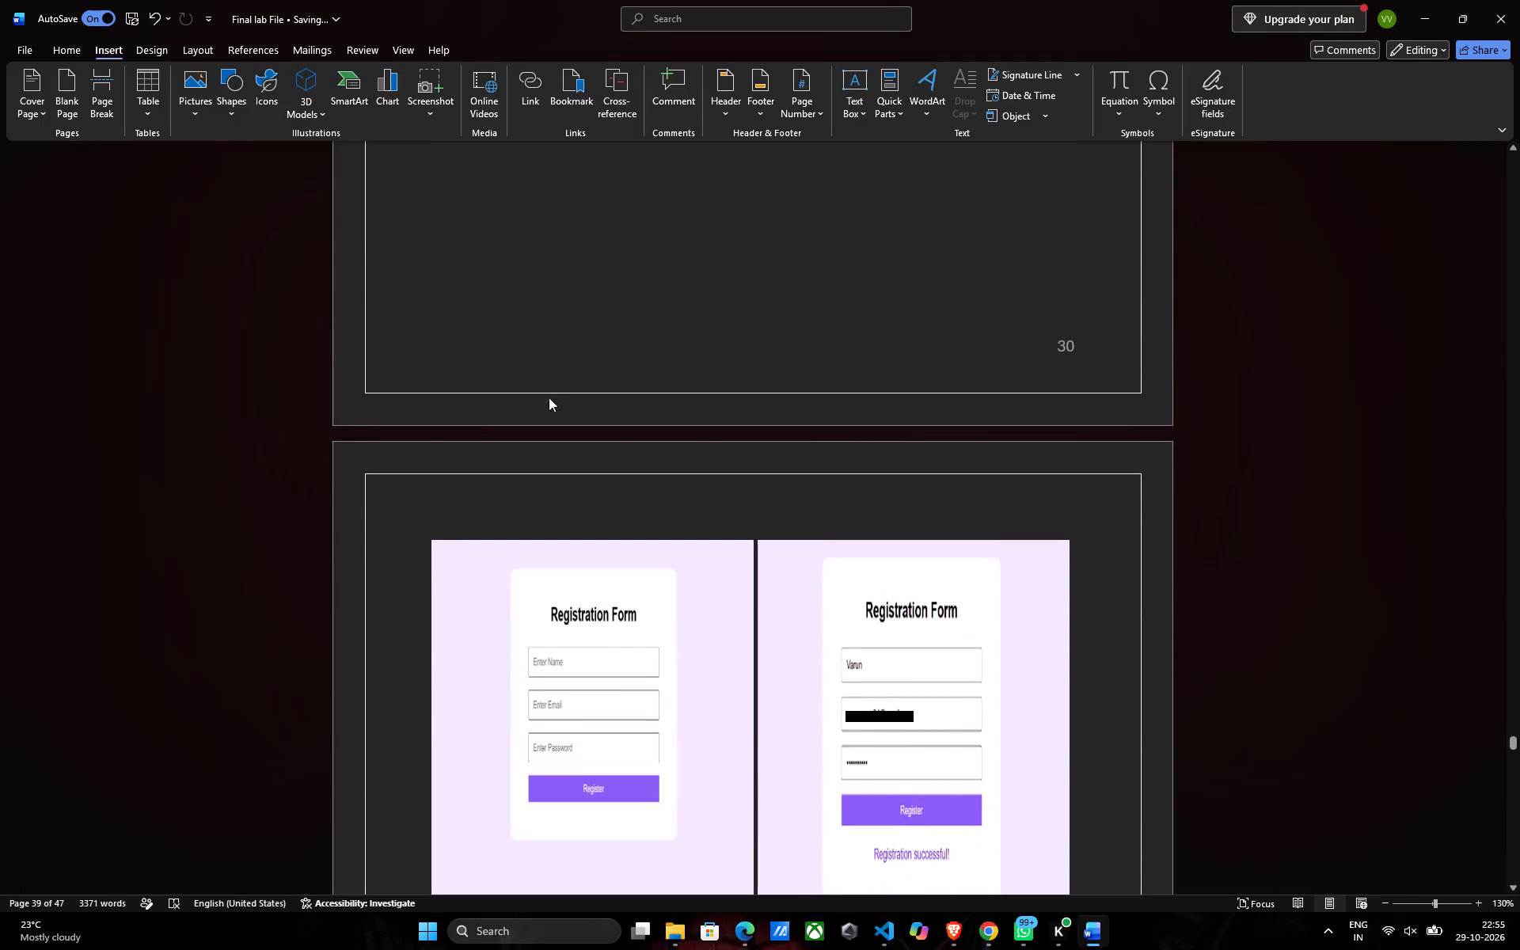
pyautogui.click(454, 312)
pyautogui.press('Return')
pyautogui.press('Return')
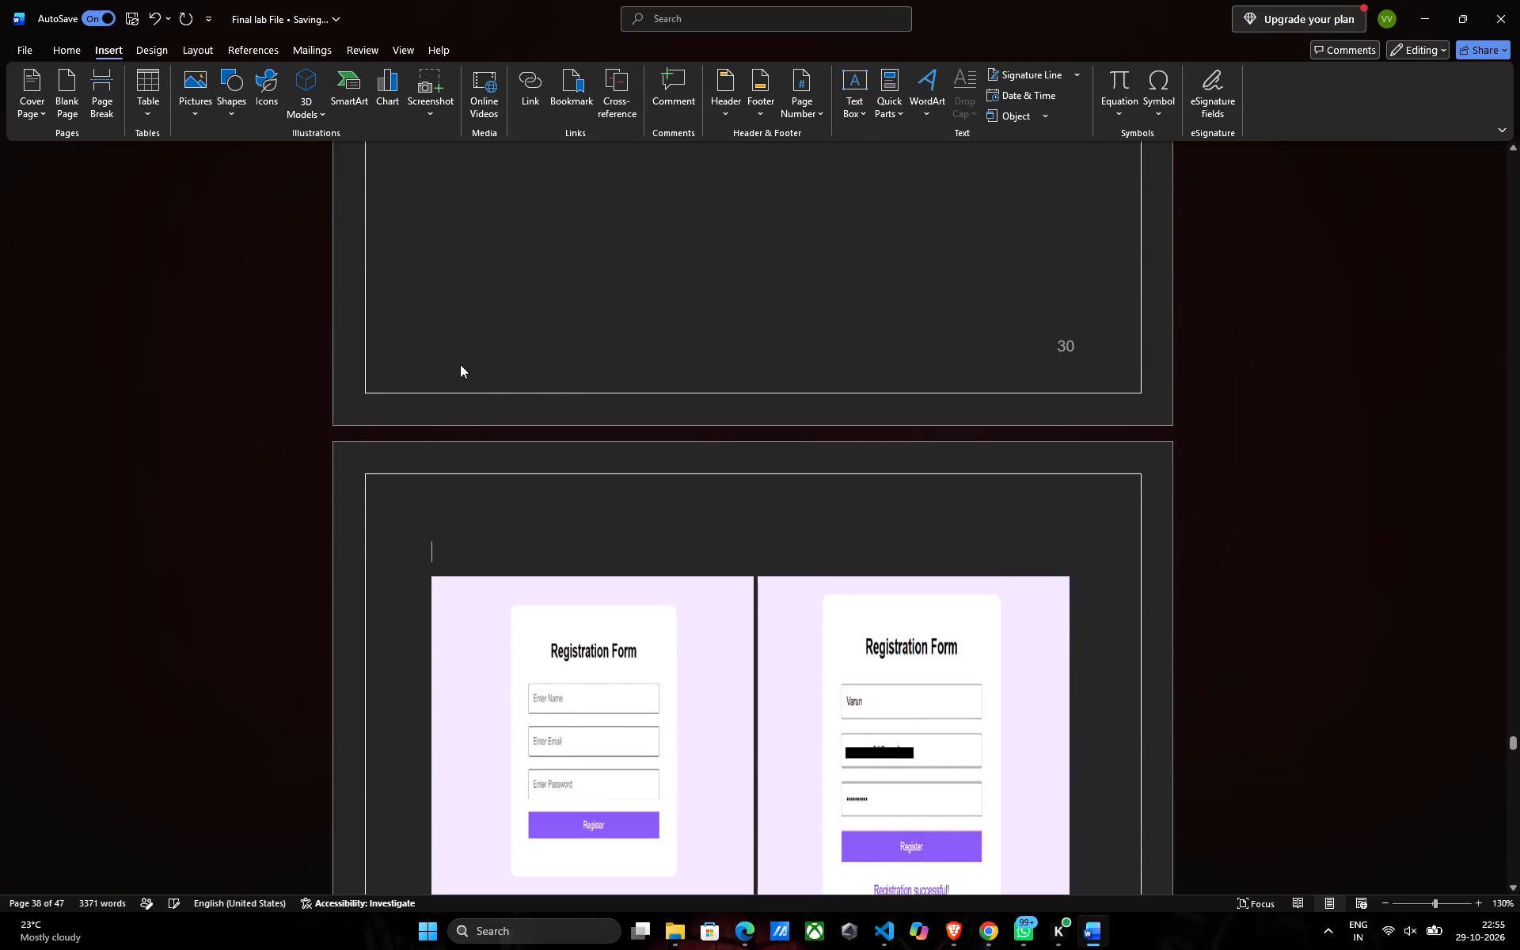
pyautogui.hotkey('ctrl', 'v')
# Remove the extra blank line above the EXPERIMENT 9 heading at the top of page 32.
pyautogui.scroll(-9, 472, 386)
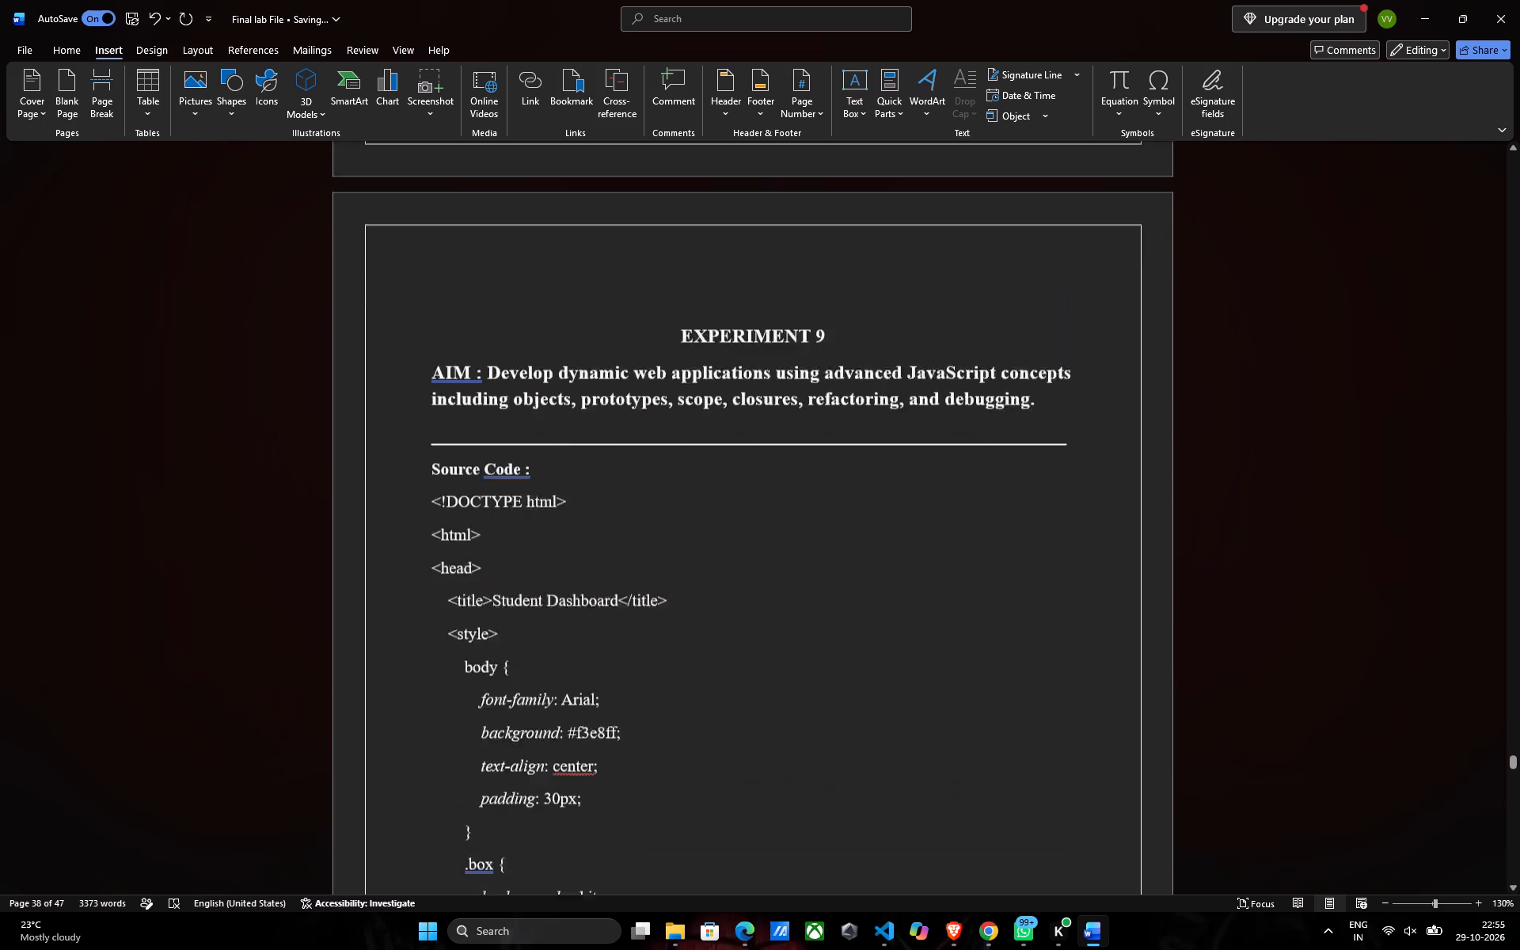
pyautogui.scroll(1, 472, 389)
pyautogui.click(739, 366)
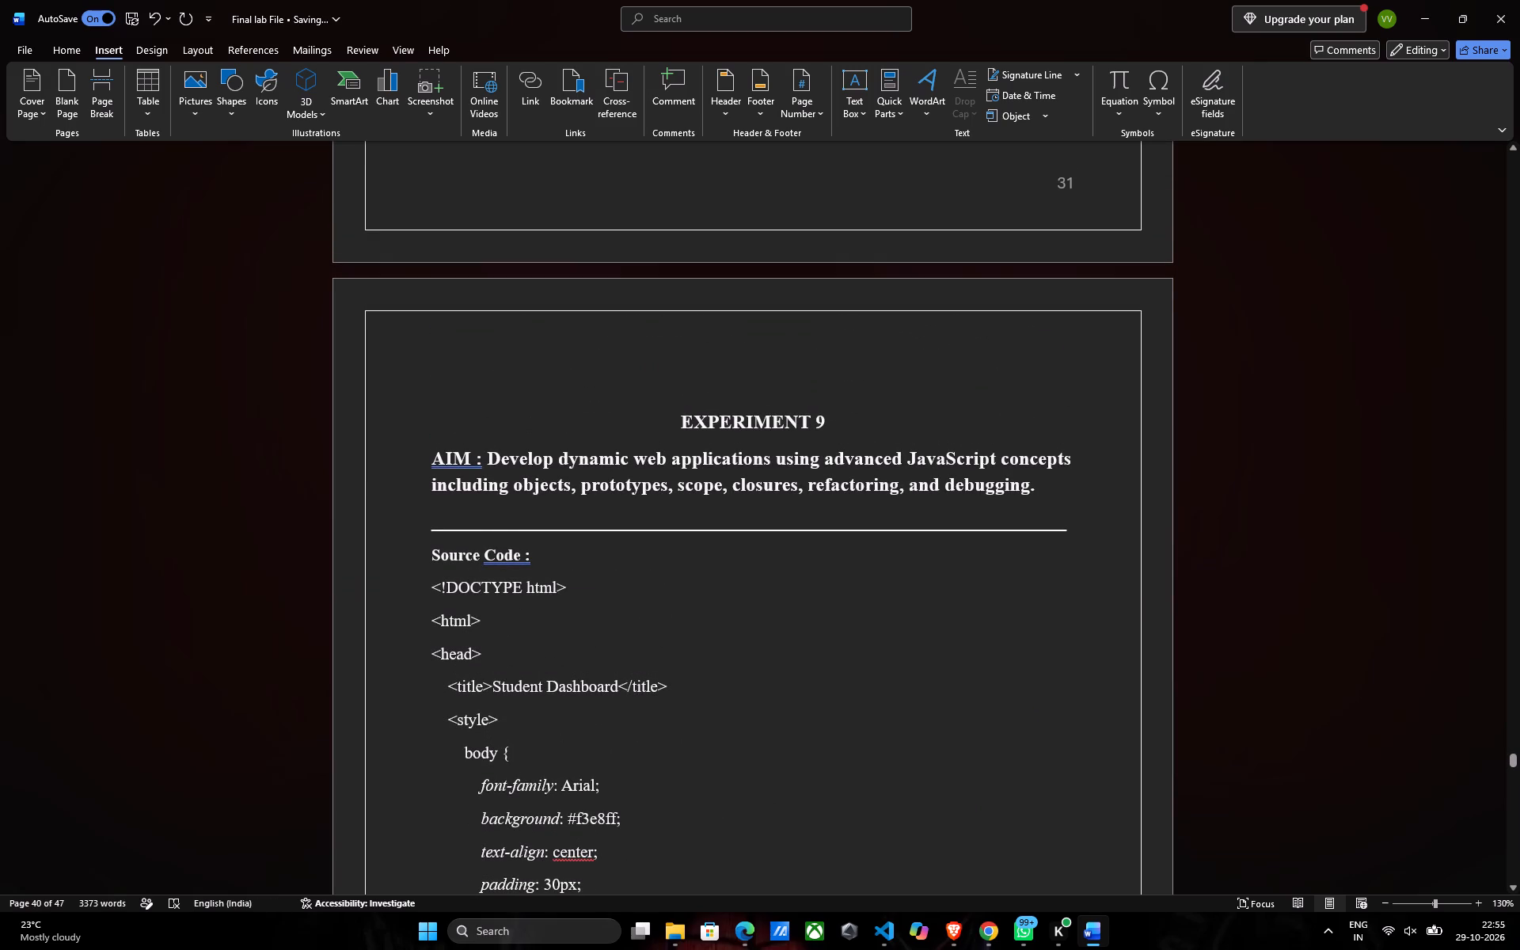
pyautogui.press('BackSpace')
# Move the "OUTPUT :" heading from the end of page 34 to above the Student Dashboard screenshot on page 35, adding a line break after it.
pyautogui.scroll(-9, 716, 405)
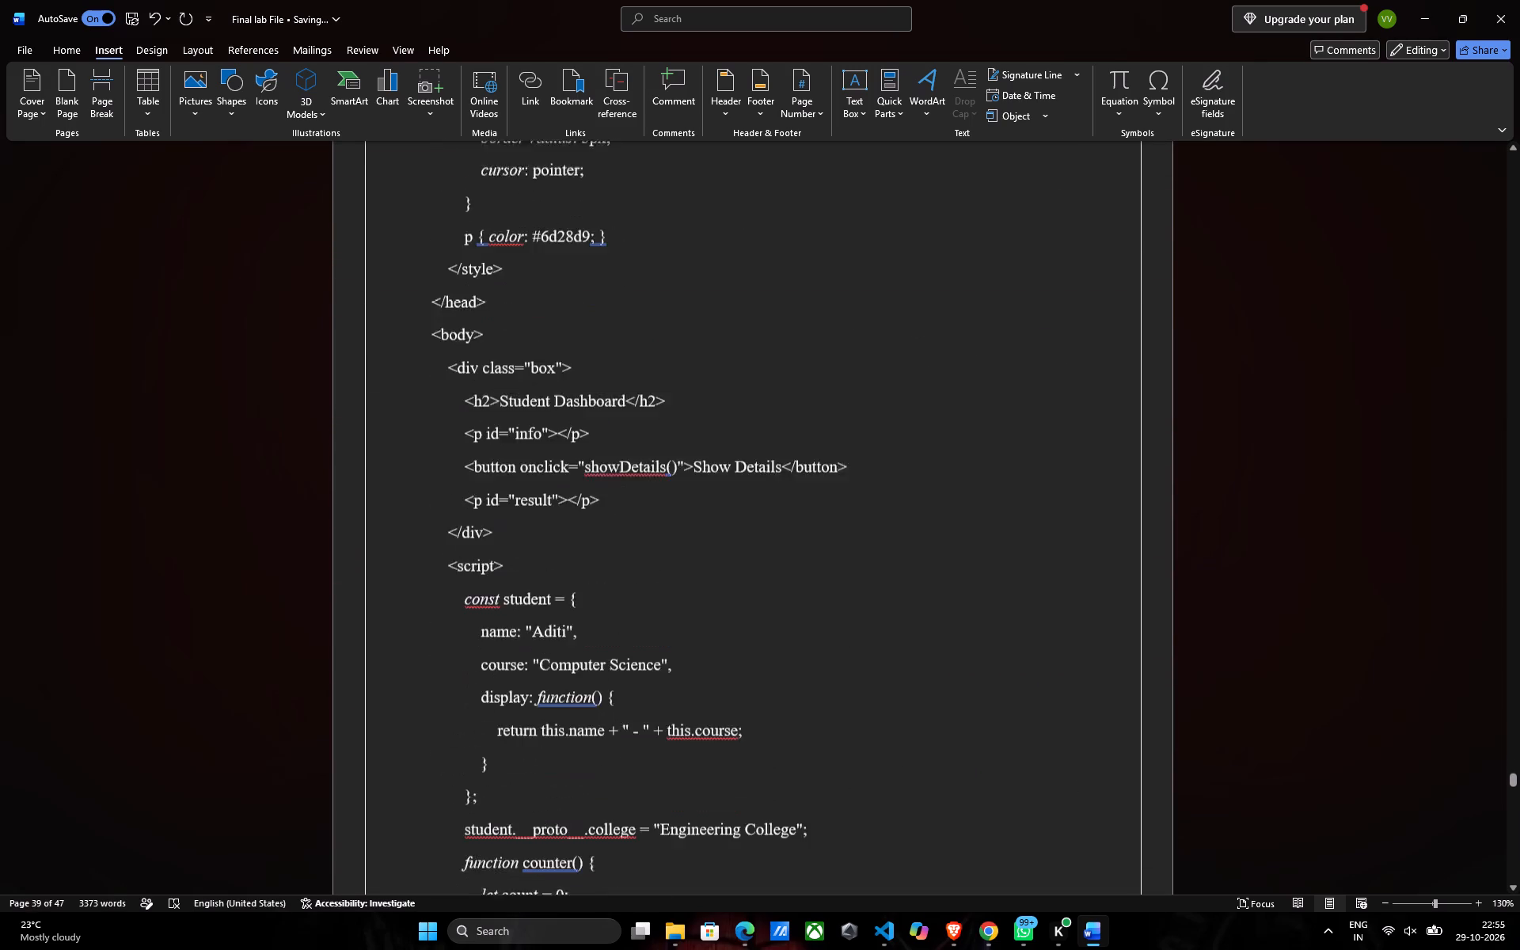
pyautogui.scroll(-8, 695, 404)
pyautogui.scroll(1, 688, 404)
pyautogui.scroll(-5, 686, 402)
pyautogui.scroll(1, 684, 400)
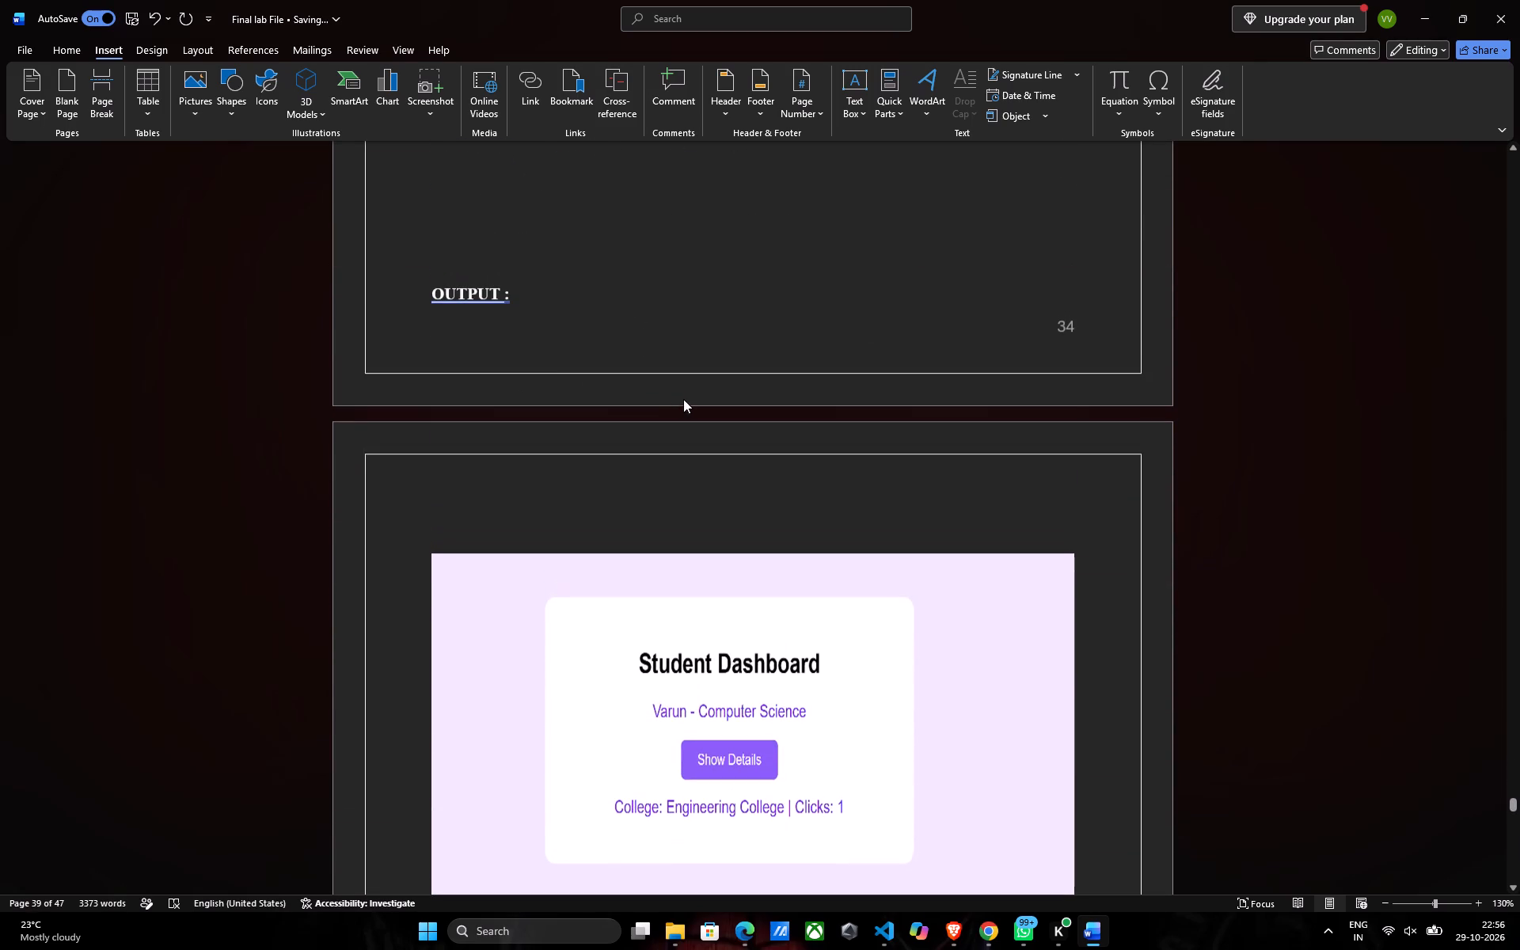
pyautogui.moveTo(549, 295); pyautogui.dragTo(372, 295)
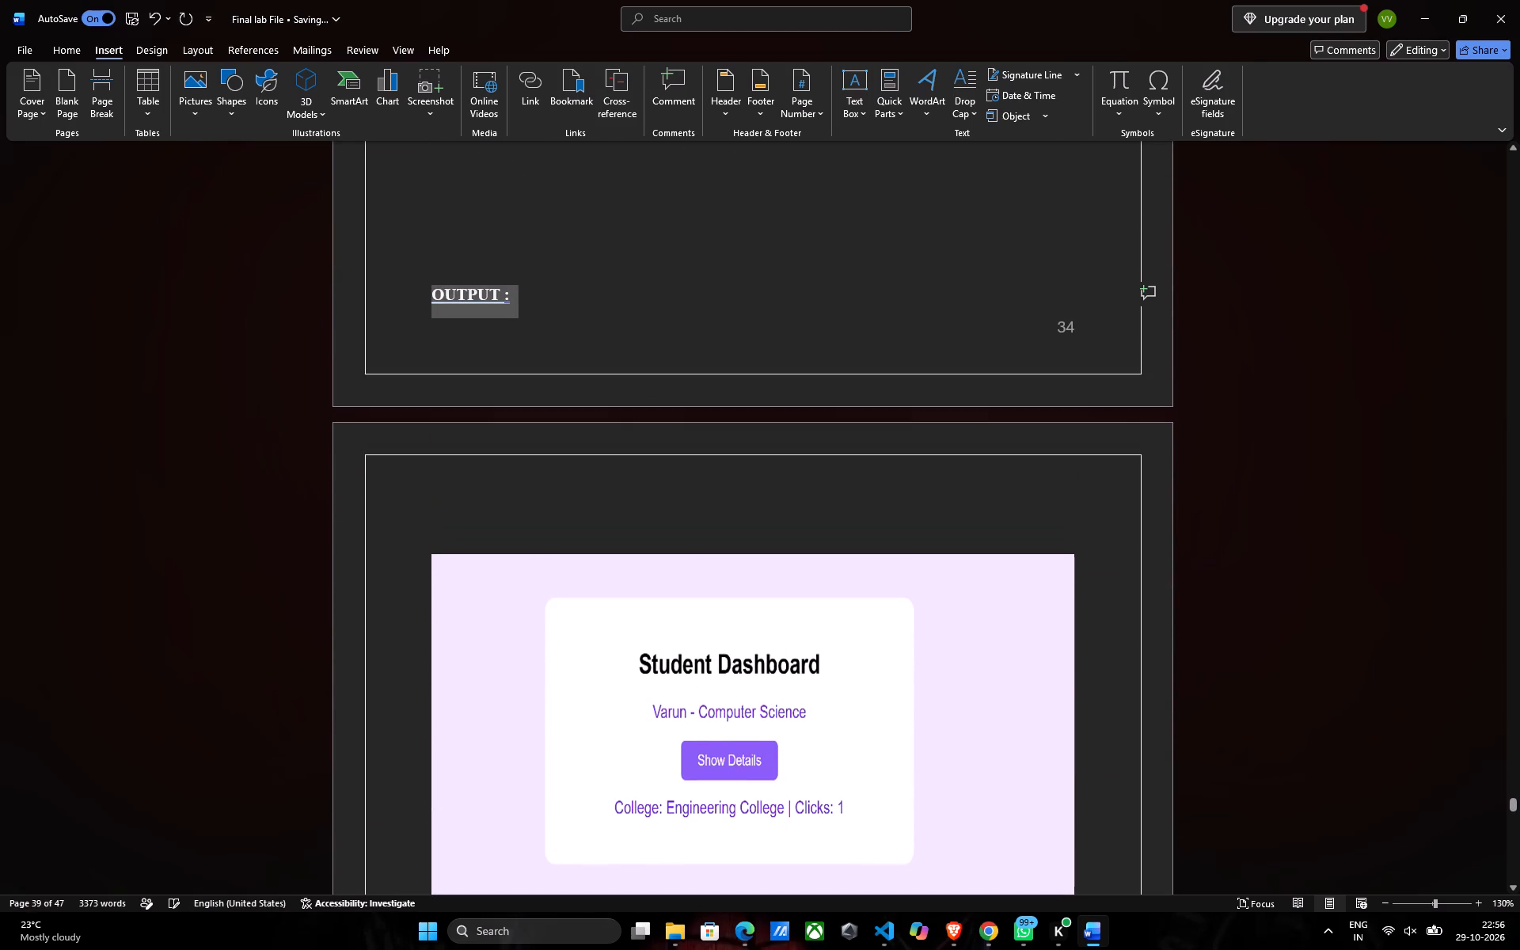
pyautogui.hotkey('ctrl', 'x')
pyautogui.click(441, 497)
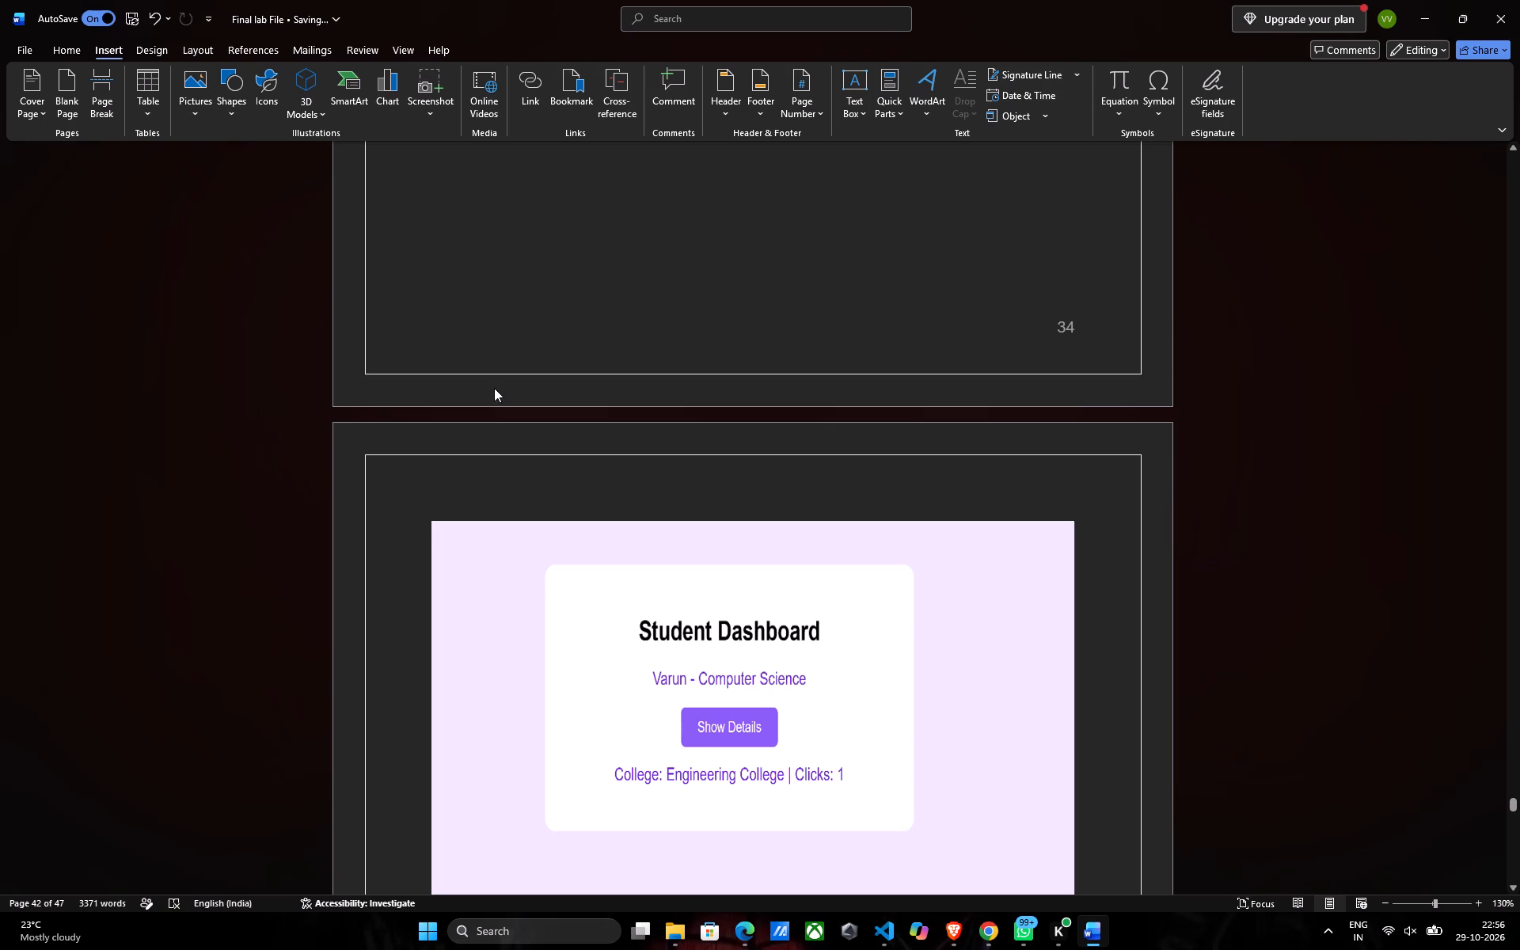
pyautogui.press('Return')
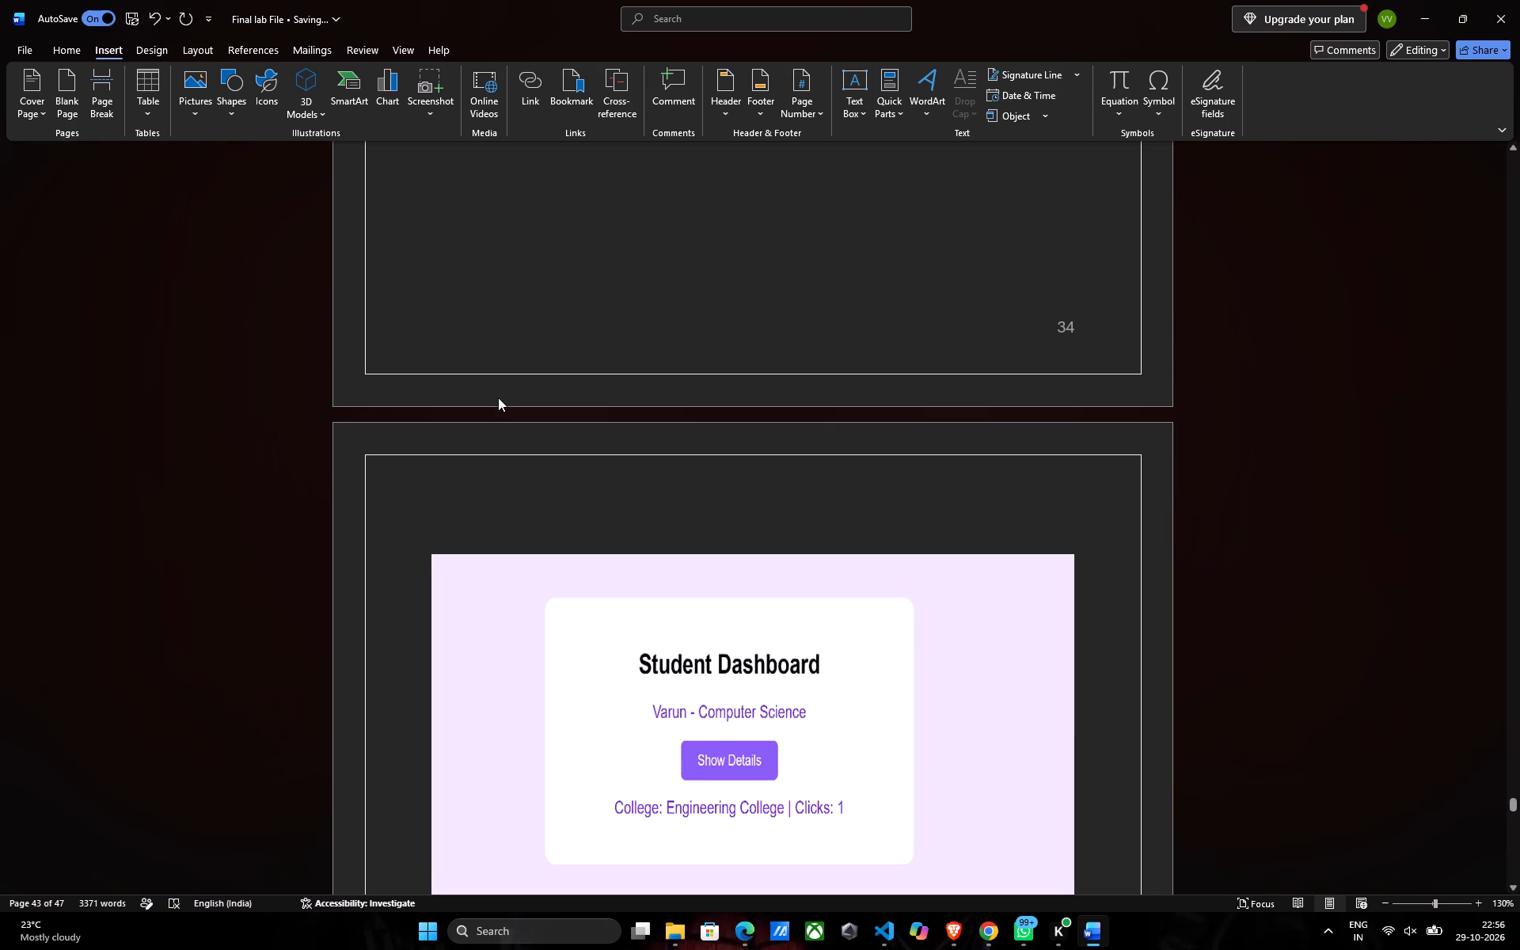
pyautogui.hotkey('ctrl', 'v')
pyautogui.click(526, 397)
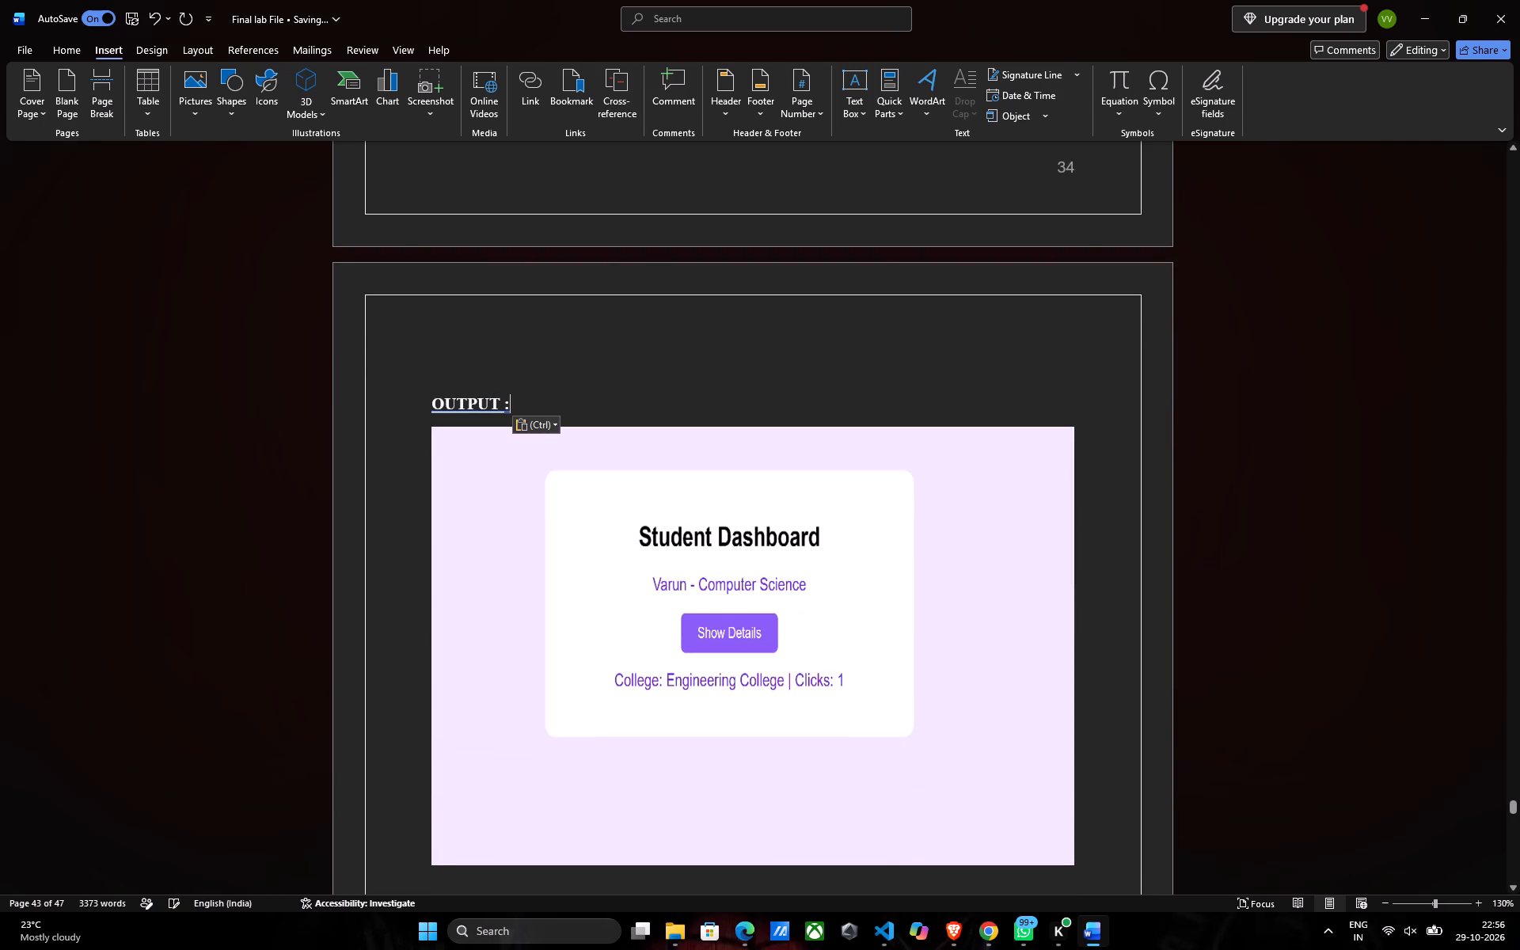
pyautogui.press('Return')
# Remove the extra blank line above the EXPERIMENT 10 heading at the top of page 36.
pyautogui.scroll(-5, 527, 409)
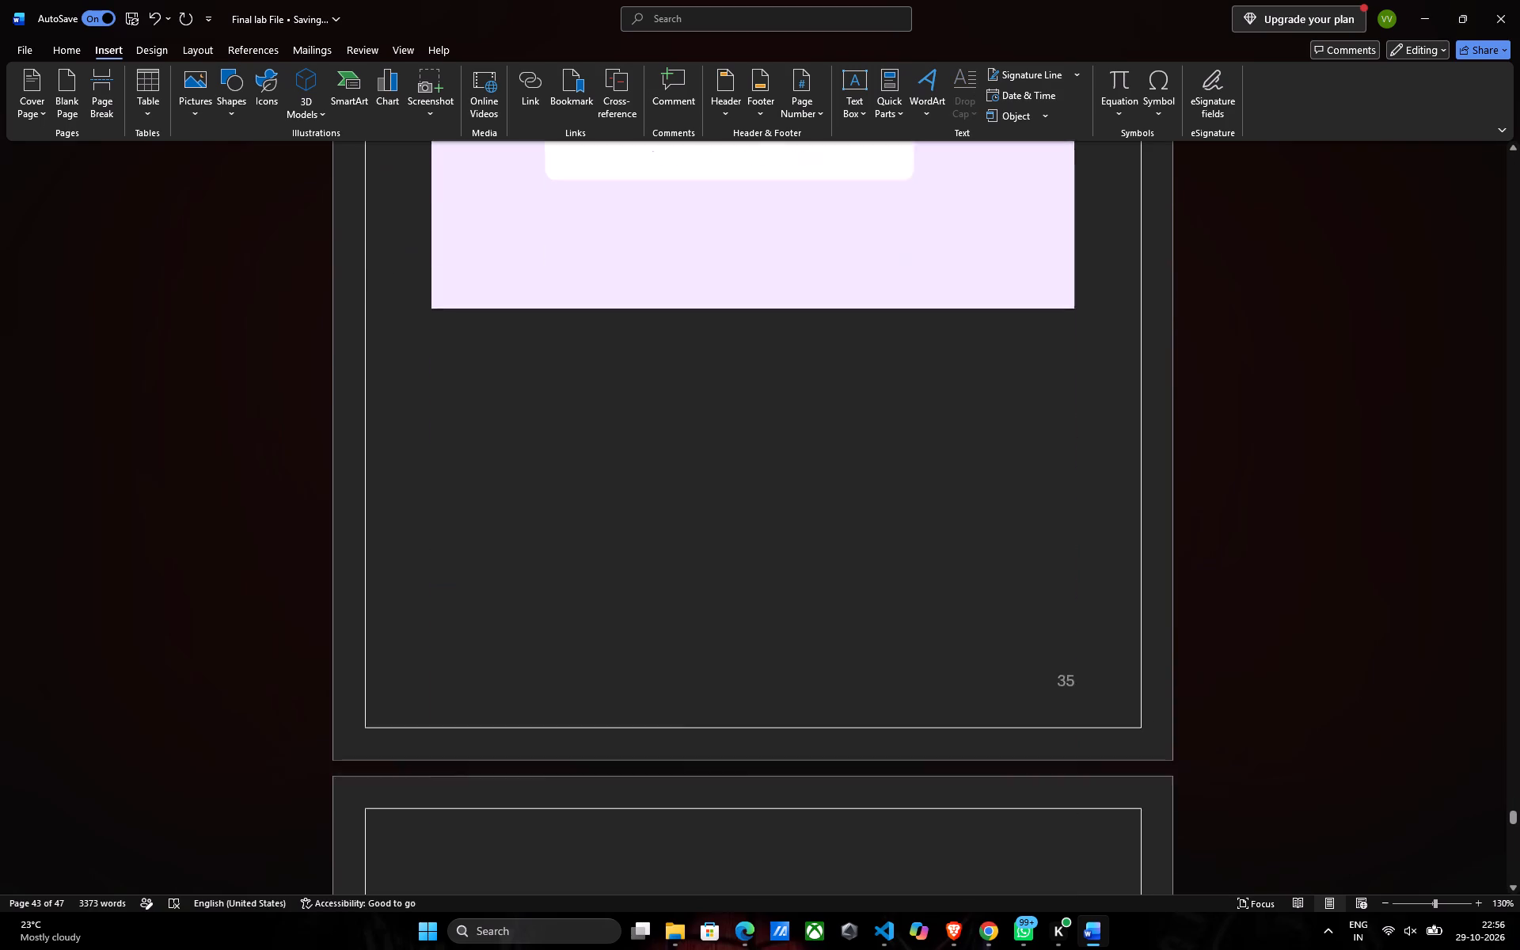
pyautogui.scroll(-6, 527, 411)
pyautogui.scroll(4, 526, 408)
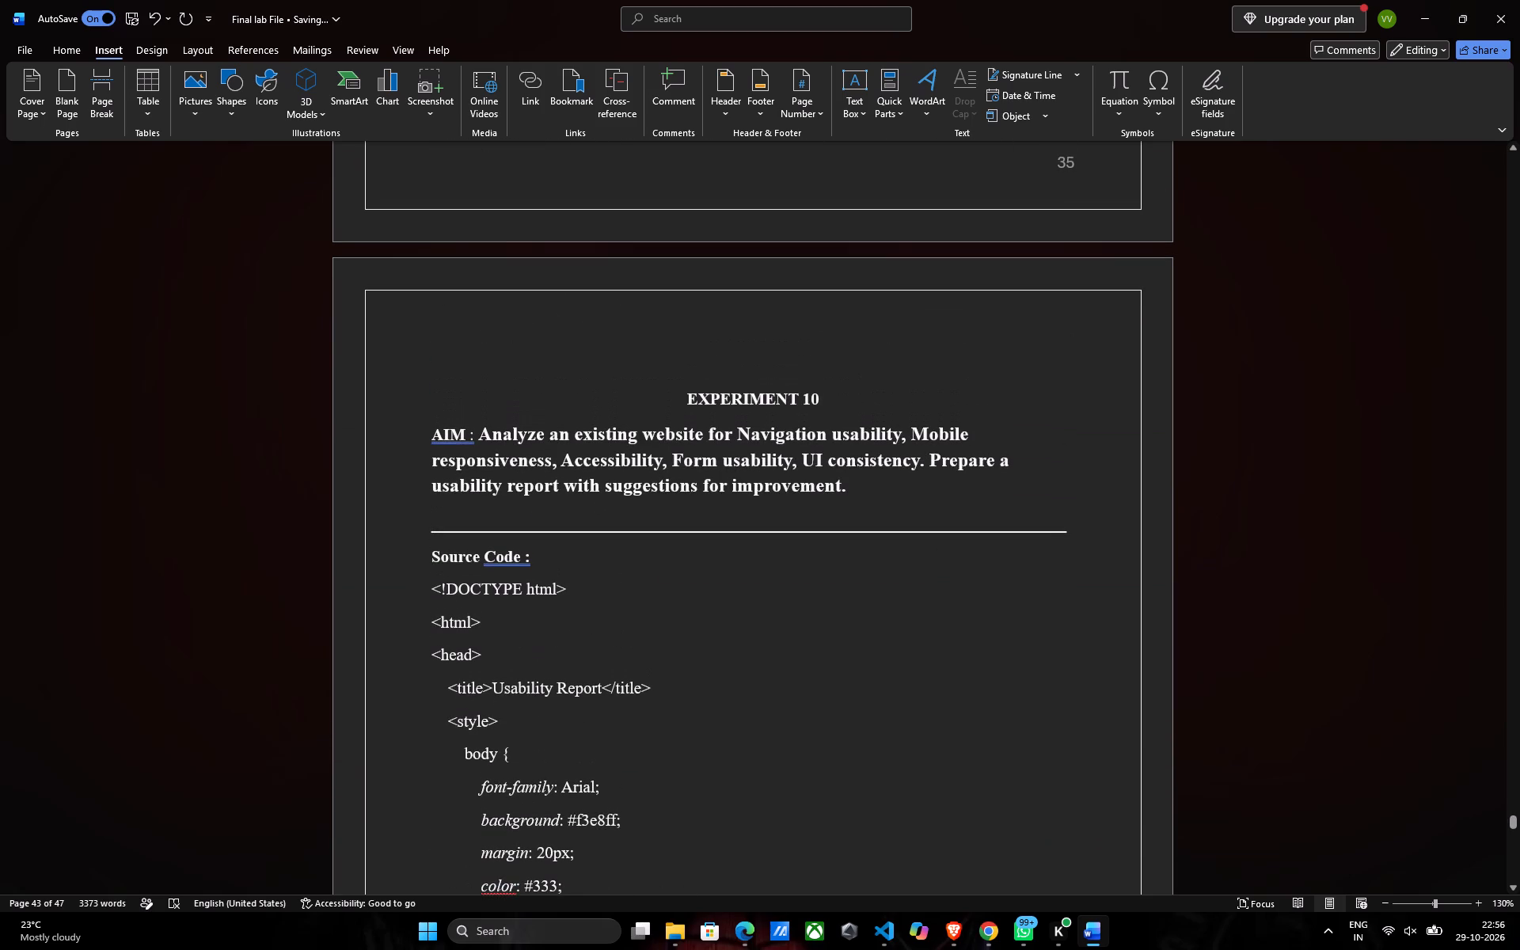
pyautogui.click(744, 367)
pyautogui.press('BackSpace')
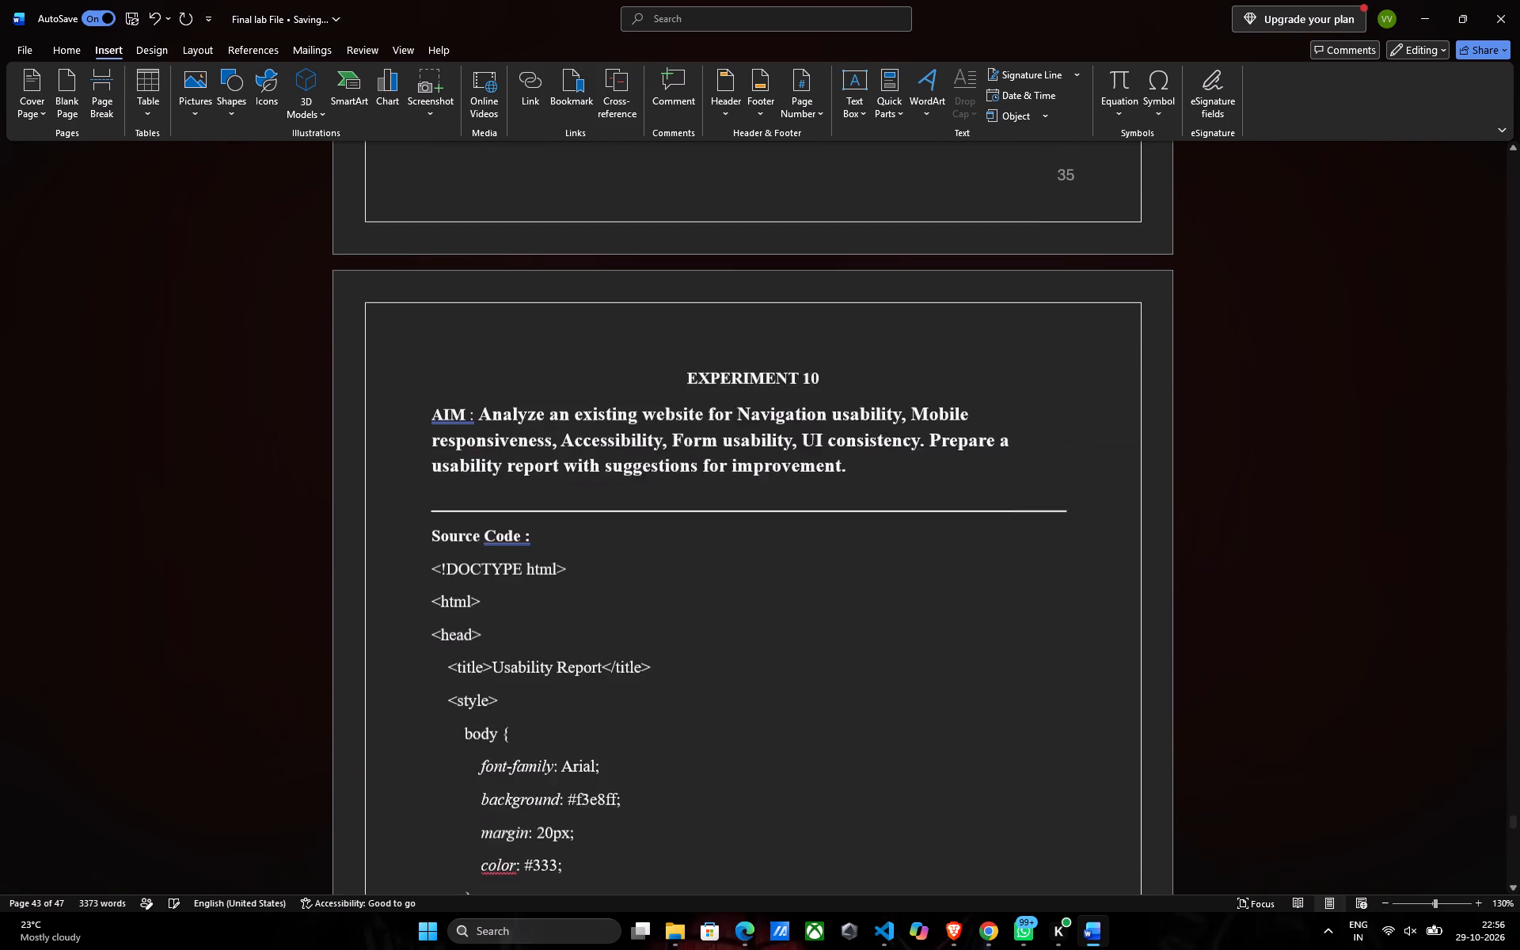
# Check the layout of Experiment 10 from its heading through the source code to the Website Usability Report output page.
pyautogui.scroll(-17, 747, 381)
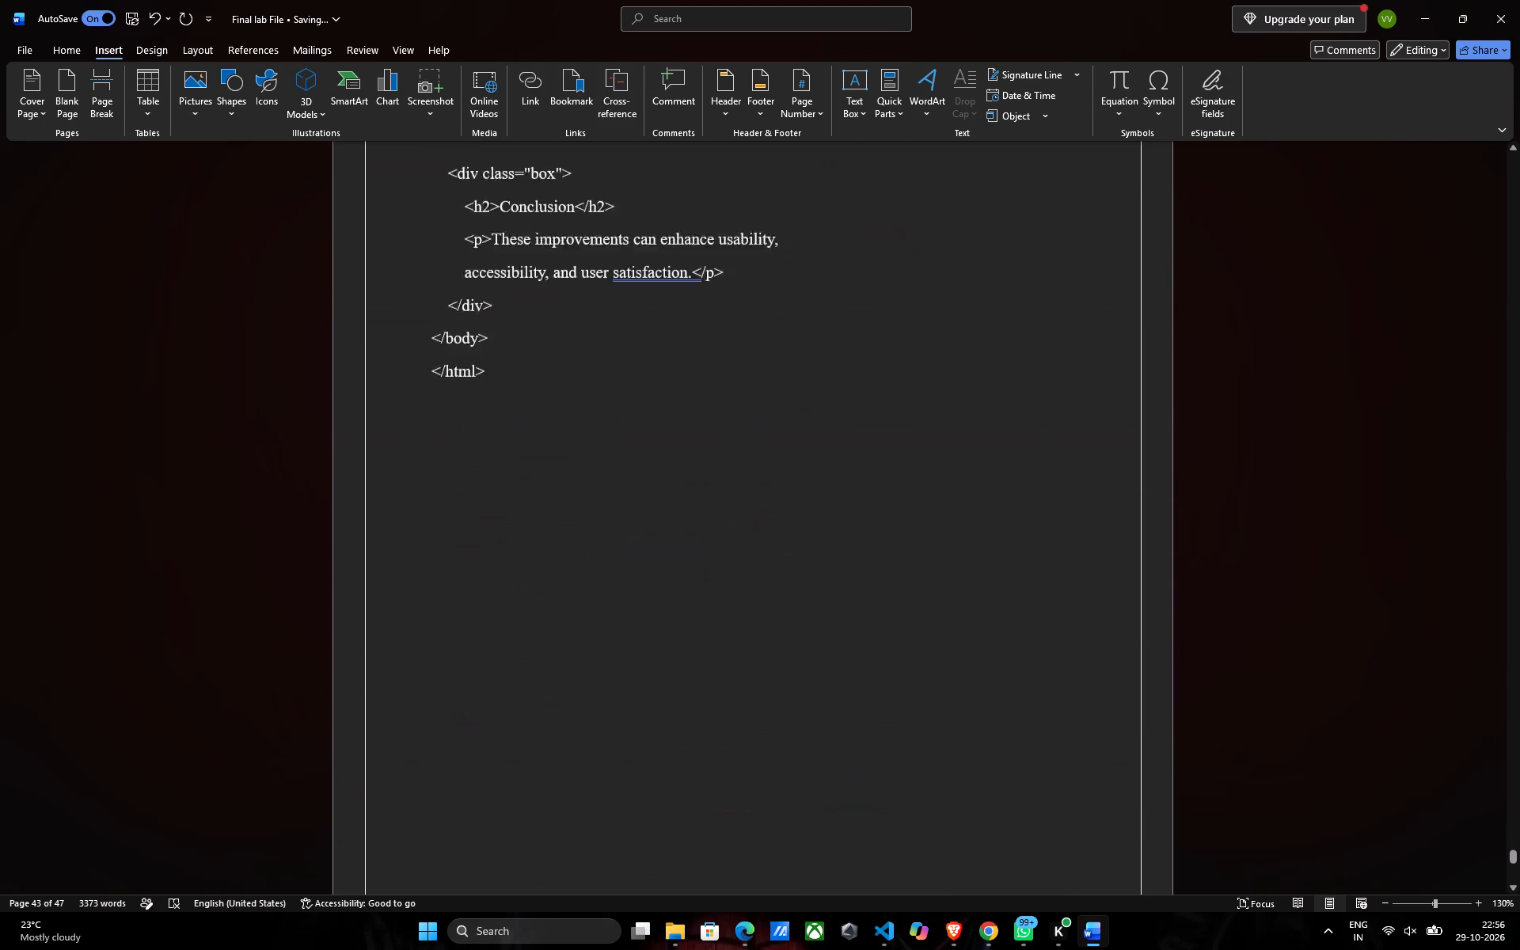
pyautogui.scroll(-14, 708, 381)
pyautogui.scroll(3, 701, 381)
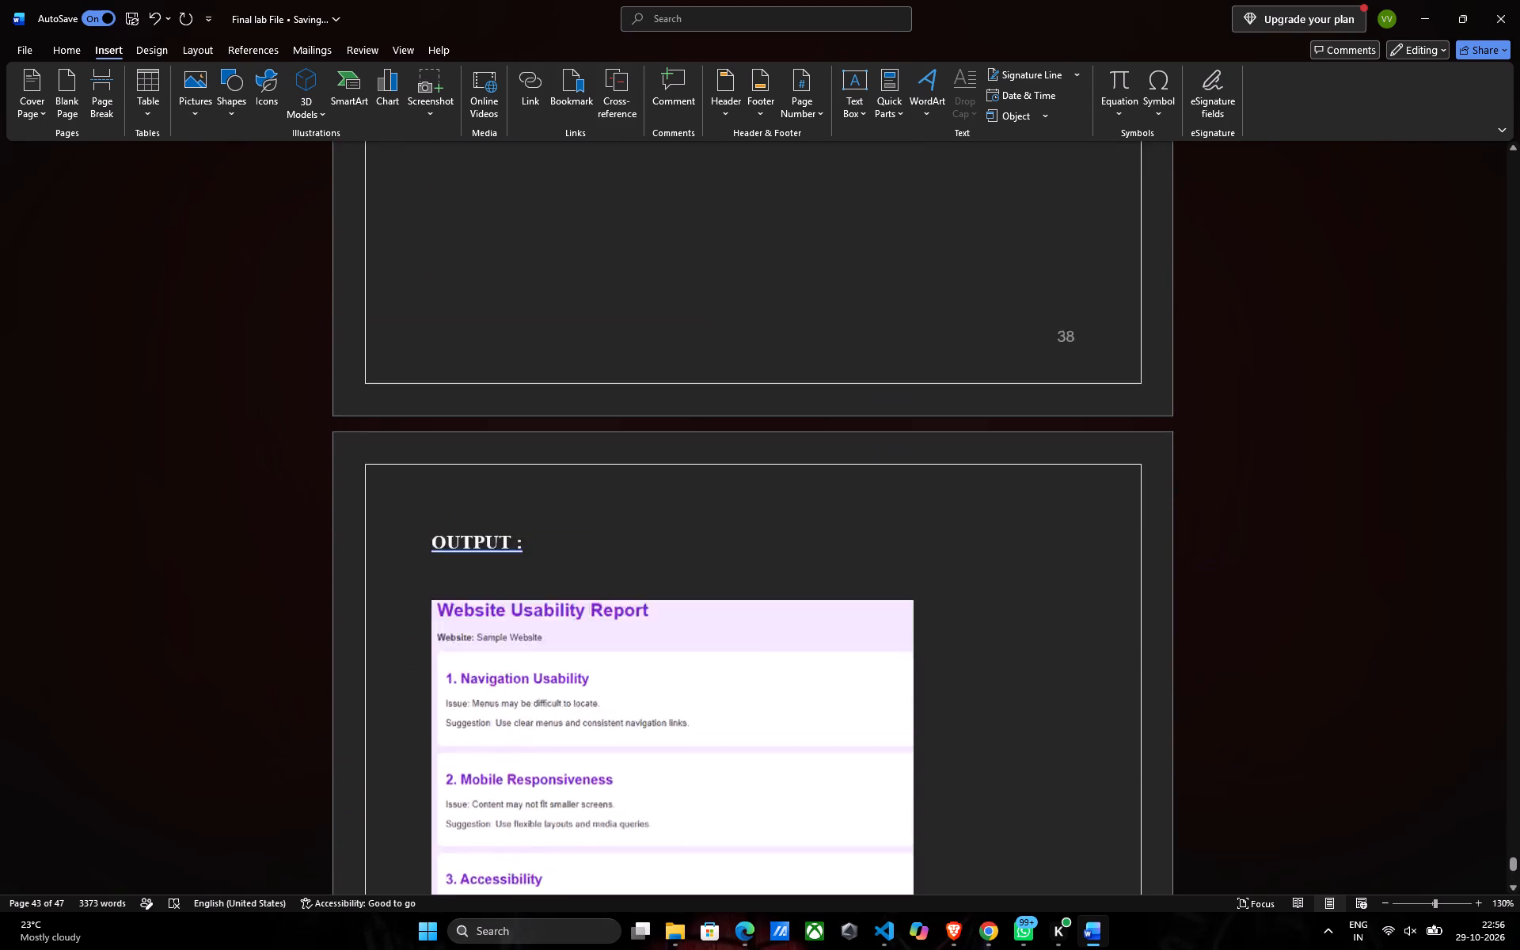
# Review the layout of the experiment headings, source code and OUTPUT pages backwards from Experiment 10 to the Creative Space output page.
pyautogui.scroll(15, 700, 381)
pyautogui.scroll(6, 693, 378)
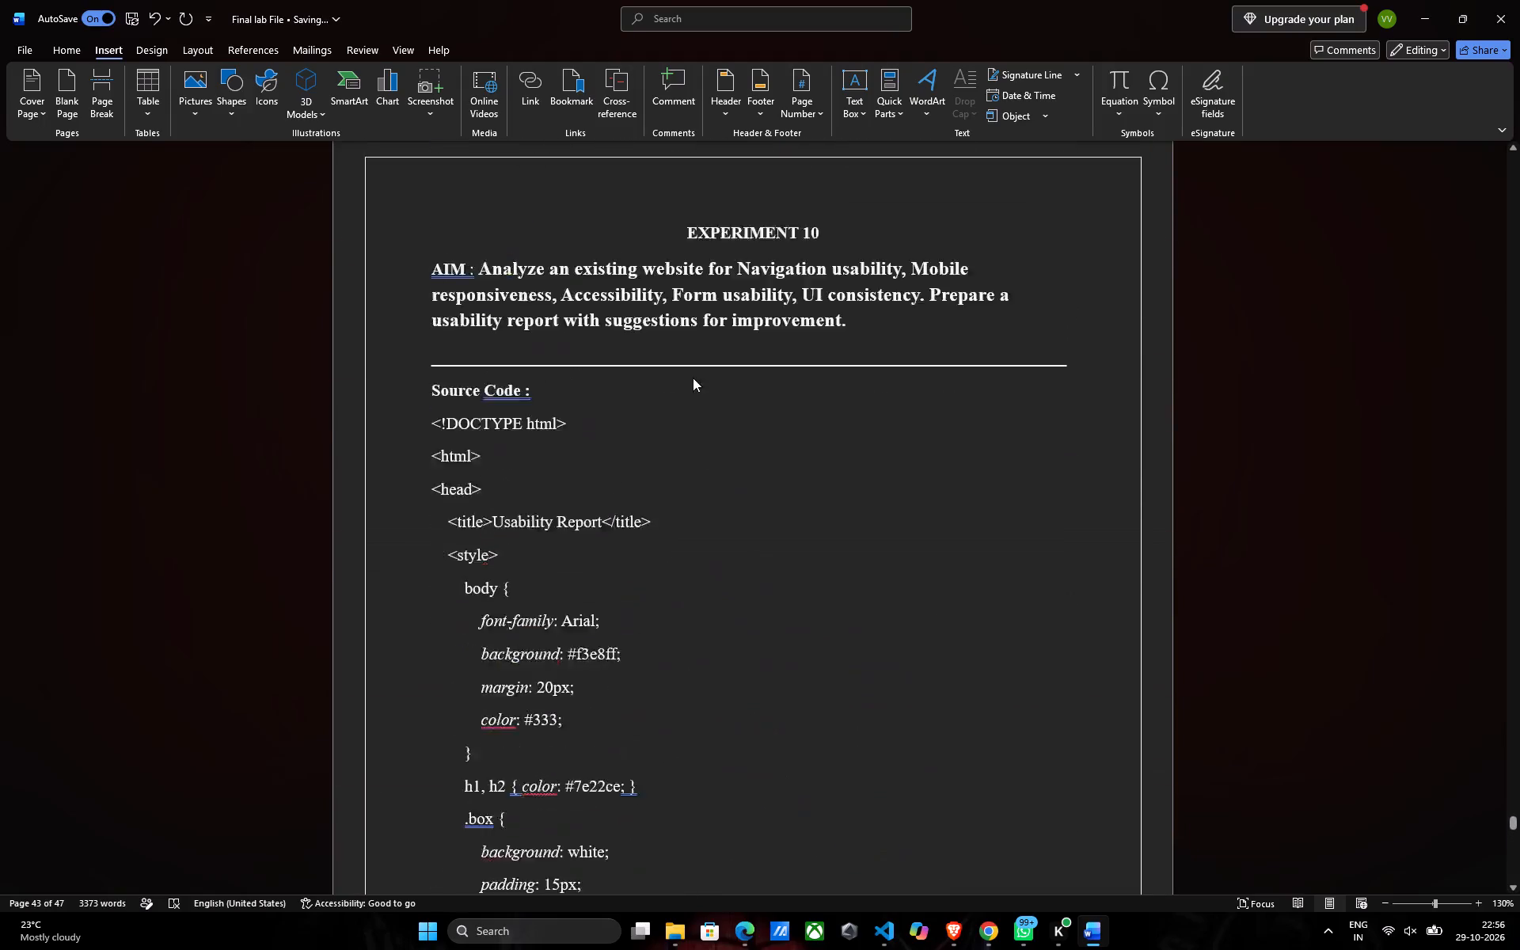
pyautogui.scroll(18, 693, 378)
pyautogui.scroll(3, 693, 376)
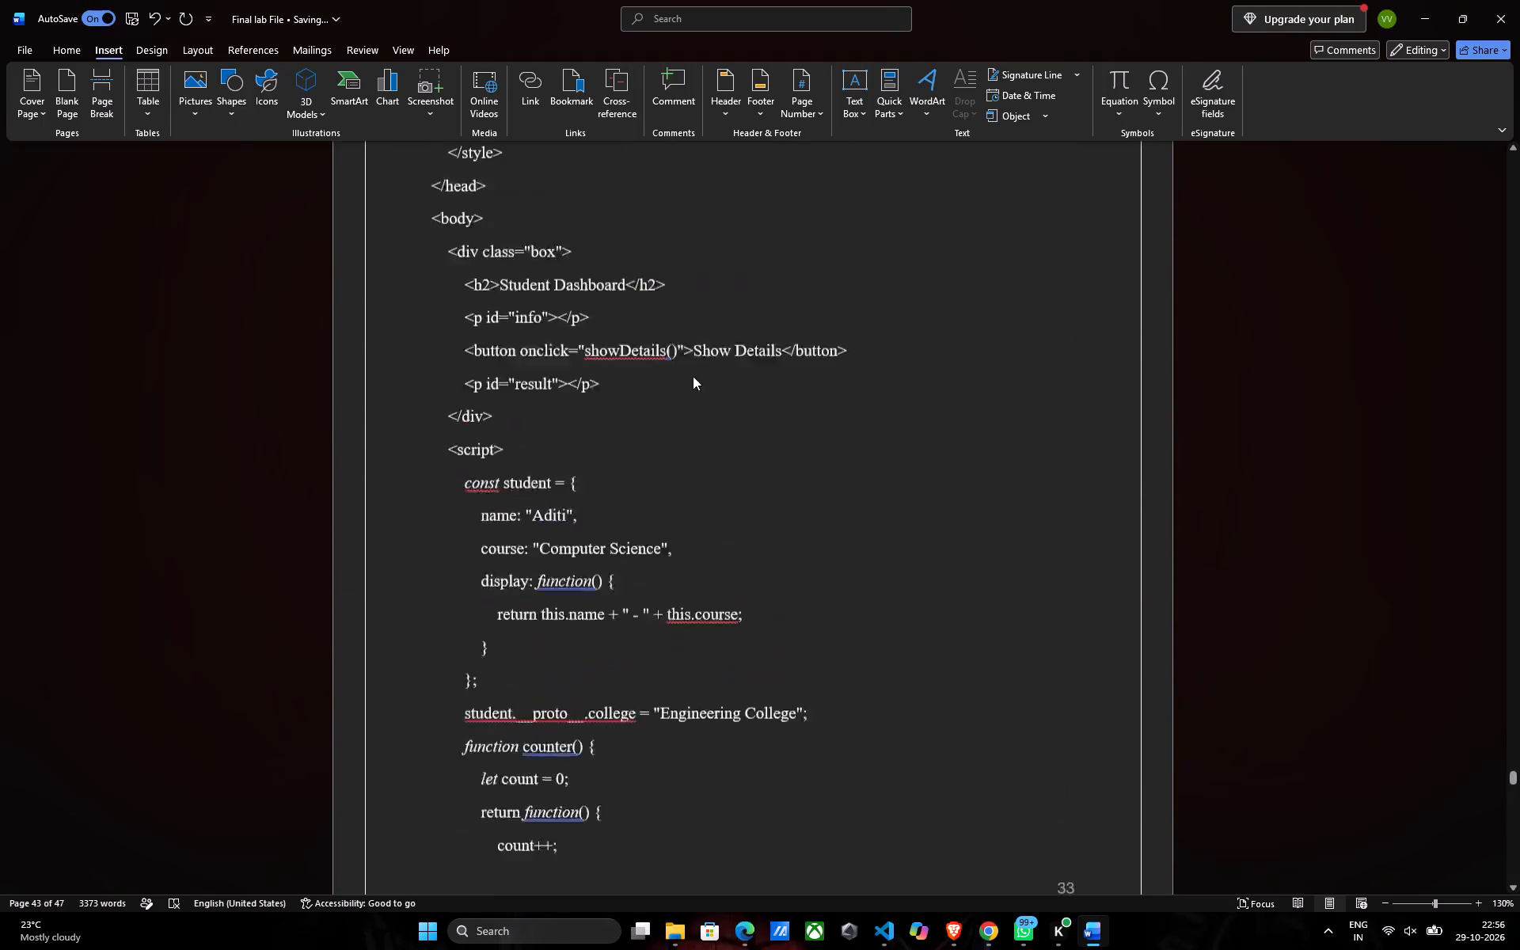
pyautogui.scroll(12, 693, 376)
pyautogui.scroll(-2, 693, 376)
pyautogui.scroll(3, 693, 376)
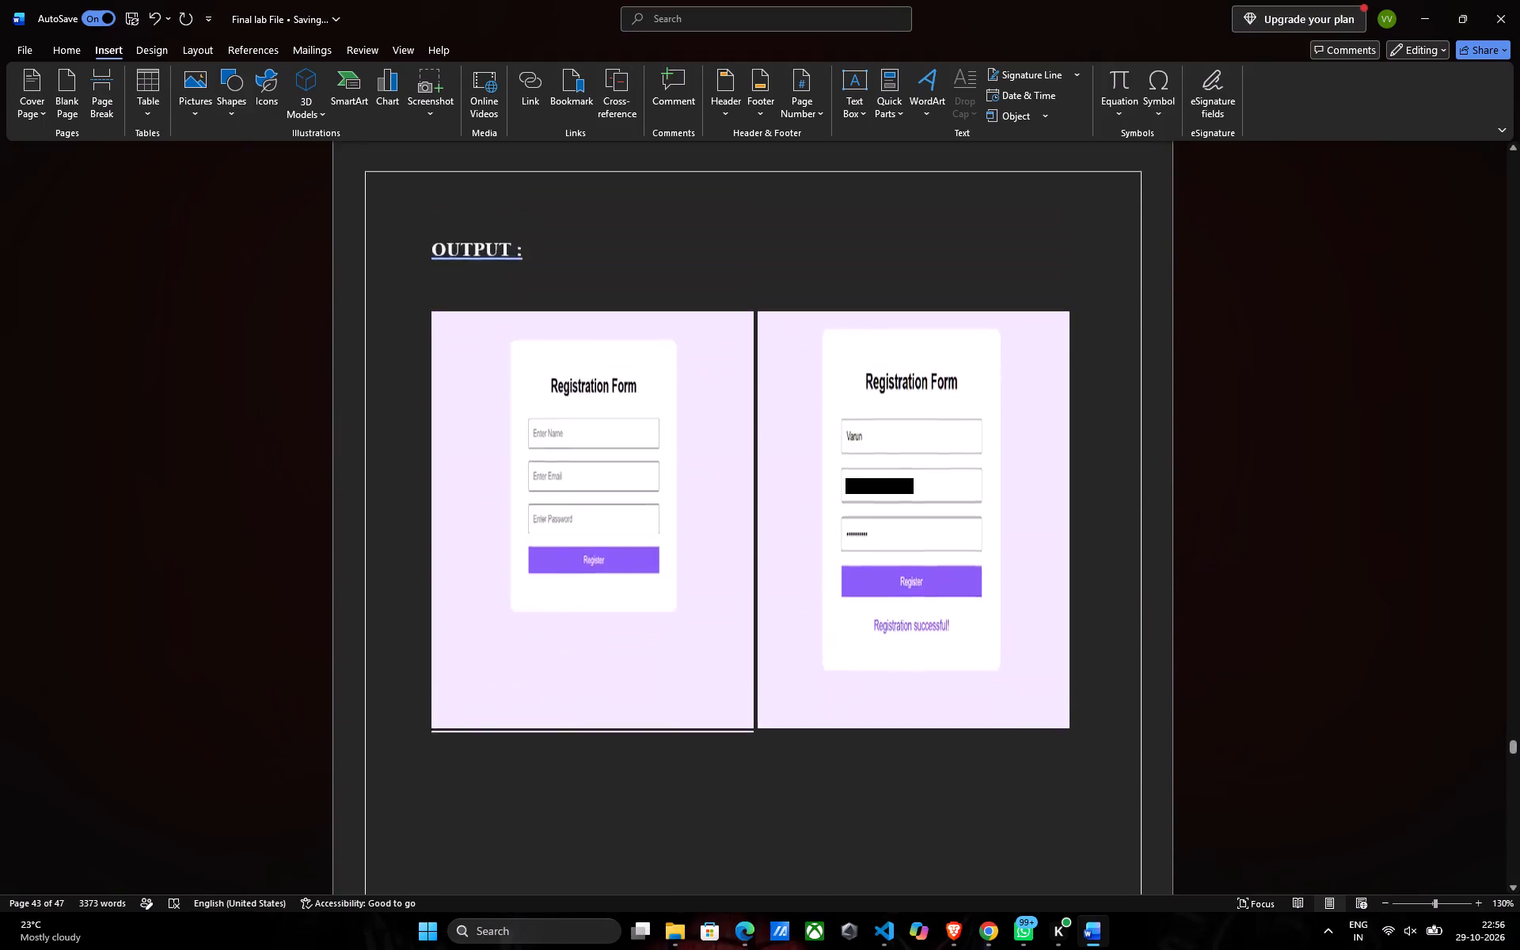
pyautogui.scroll(16, 693, 376)
pyautogui.scroll(5, 692, 376)
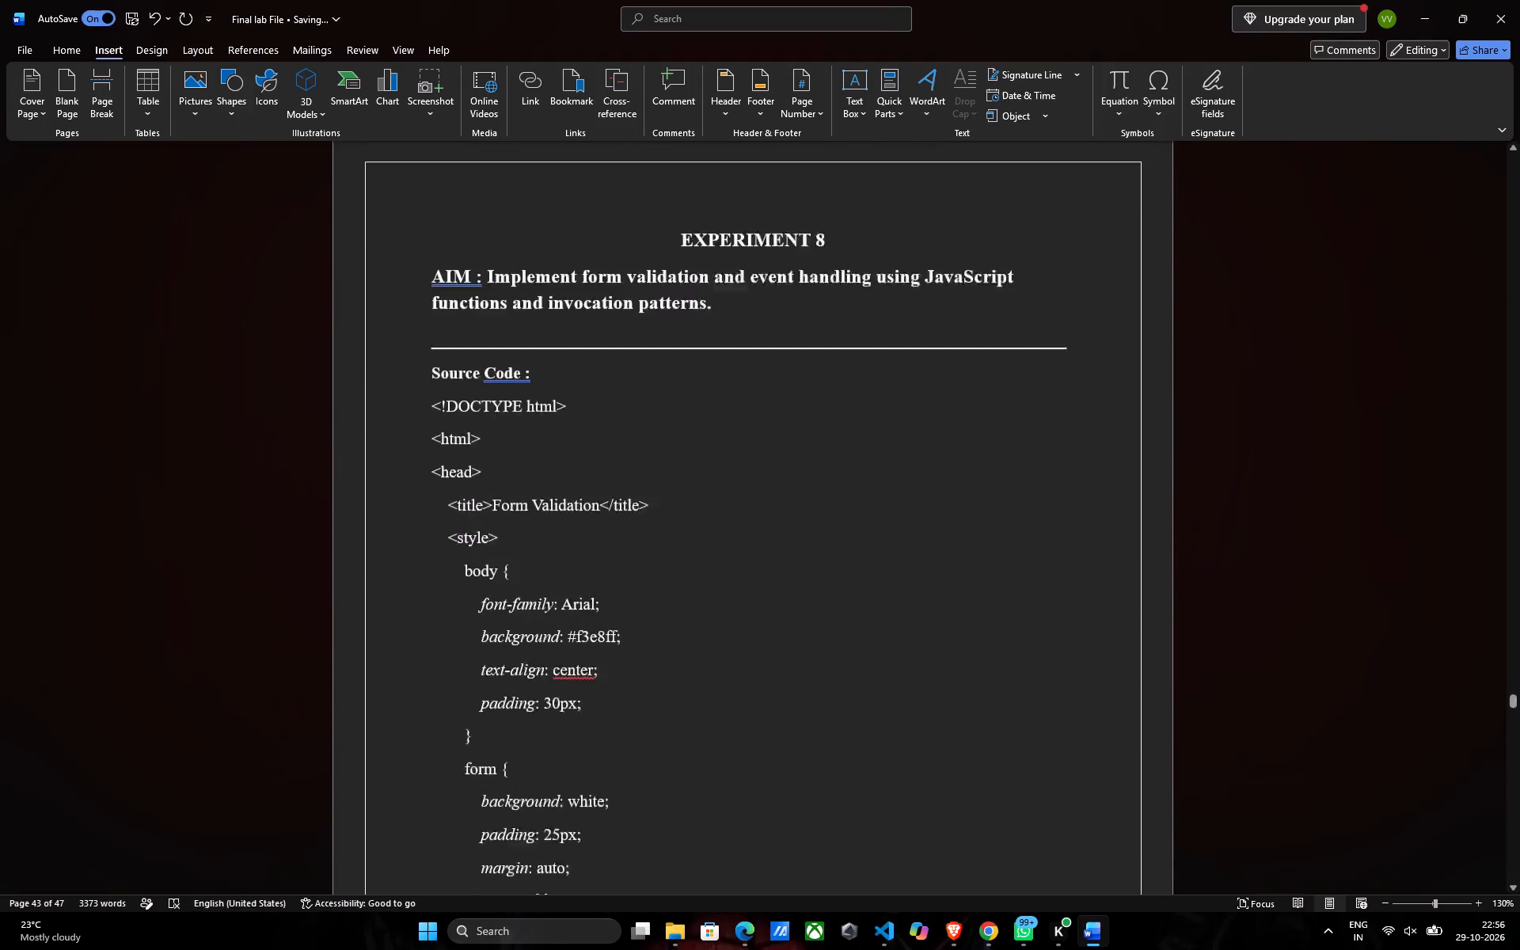
pyautogui.scroll(19, 692, 375)
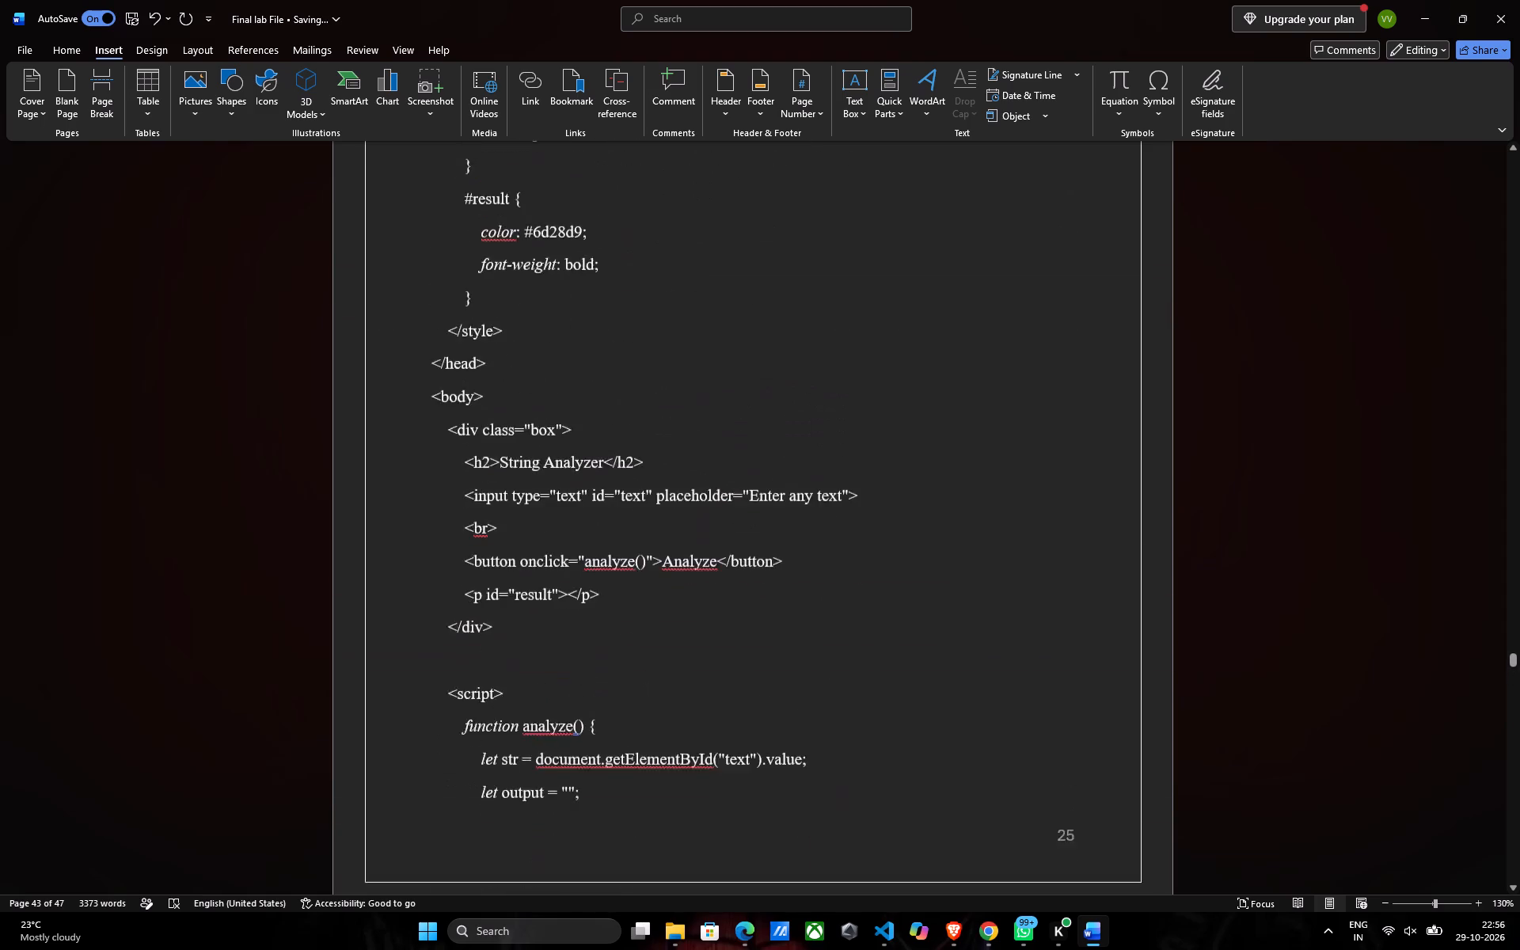
pyautogui.scroll(14, 691, 375)
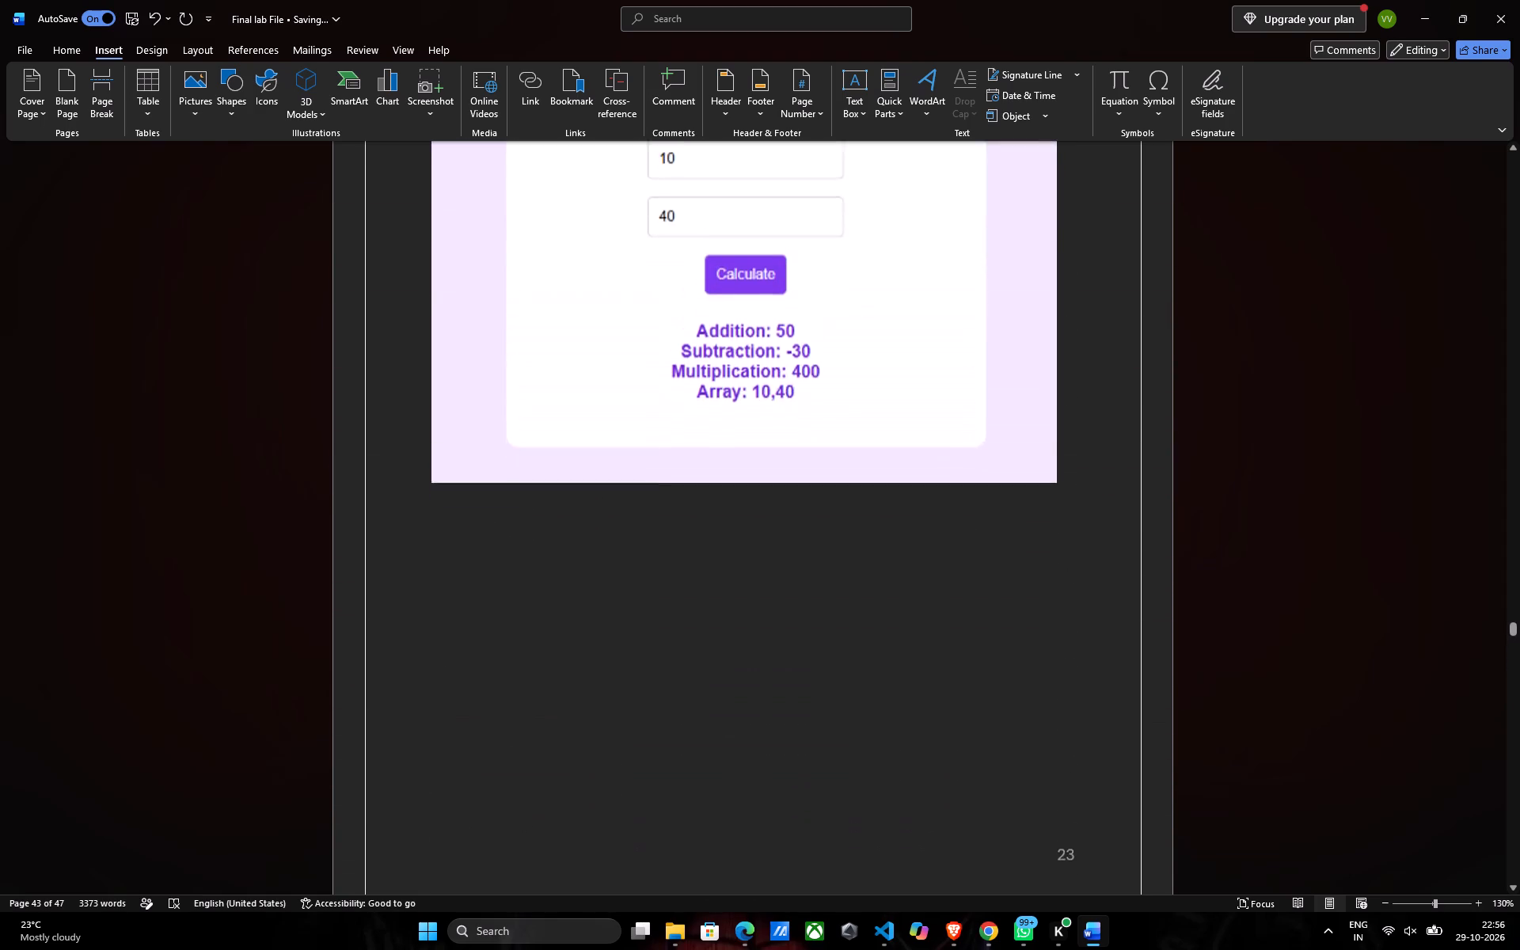
pyautogui.scroll(14, 691, 375)
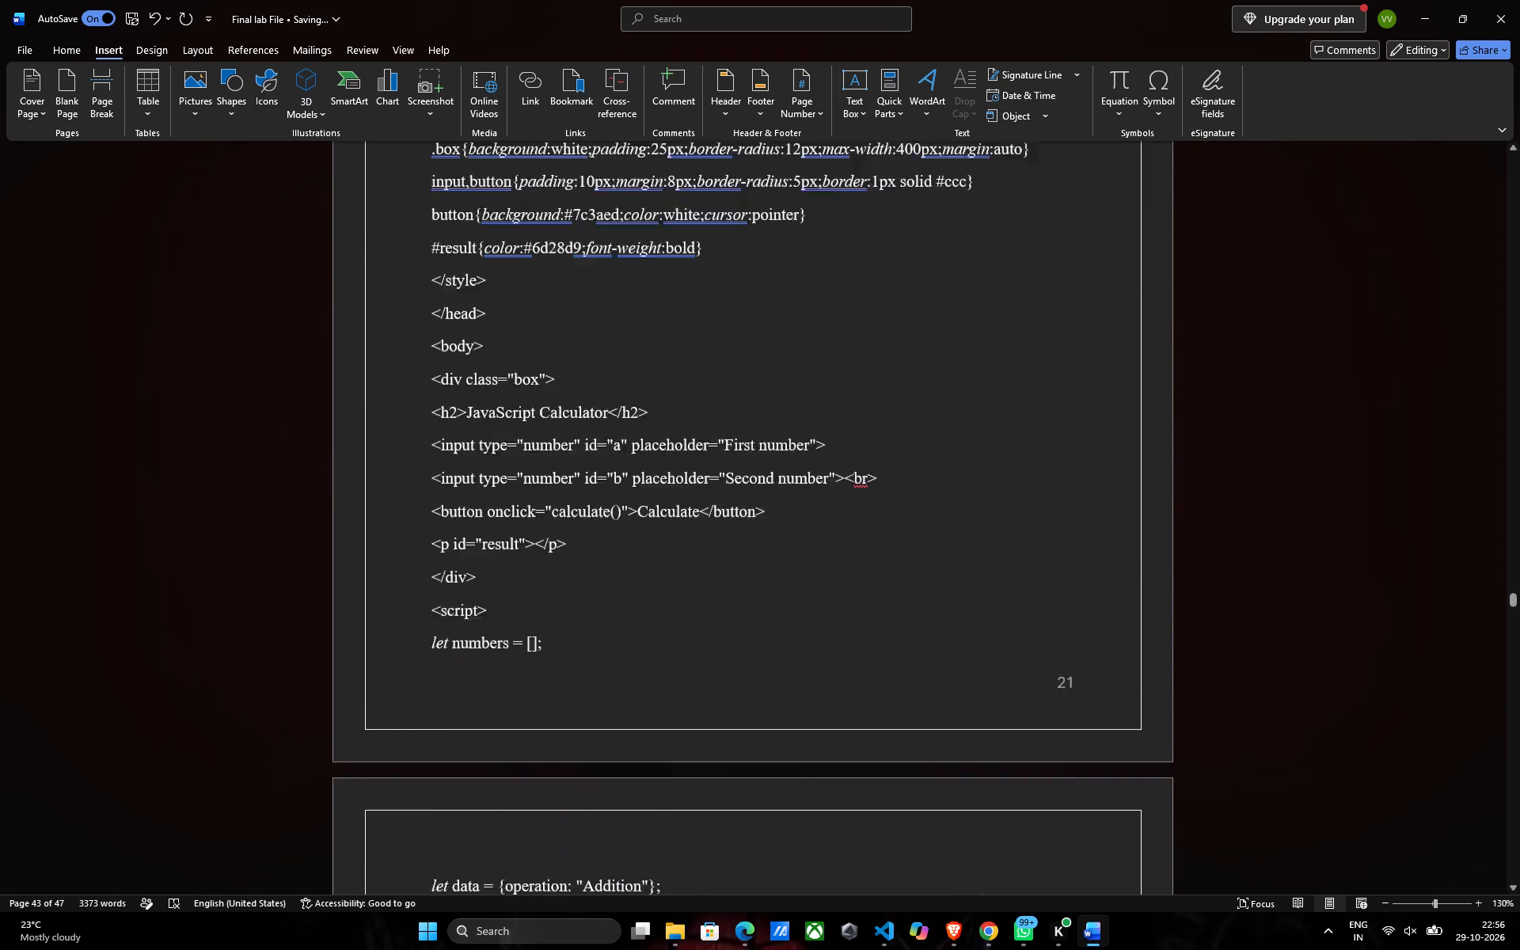
pyautogui.scroll(9, 691, 375)
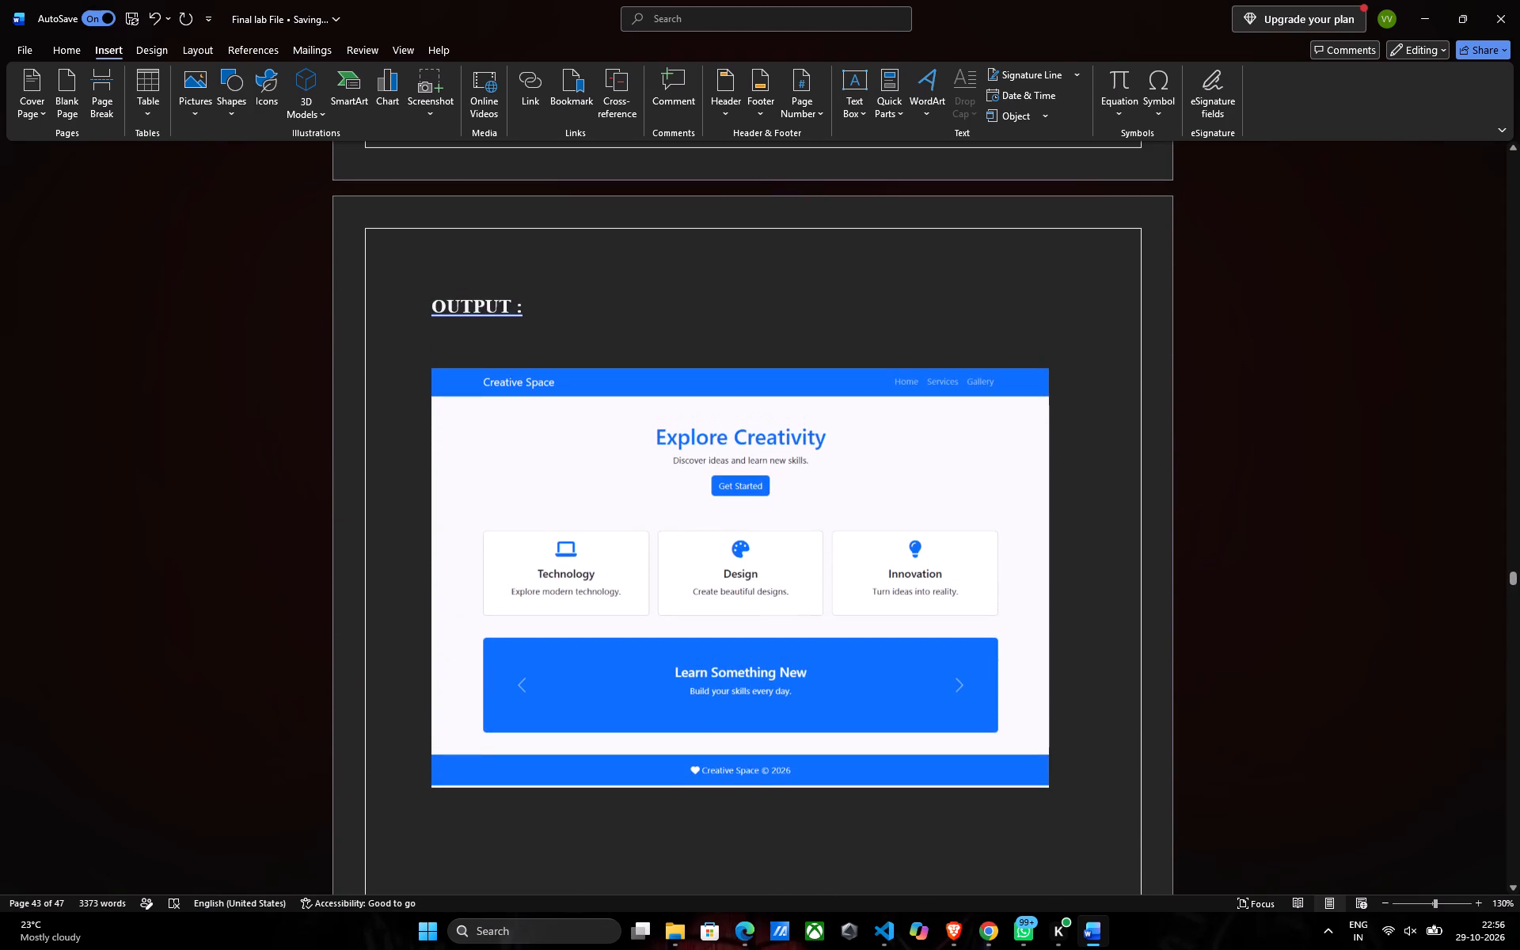
pyautogui.scroll(-1, 691, 375)
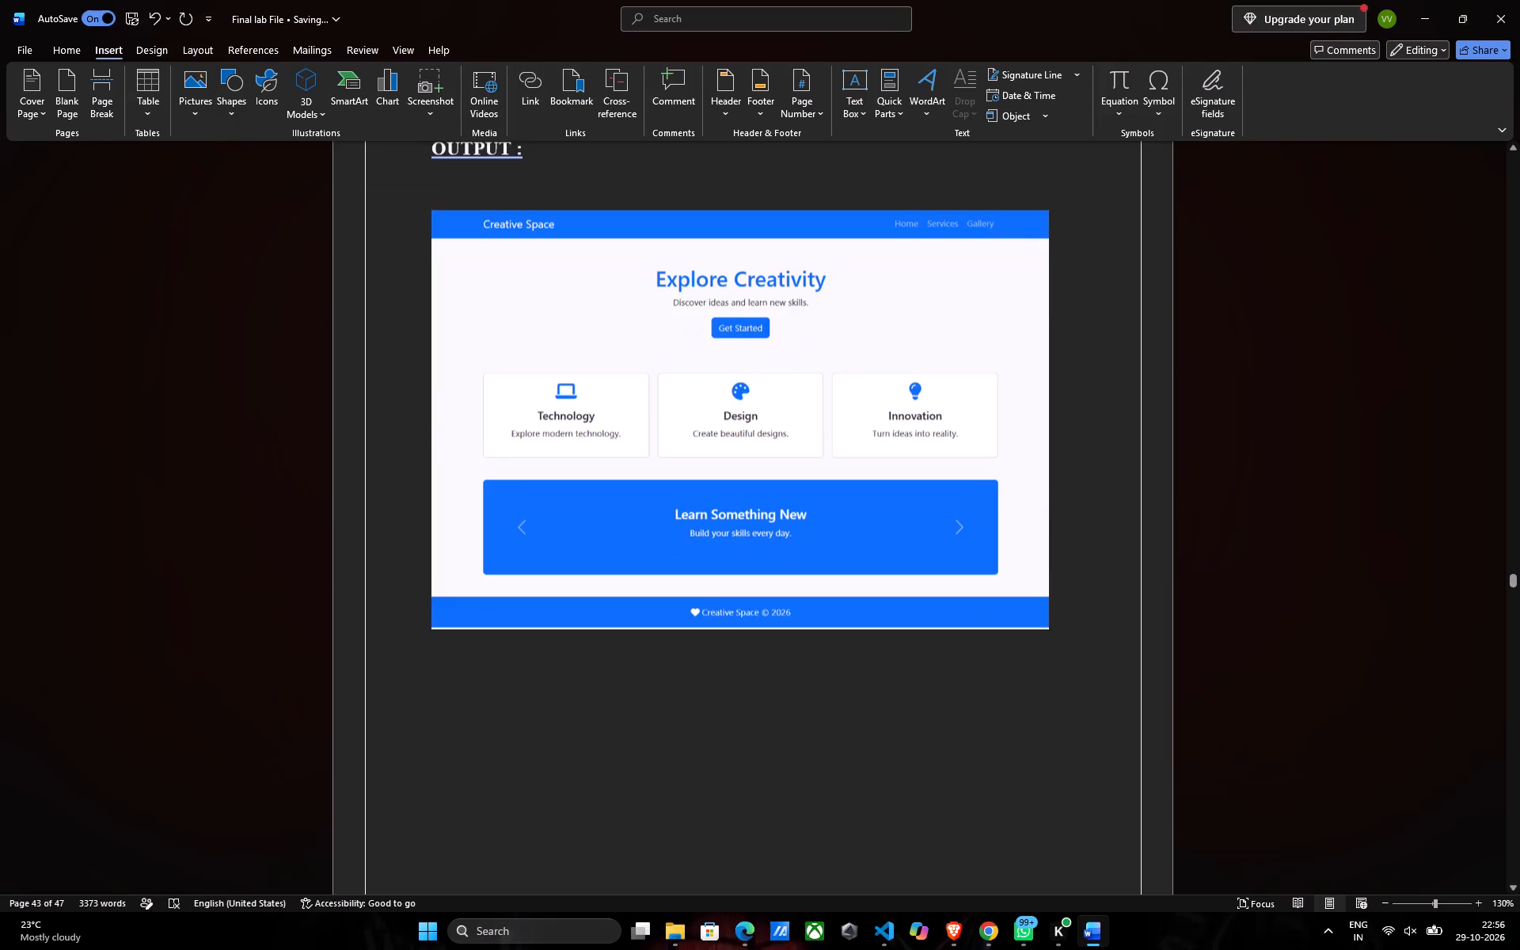
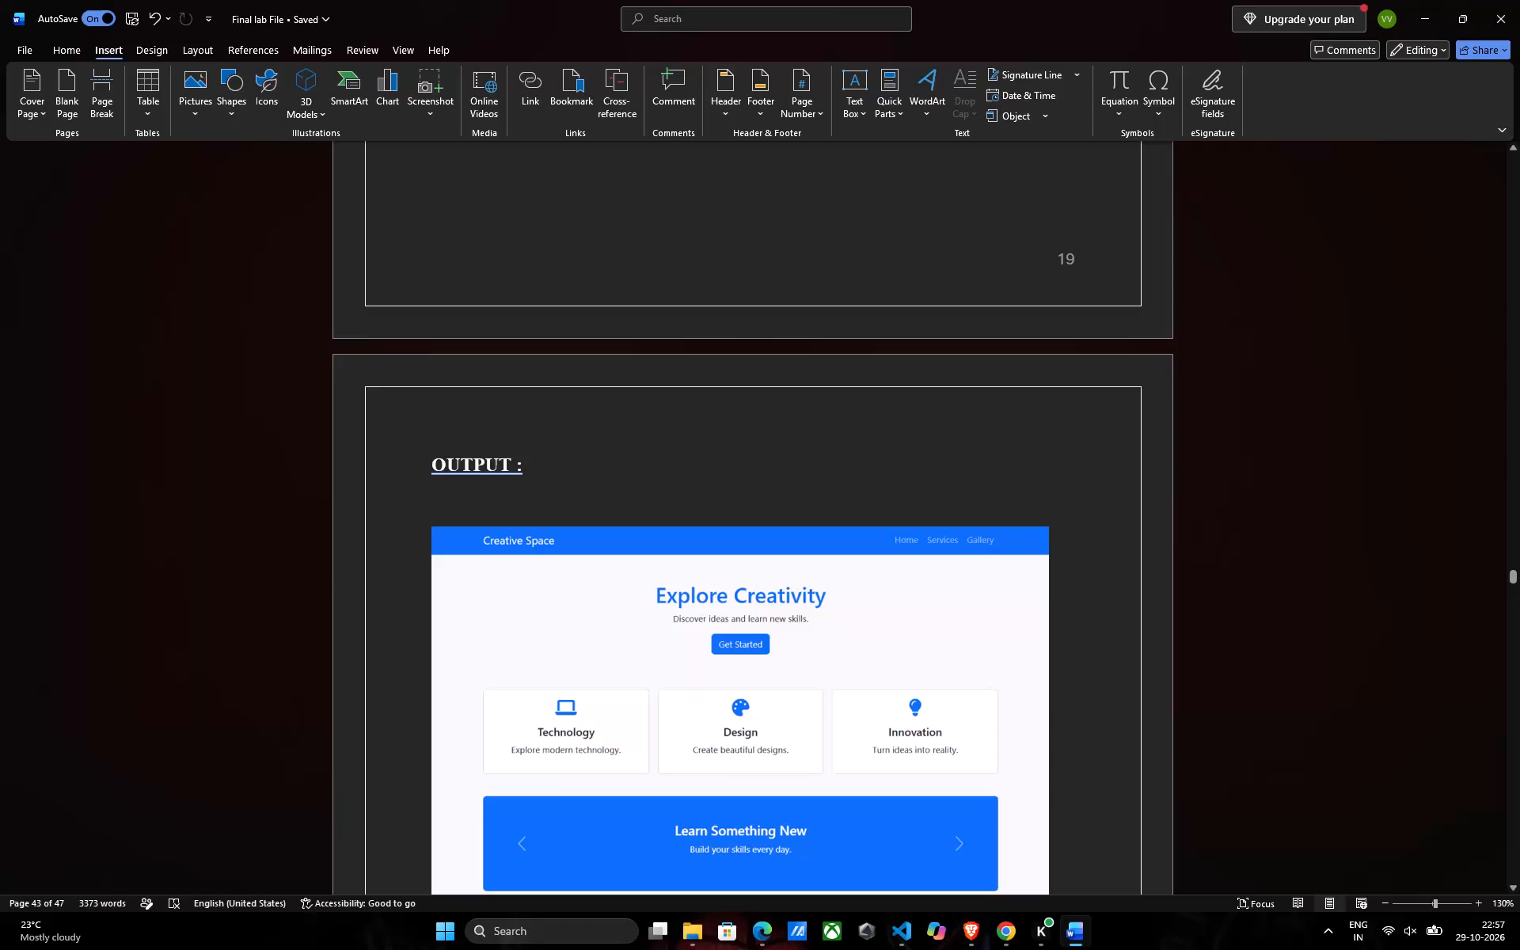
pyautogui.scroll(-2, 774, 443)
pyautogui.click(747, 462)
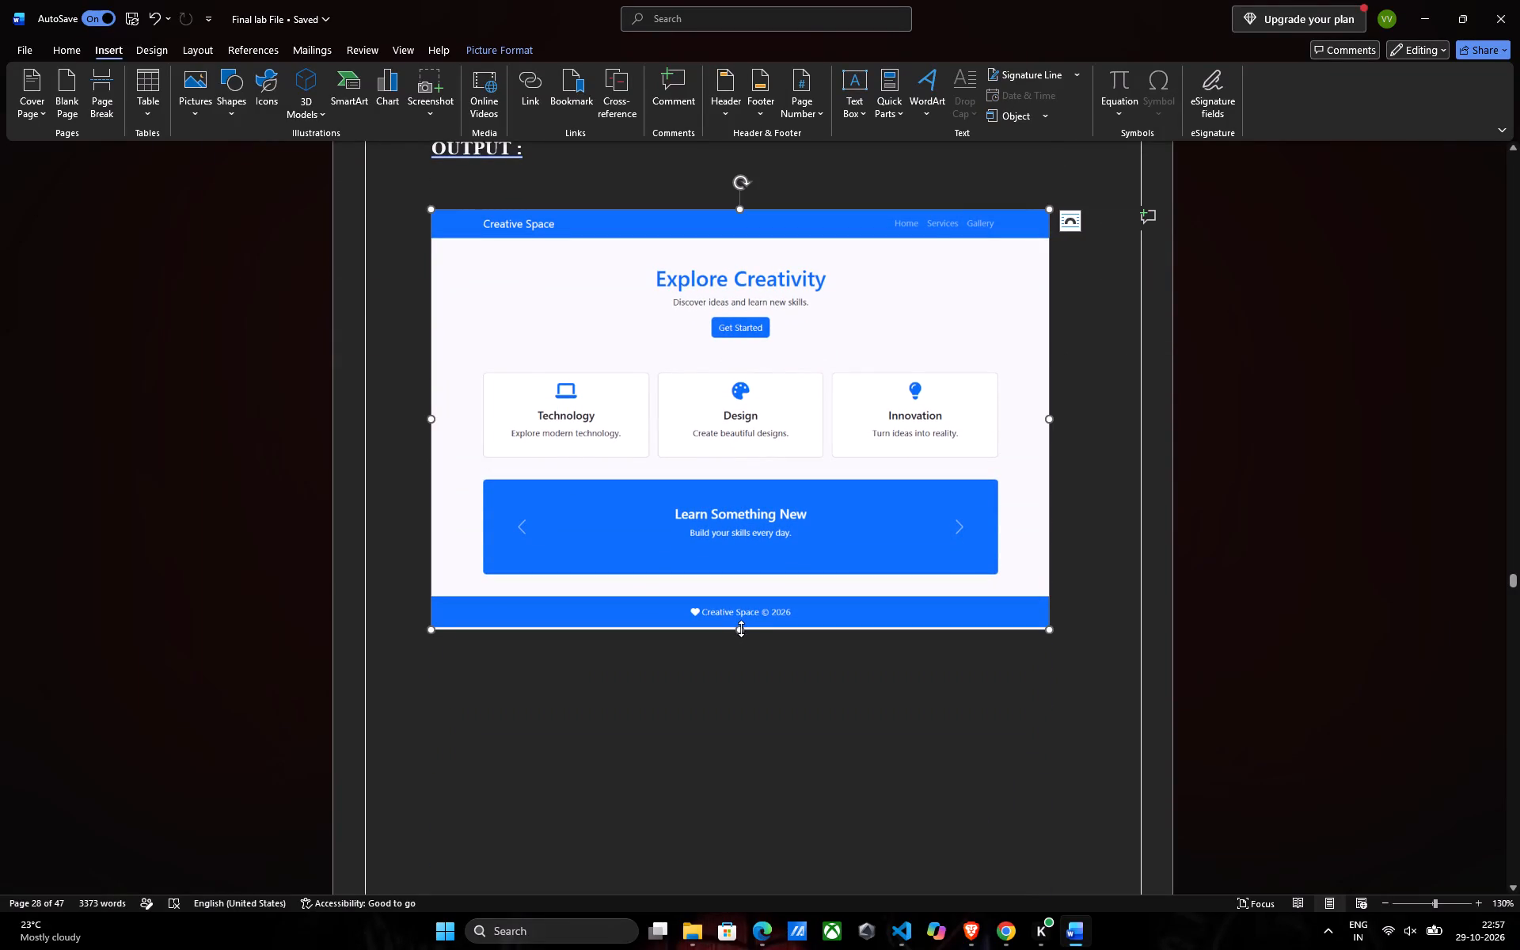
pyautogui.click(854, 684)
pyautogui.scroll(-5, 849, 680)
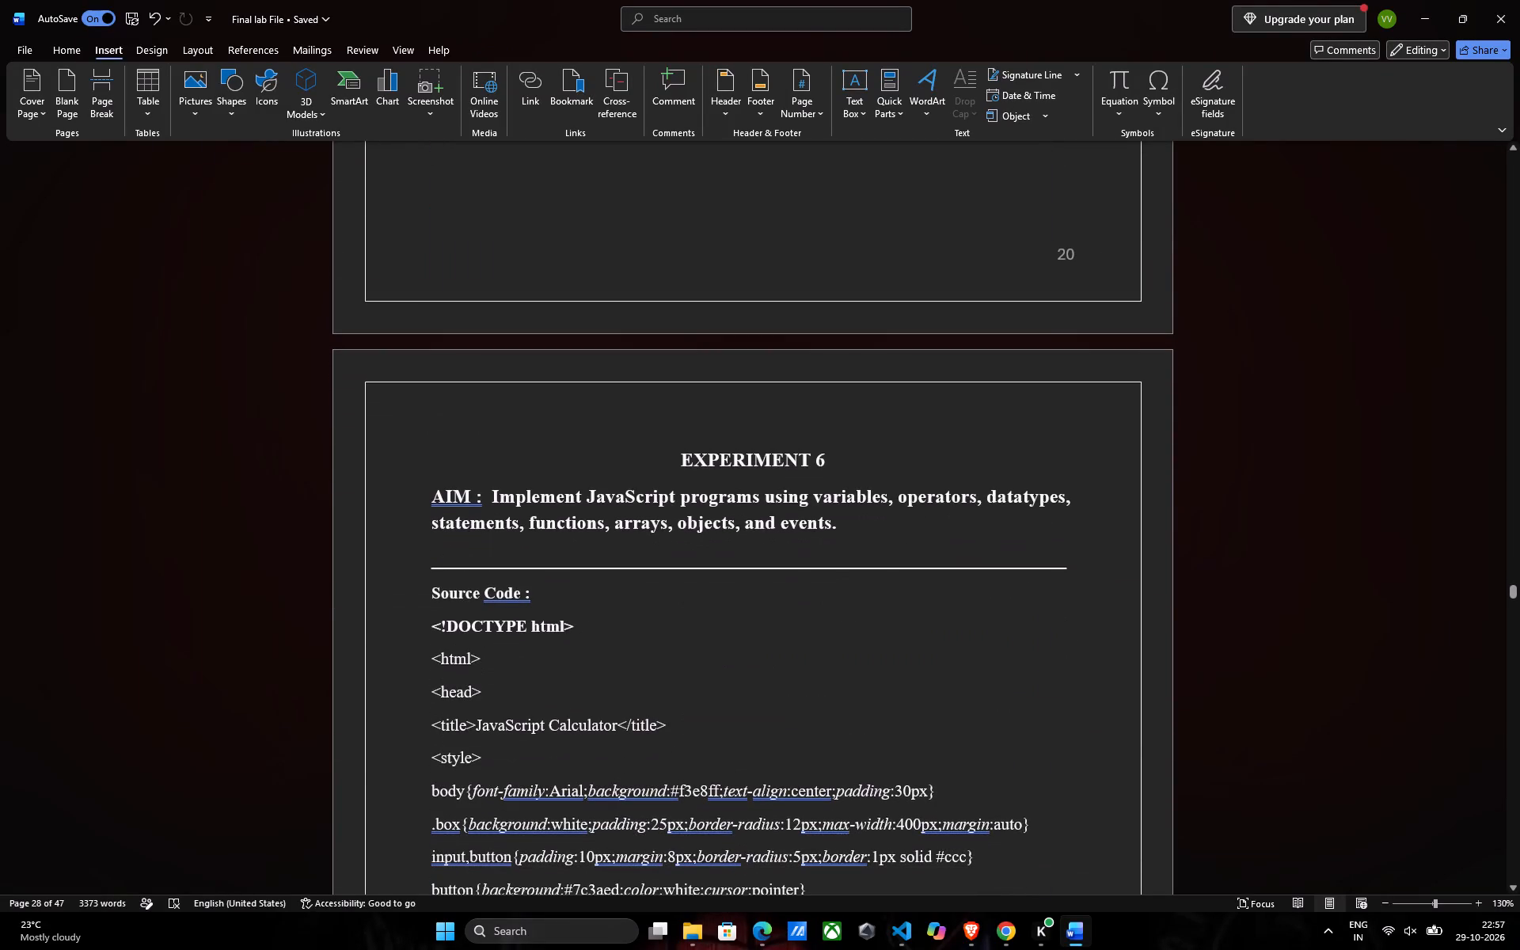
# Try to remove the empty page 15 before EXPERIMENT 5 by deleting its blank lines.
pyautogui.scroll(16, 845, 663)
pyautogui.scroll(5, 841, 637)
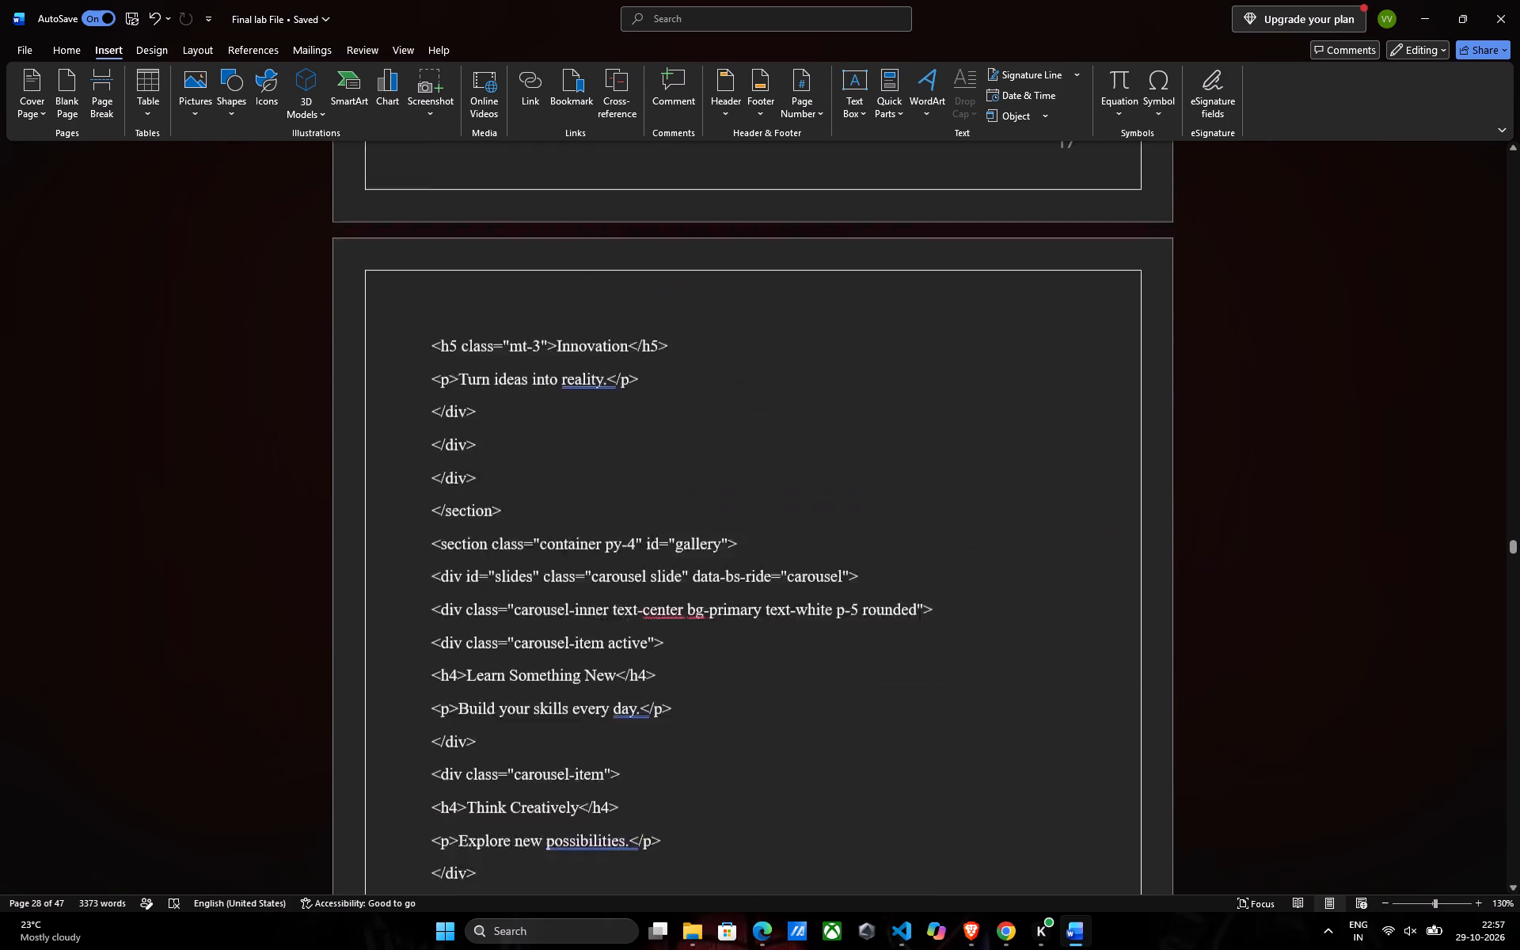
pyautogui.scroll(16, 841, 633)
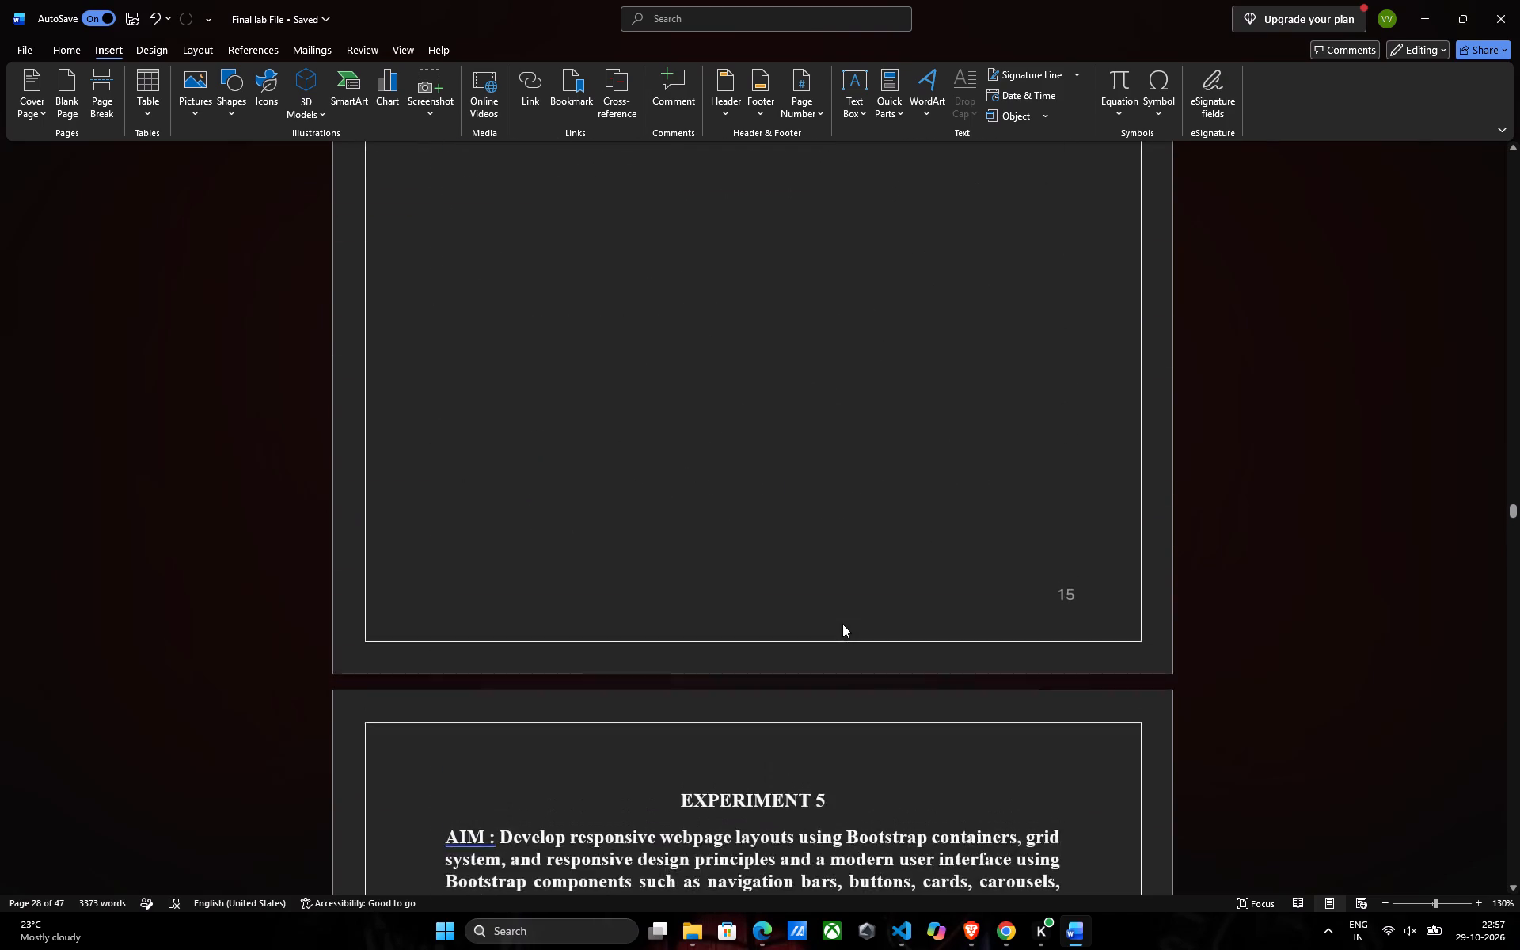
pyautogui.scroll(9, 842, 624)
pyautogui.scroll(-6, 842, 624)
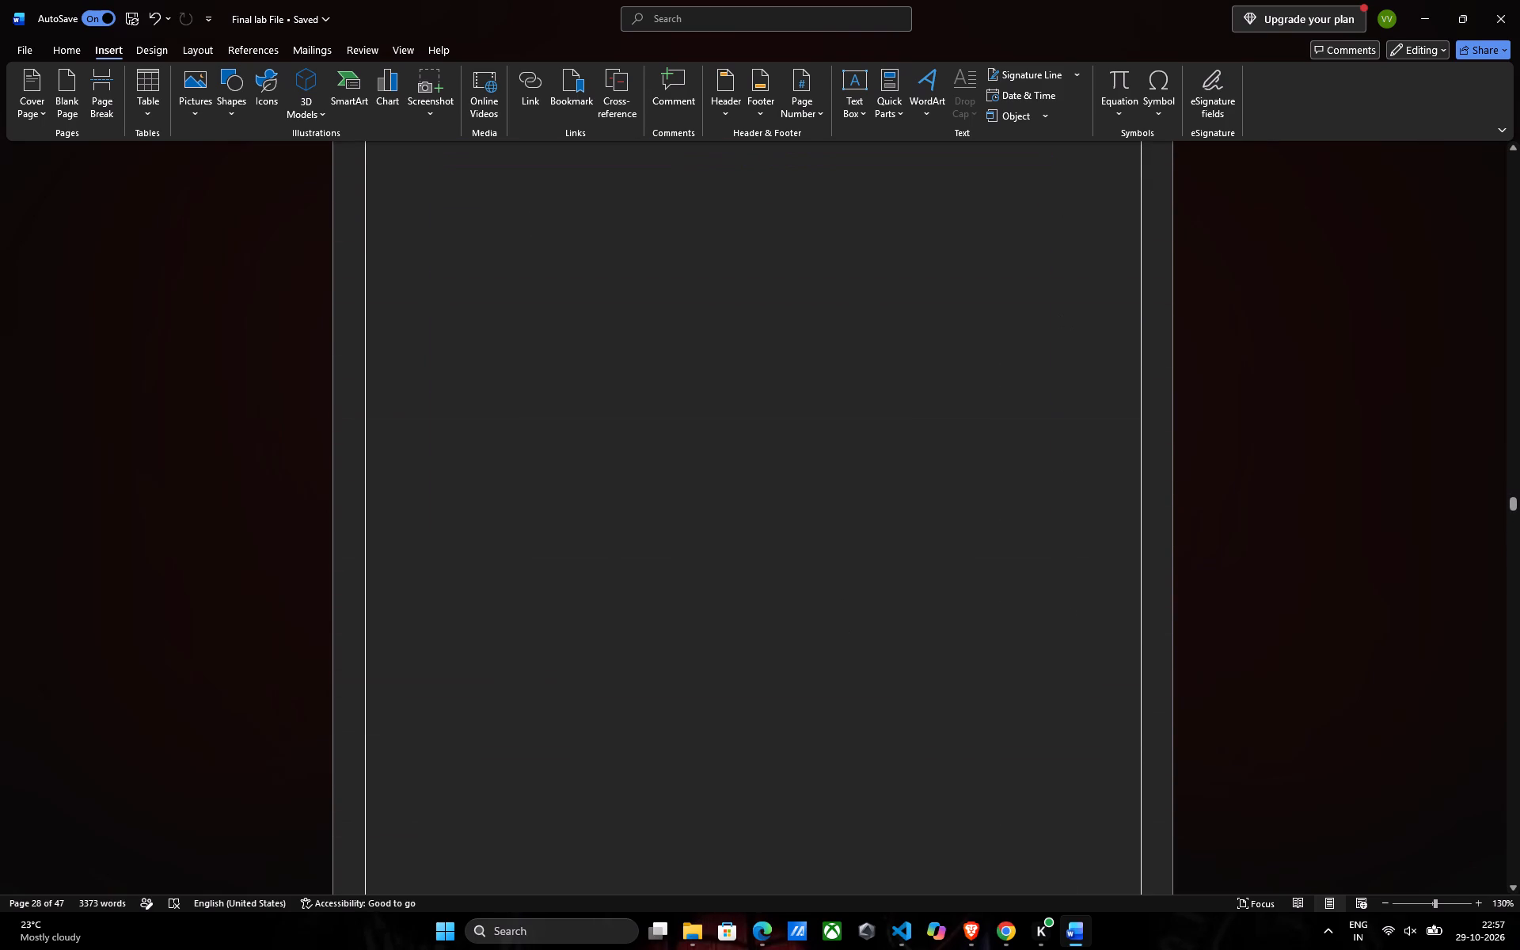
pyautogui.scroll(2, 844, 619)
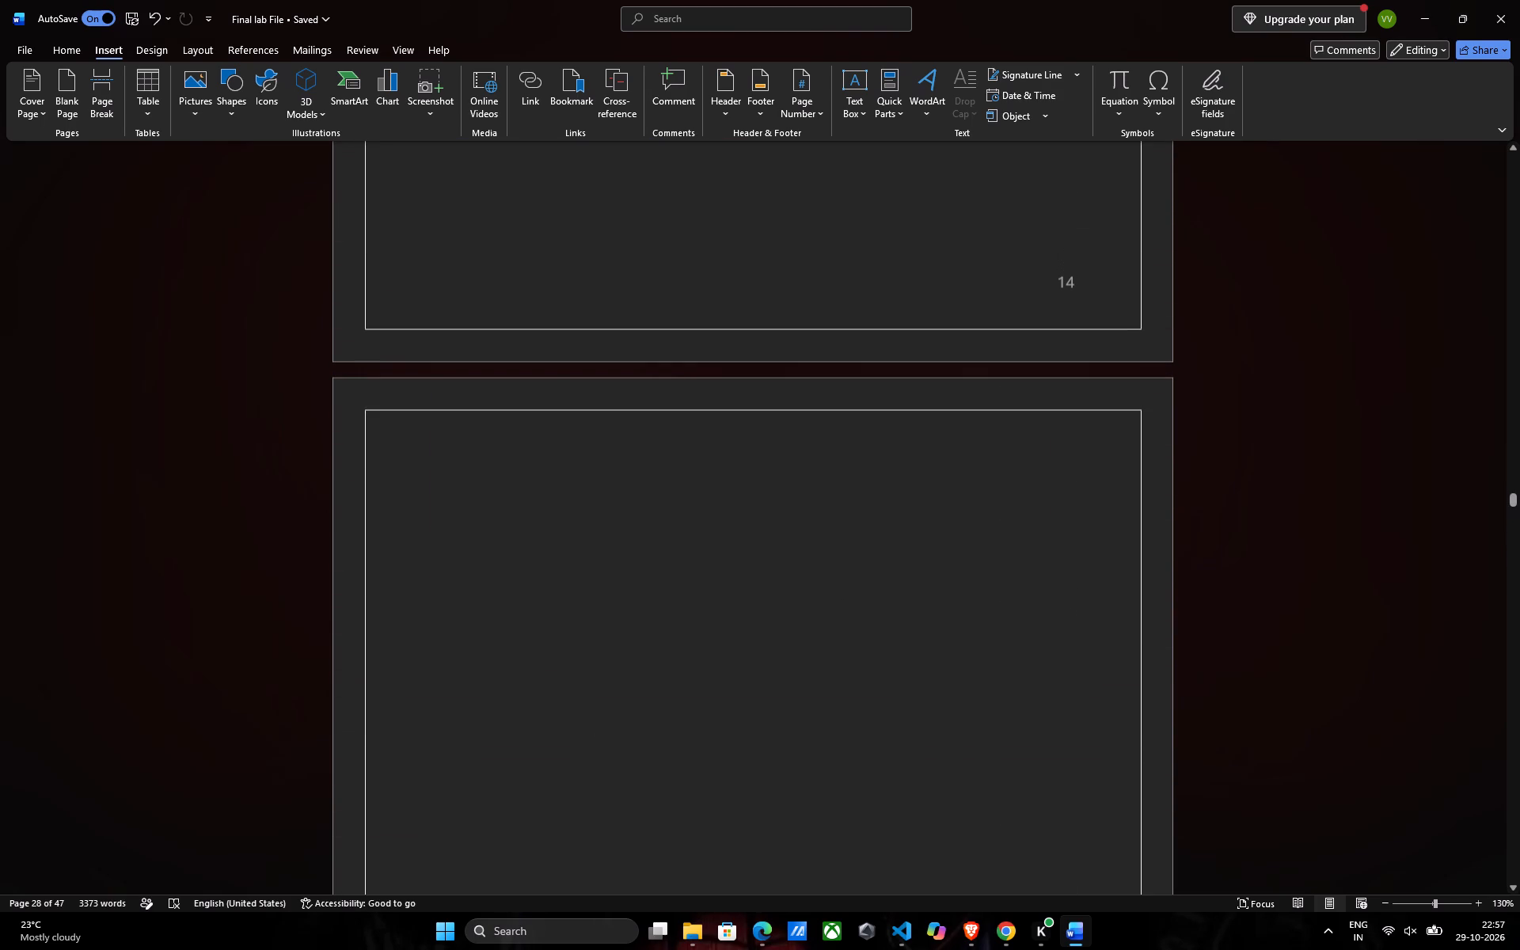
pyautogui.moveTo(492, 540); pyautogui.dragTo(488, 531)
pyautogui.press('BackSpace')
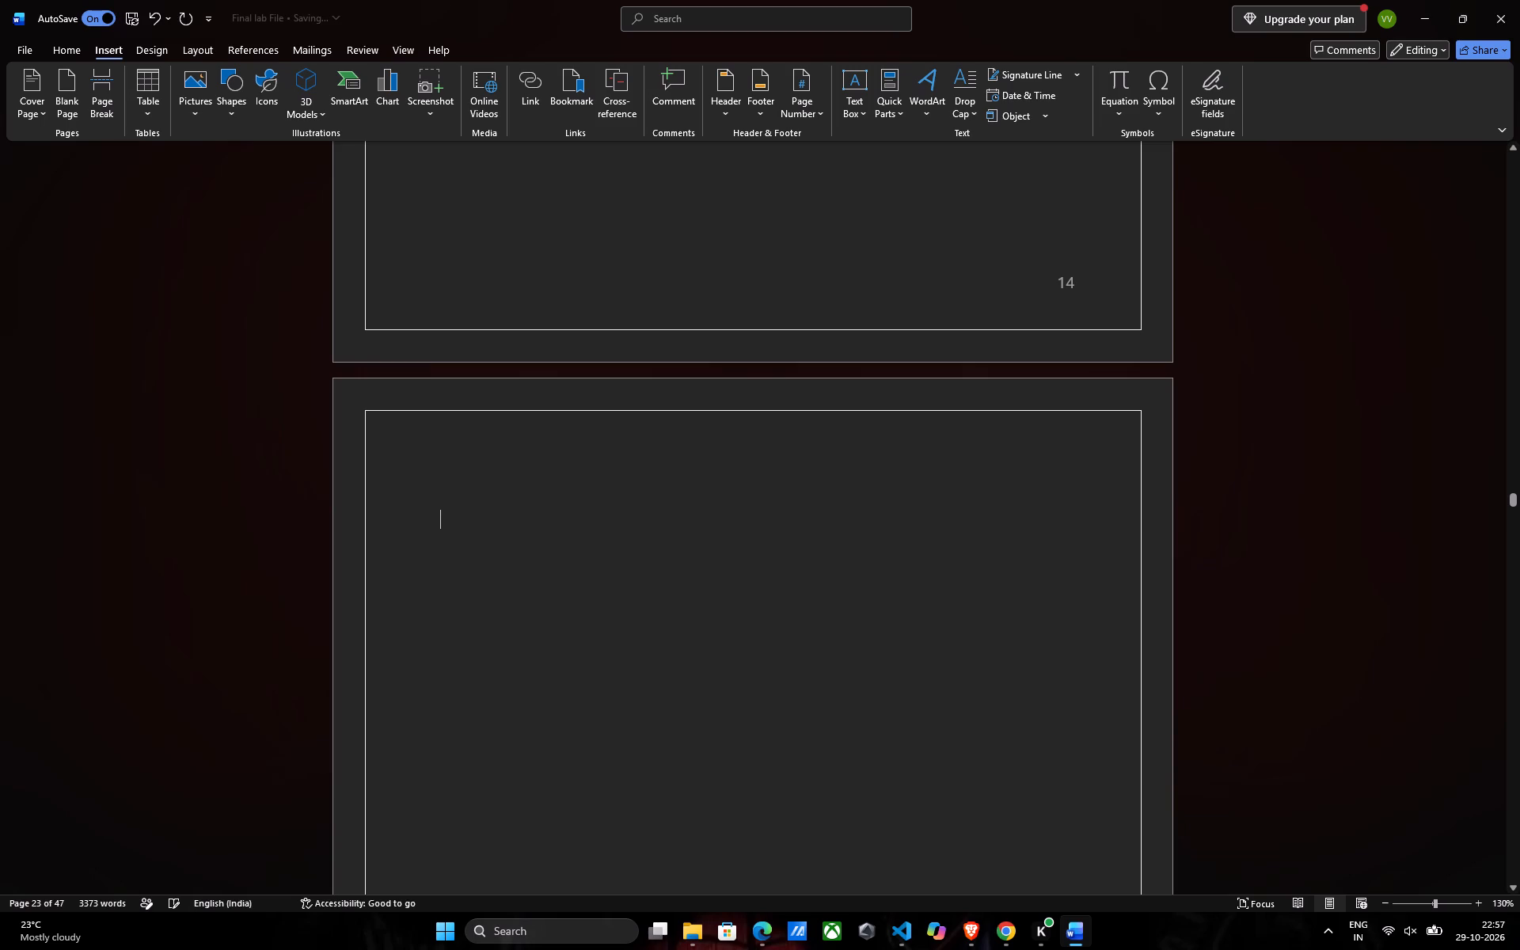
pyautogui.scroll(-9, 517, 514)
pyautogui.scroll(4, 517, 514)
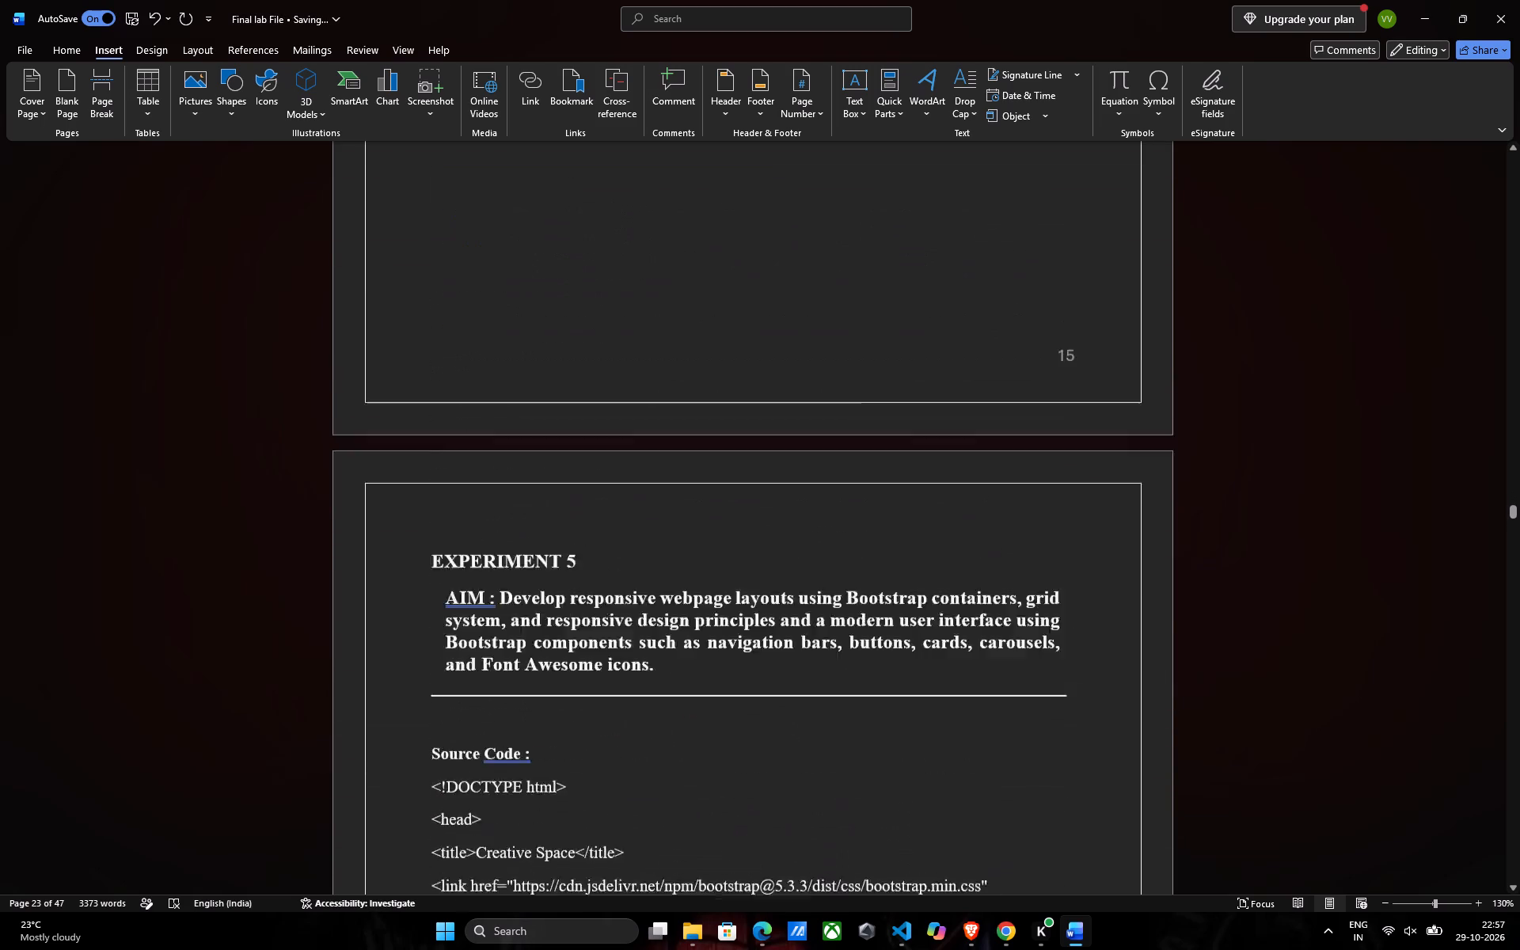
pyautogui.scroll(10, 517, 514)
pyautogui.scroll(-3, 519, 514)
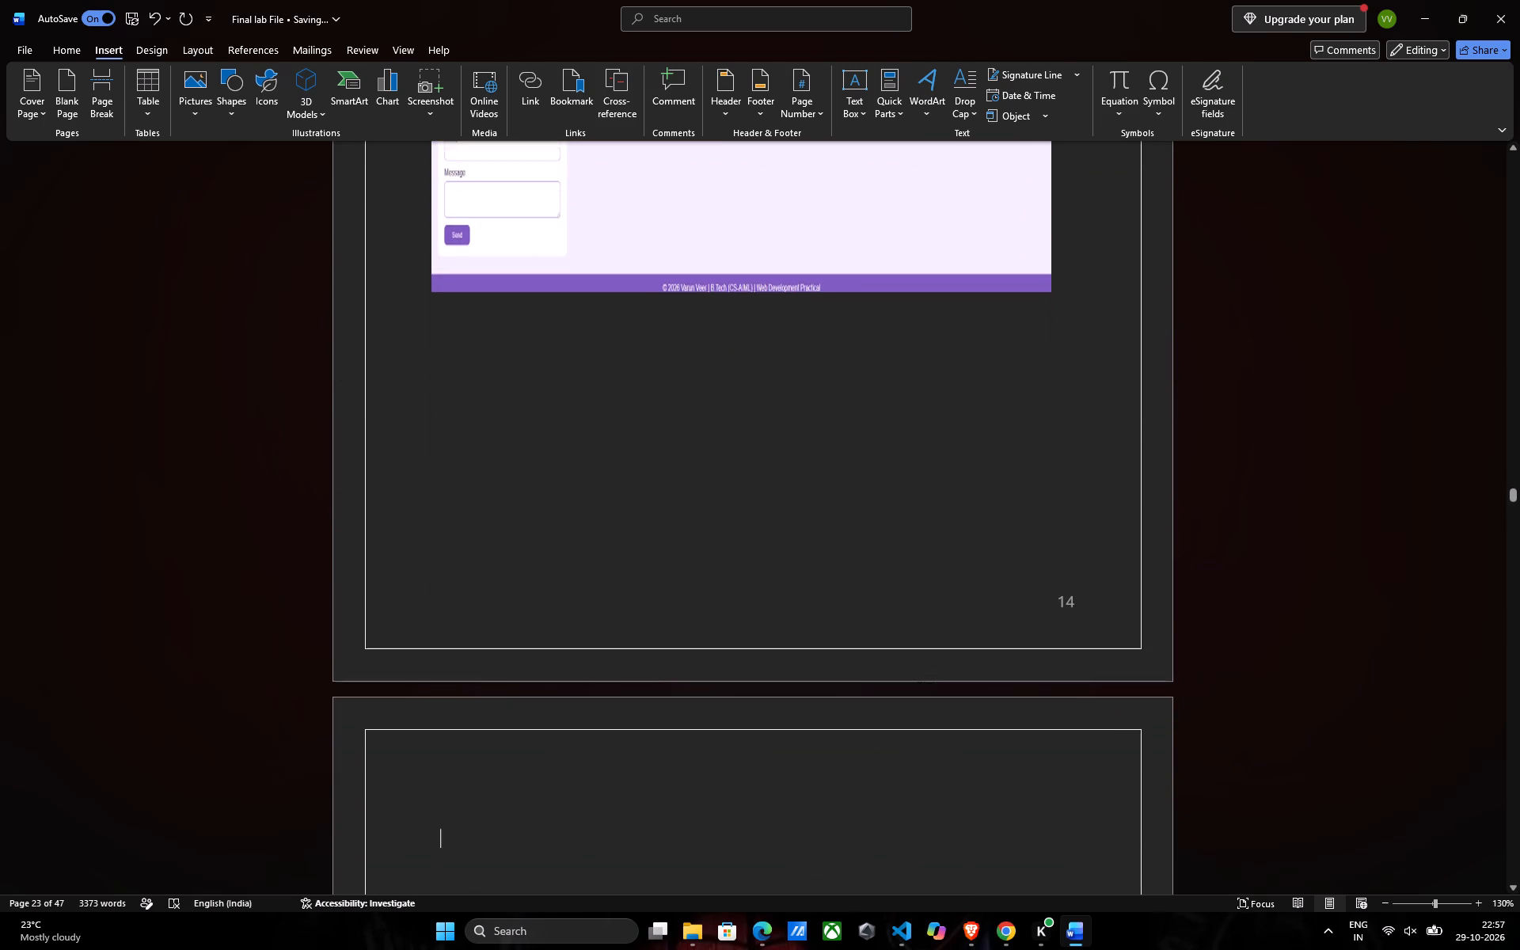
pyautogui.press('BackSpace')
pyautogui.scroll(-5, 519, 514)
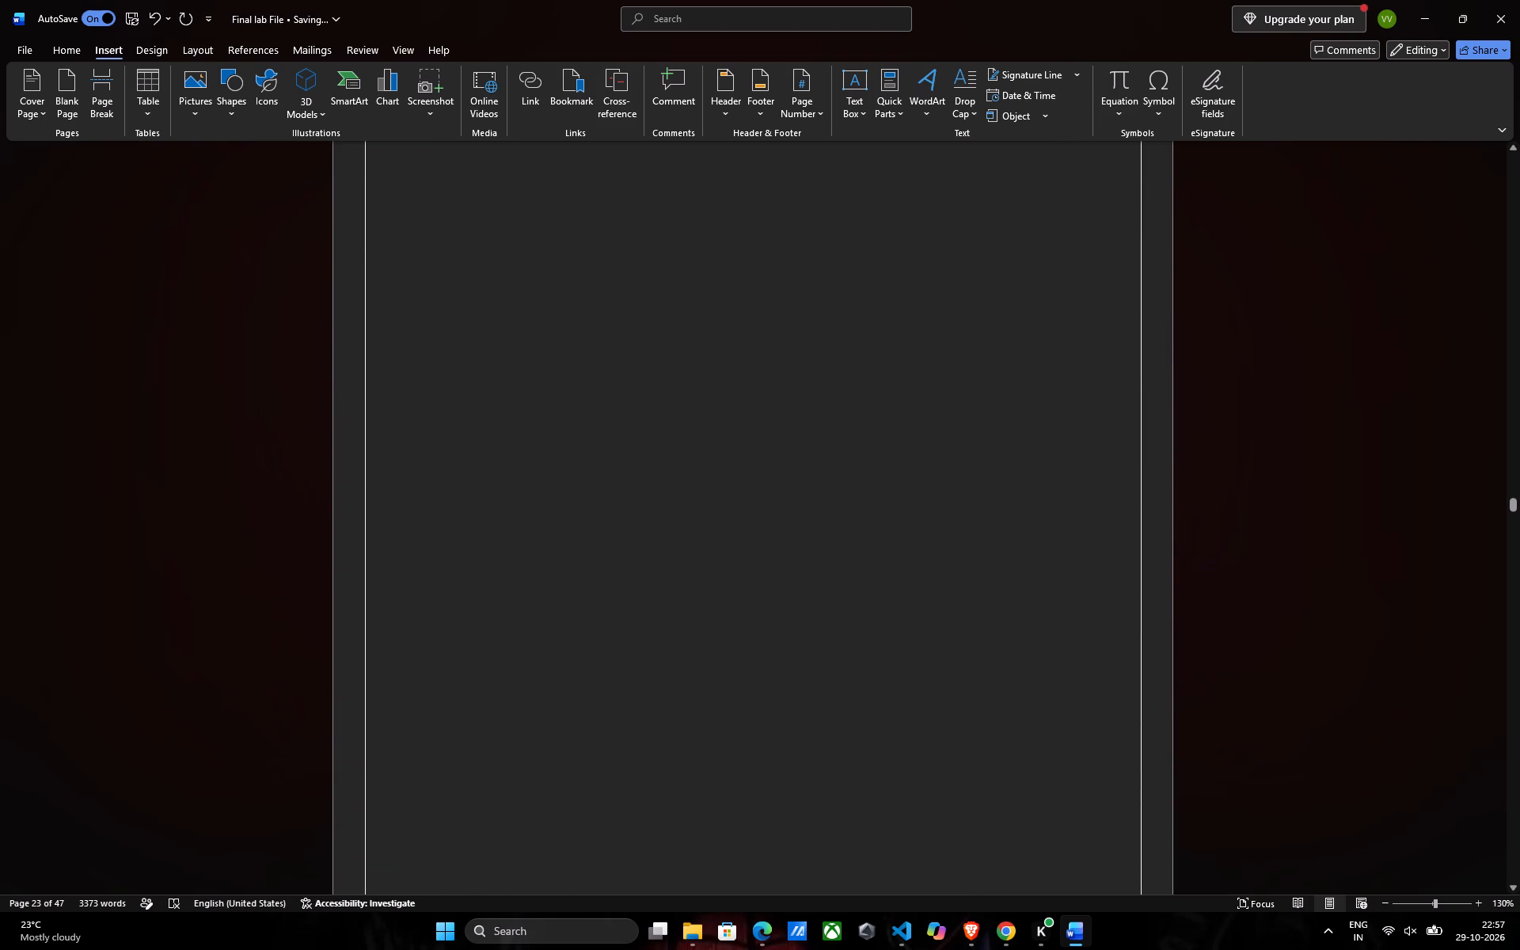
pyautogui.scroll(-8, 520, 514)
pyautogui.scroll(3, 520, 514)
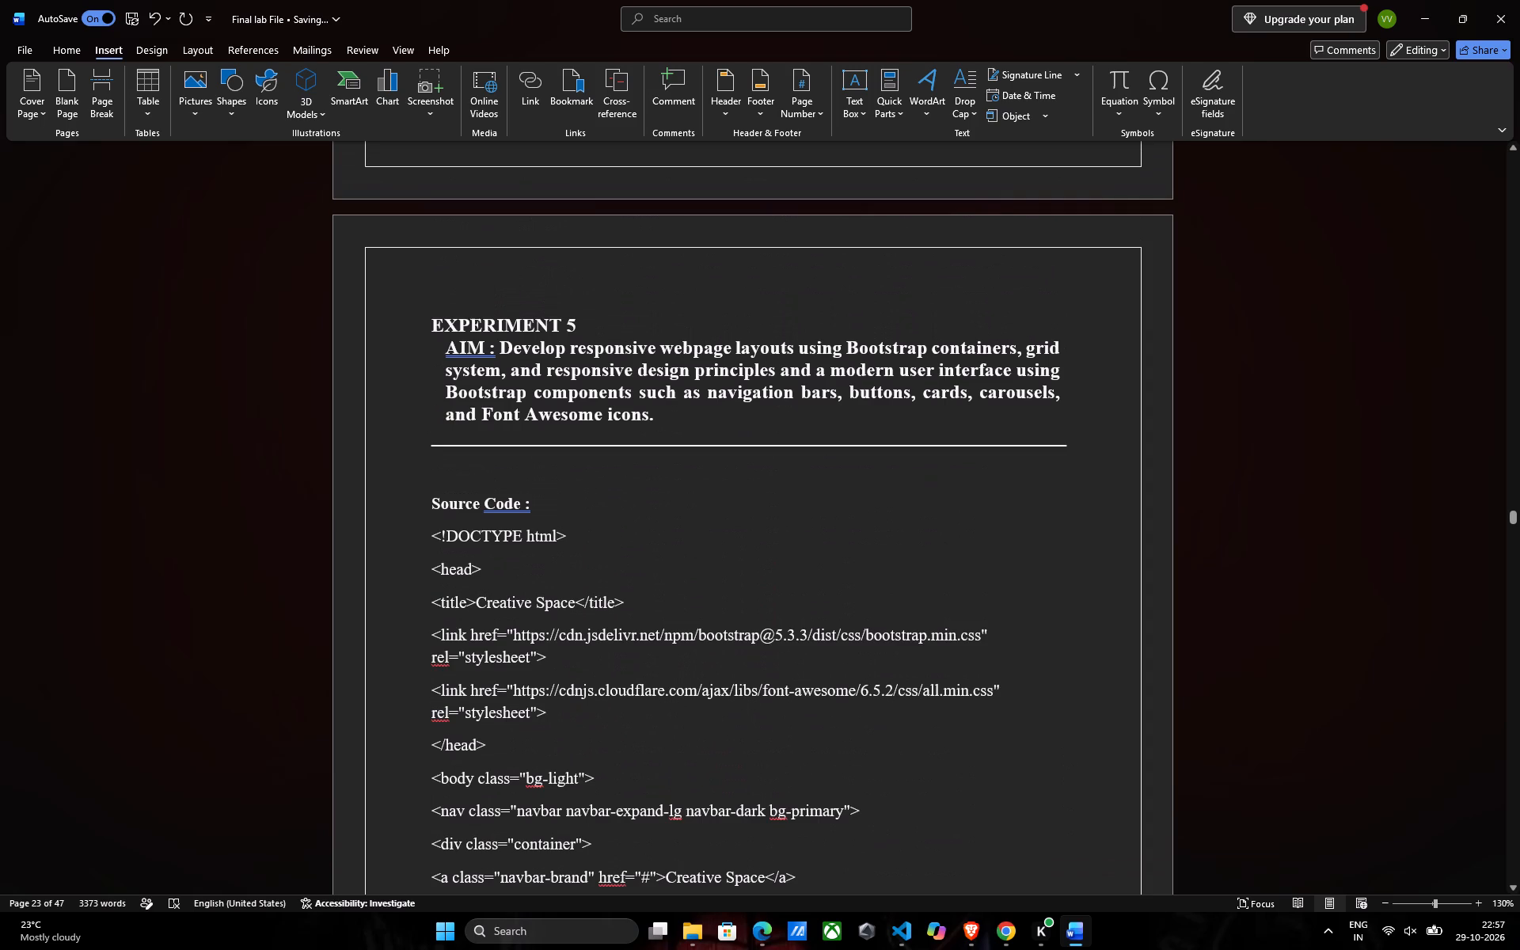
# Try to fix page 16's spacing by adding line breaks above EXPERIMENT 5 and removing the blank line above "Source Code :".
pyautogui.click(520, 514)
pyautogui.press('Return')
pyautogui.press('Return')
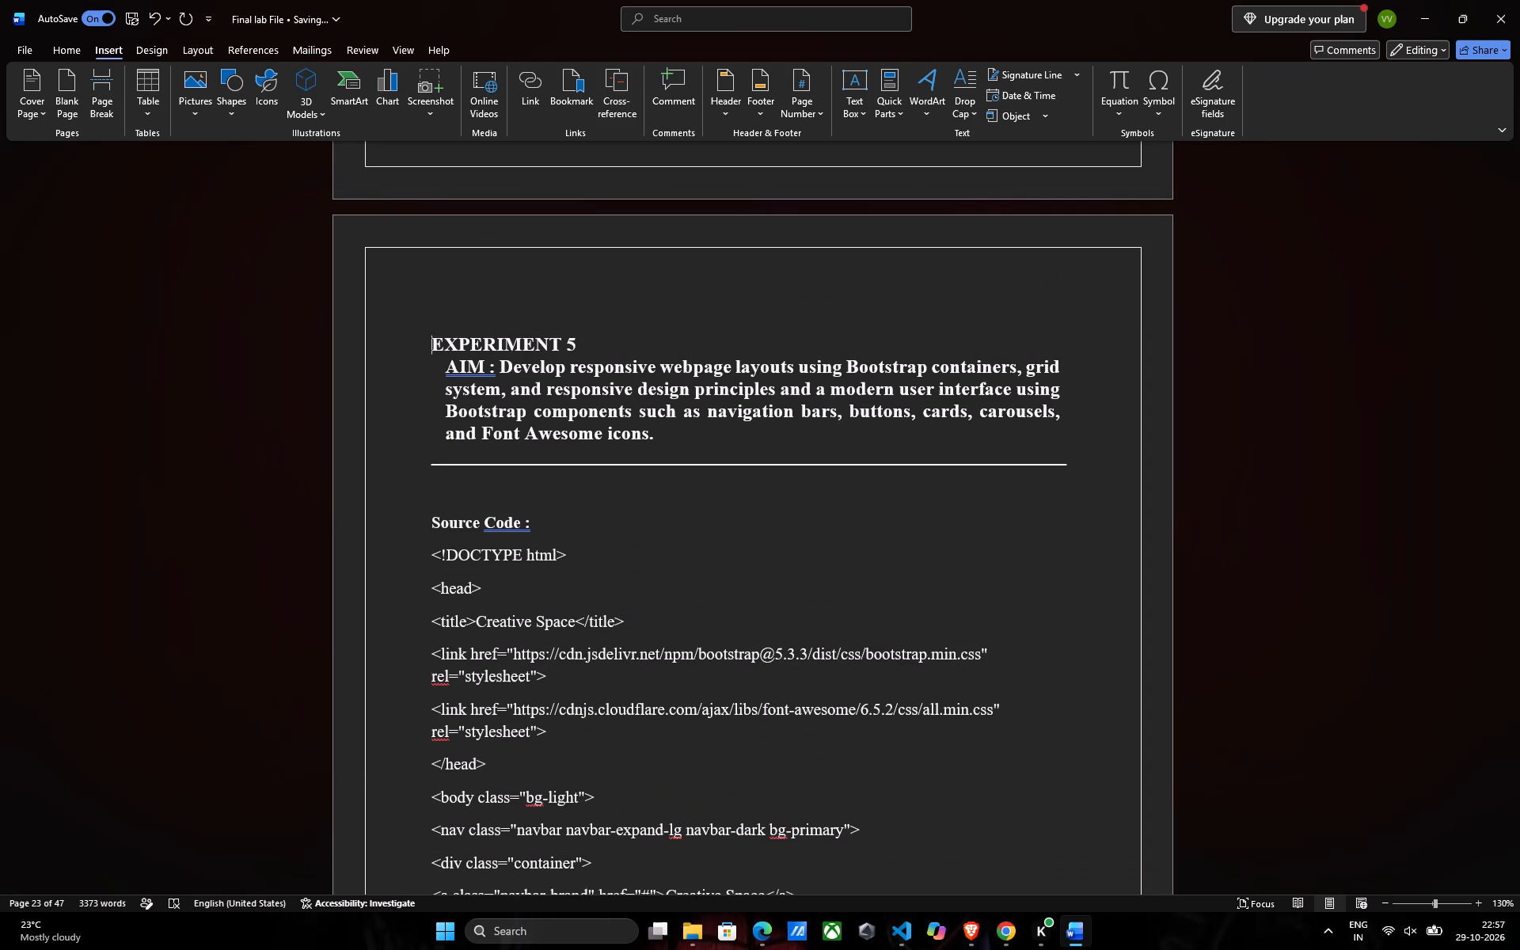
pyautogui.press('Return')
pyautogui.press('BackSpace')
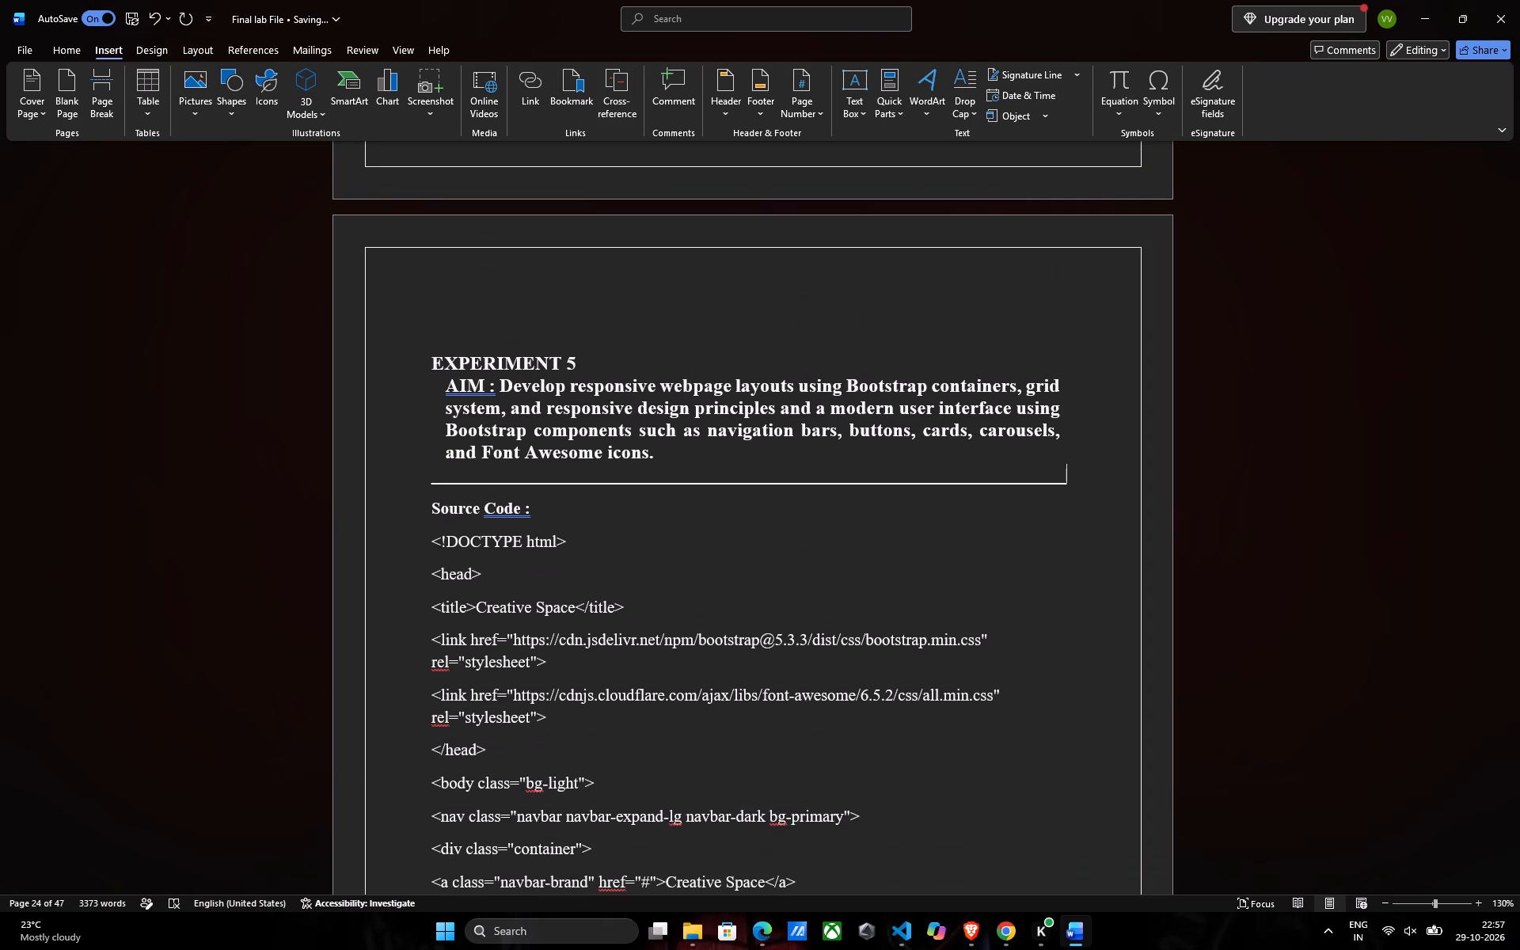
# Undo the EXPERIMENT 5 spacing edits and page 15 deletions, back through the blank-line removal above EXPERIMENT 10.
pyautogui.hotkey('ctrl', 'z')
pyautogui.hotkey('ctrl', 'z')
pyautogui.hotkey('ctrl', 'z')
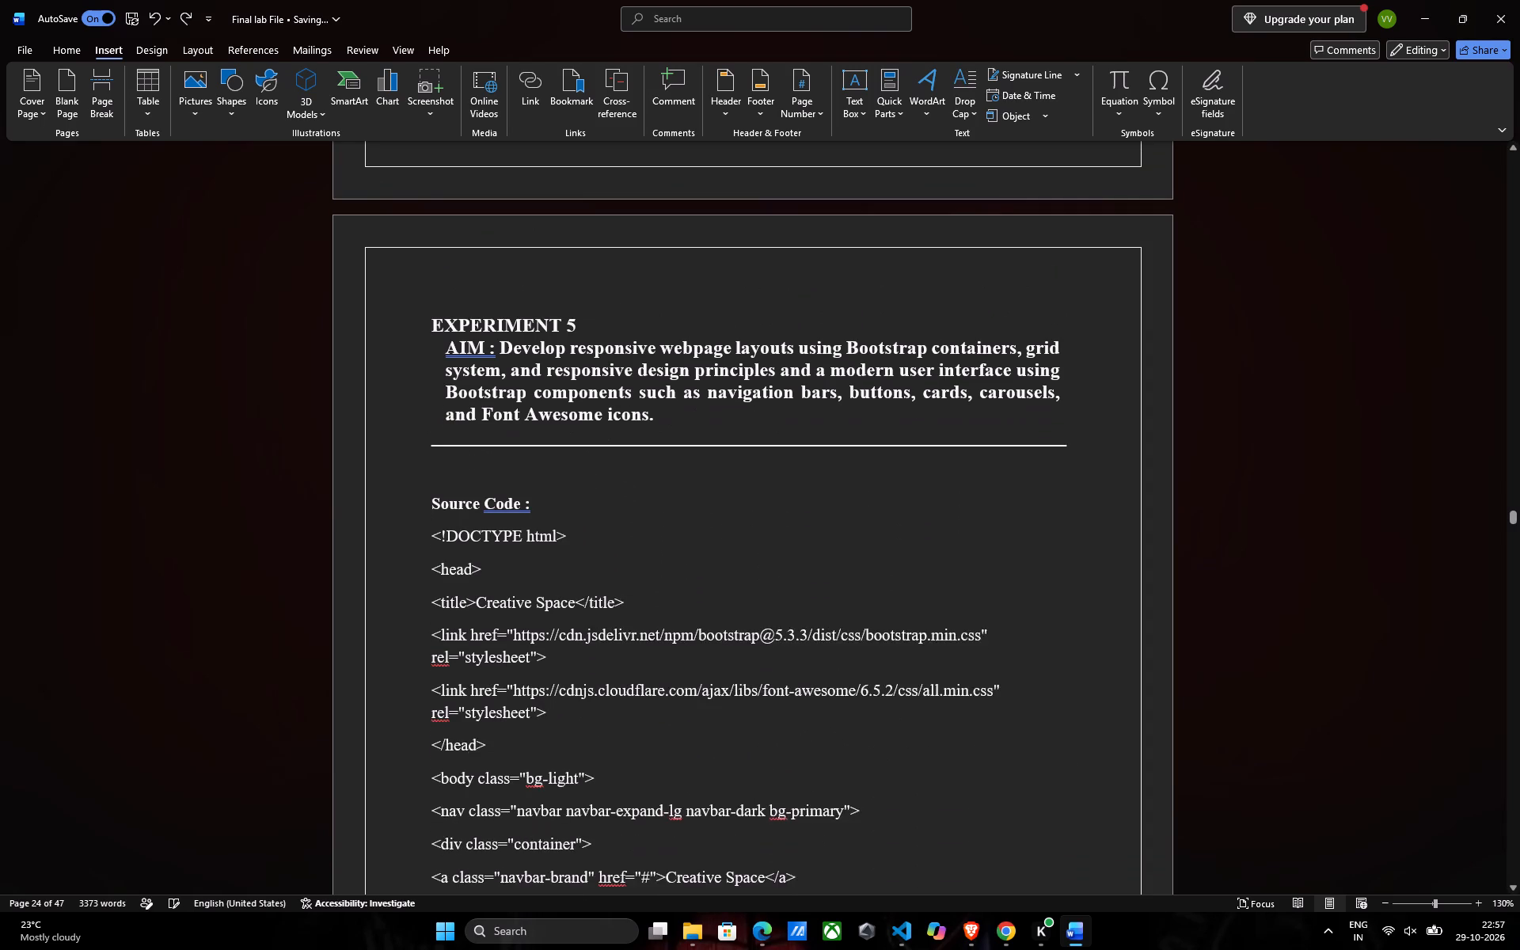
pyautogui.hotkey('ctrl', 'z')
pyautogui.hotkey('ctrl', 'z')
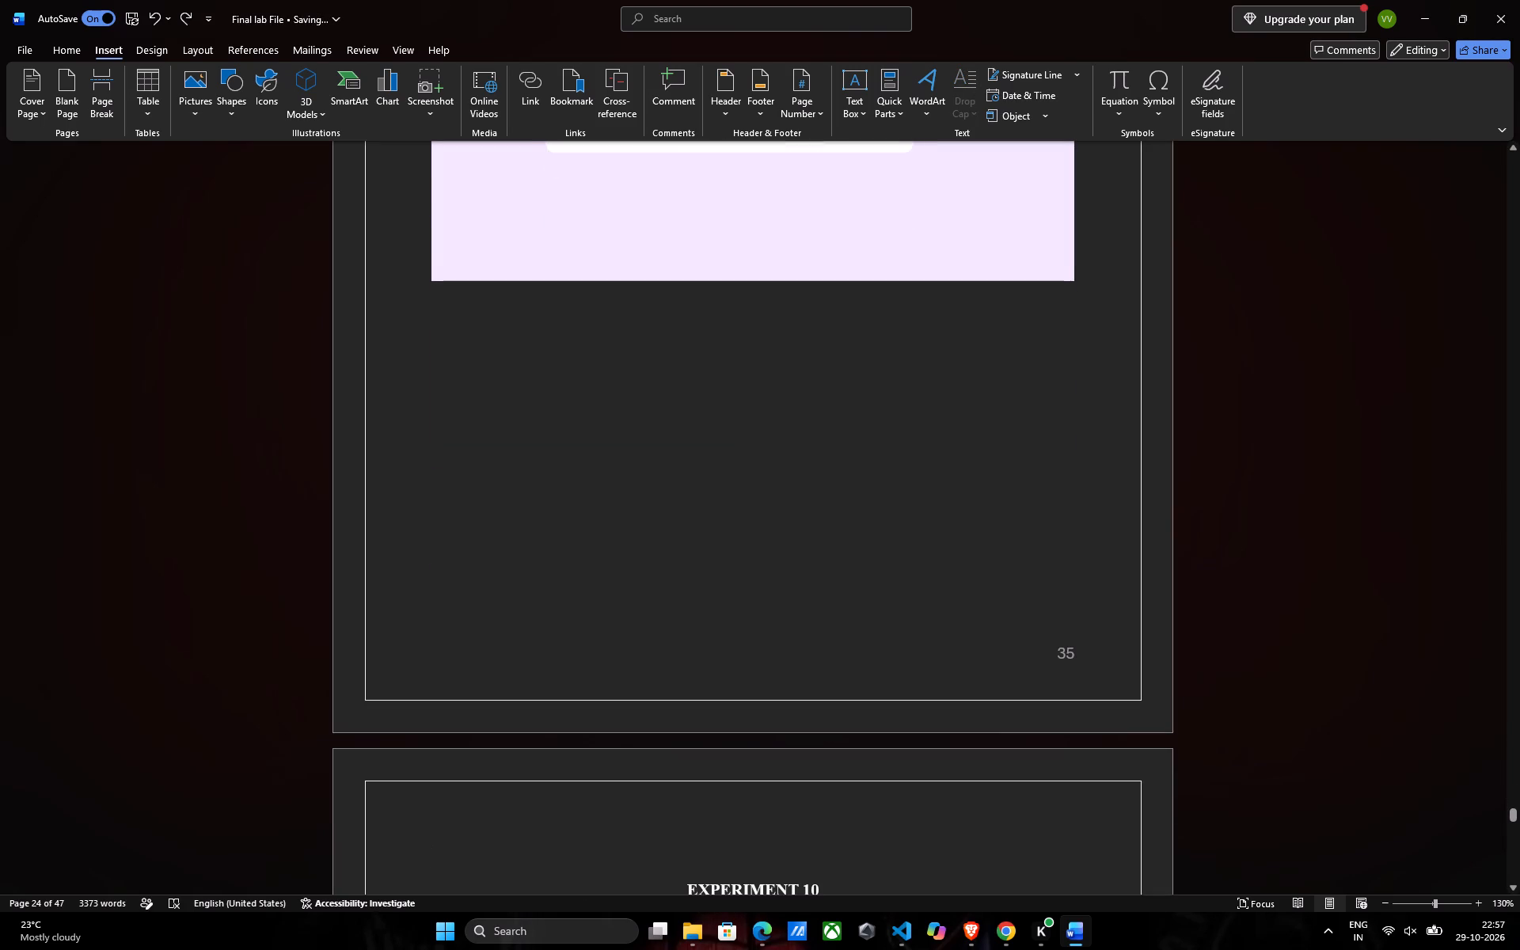
# Remove the extra blank line above the EXPERIMENT 10 heading at the top of page 36 again.
pyautogui.scroll(-1, 522, 512)
pyautogui.scroll(2, 522, 521)
pyautogui.scroll(-1, 531, 526)
pyautogui.scroll(8, 541, 530)
pyautogui.scroll(-11, 545, 527)
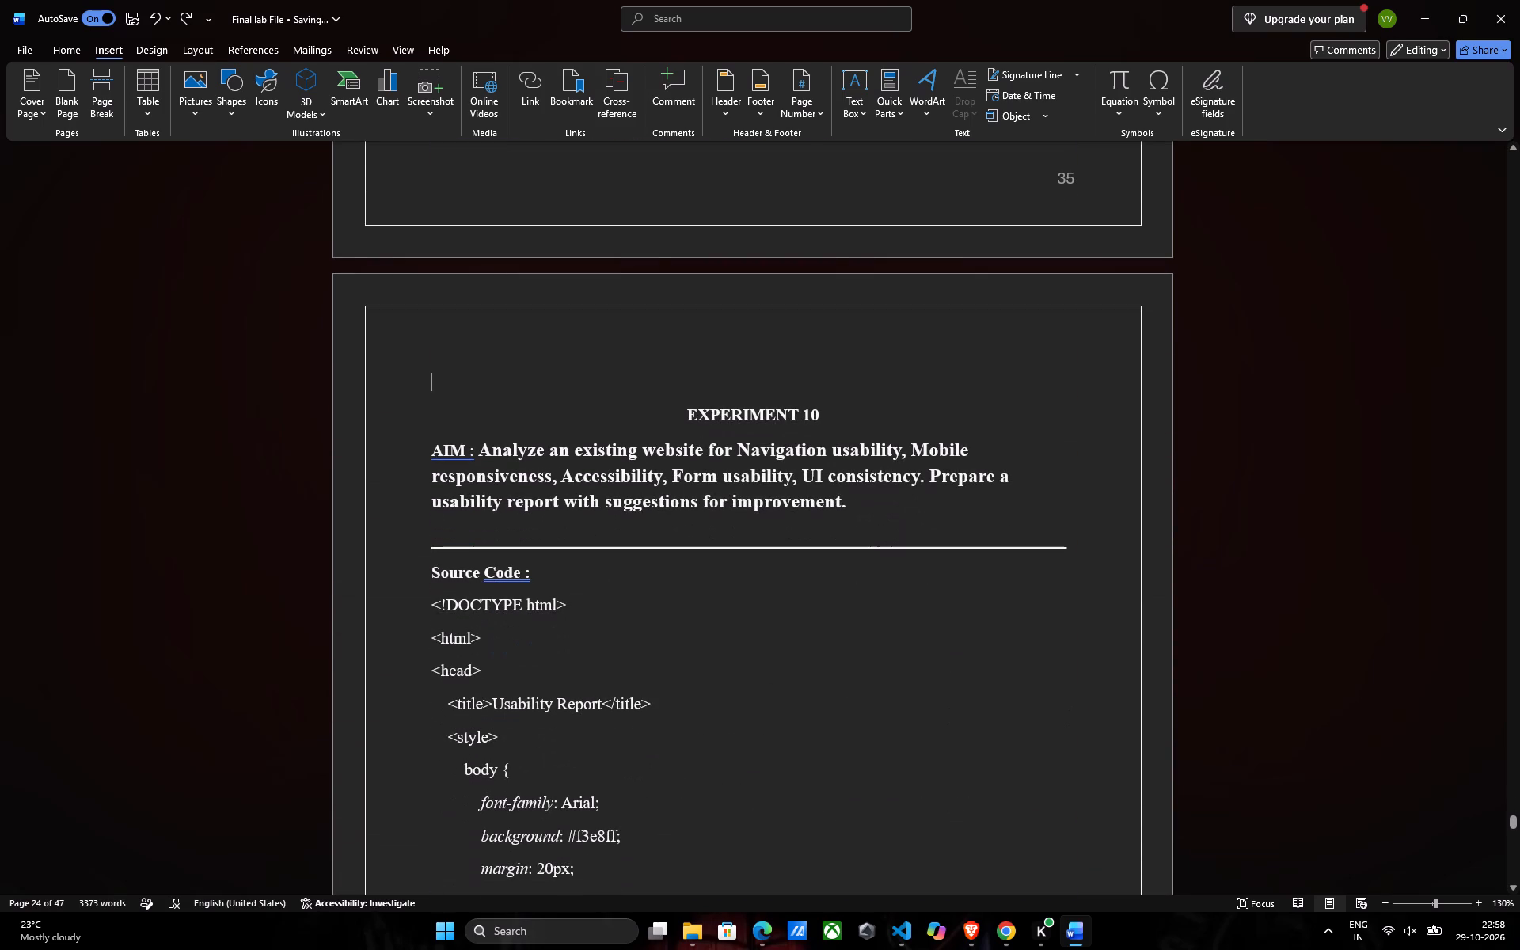
pyautogui.scroll(6, 569, 524)
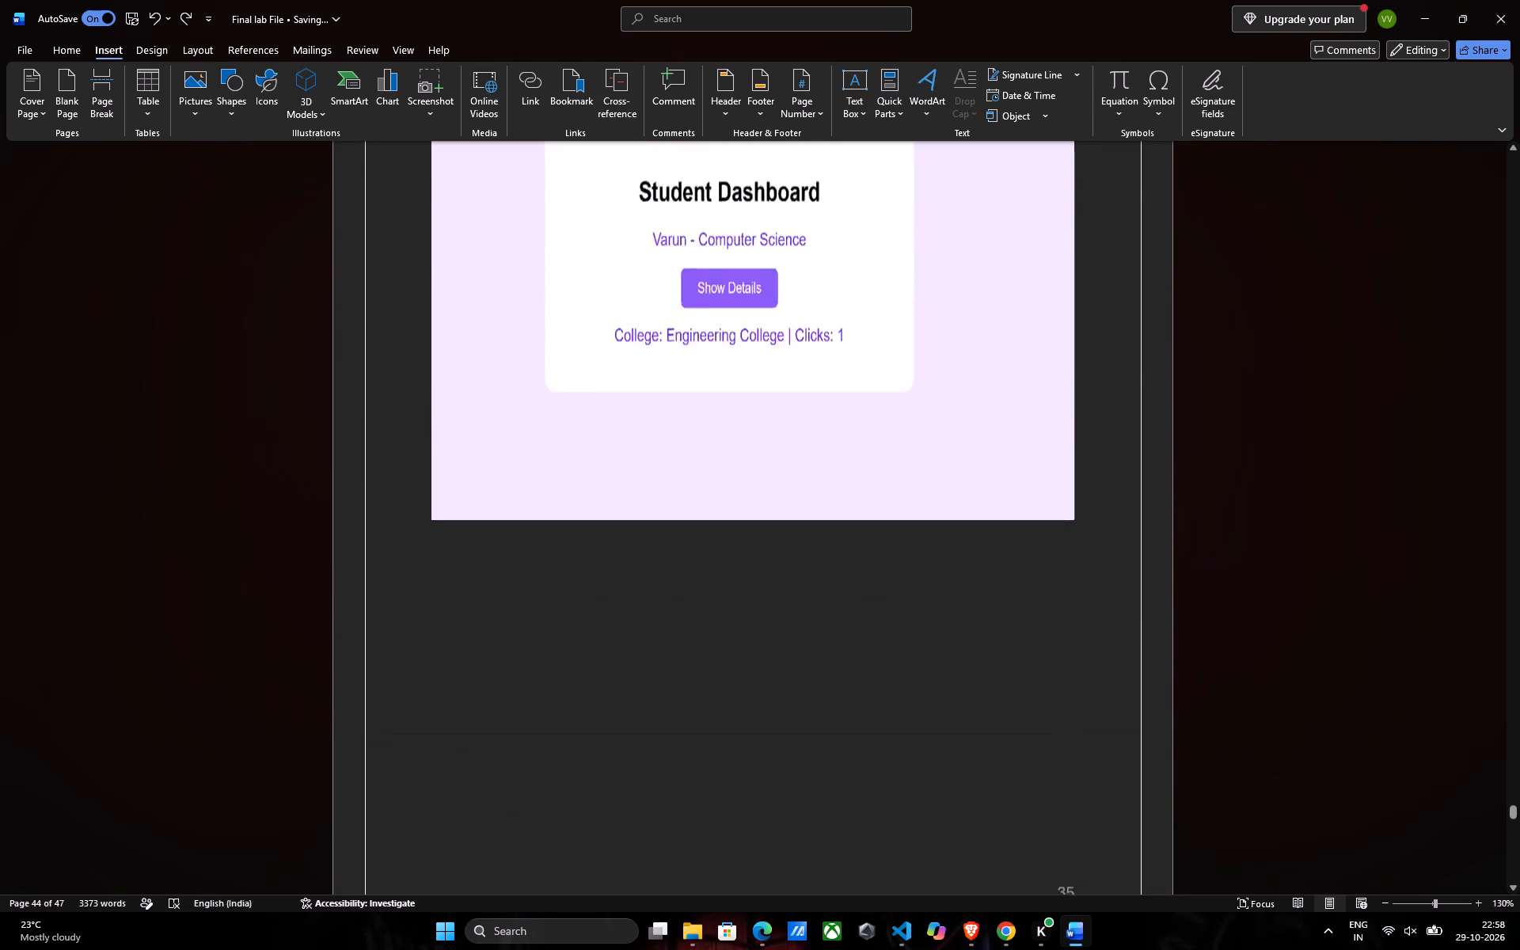
pyautogui.scroll(1, 569, 524)
pyautogui.press('Return')
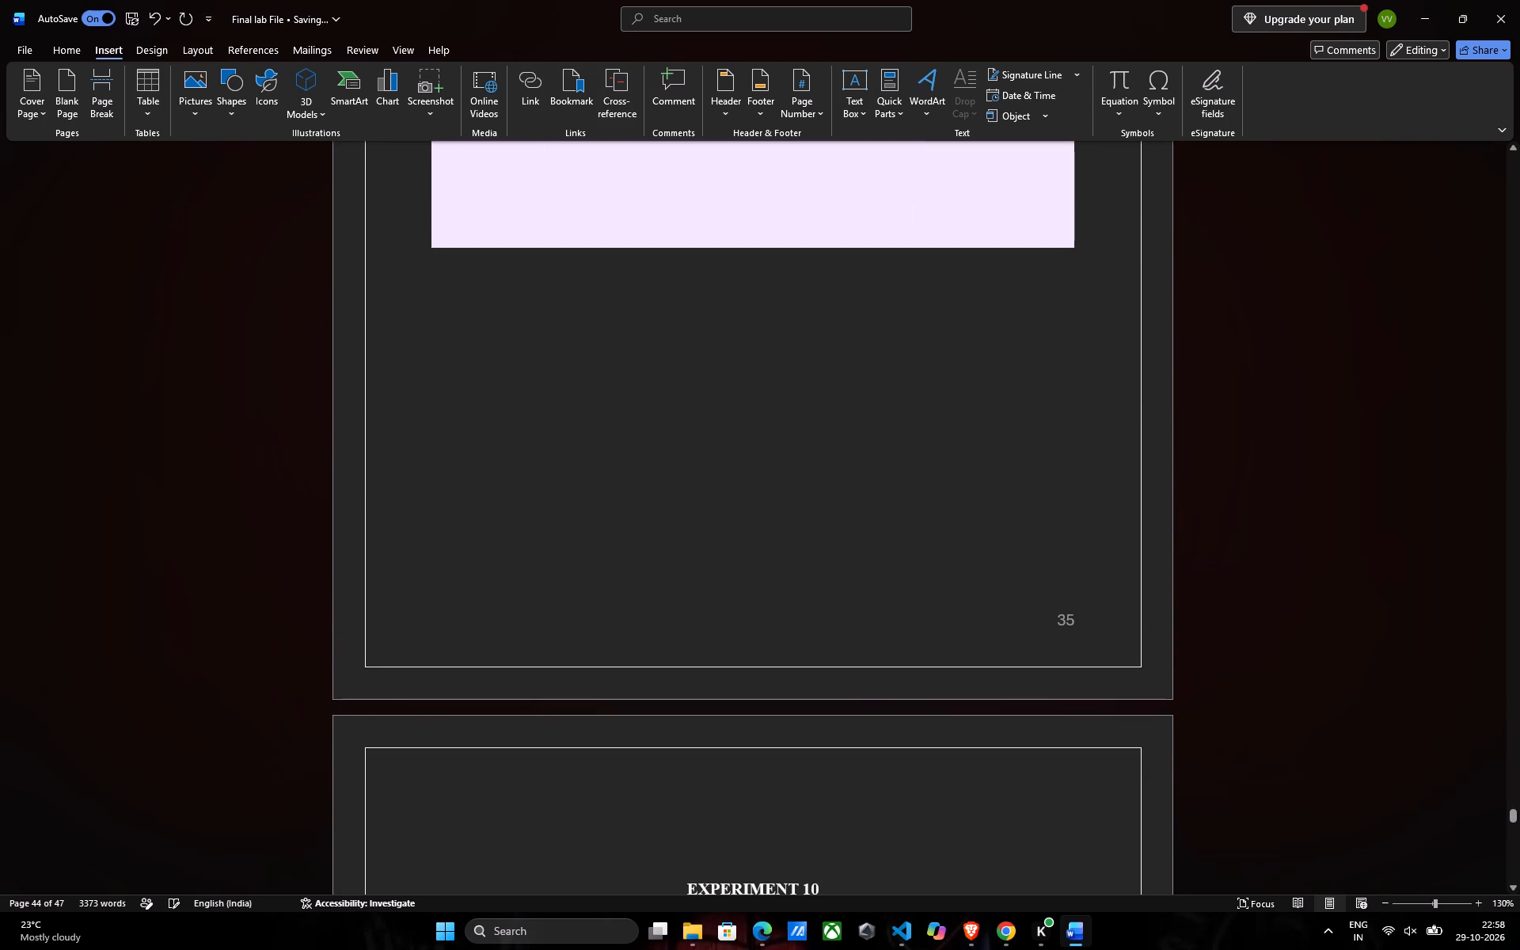
pyautogui.press('BackSpace')
pyautogui.press('BackSpace')
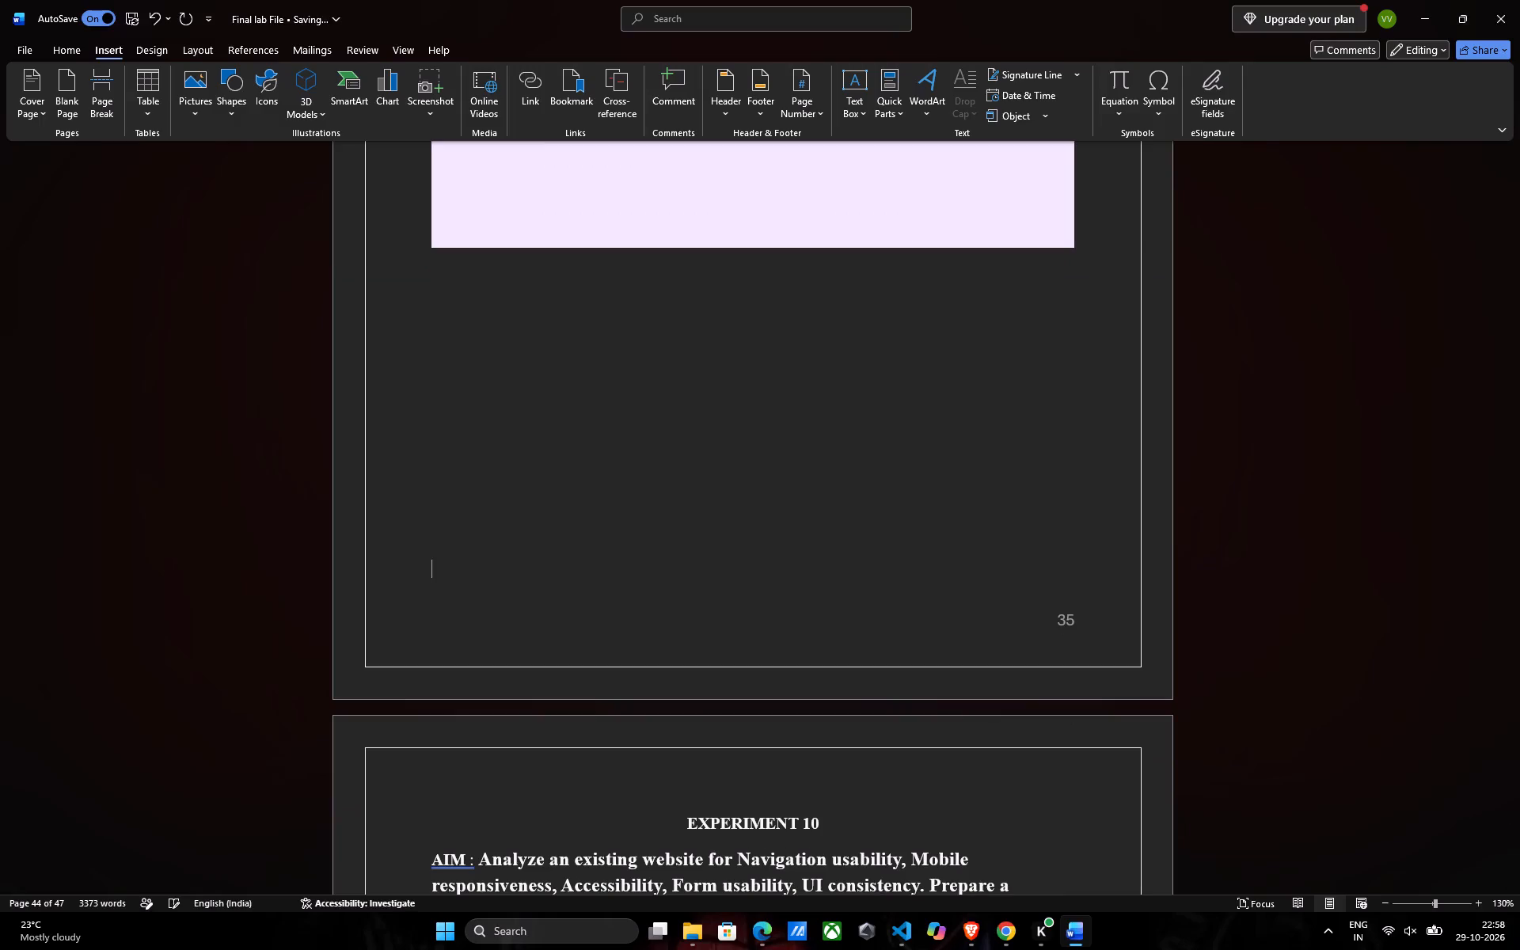
# Review the page layout backwards from EXPERIMENT 10 on page 36 to the empty page 15 before EXPERIMENT 5.
pyautogui.scroll(9, 569, 523)
pyautogui.scroll(14, 572, 521)
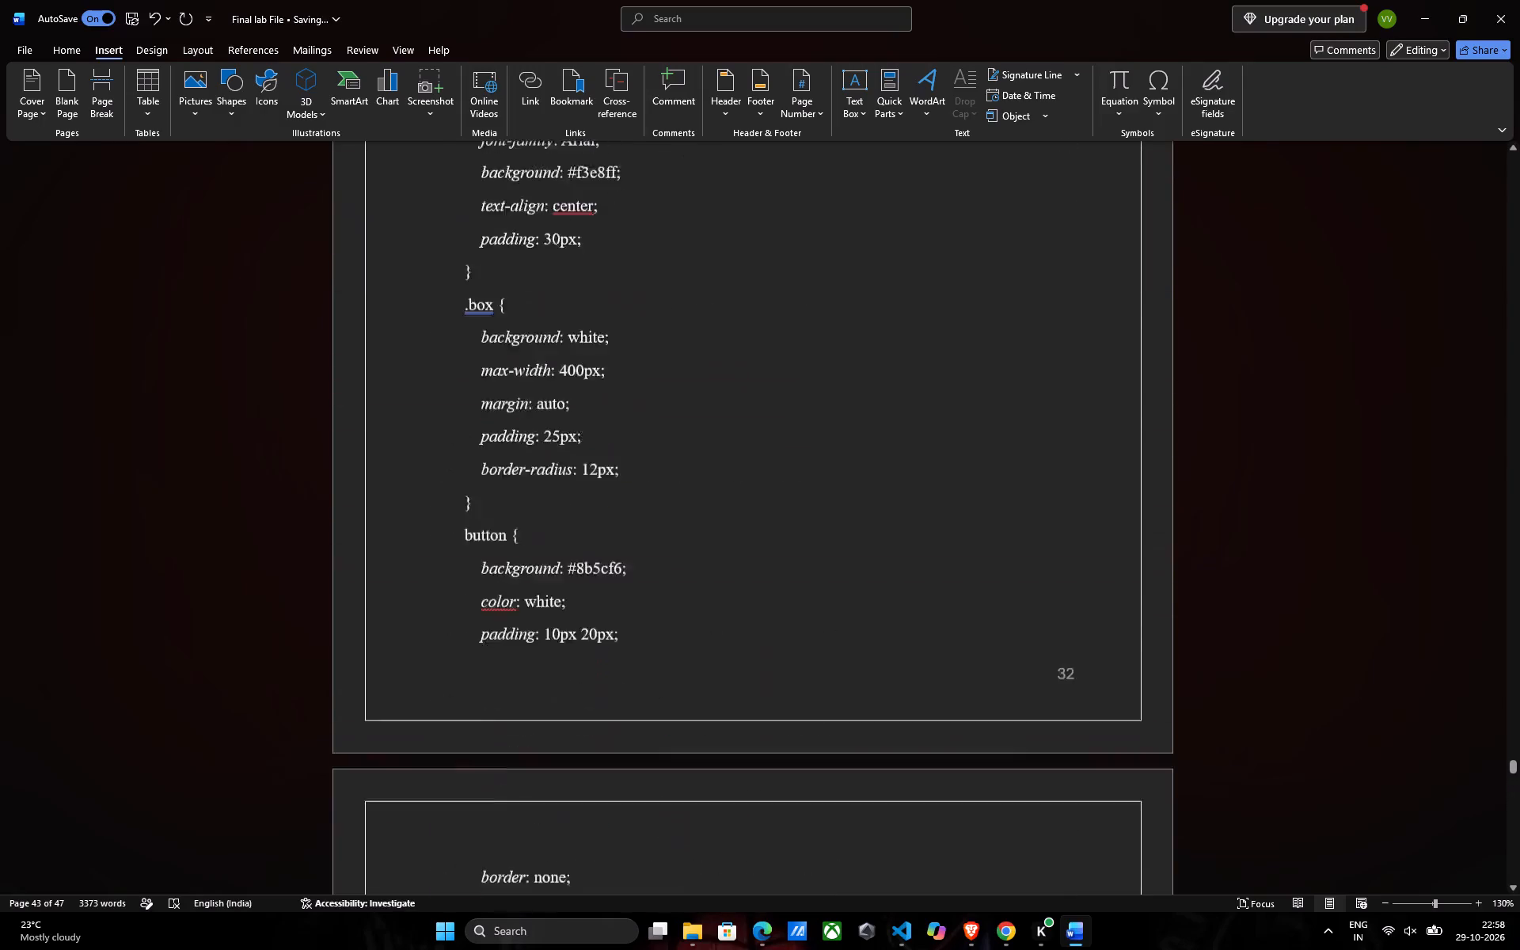
pyautogui.scroll(13, 579, 516)
pyautogui.scroll(8, 579, 515)
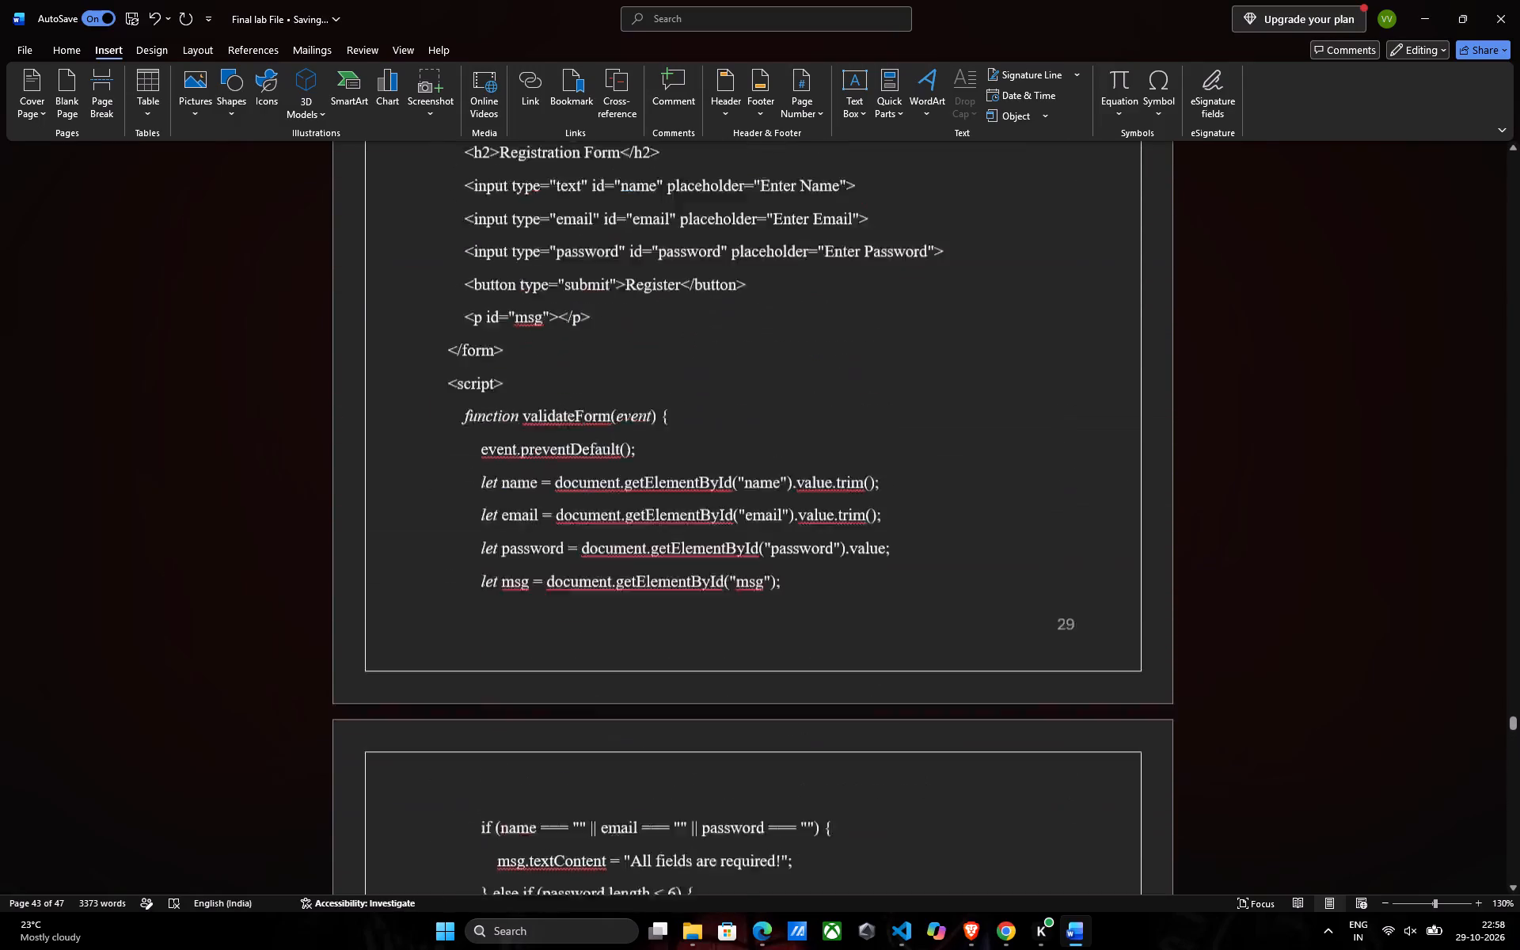
pyautogui.scroll(16, 579, 515)
pyautogui.scroll(5, 581, 512)
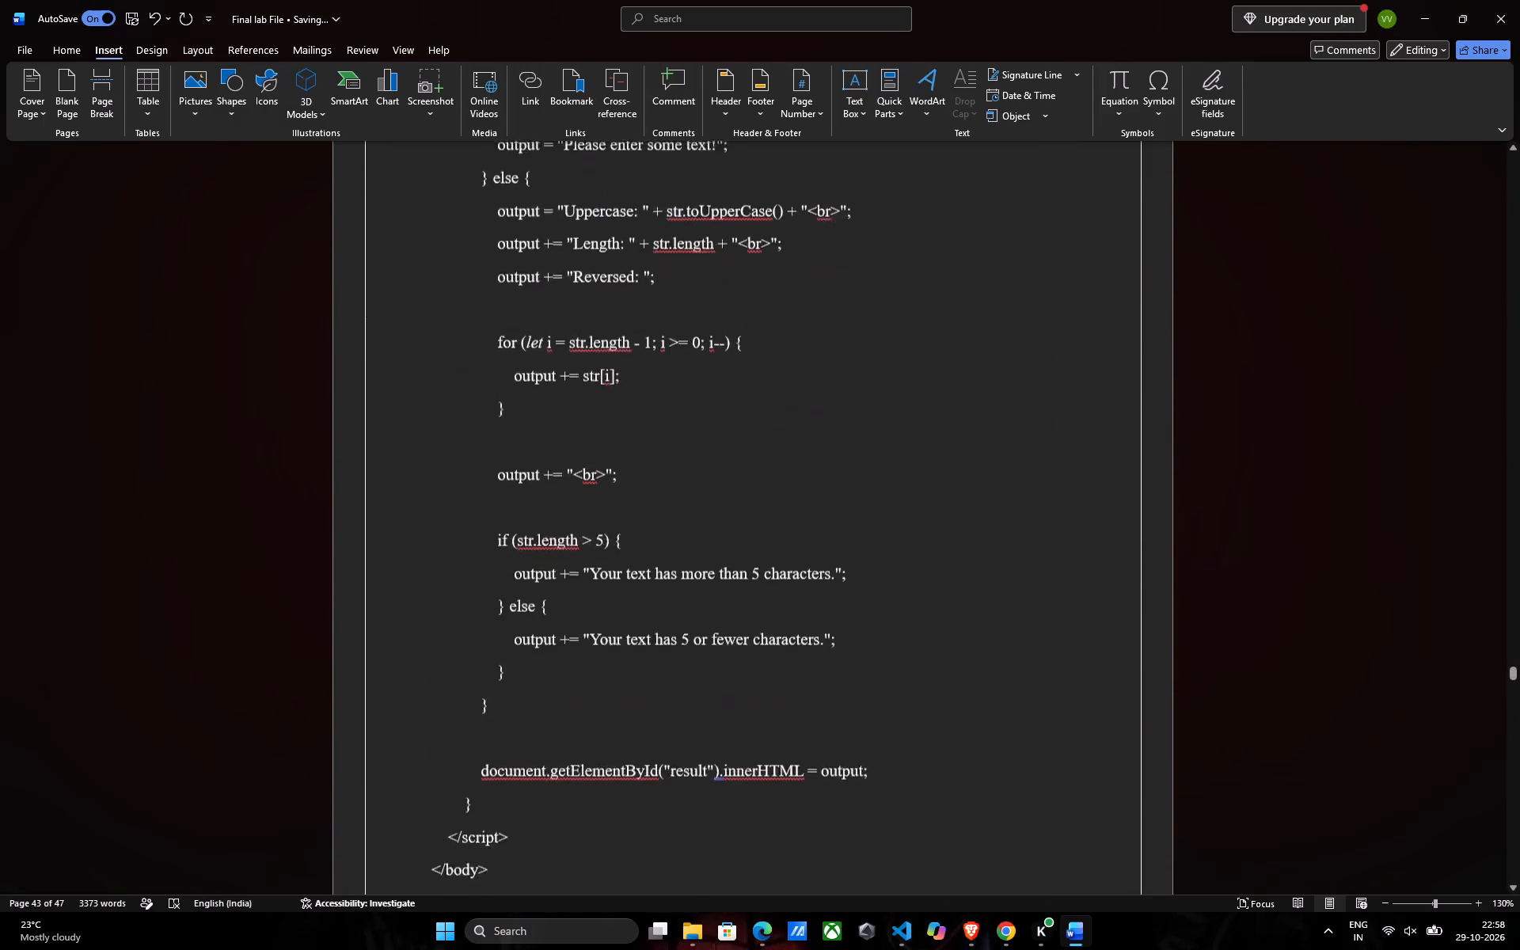
pyautogui.scroll(18, 581, 512)
pyautogui.scroll(5, 581, 512)
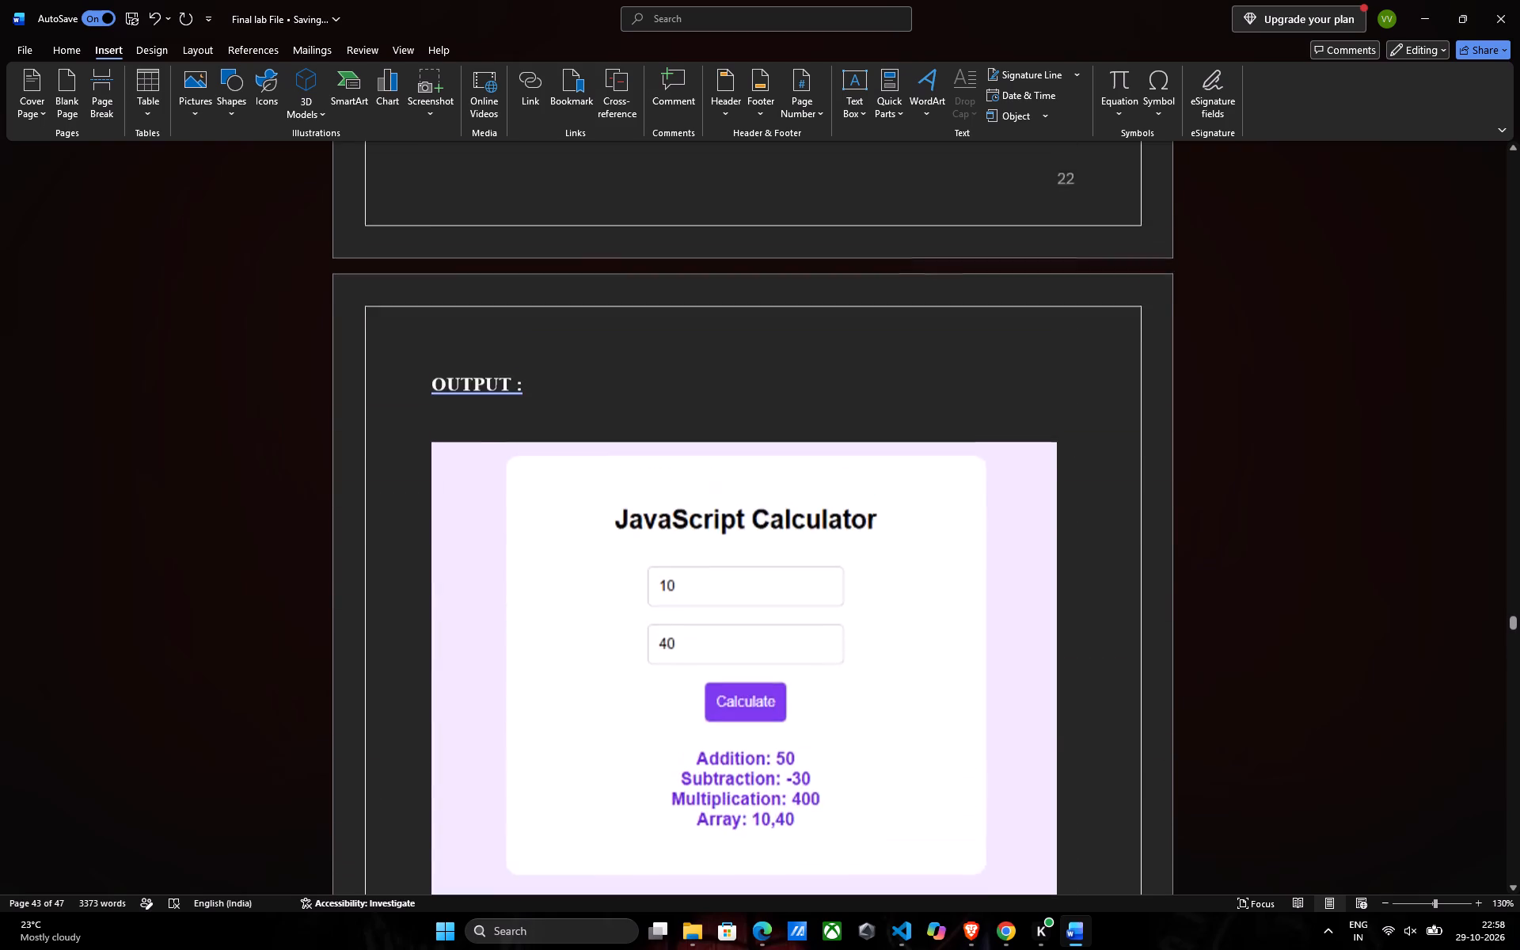
pyautogui.scroll(19, 581, 512)
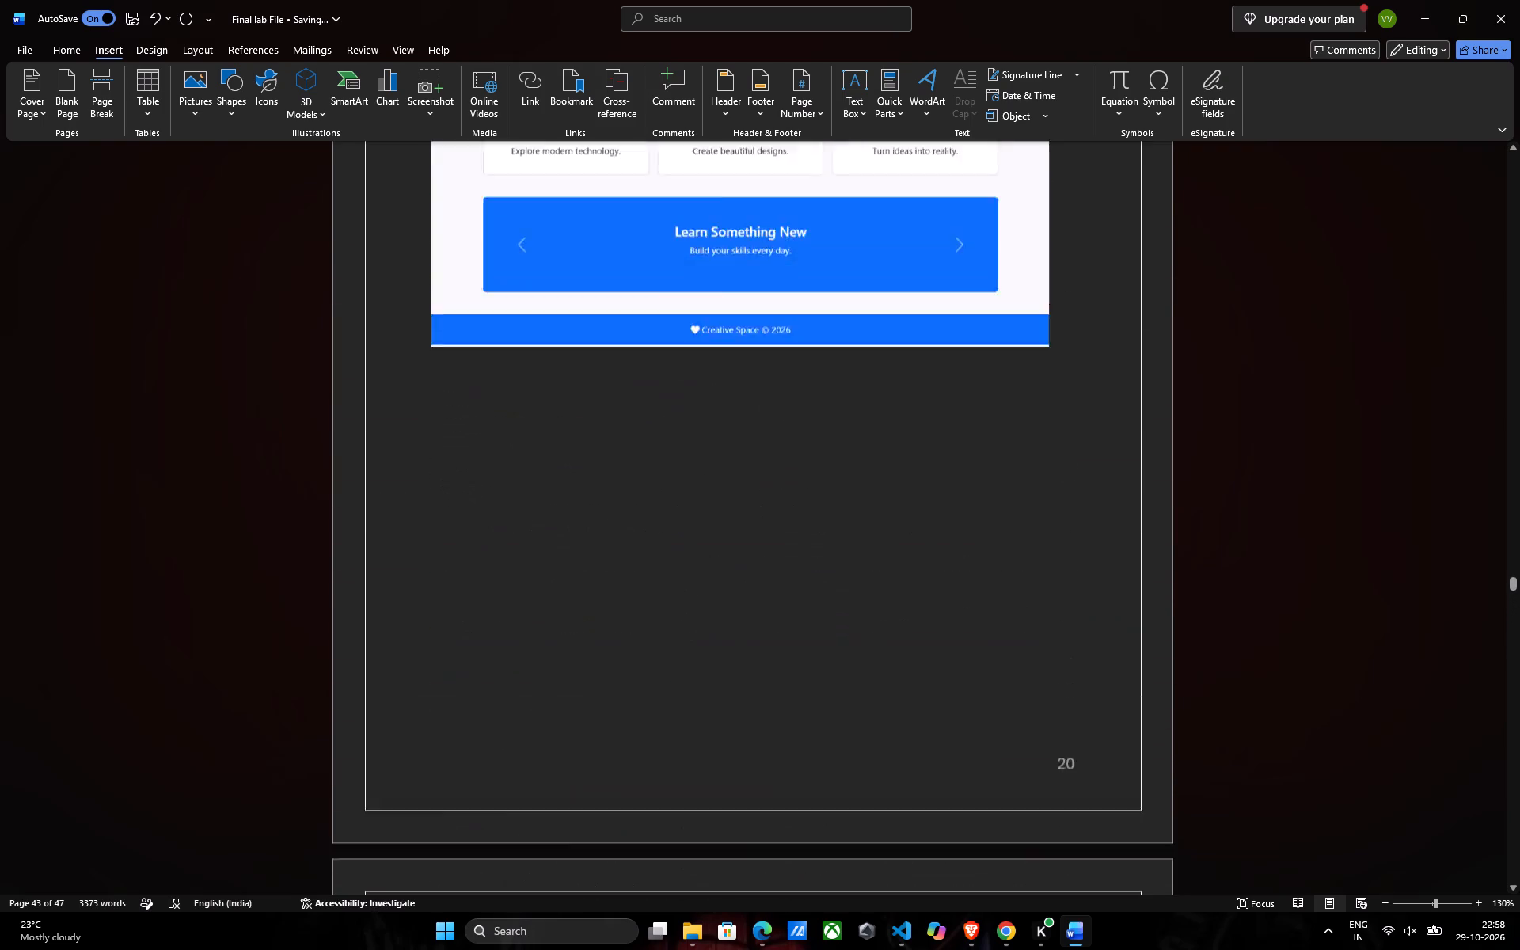
pyautogui.scroll(16, 581, 512)
pyautogui.scroll(5, 583, 511)
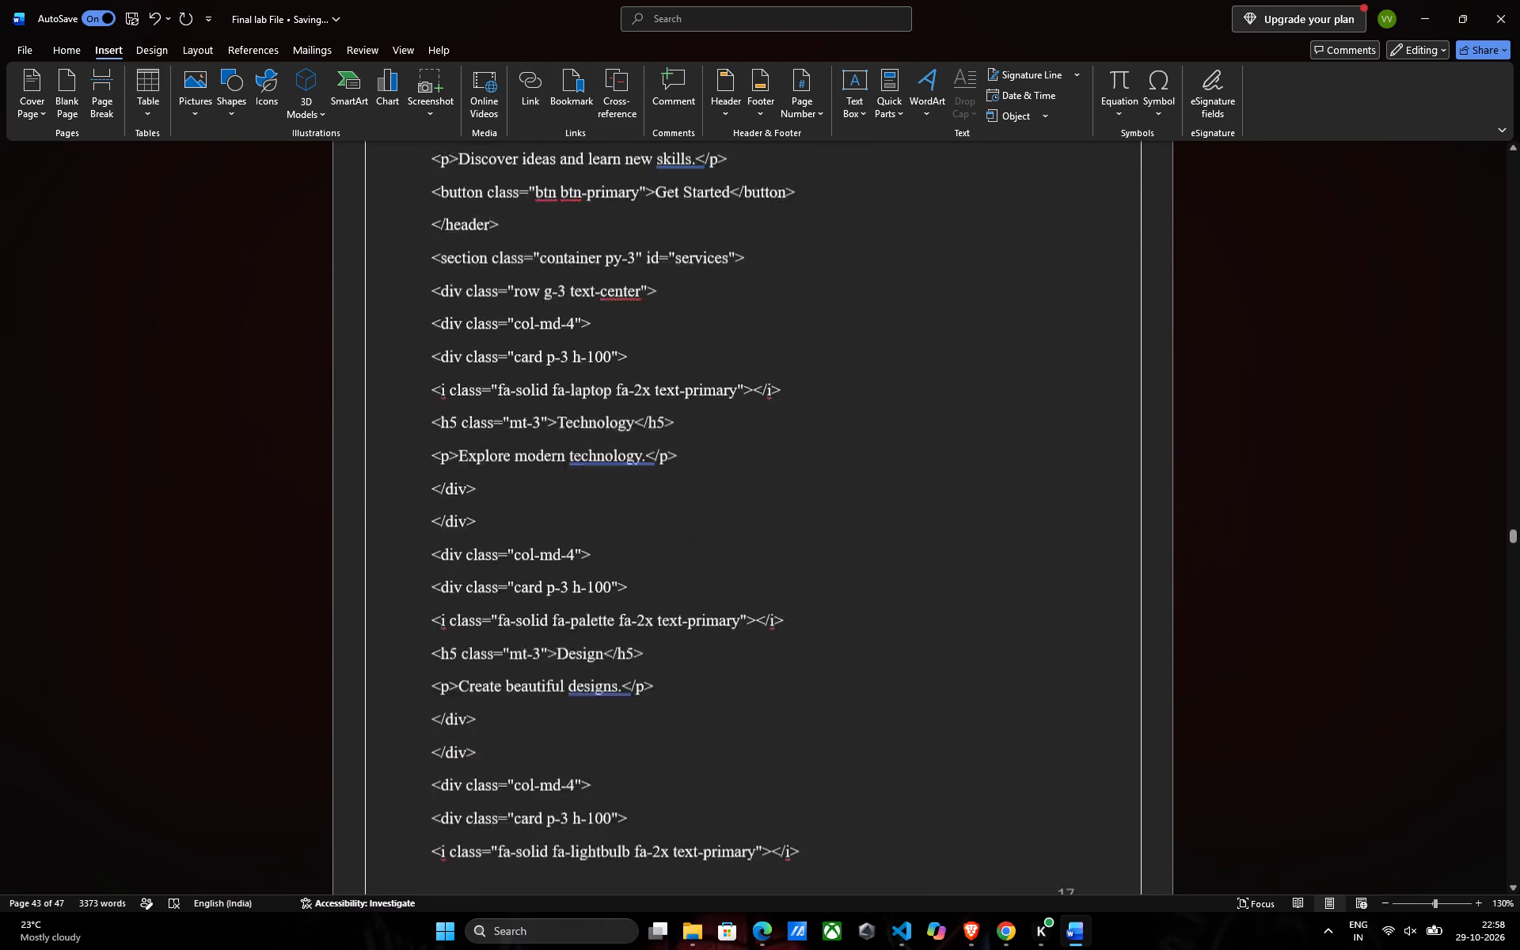
pyautogui.scroll(17, 583, 511)
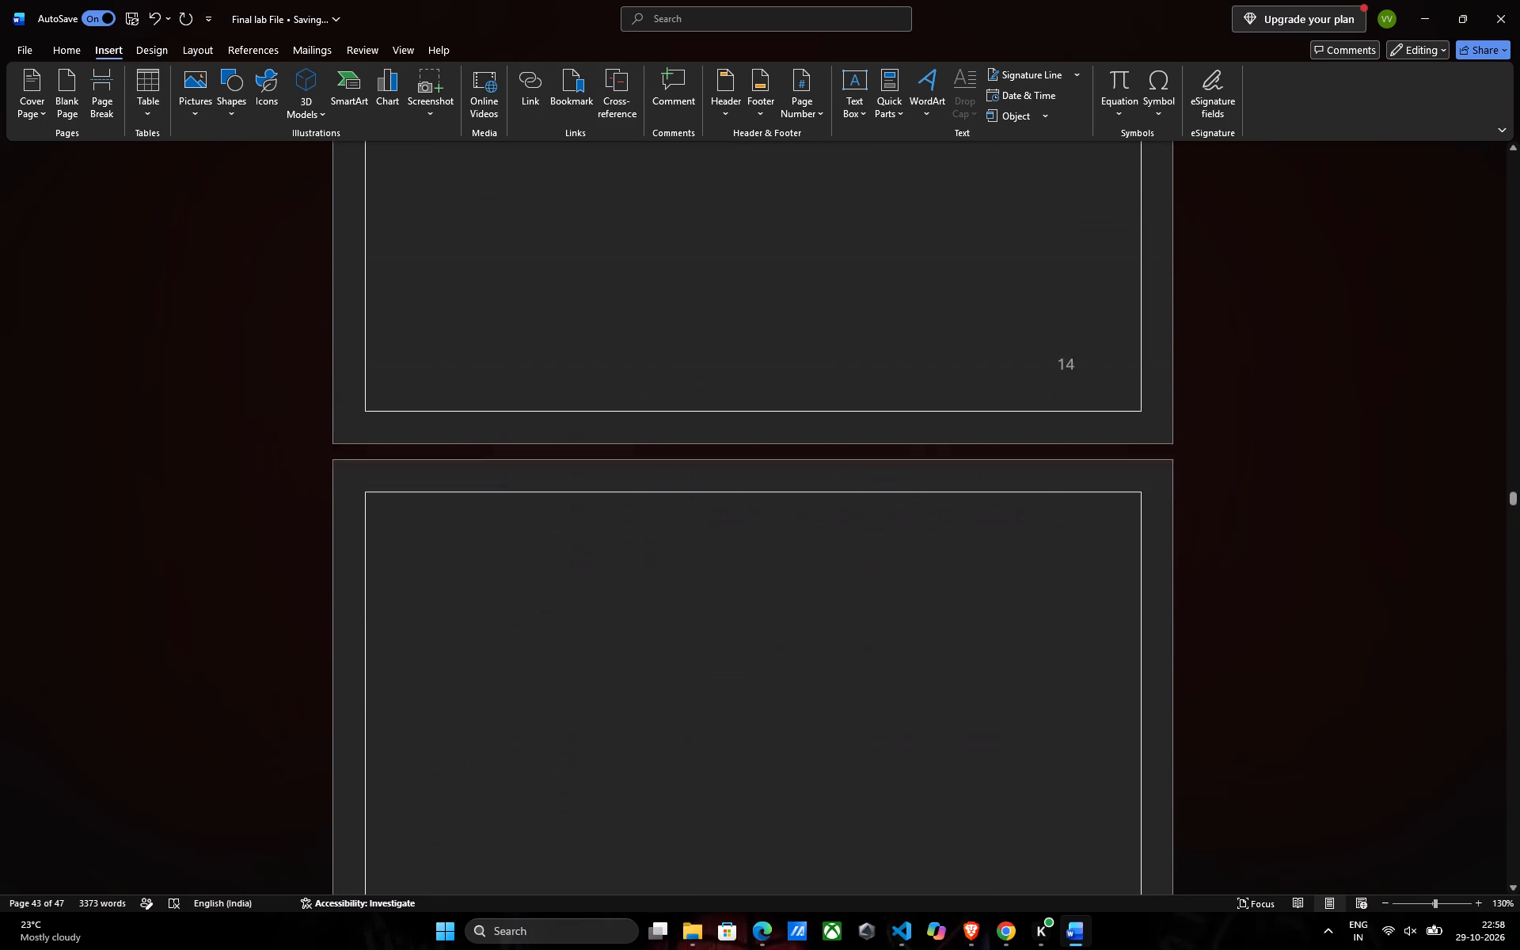
pyautogui.scroll(7, 583, 511)
pyautogui.scroll(-8, 583, 511)
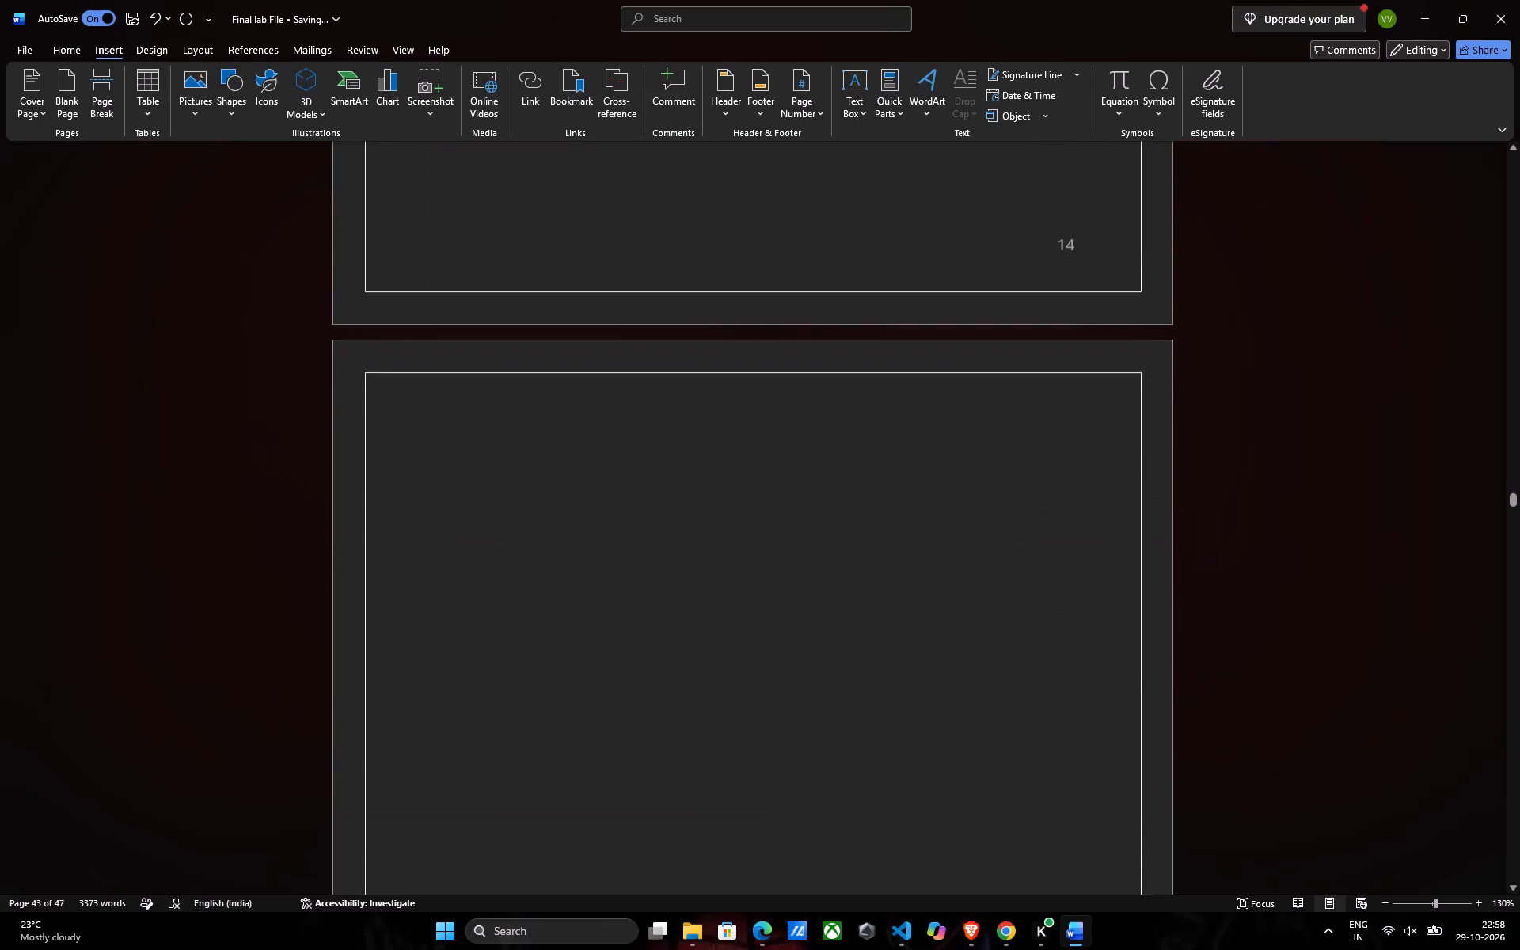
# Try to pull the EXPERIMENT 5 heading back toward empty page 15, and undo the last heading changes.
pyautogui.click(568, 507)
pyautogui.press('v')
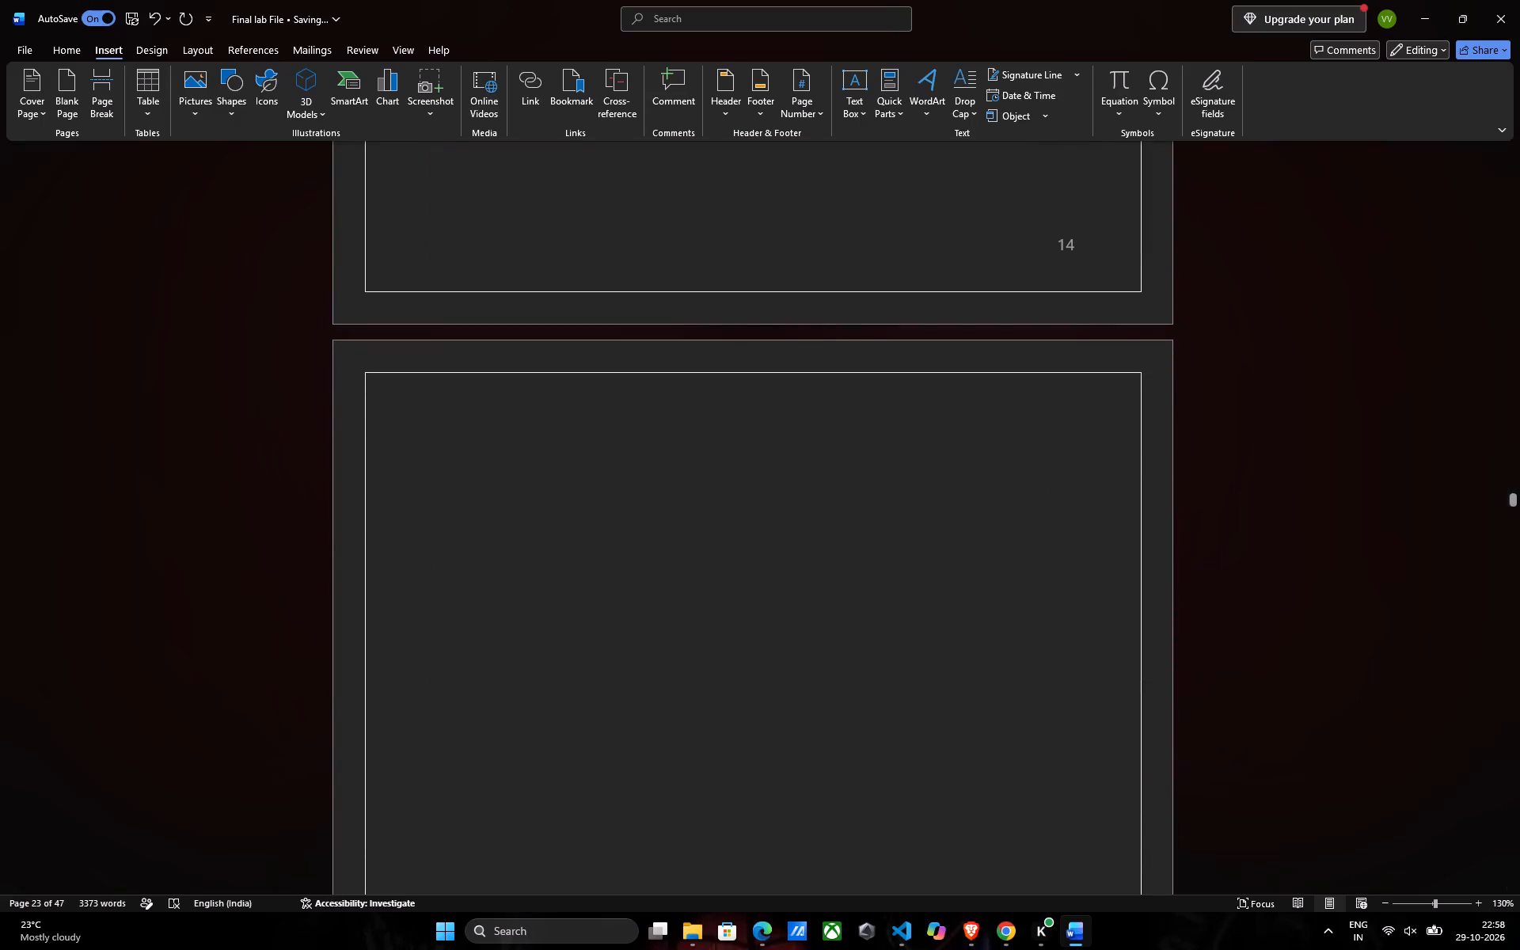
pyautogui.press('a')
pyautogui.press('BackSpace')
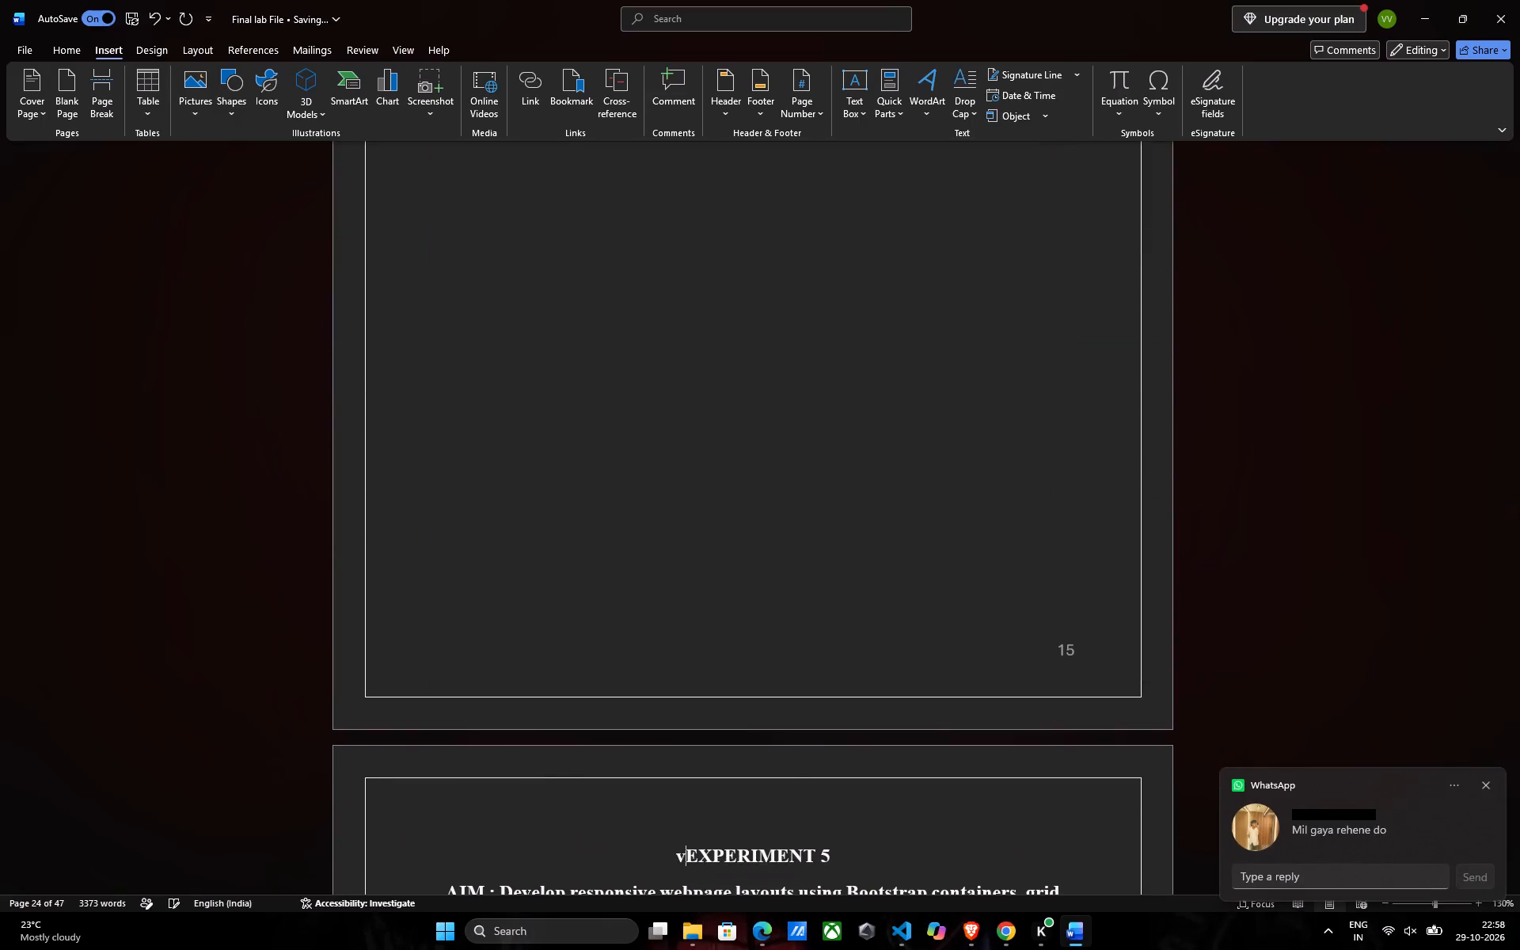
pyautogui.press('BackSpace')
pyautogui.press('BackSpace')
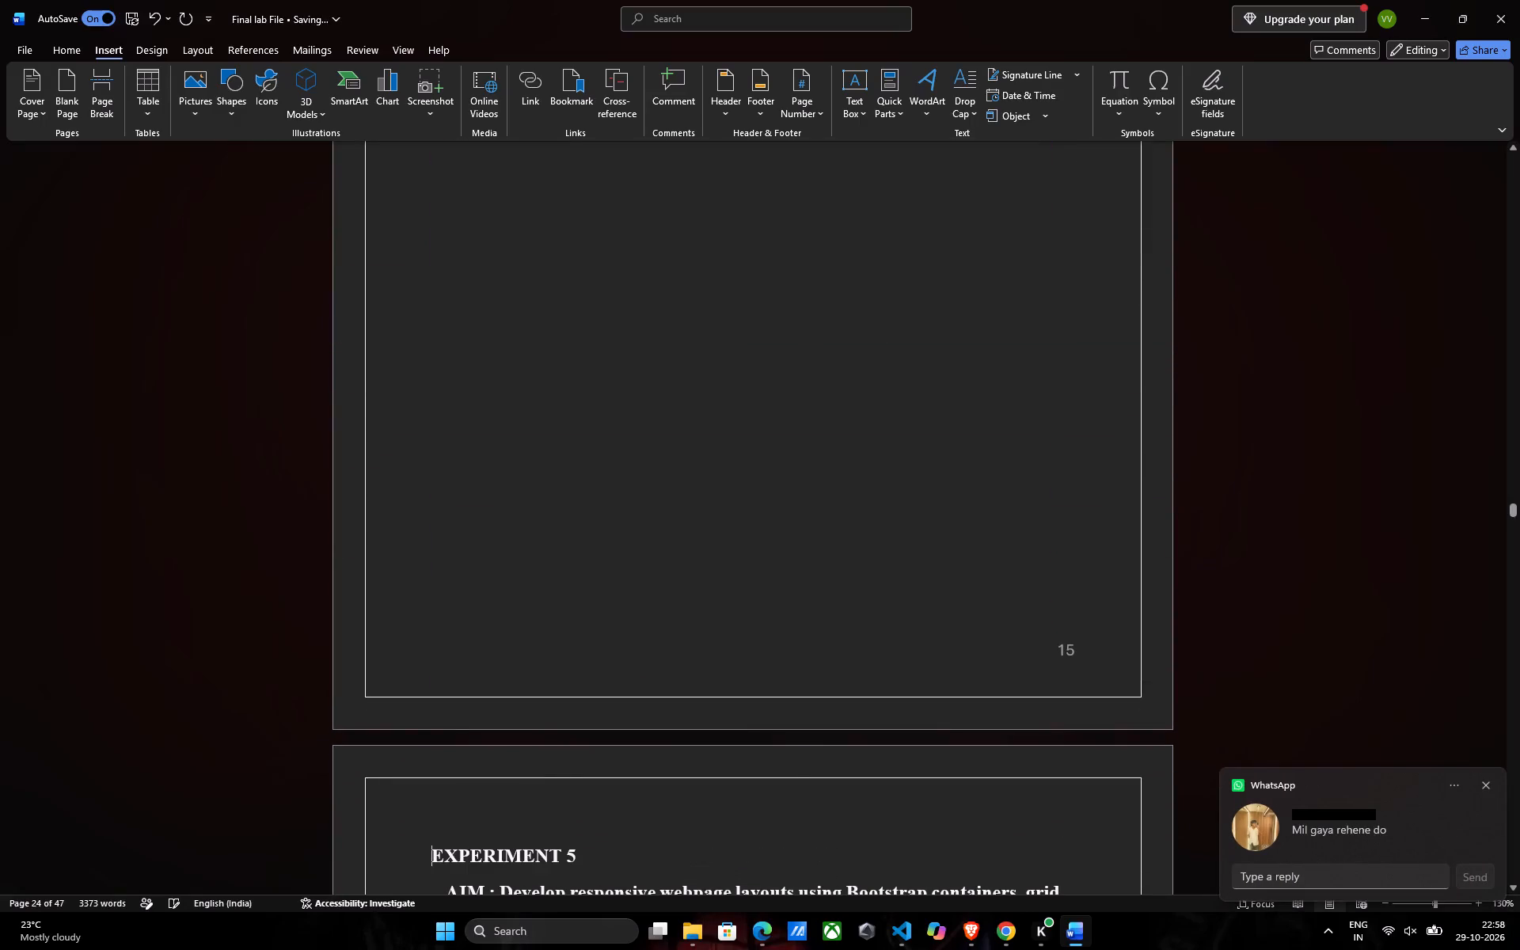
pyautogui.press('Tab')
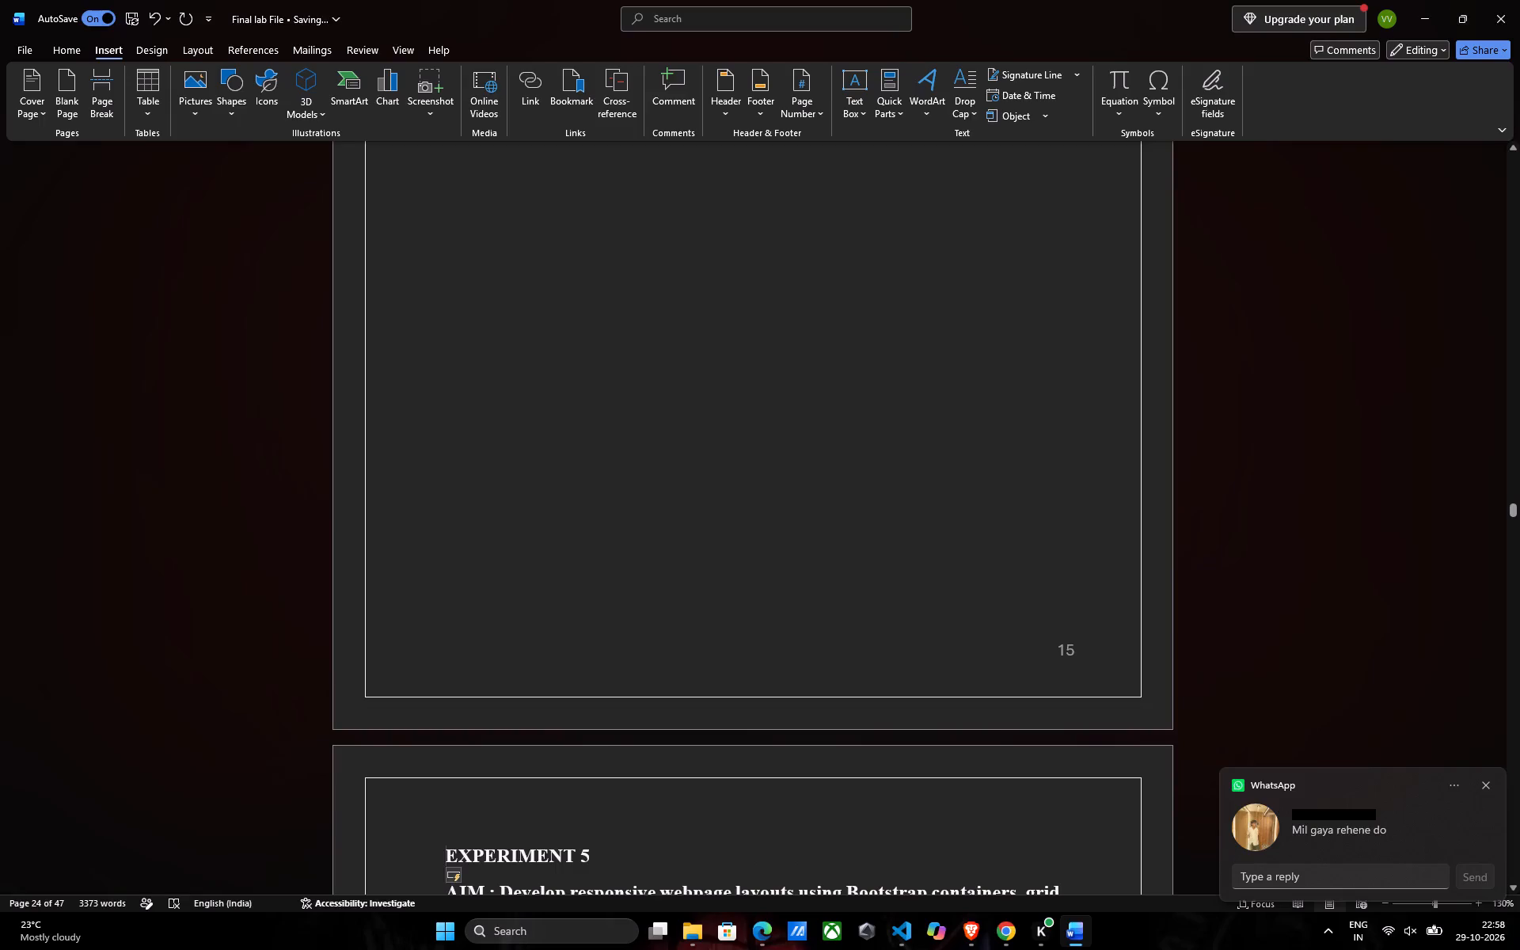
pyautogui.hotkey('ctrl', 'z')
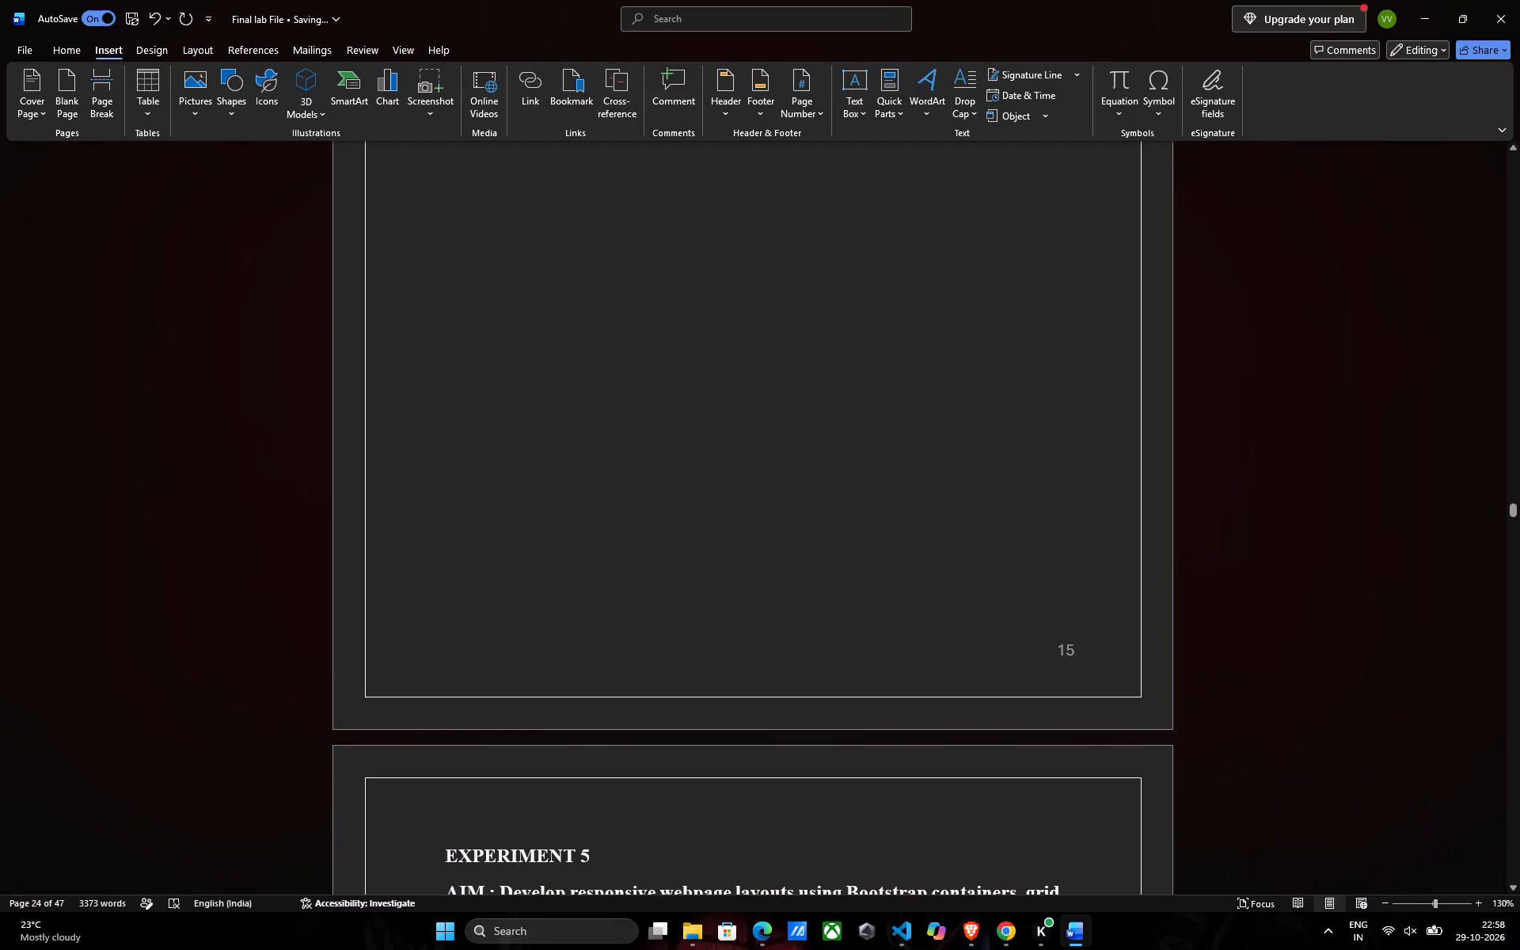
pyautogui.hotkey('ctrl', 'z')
# Check the layout of the EXPERIMENT 4 pages, from the OUTPUT on page 14 back to the bottom of page 9.
pyautogui.scroll(2, 465, 519)
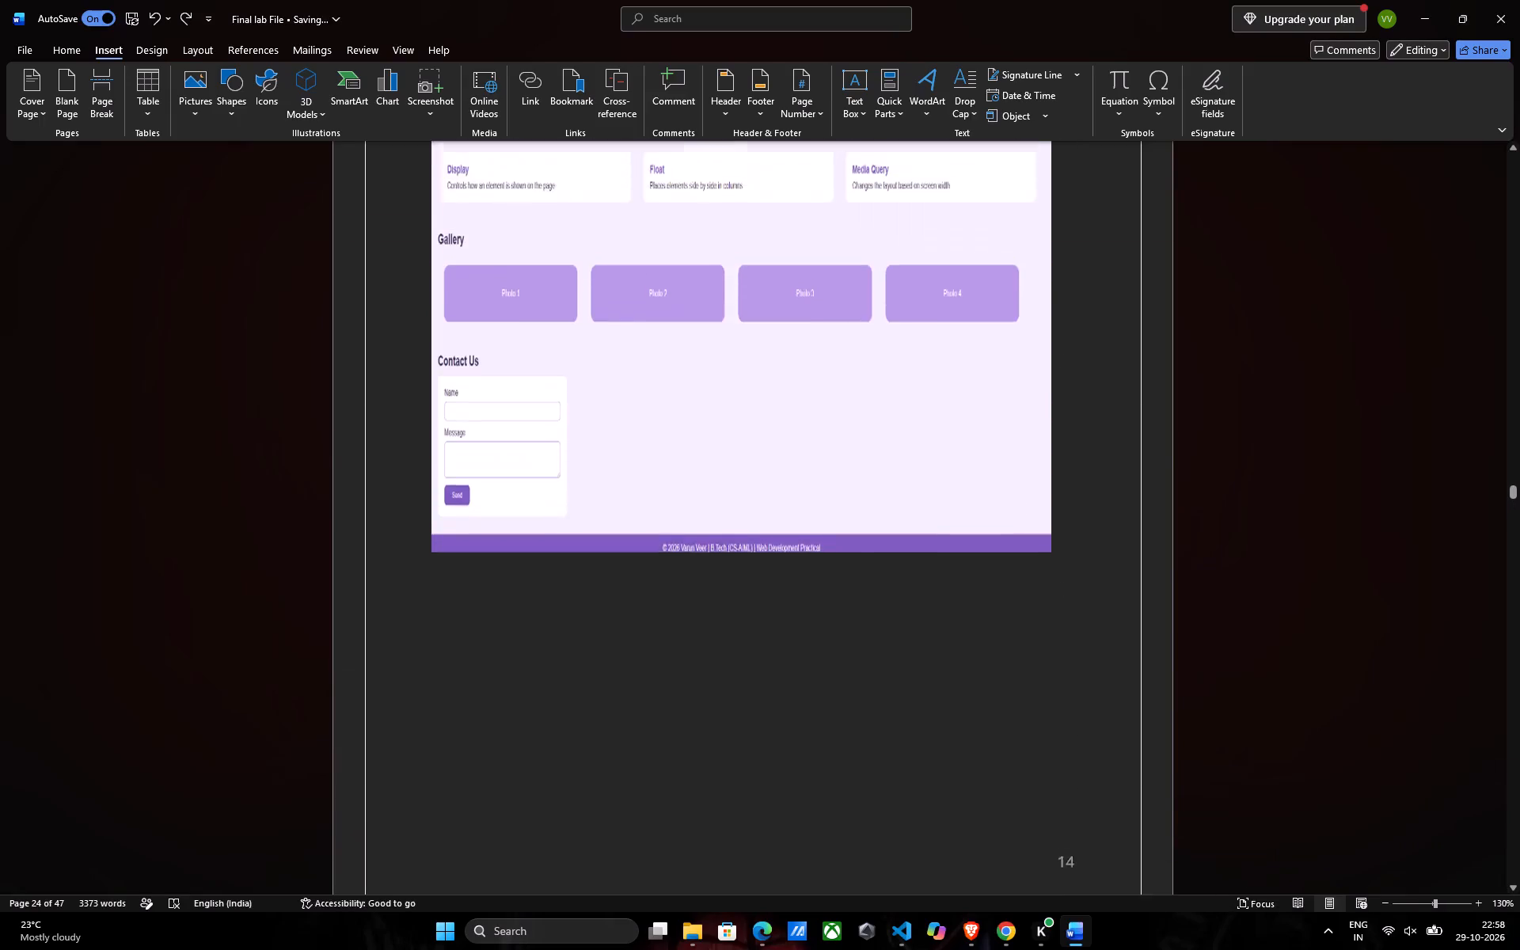
pyautogui.scroll(2, 465, 519)
pyautogui.scroll(-4, 465, 519)
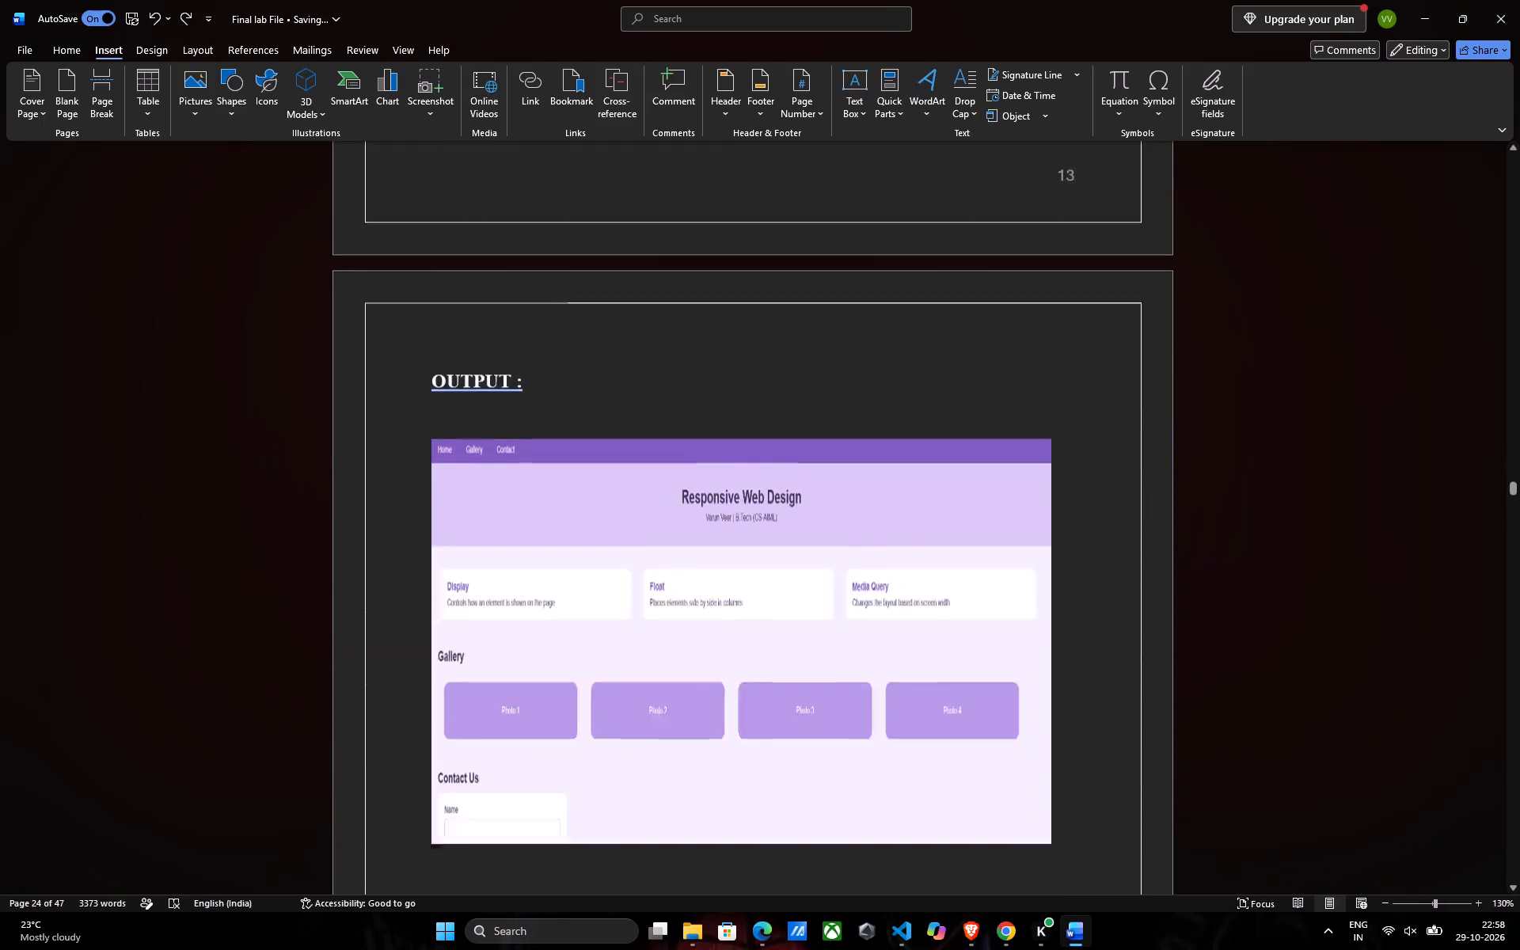
pyautogui.scroll(3, 465, 519)
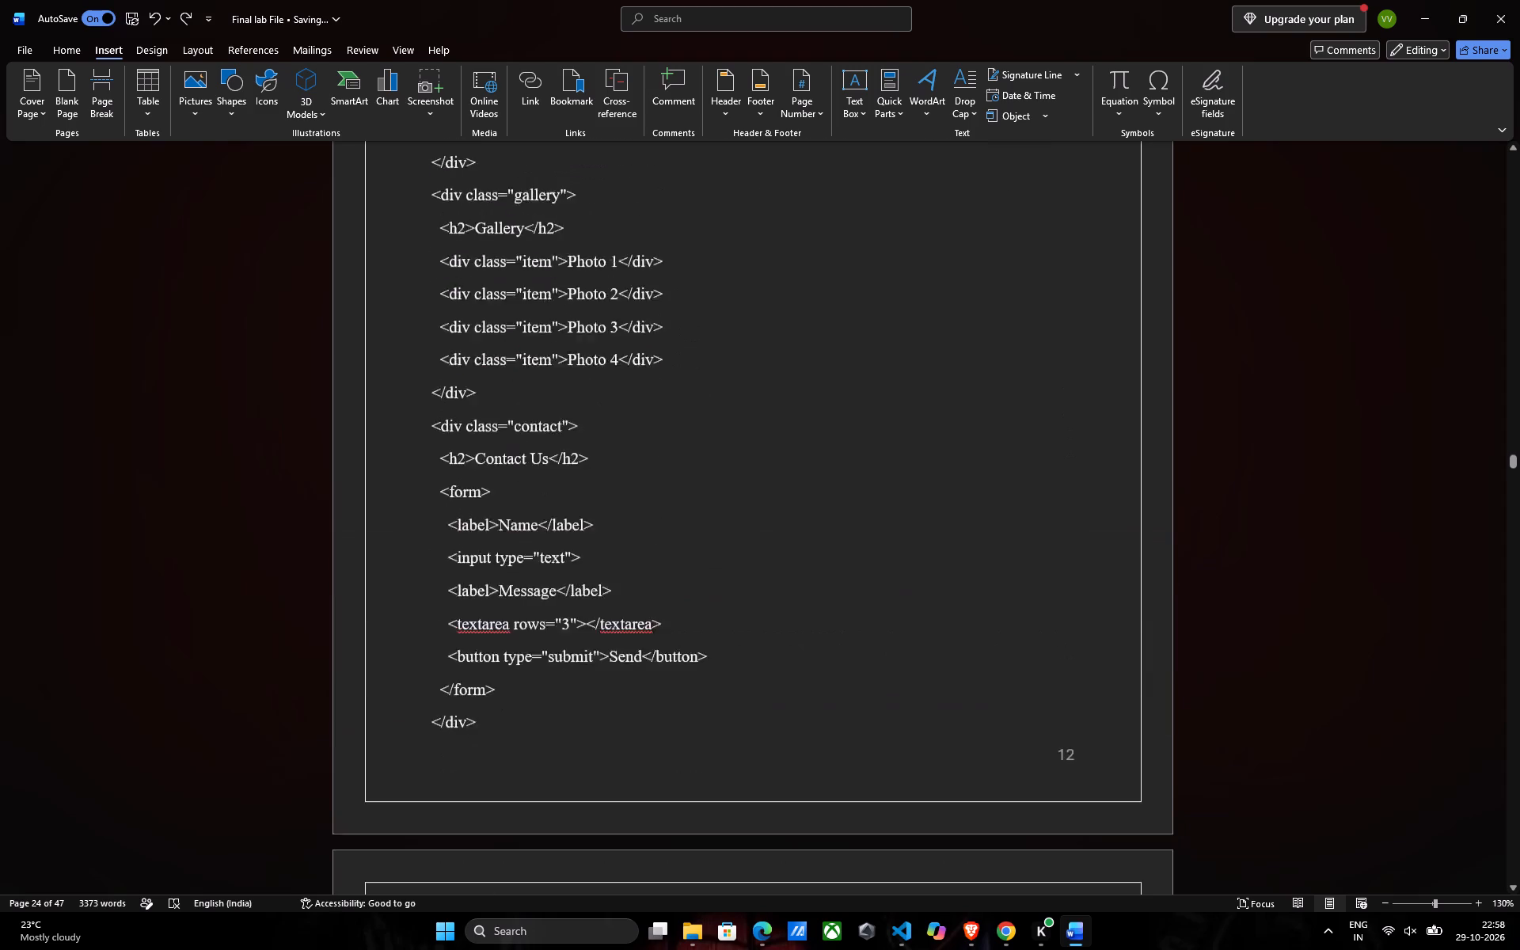
pyautogui.scroll(4, 465, 519)
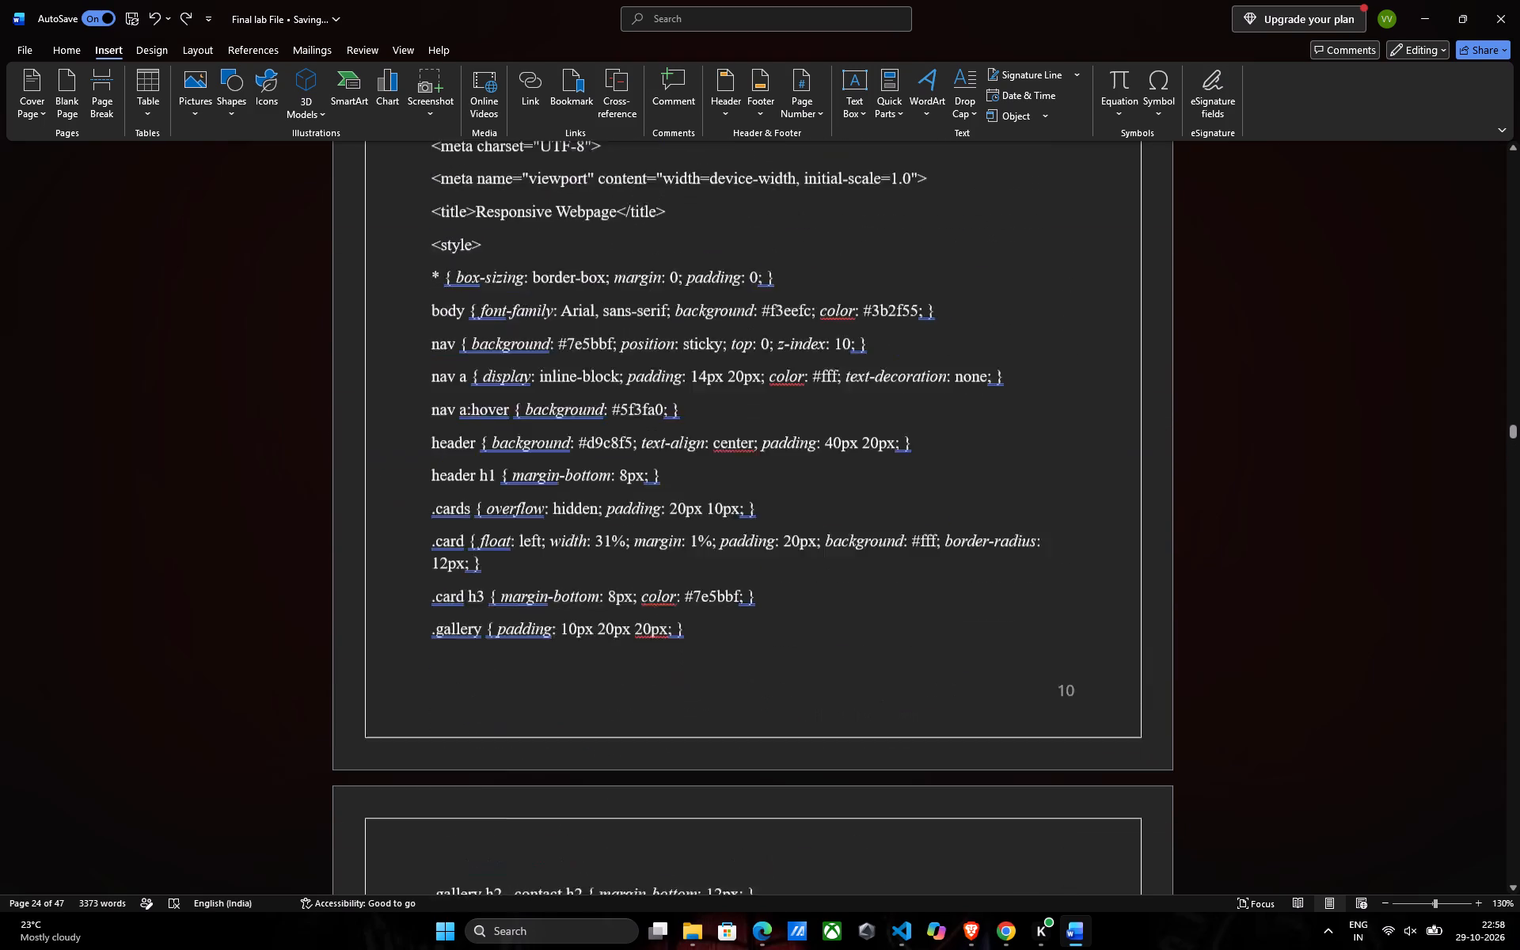
pyautogui.scroll(1, 465, 519)
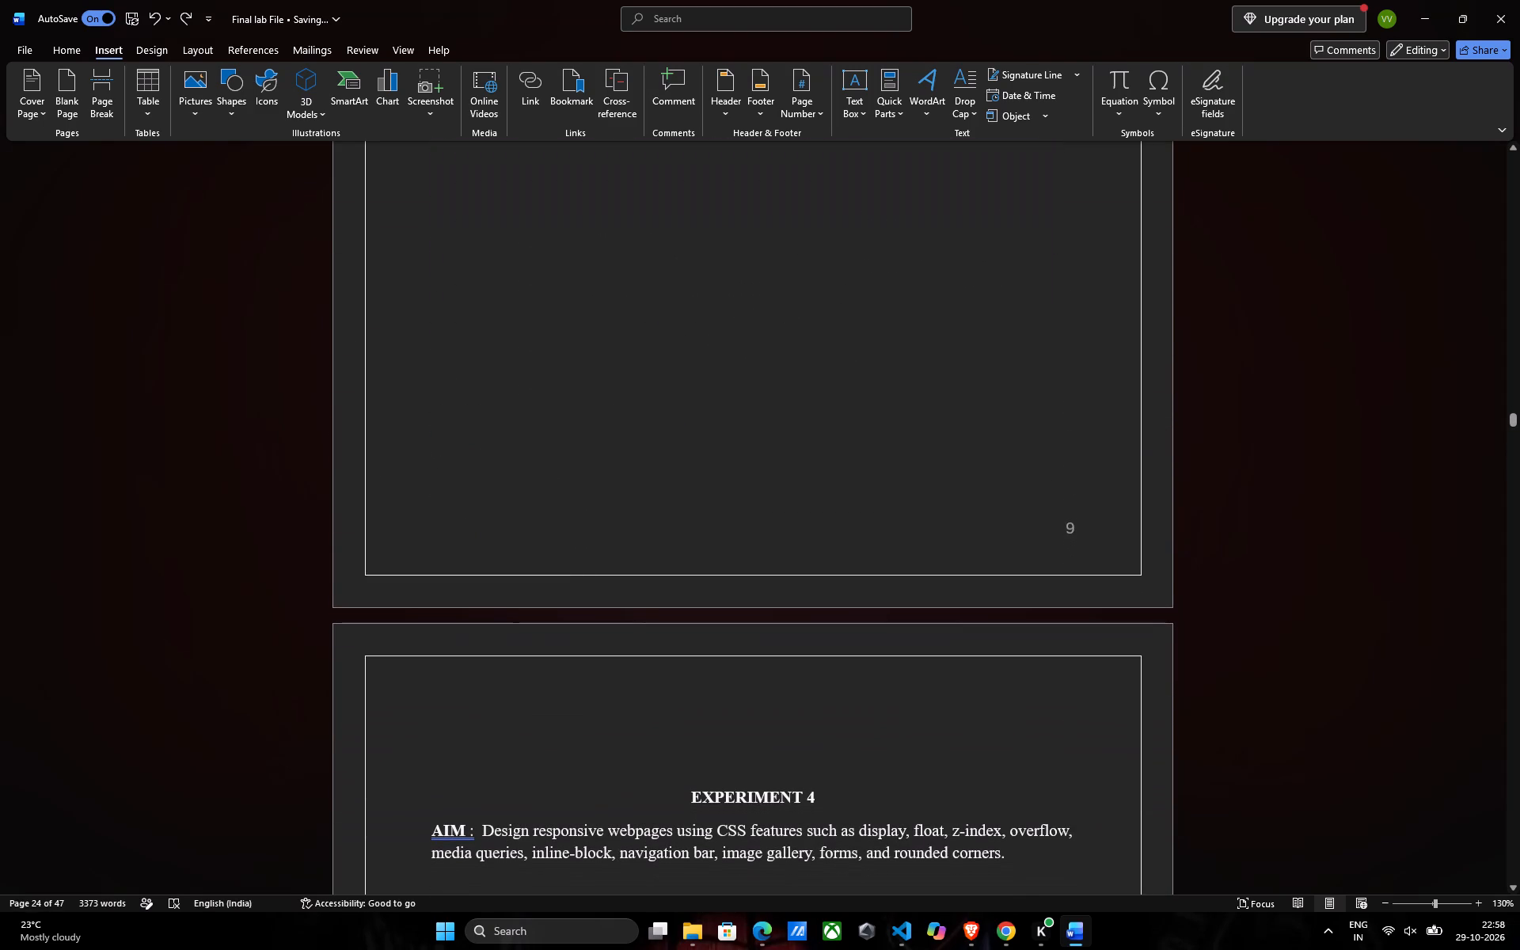
# Remove one extra blank line above the EXPERIMENT 4 heading at the top of page 10.
pyautogui.click(751, 745)
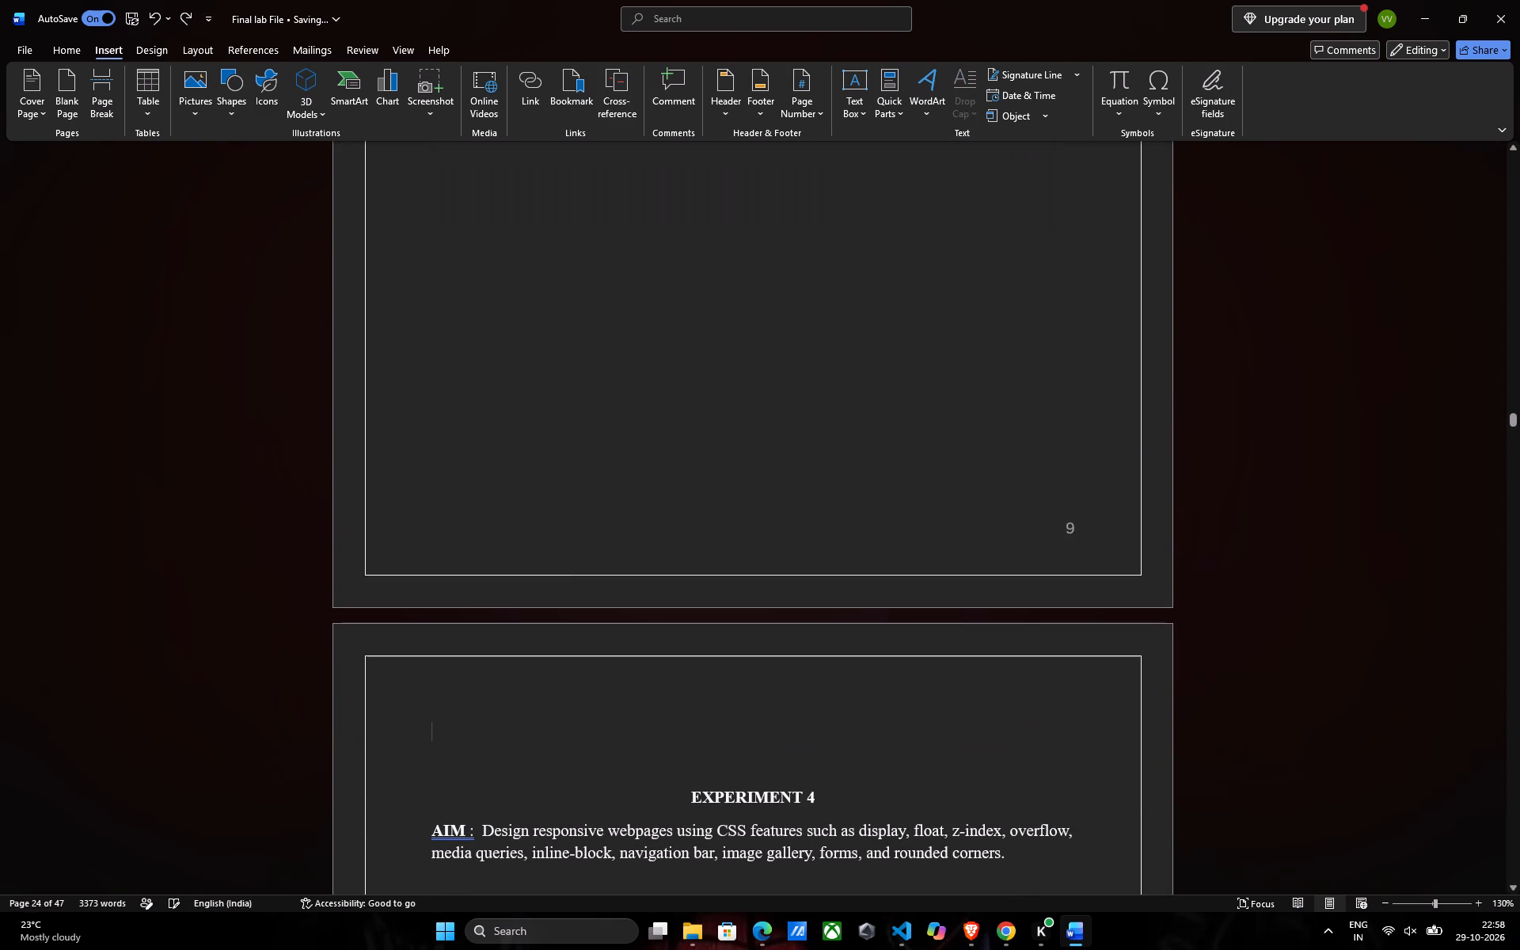
pyautogui.press('BackSpace')
# Format the EXPERIMENT 3 heading and its entire AIM paragraph on page 7 as 14 pt bold.
pyautogui.scroll(1, 767, 773)
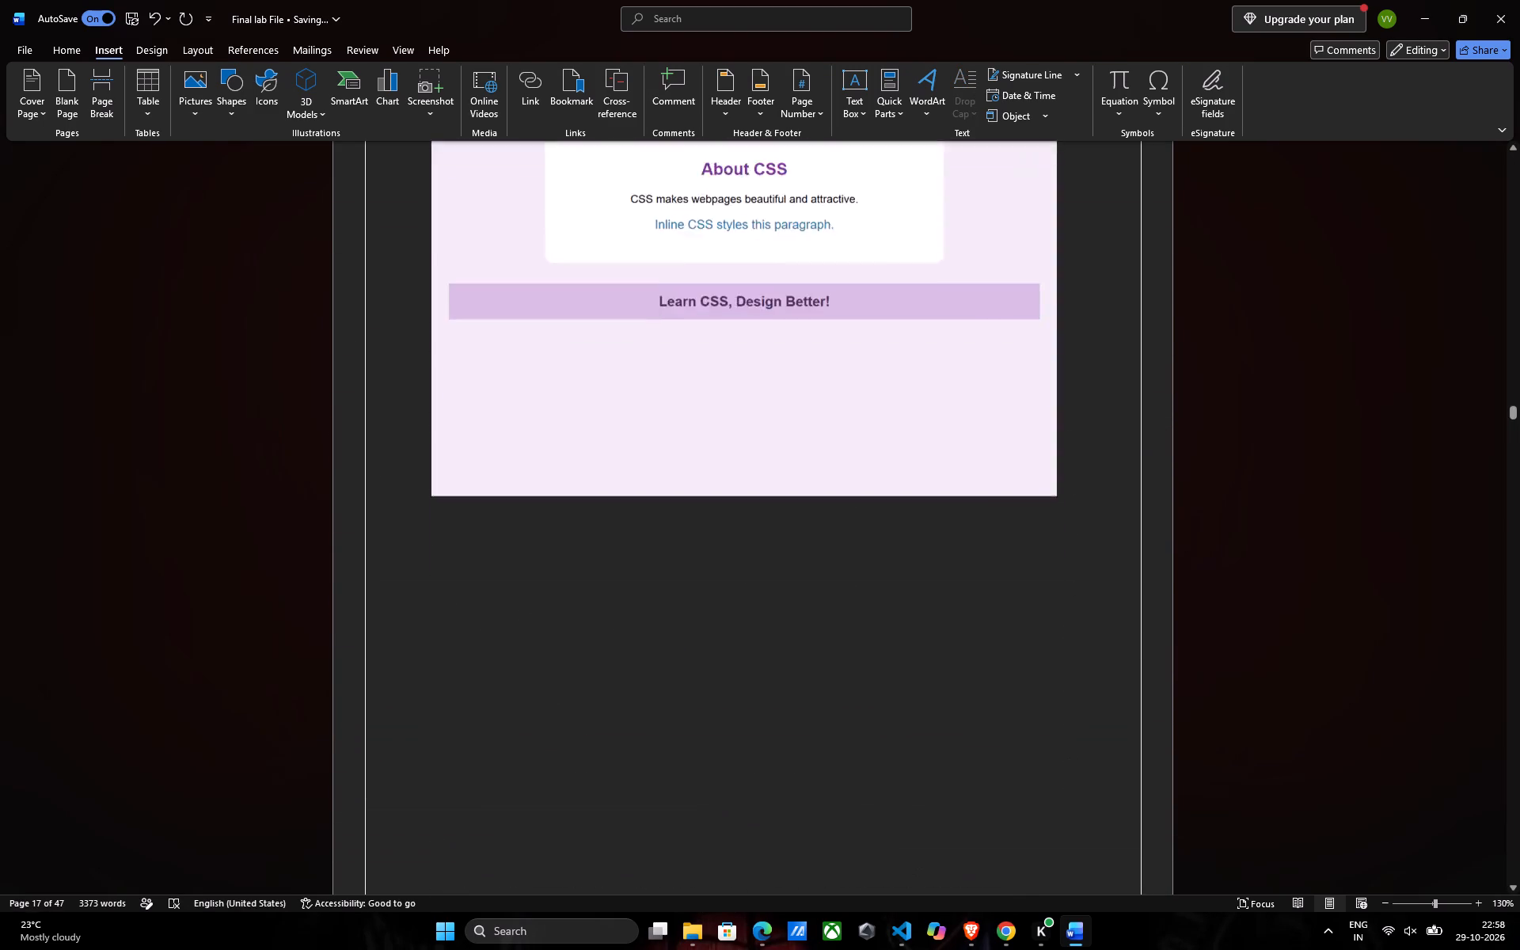
pyautogui.scroll(1, 767, 773)
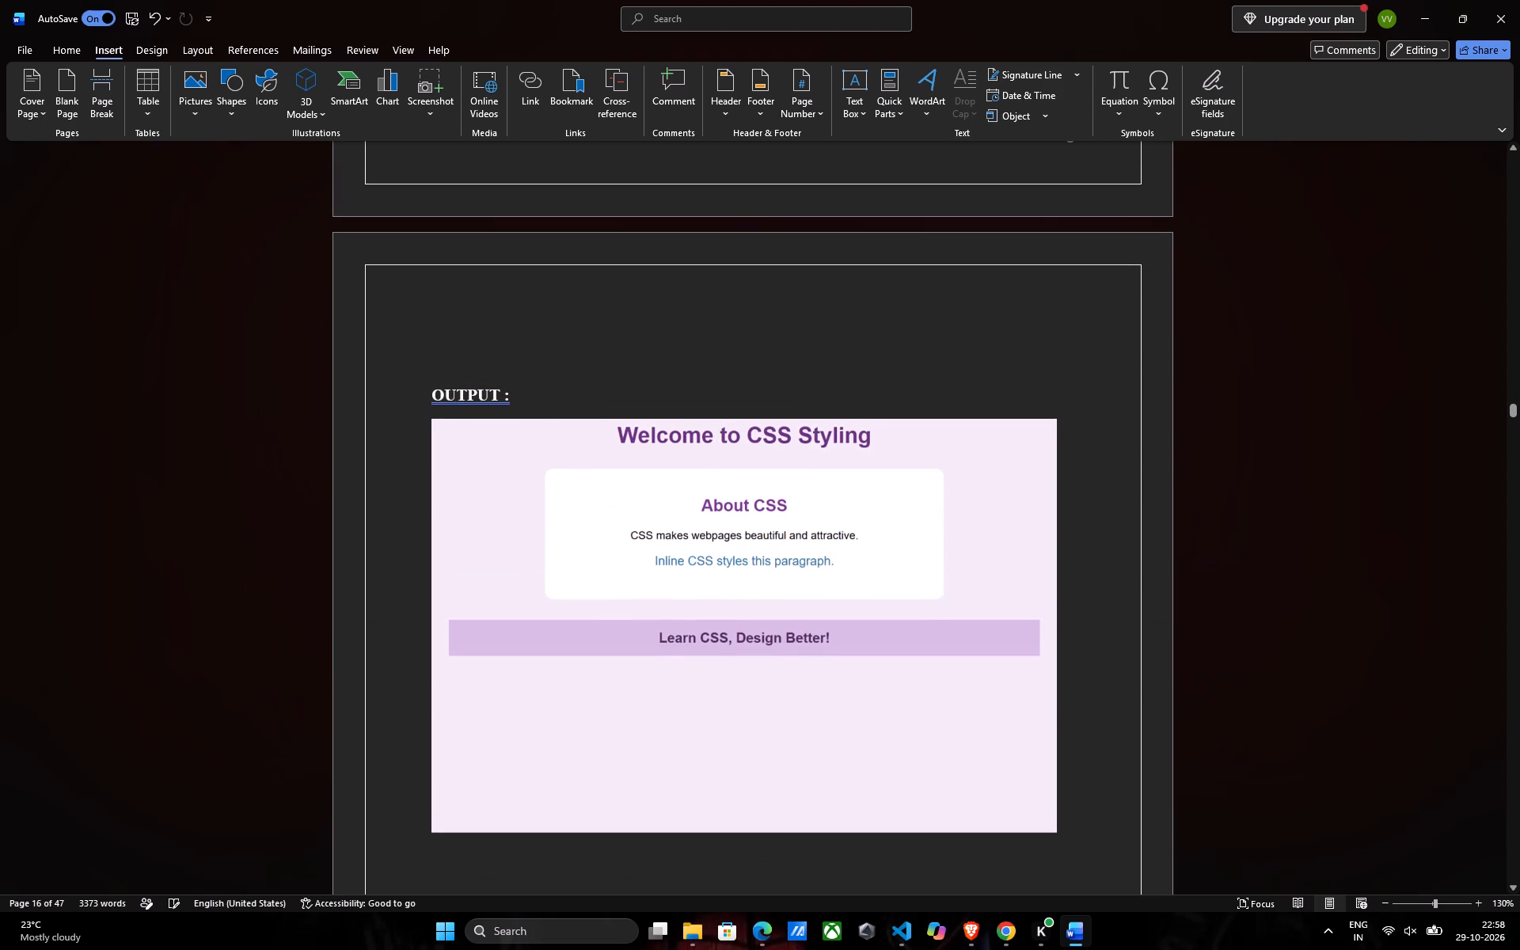
pyautogui.scroll(2, 781, 691)
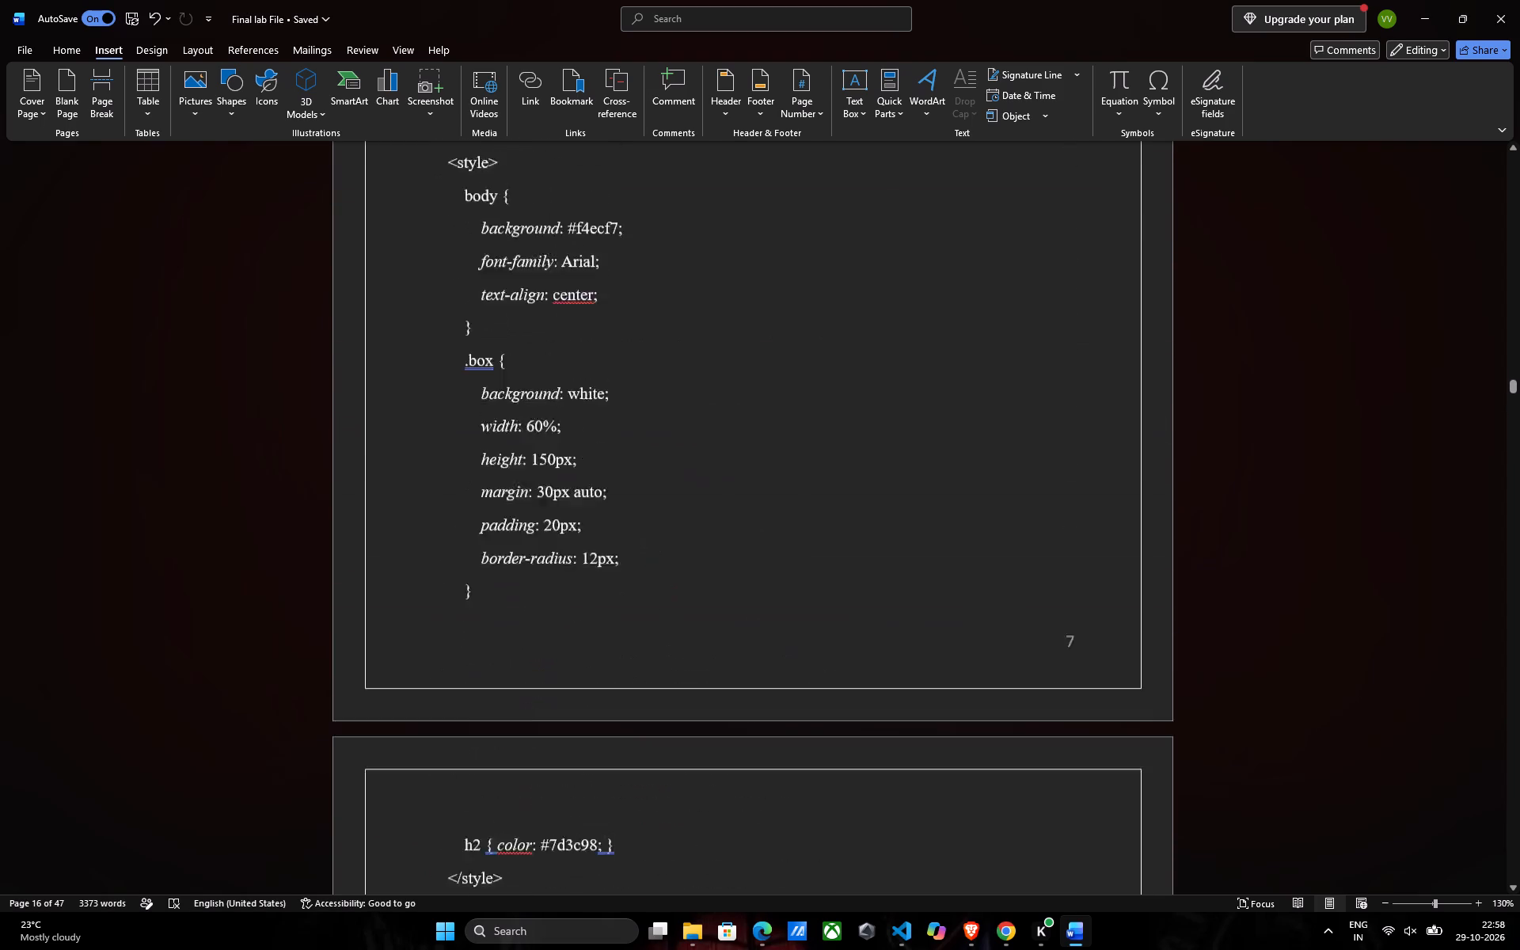
pyautogui.scroll(3, 781, 691)
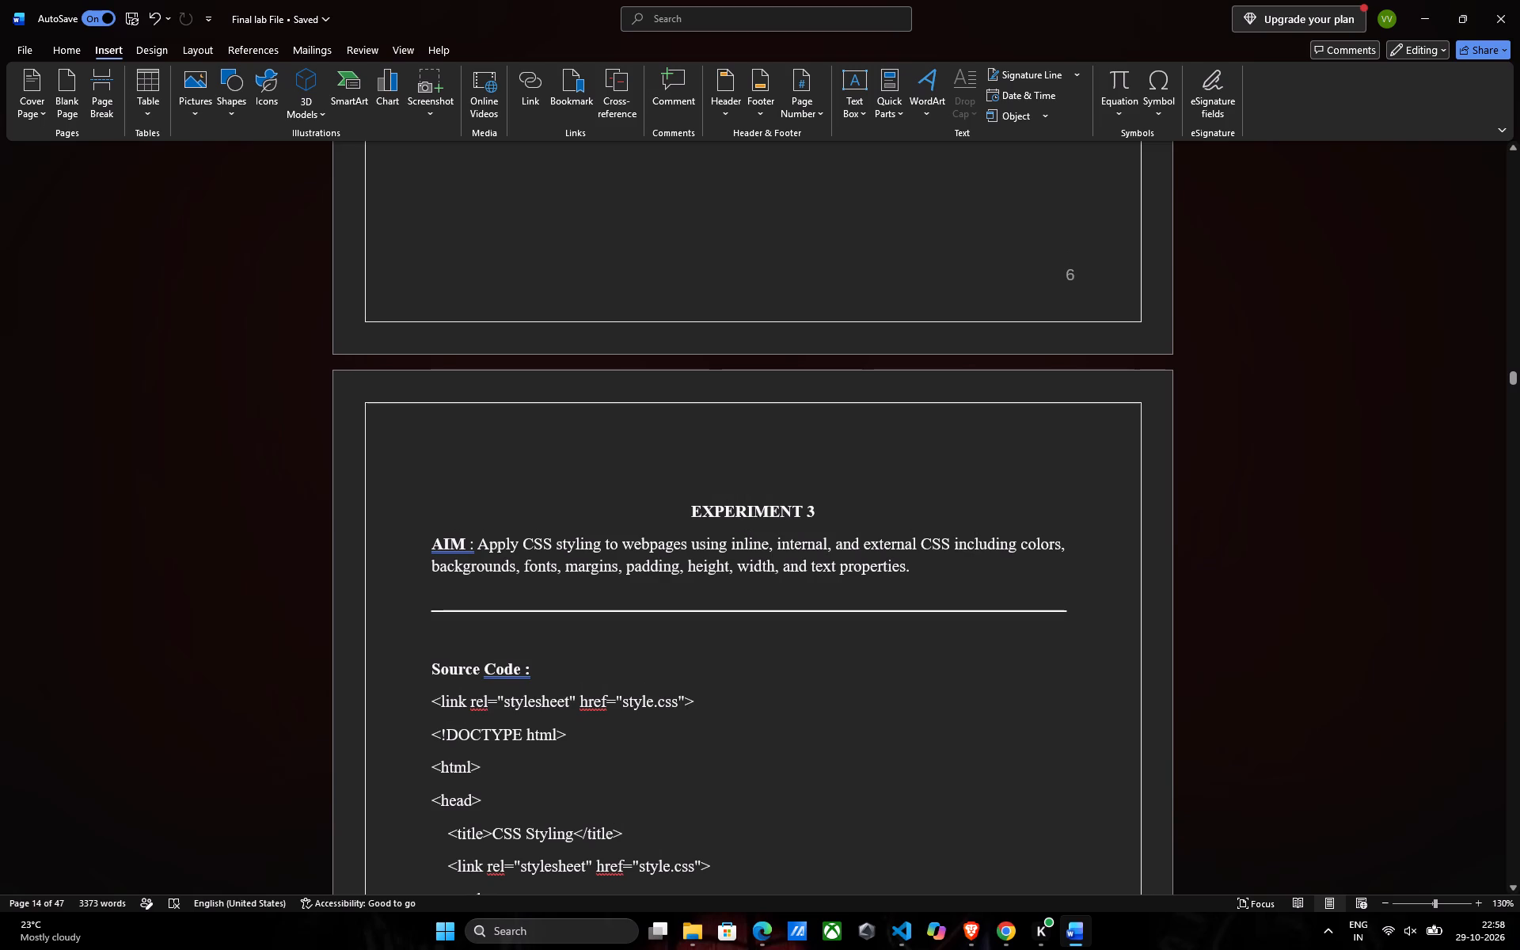
pyautogui.moveTo(471, 535); pyautogui.dragTo(790, 557)
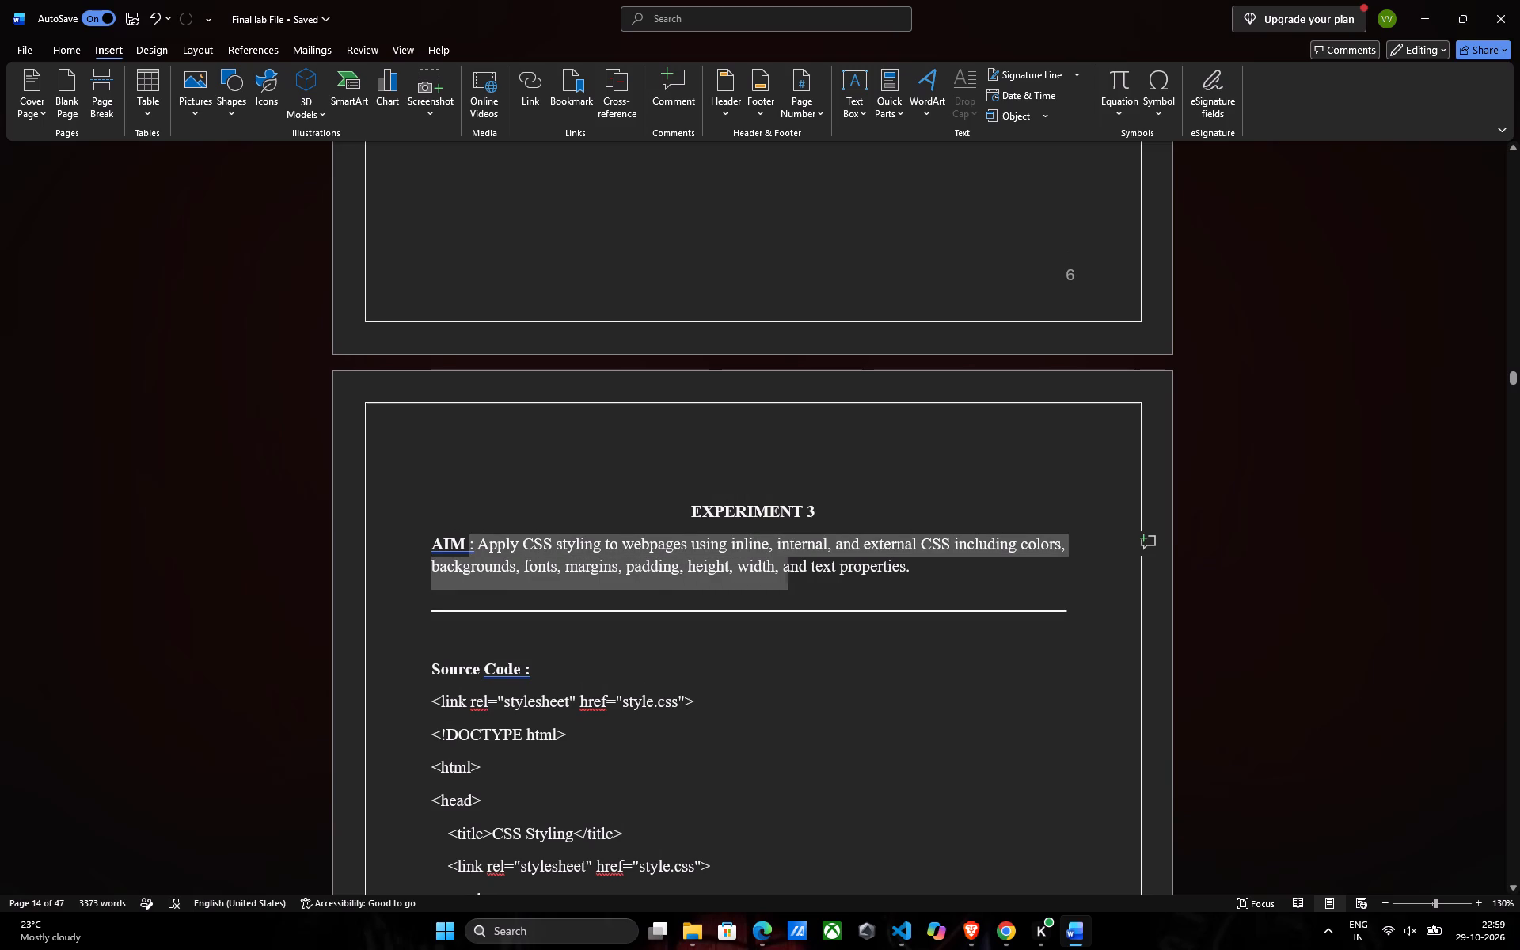
pyautogui.moveTo(790, 557); pyautogui.dragTo(930, 554)
pyautogui.moveTo(661, 496); pyautogui.dragTo(665, 498)
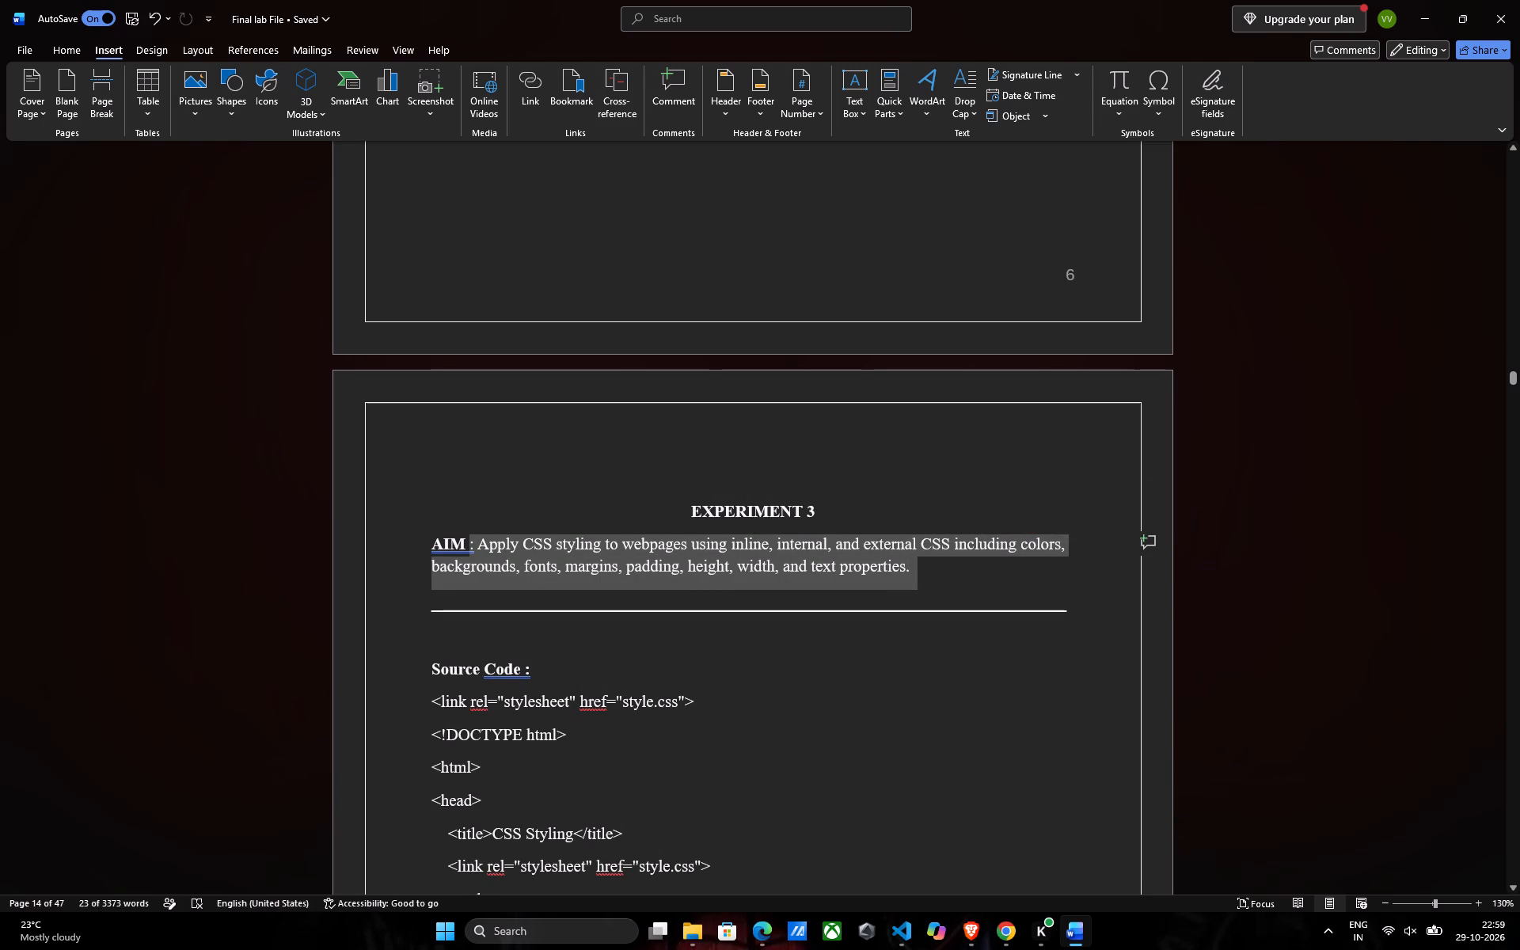
pyautogui.moveTo(665, 498); pyautogui.dragTo(668, 499)
pyautogui.moveTo(682, 500); pyautogui.dragTo(914, 567)
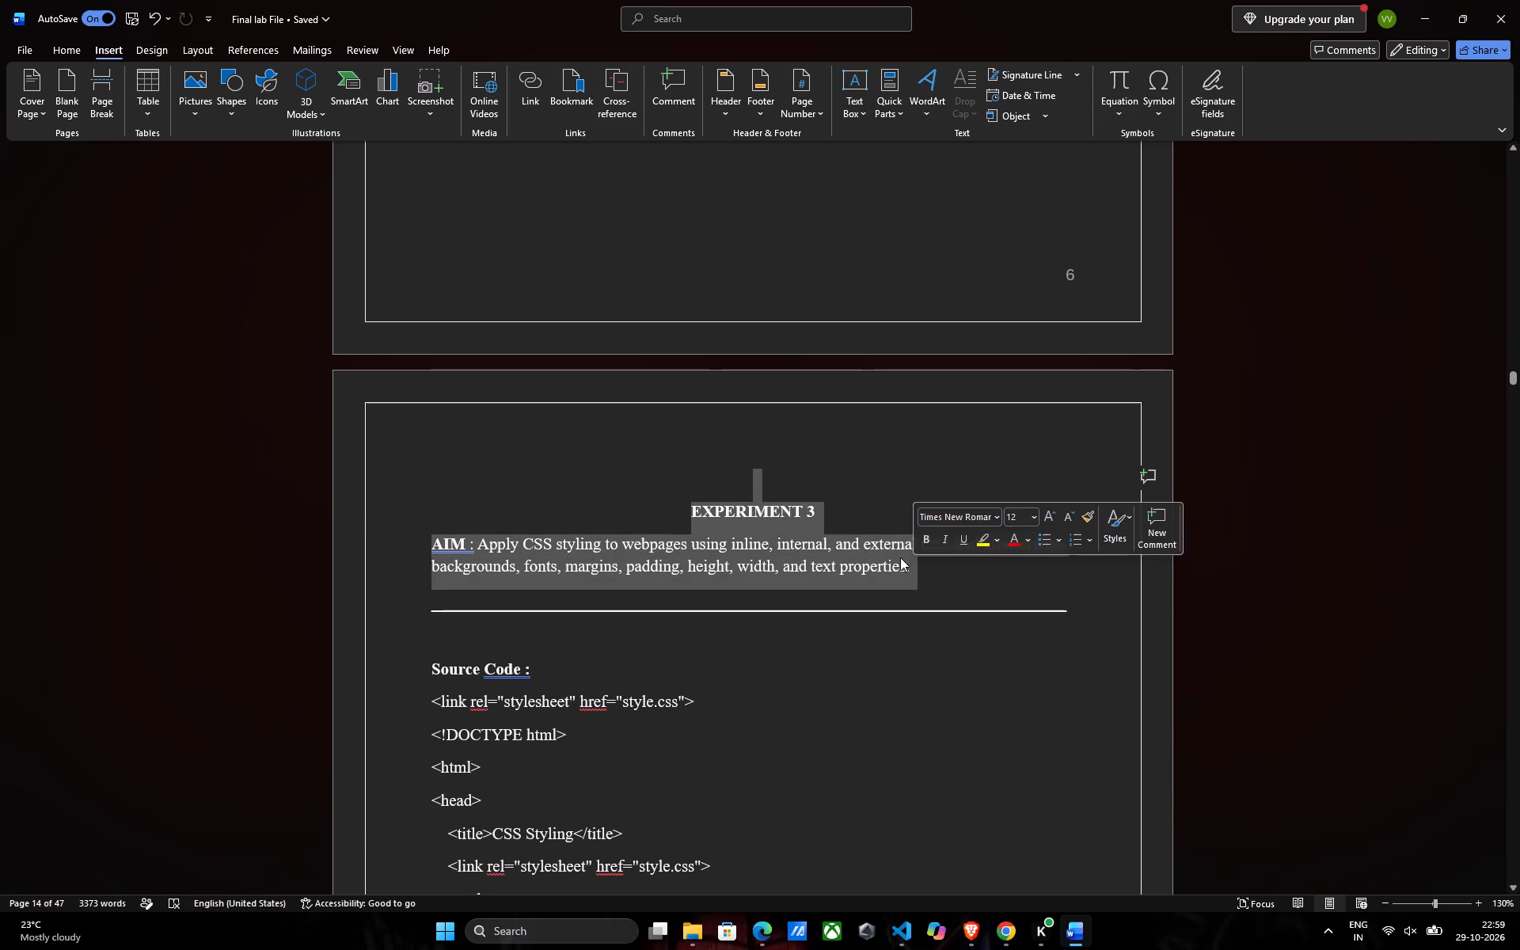
pyautogui.click(1029, 521)
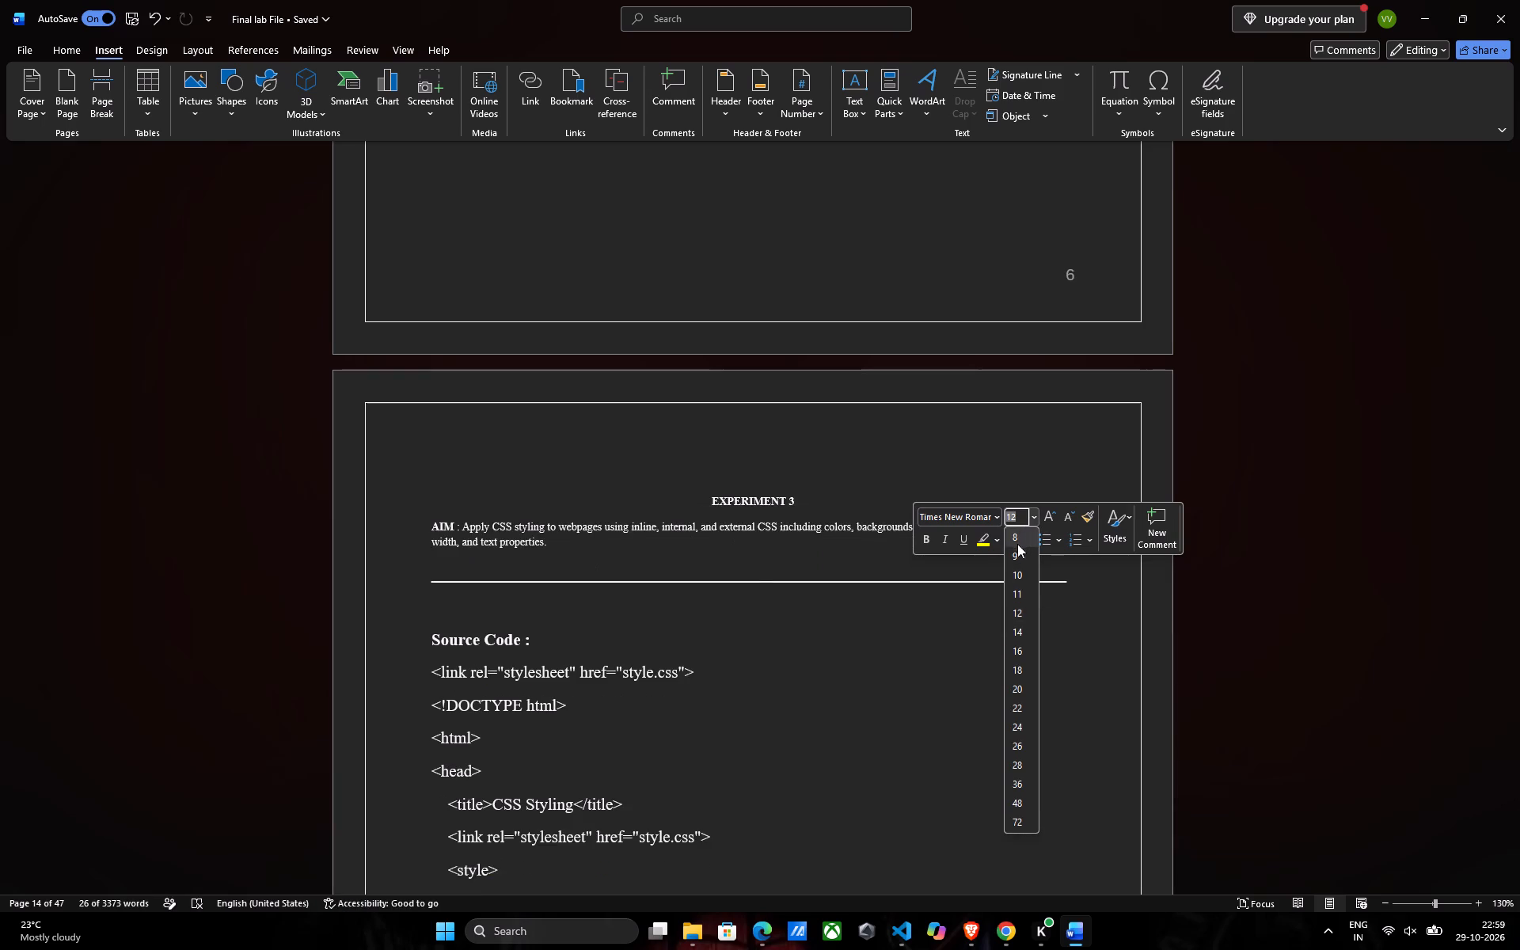
pyautogui.click(1016, 631)
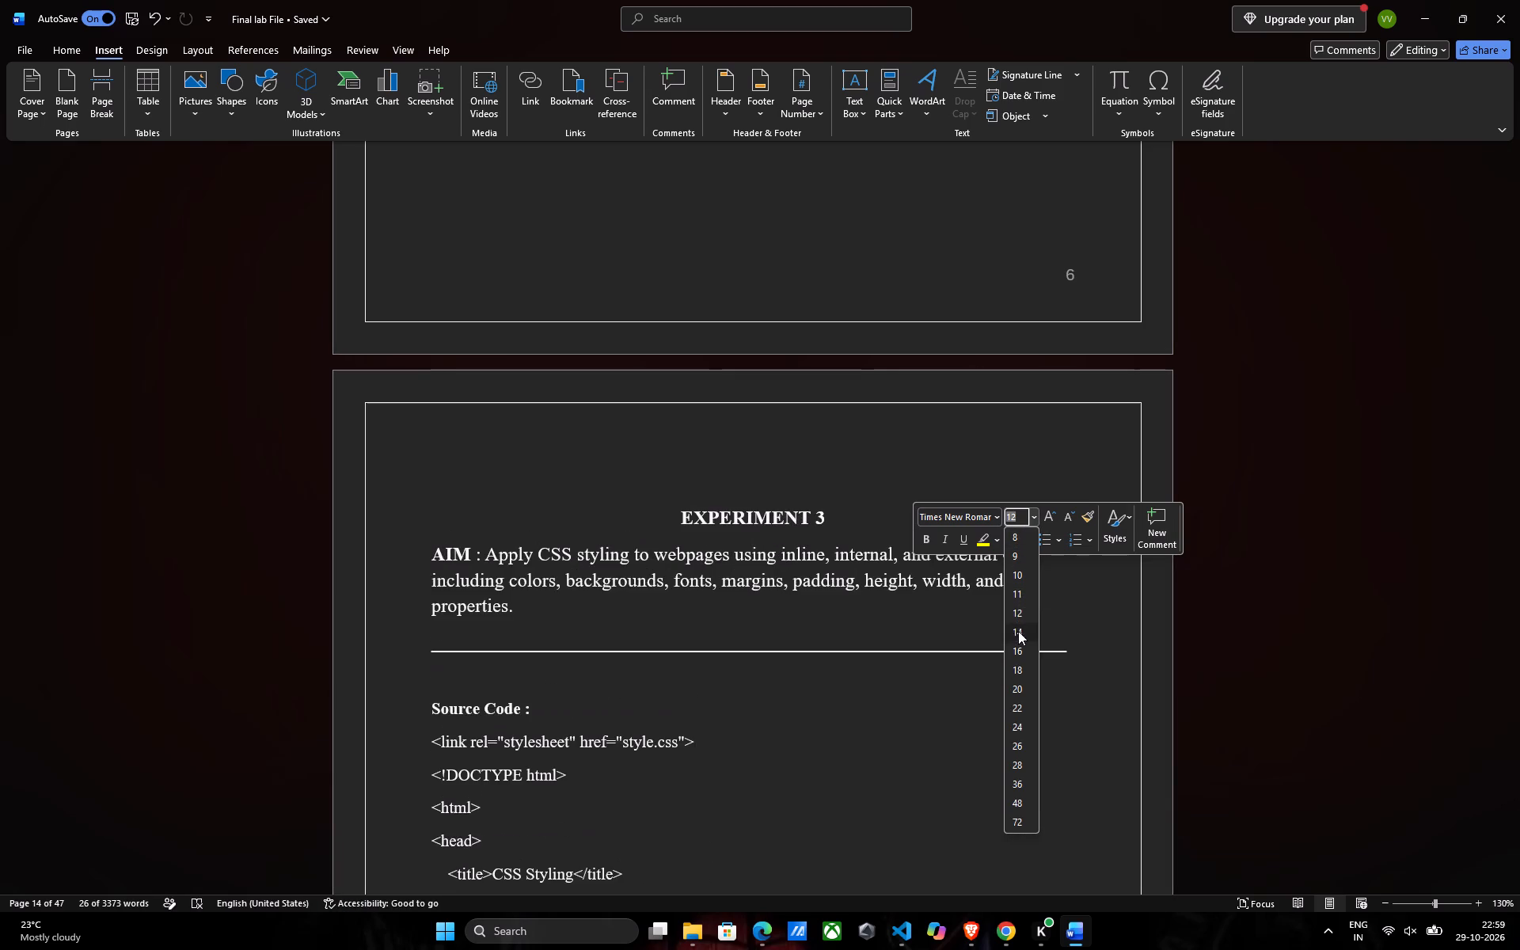
pyautogui.click(930, 545)
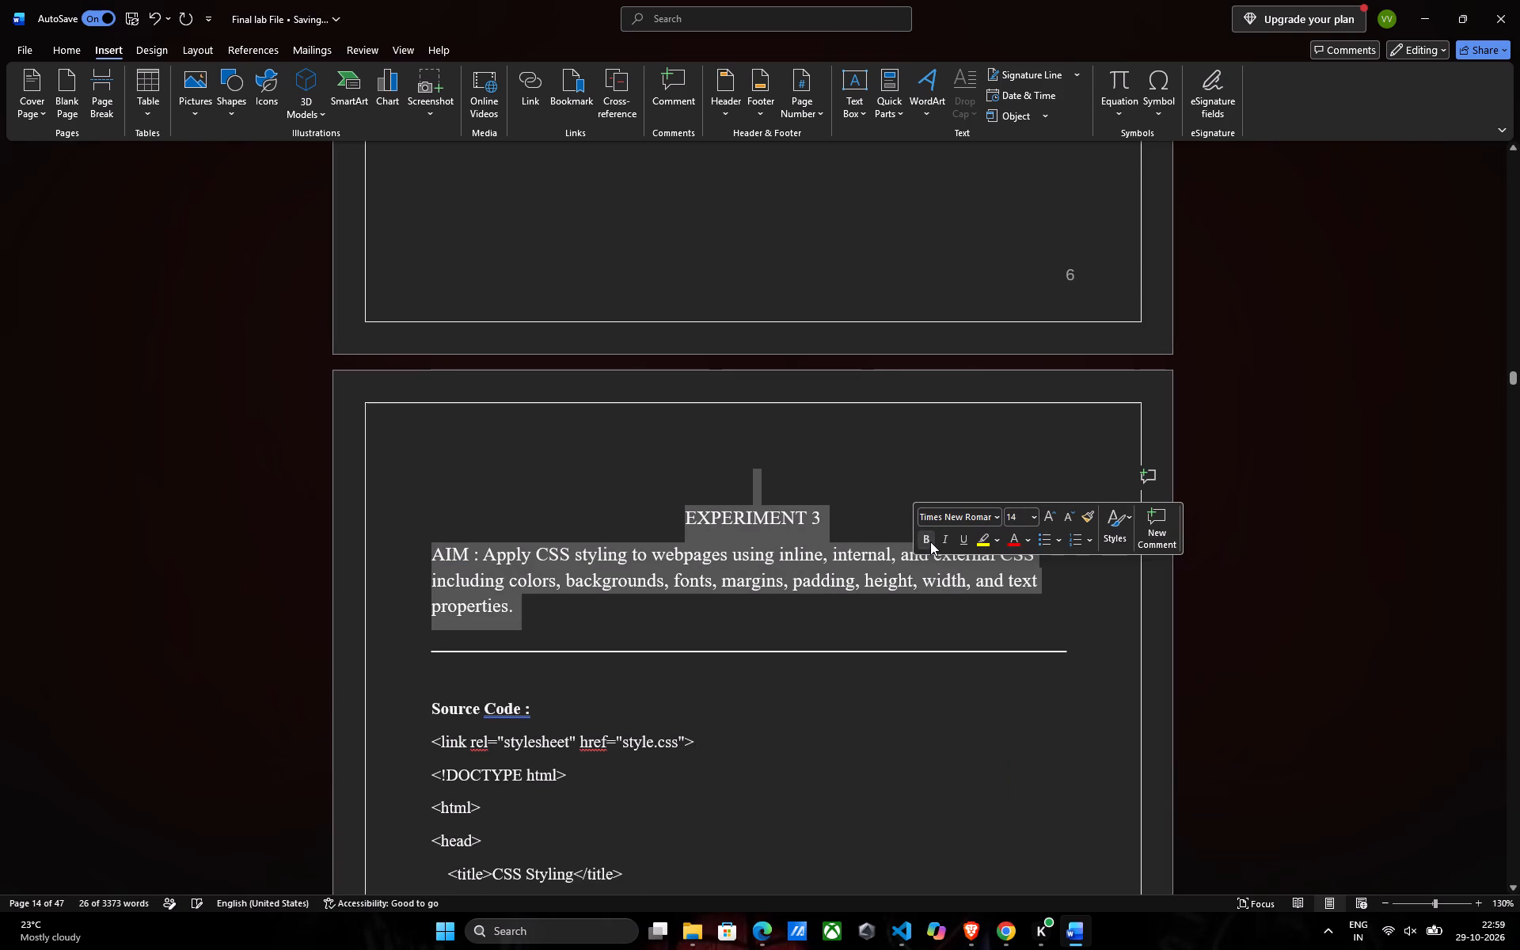
pyautogui.click(929, 541)
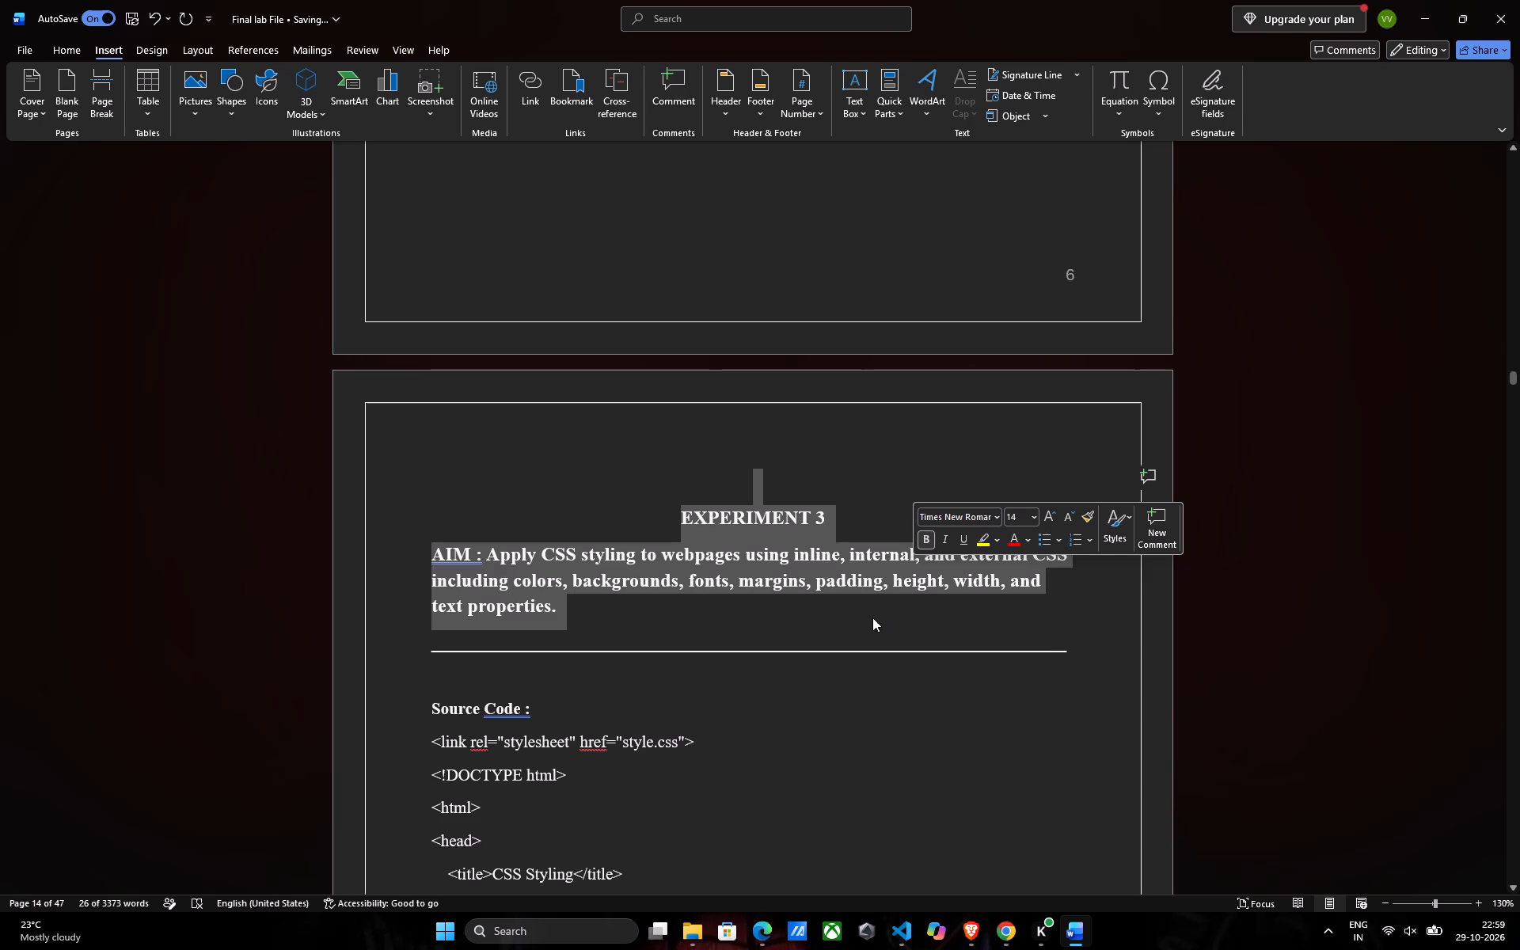
pyautogui.click(952, 619)
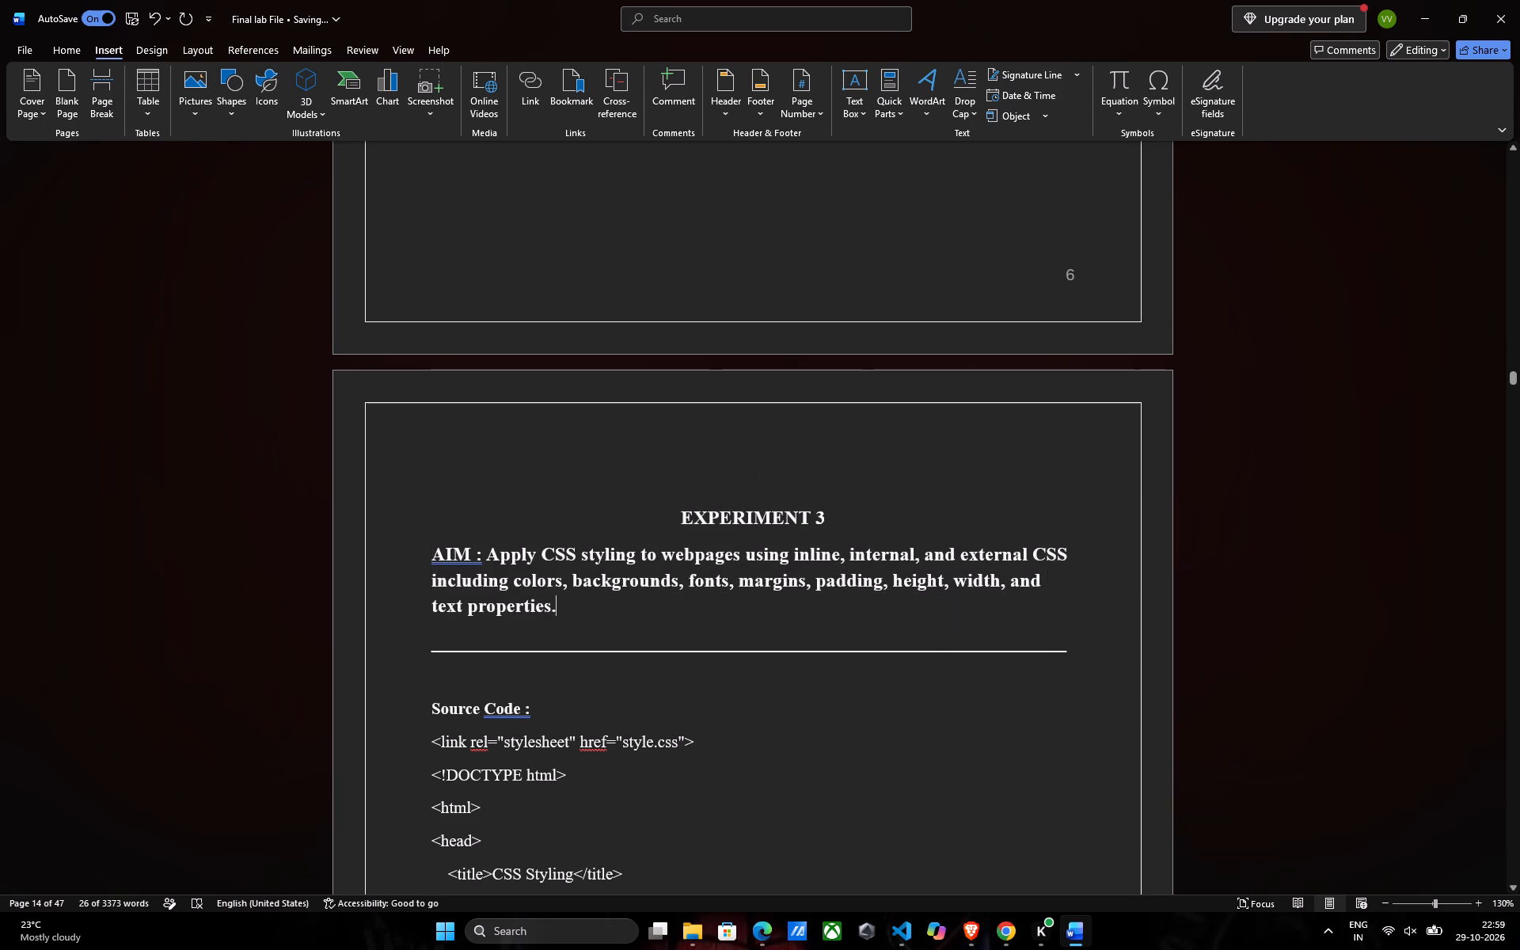
# Format the EXPERIMENT 2 heading and its entire AIM paragraph as 14 pt bold.
pyautogui.scroll(4, 943, 606)
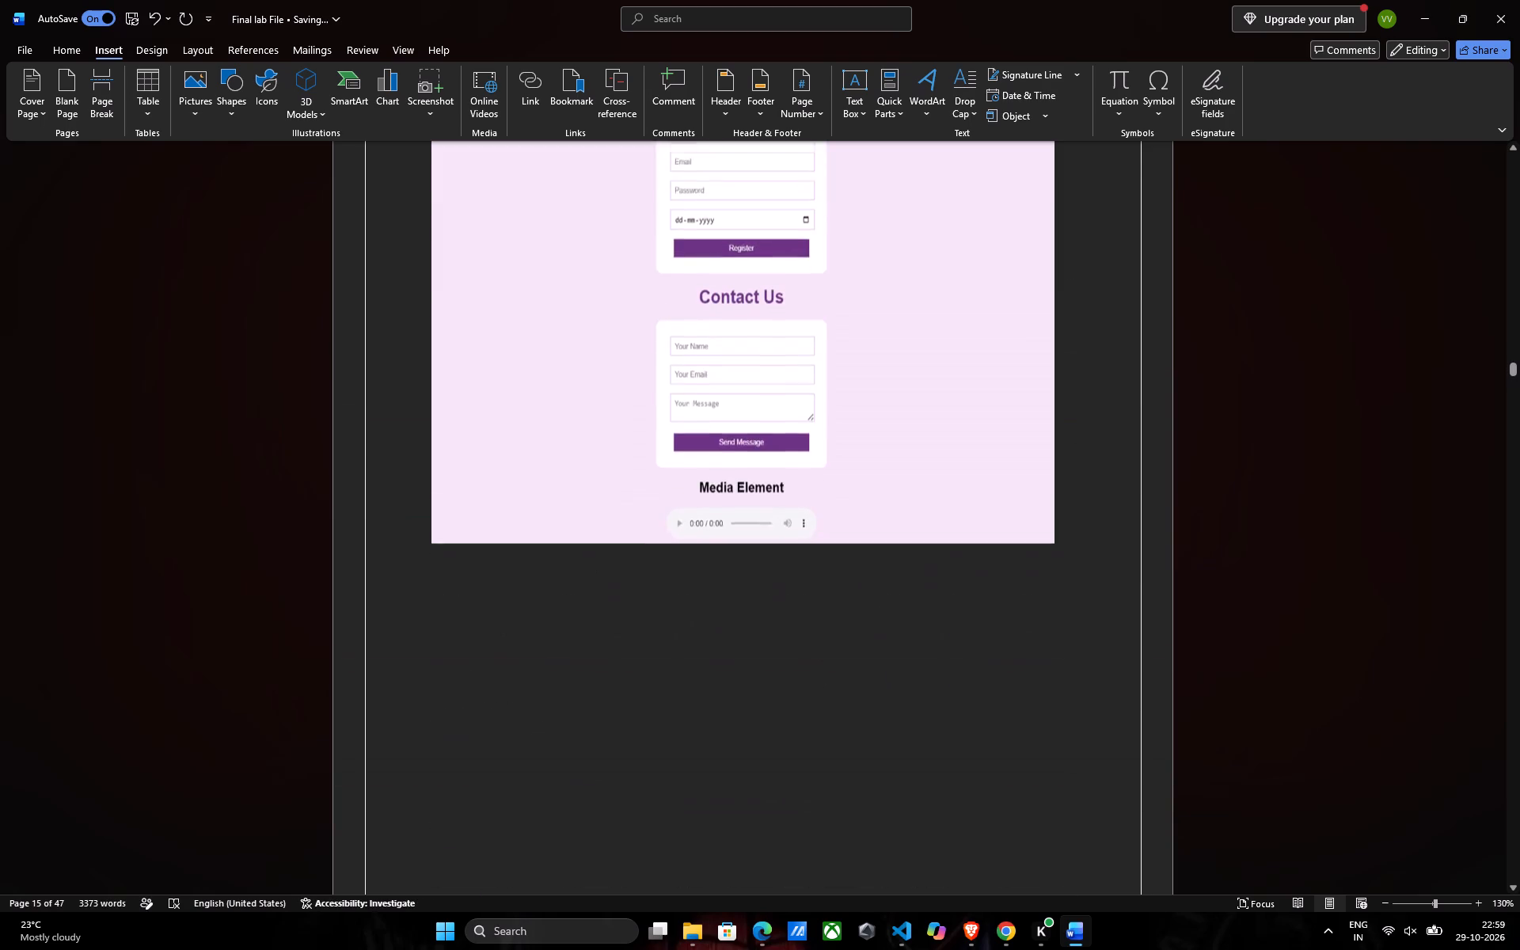
pyautogui.scroll(4, 944, 602)
pyautogui.scroll(-3, 944, 602)
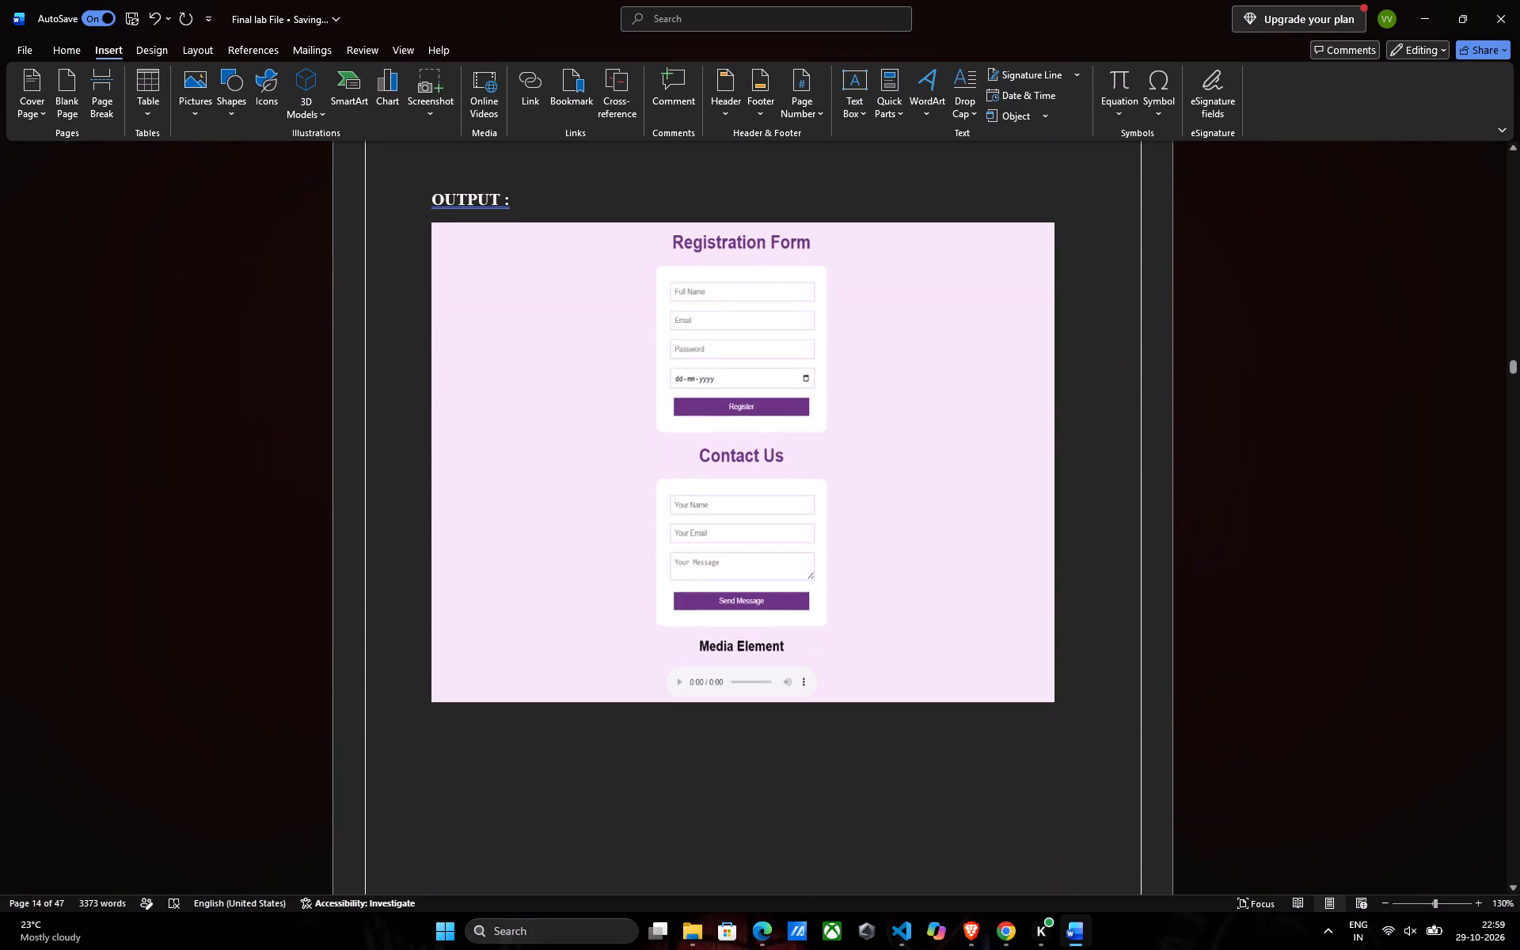
pyautogui.scroll(3, 944, 599)
pyautogui.scroll(-2, 944, 596)
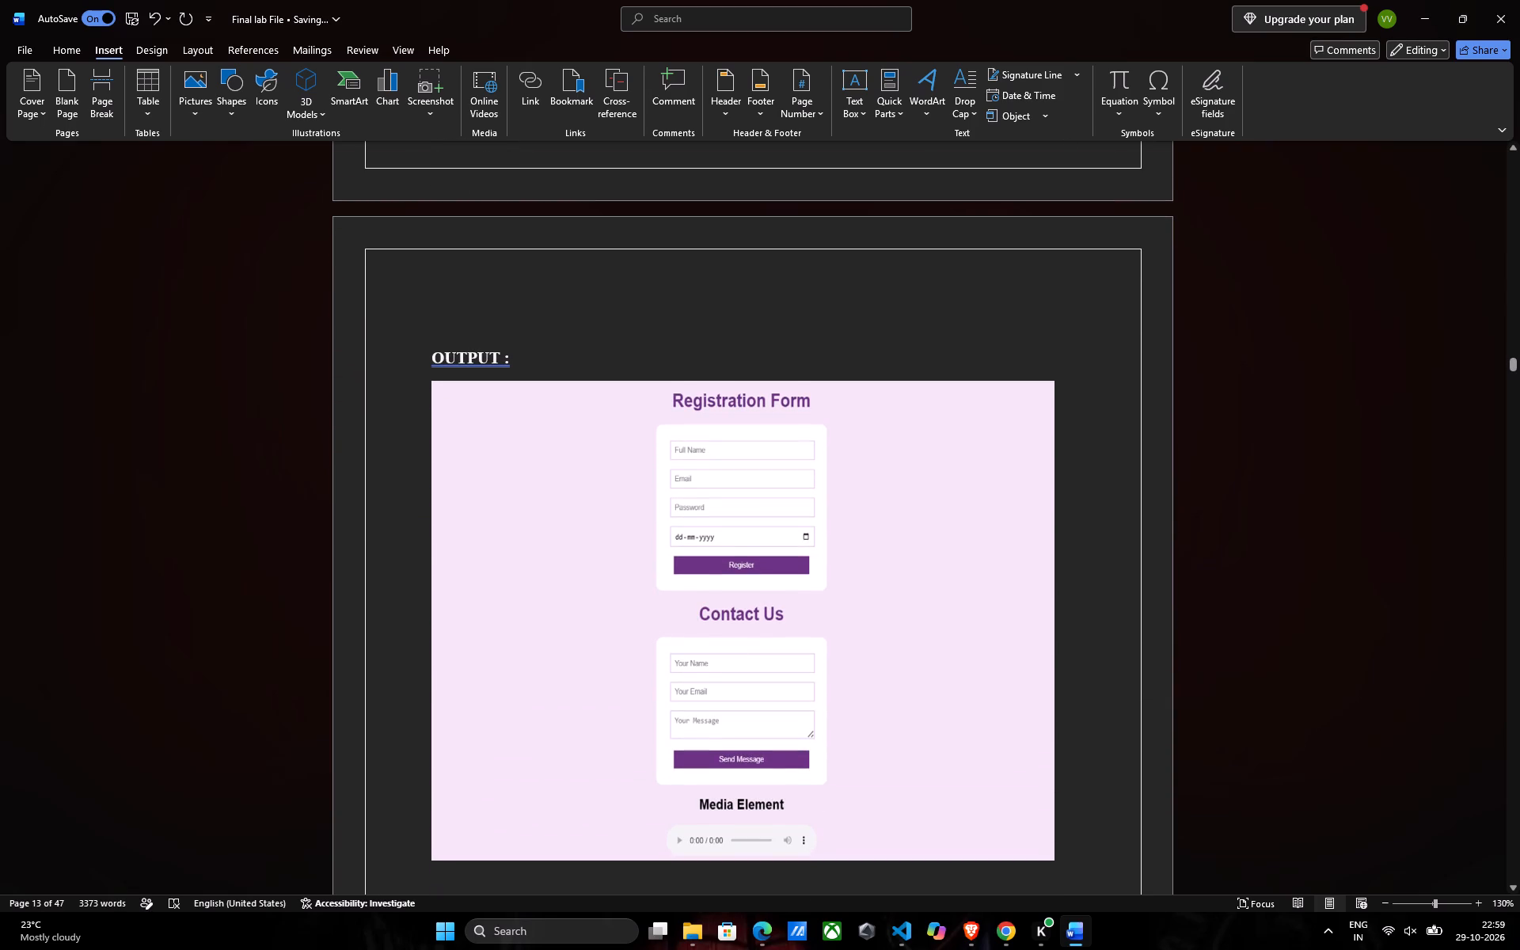
pyautogui.scroll(-2, 944, 595)
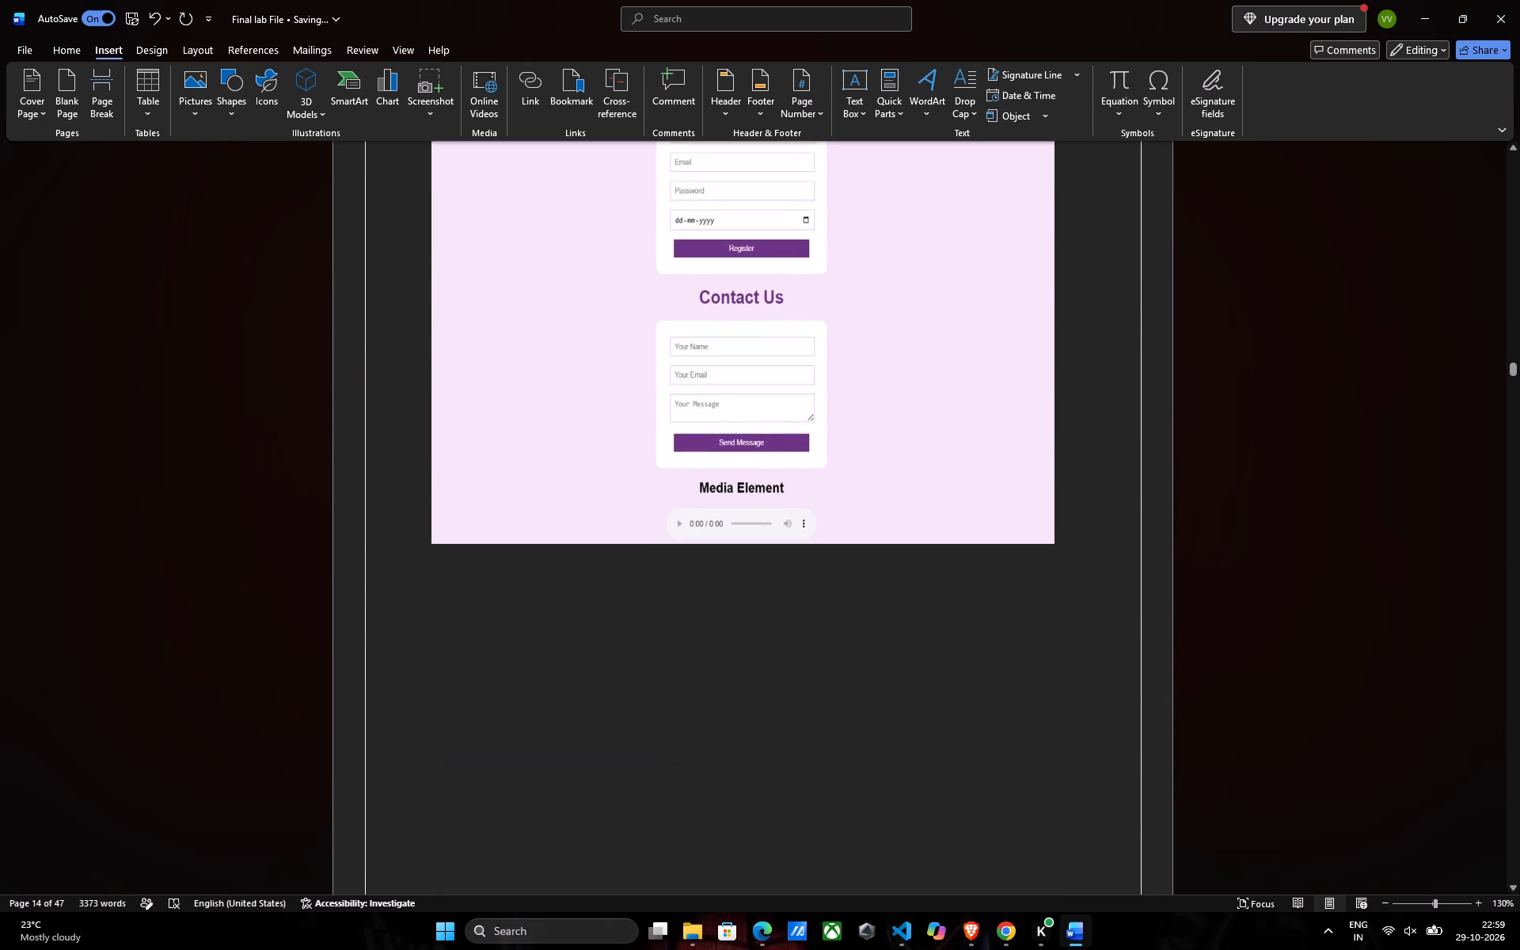
pyautogui.scroll(12, 945, 594)
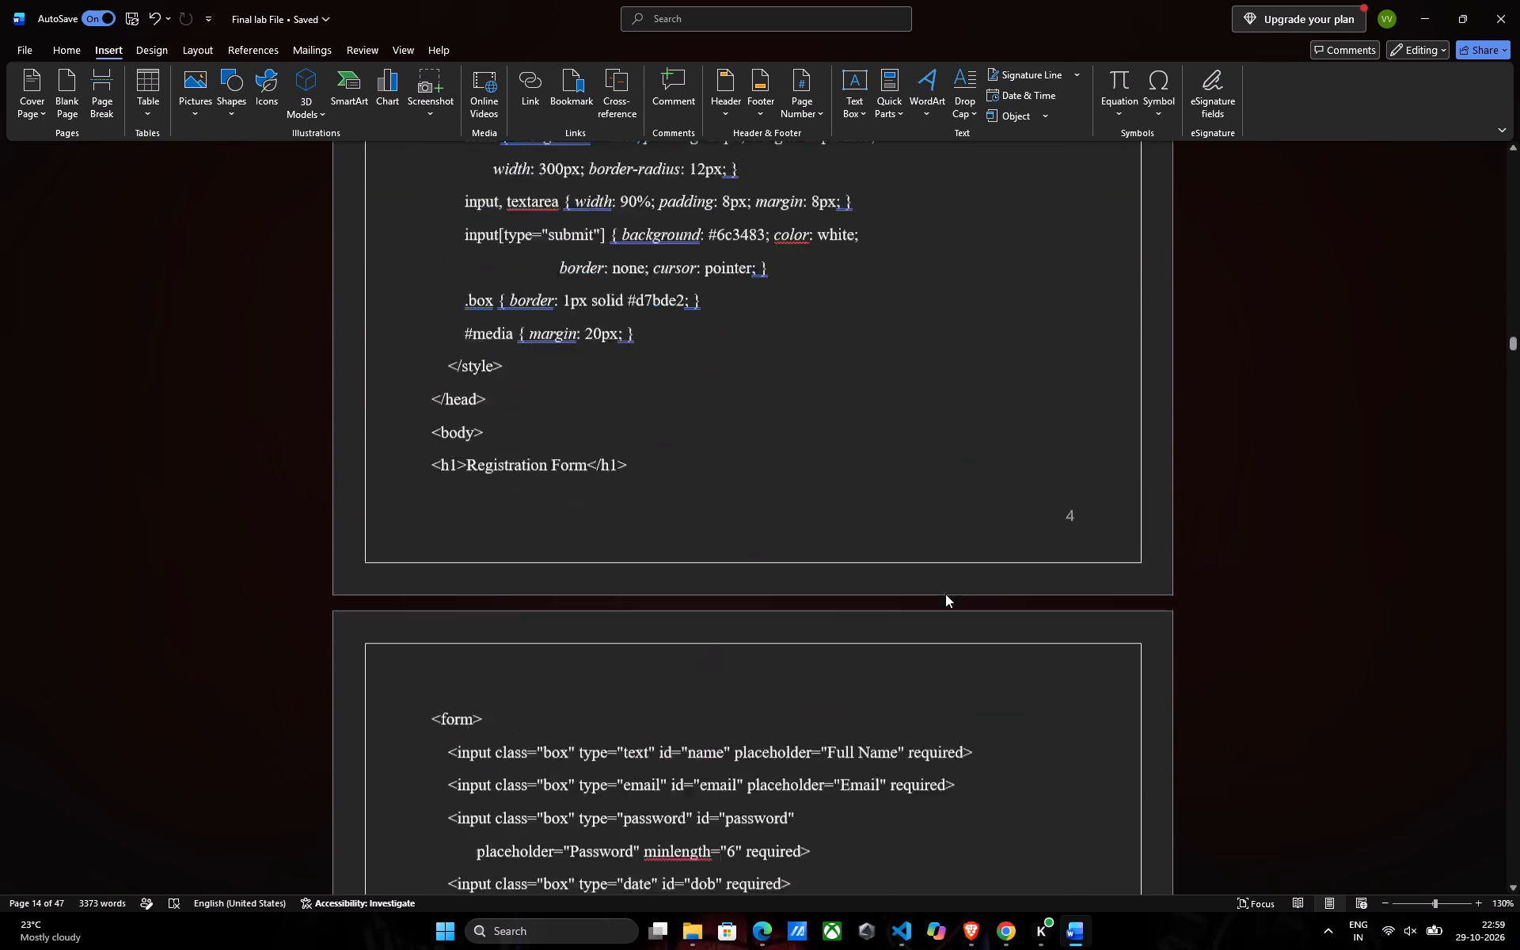
pyautogui.scroll(4, 945, 594)
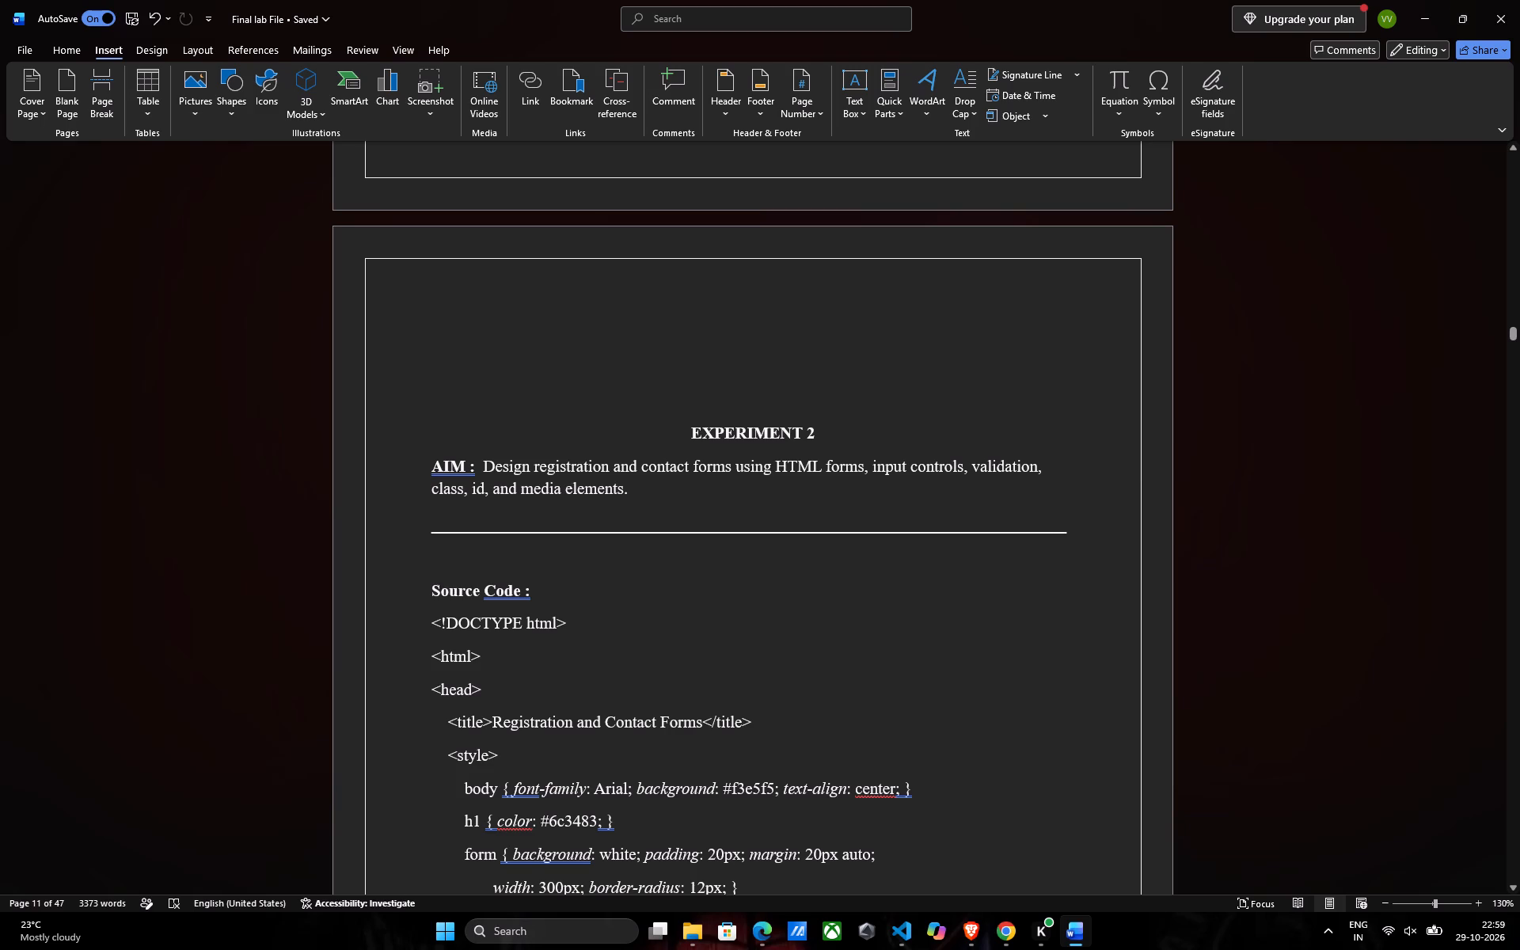
pyautogui.moveTo(653, 498); pyautogui.dragTo(418, 448)
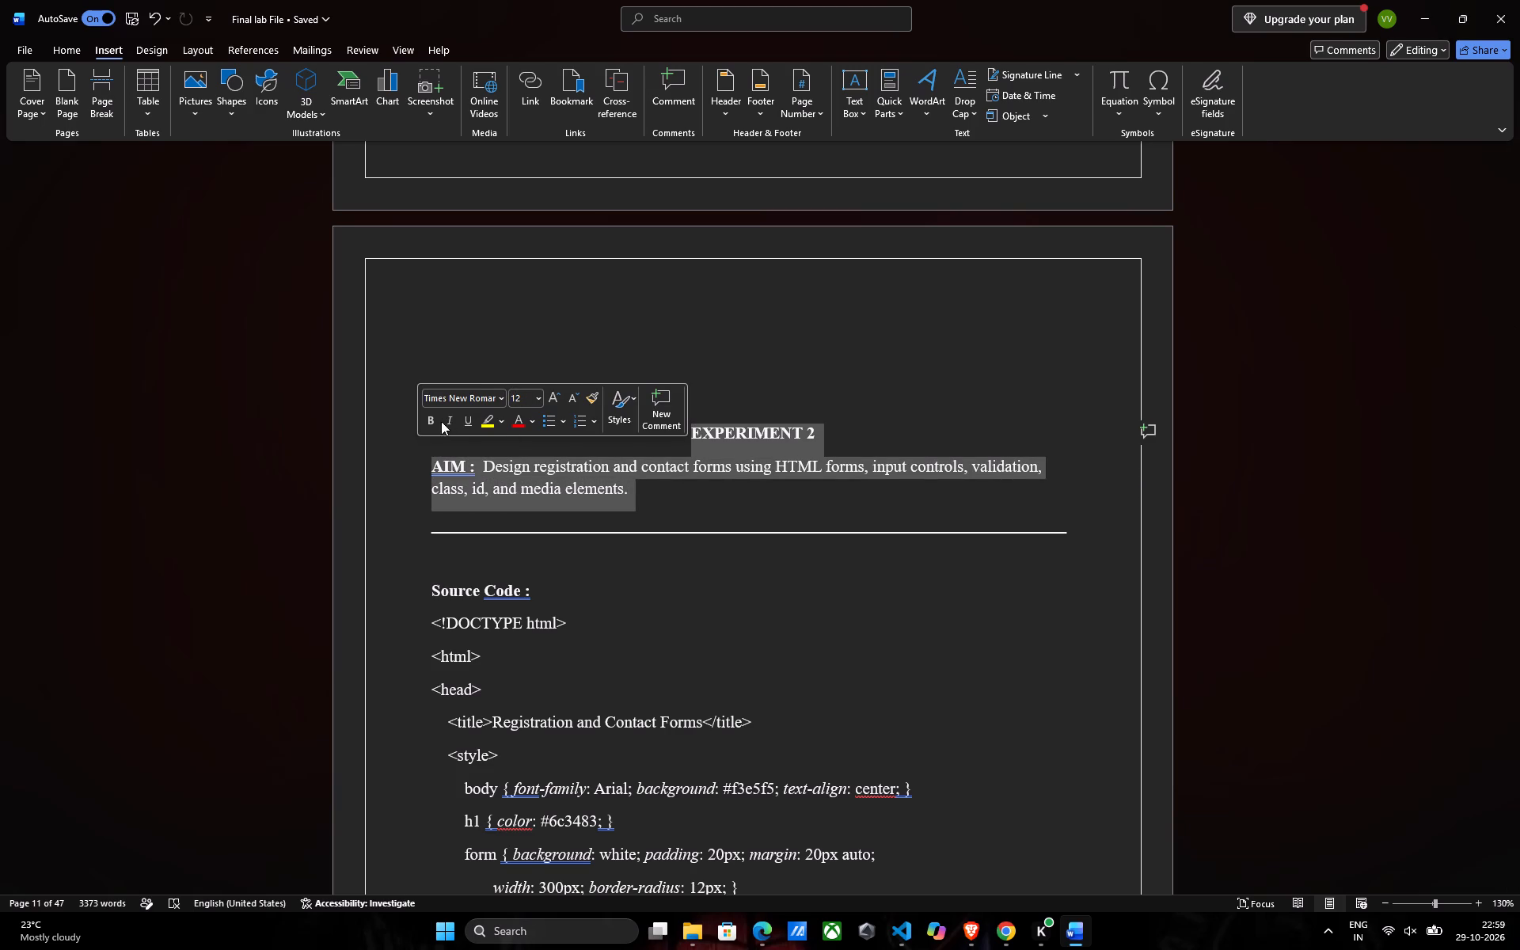
pyautogui.click(426, 421)
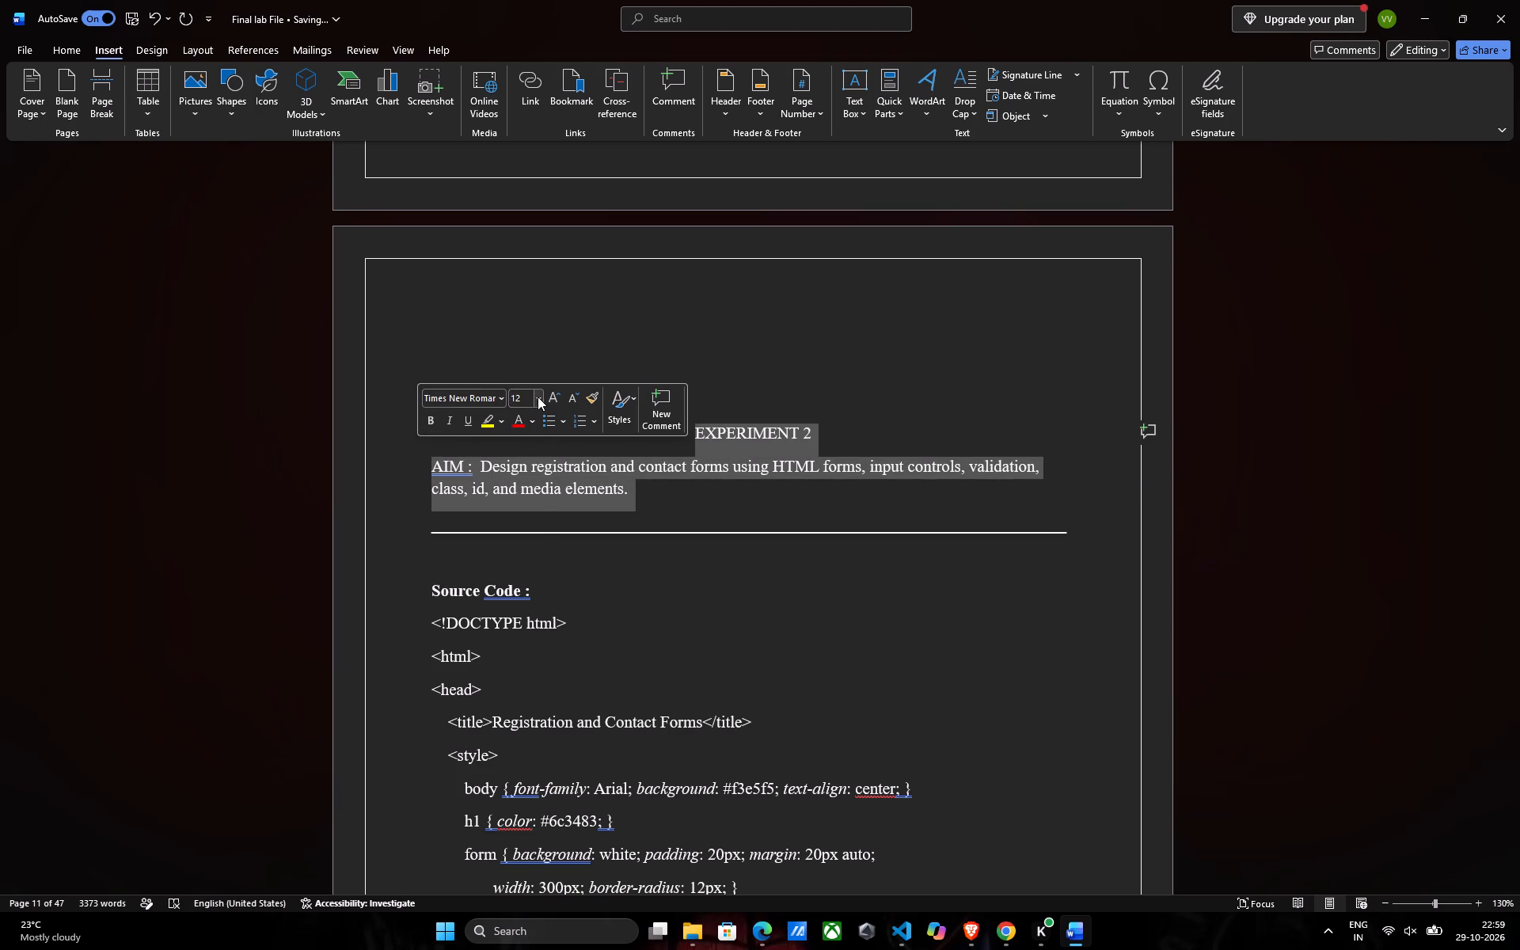
pyautogui.click(538, 397)
pyautogui.click(525, 510)
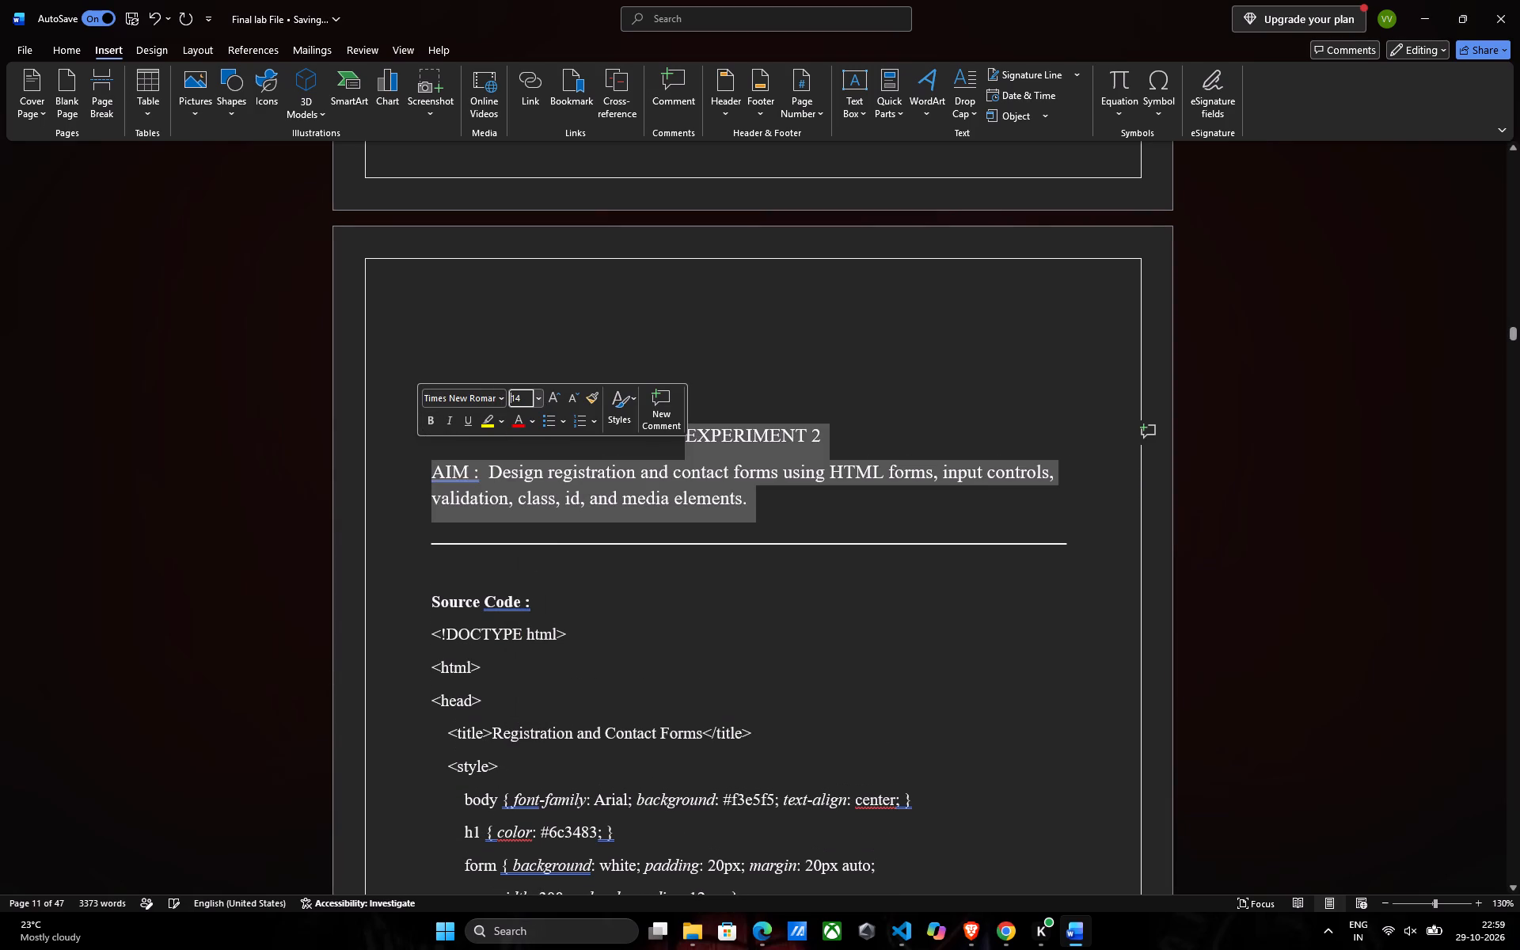
pyautogui.click(431, 422)
pyautogui.click(905, 333)
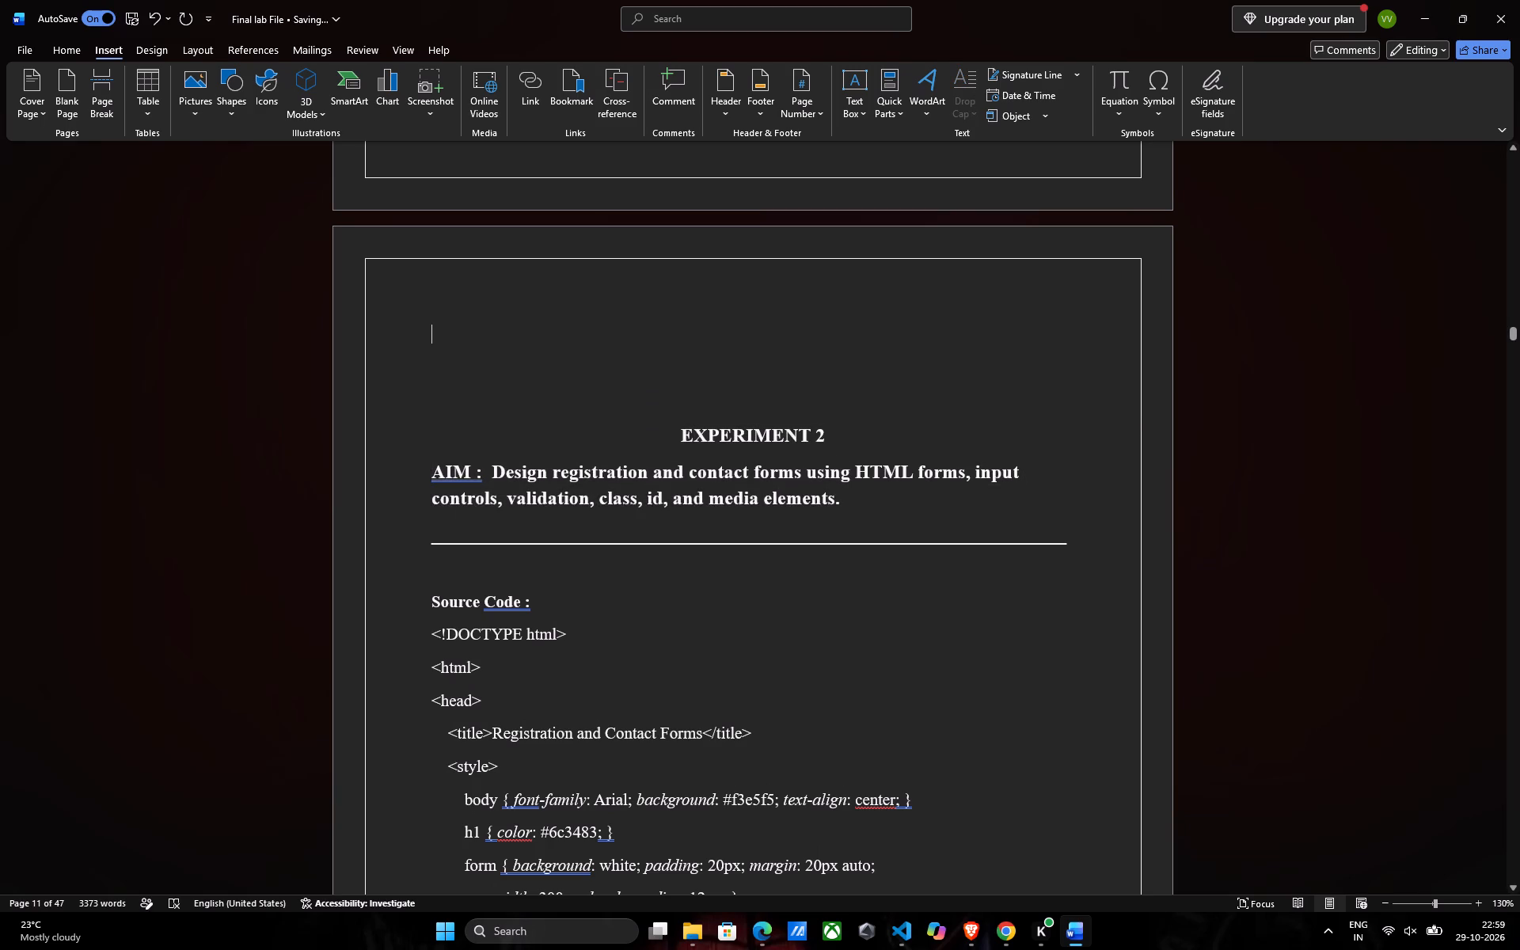
# Remove the extra blank lines above the EXPERIMENT 2 heading at the top of its page.
pyautogui.click(796, 396)
pyautogui.press('BackSpace')
pyautogui.press('BackSpace')
pyautogui.press('BackSpace')
pyautogui.press('BackSpace')
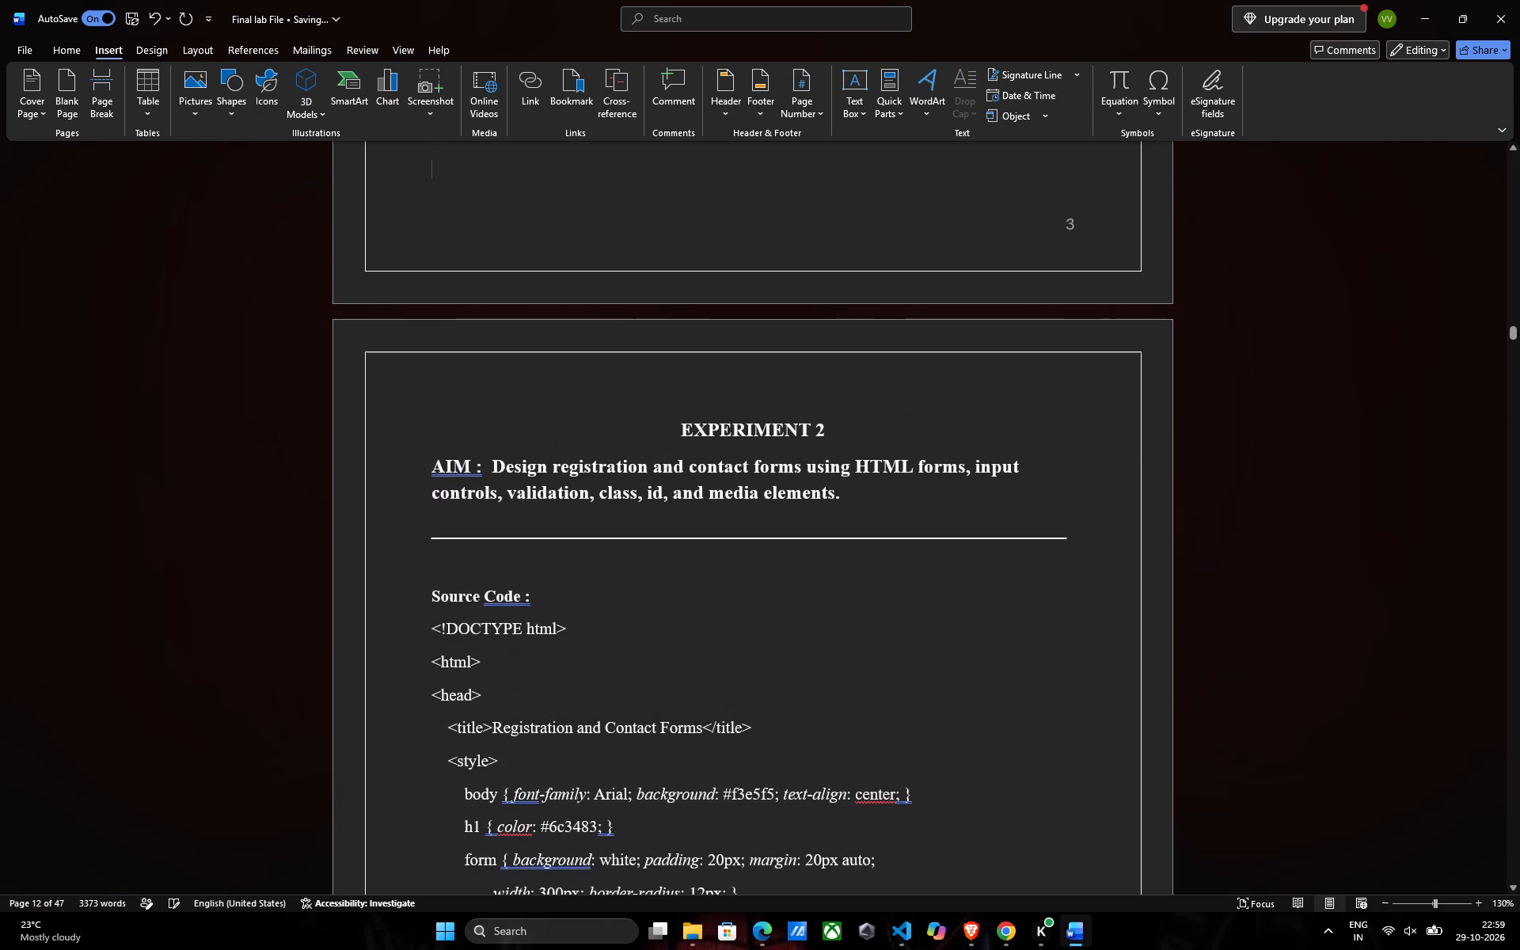
# Insert a blank page after the portfolio output screenshot, before the EXPERIMENT 2 page.
pyautogui.scroll(6, 792, 388)
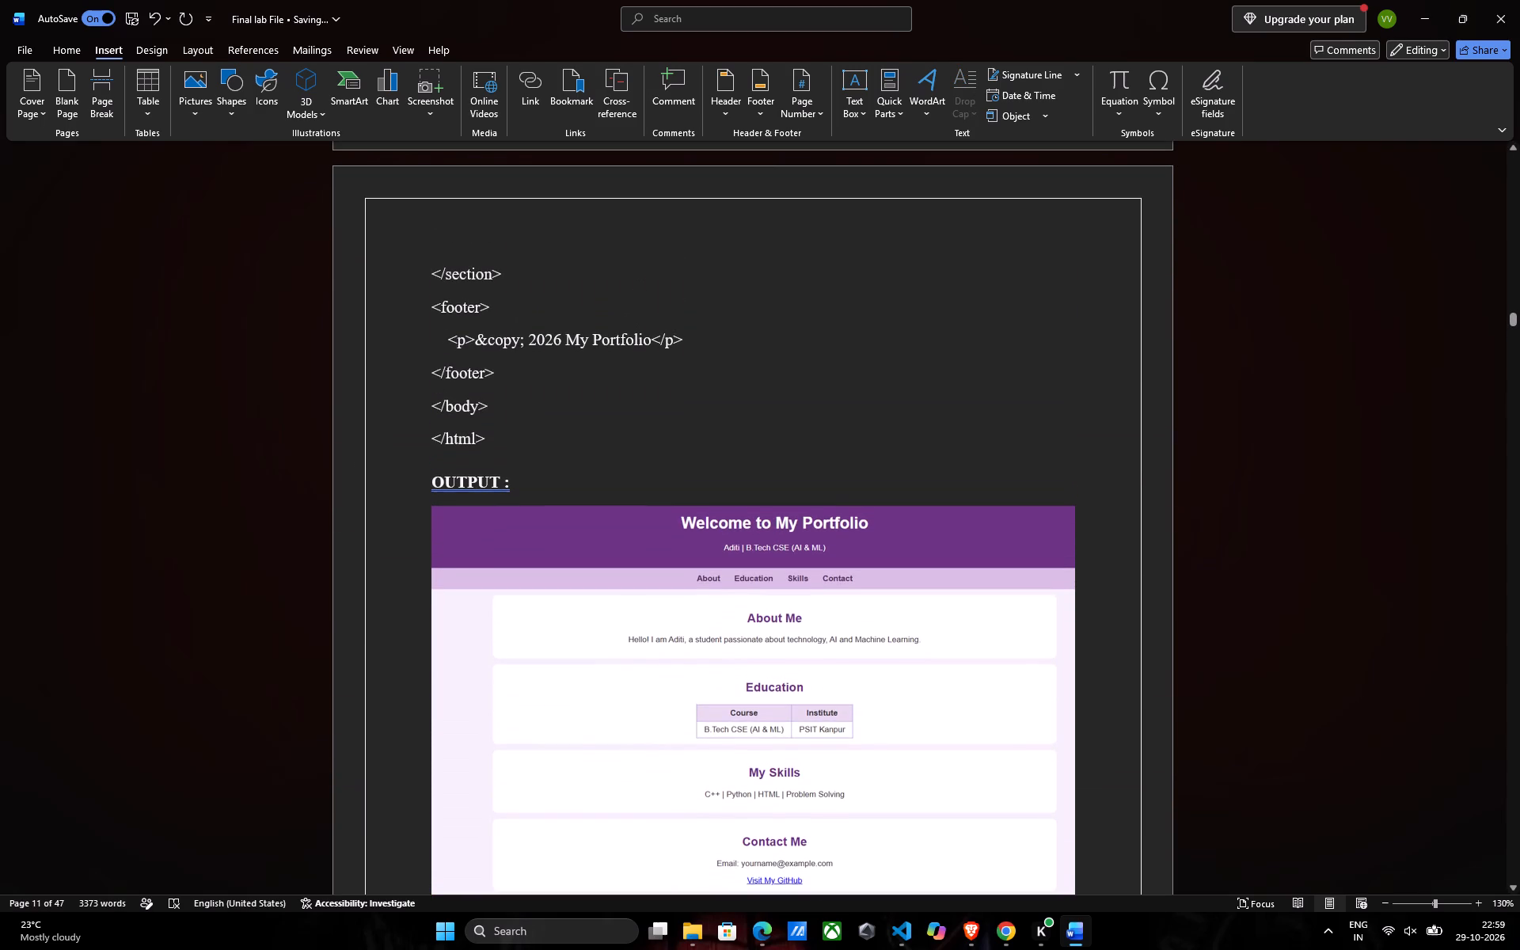
pyautogui.scroll(1, 792, 382)
pyautogui.scroll(-2, 792, 383)
pyautogui.scroll(1, 792, 383)
pyautogui.scroll(-3, 792, 383)
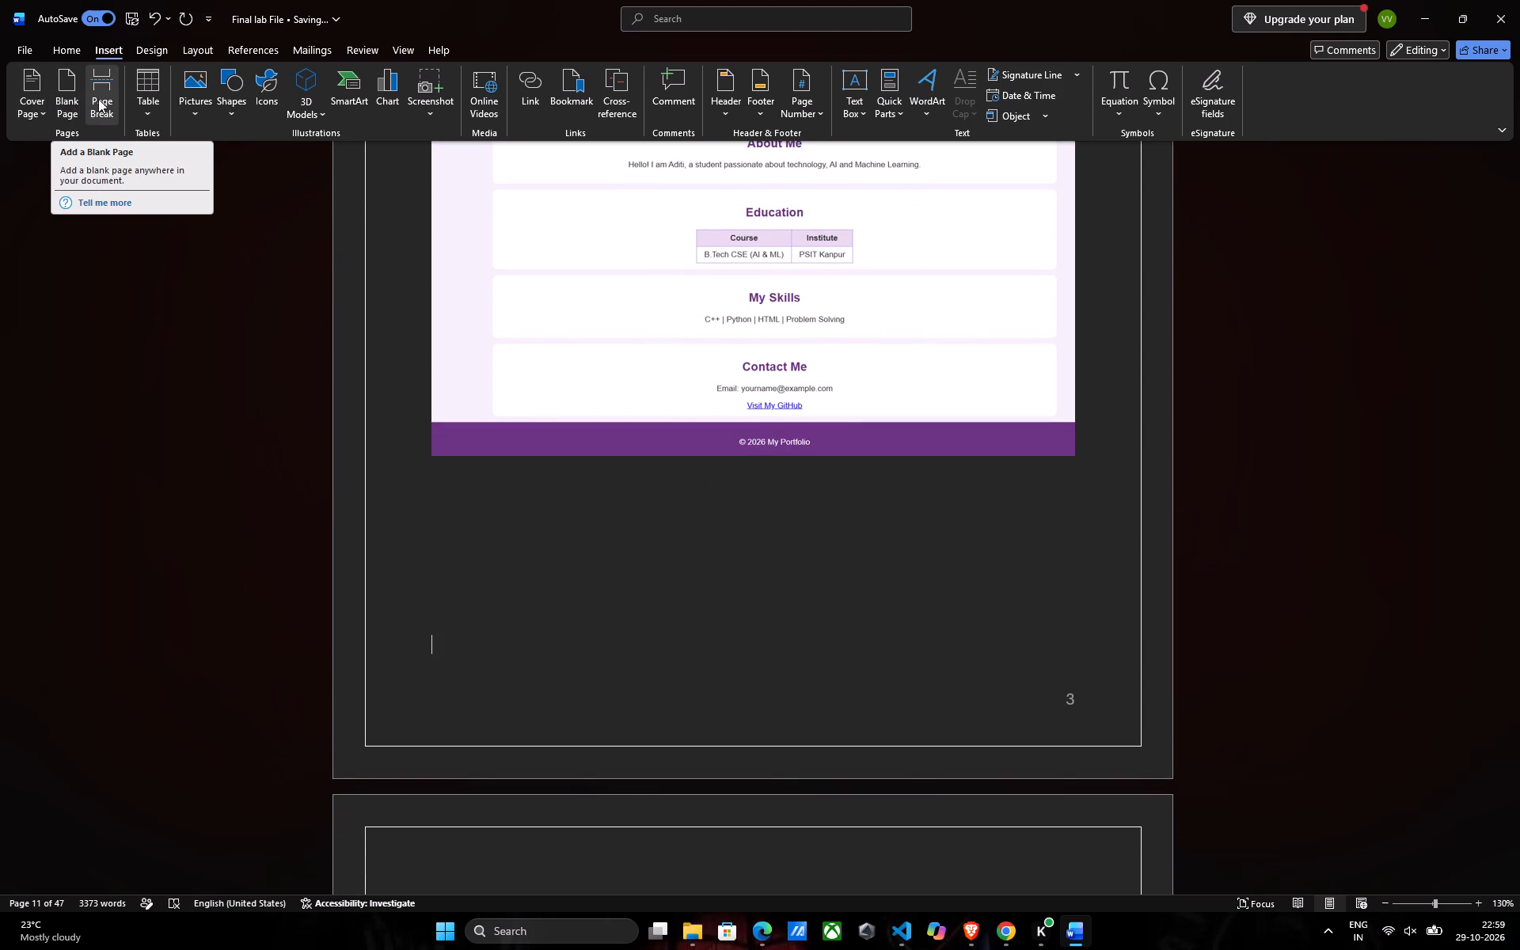
pyautogui.click(61, 99)
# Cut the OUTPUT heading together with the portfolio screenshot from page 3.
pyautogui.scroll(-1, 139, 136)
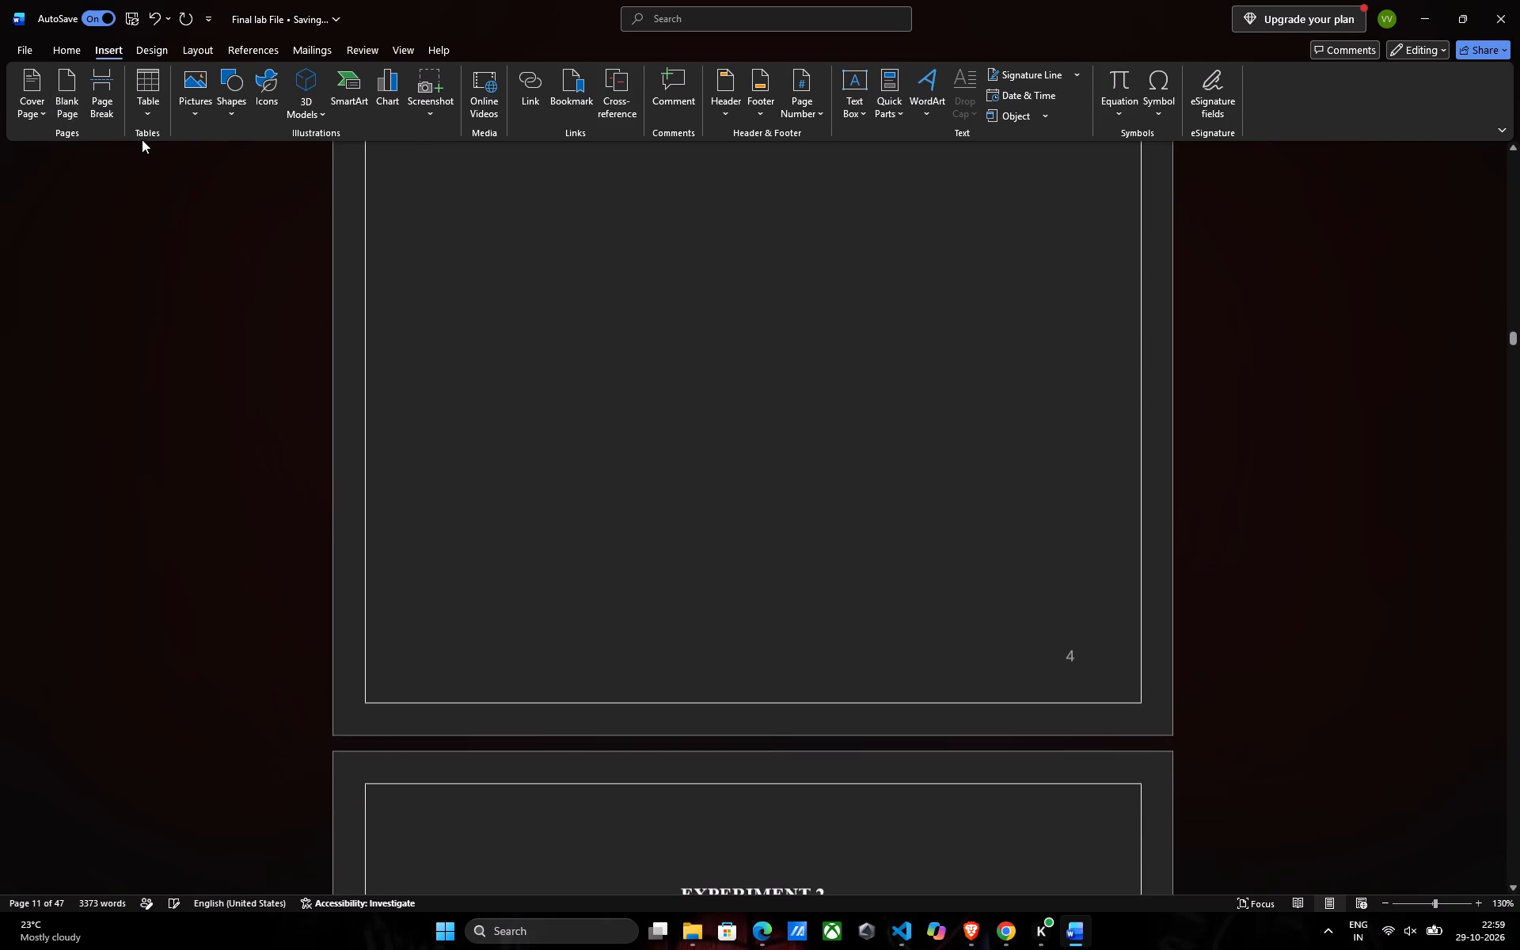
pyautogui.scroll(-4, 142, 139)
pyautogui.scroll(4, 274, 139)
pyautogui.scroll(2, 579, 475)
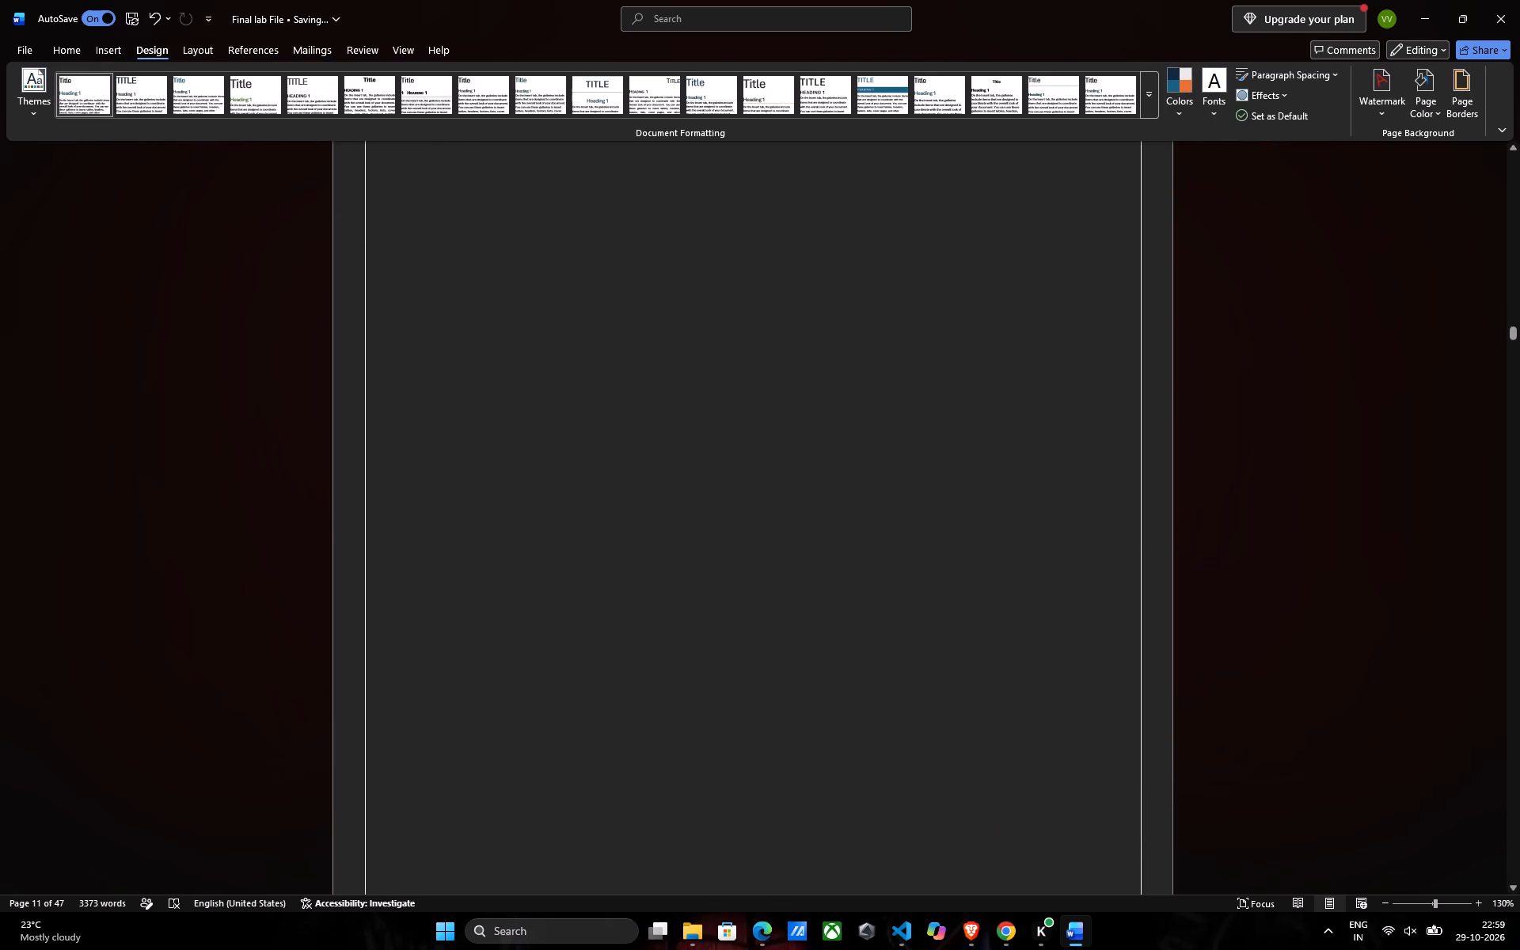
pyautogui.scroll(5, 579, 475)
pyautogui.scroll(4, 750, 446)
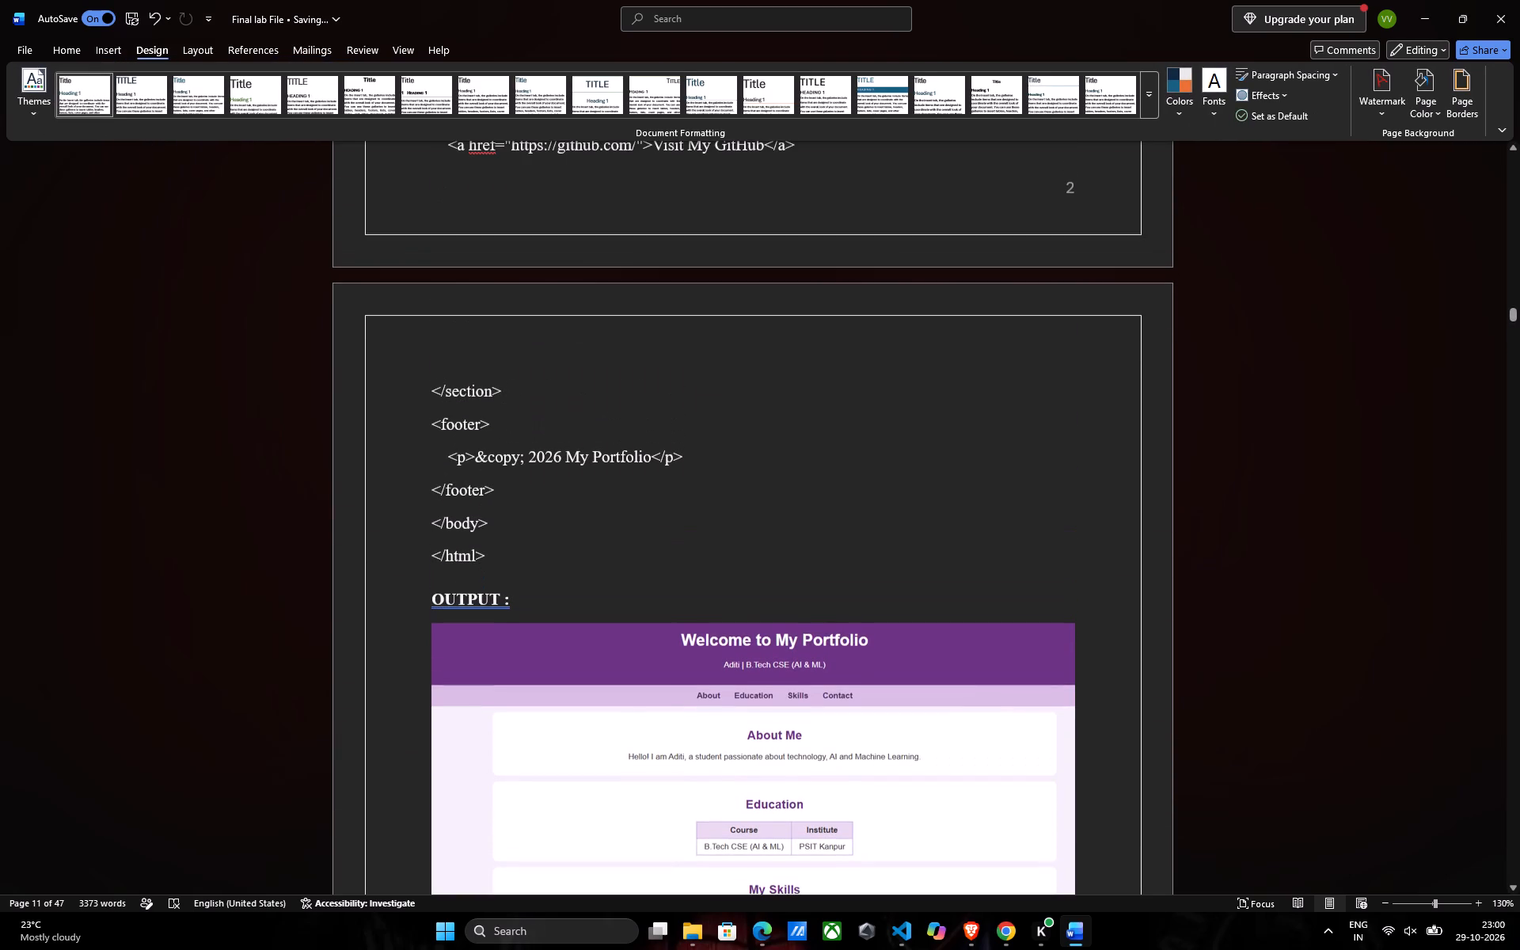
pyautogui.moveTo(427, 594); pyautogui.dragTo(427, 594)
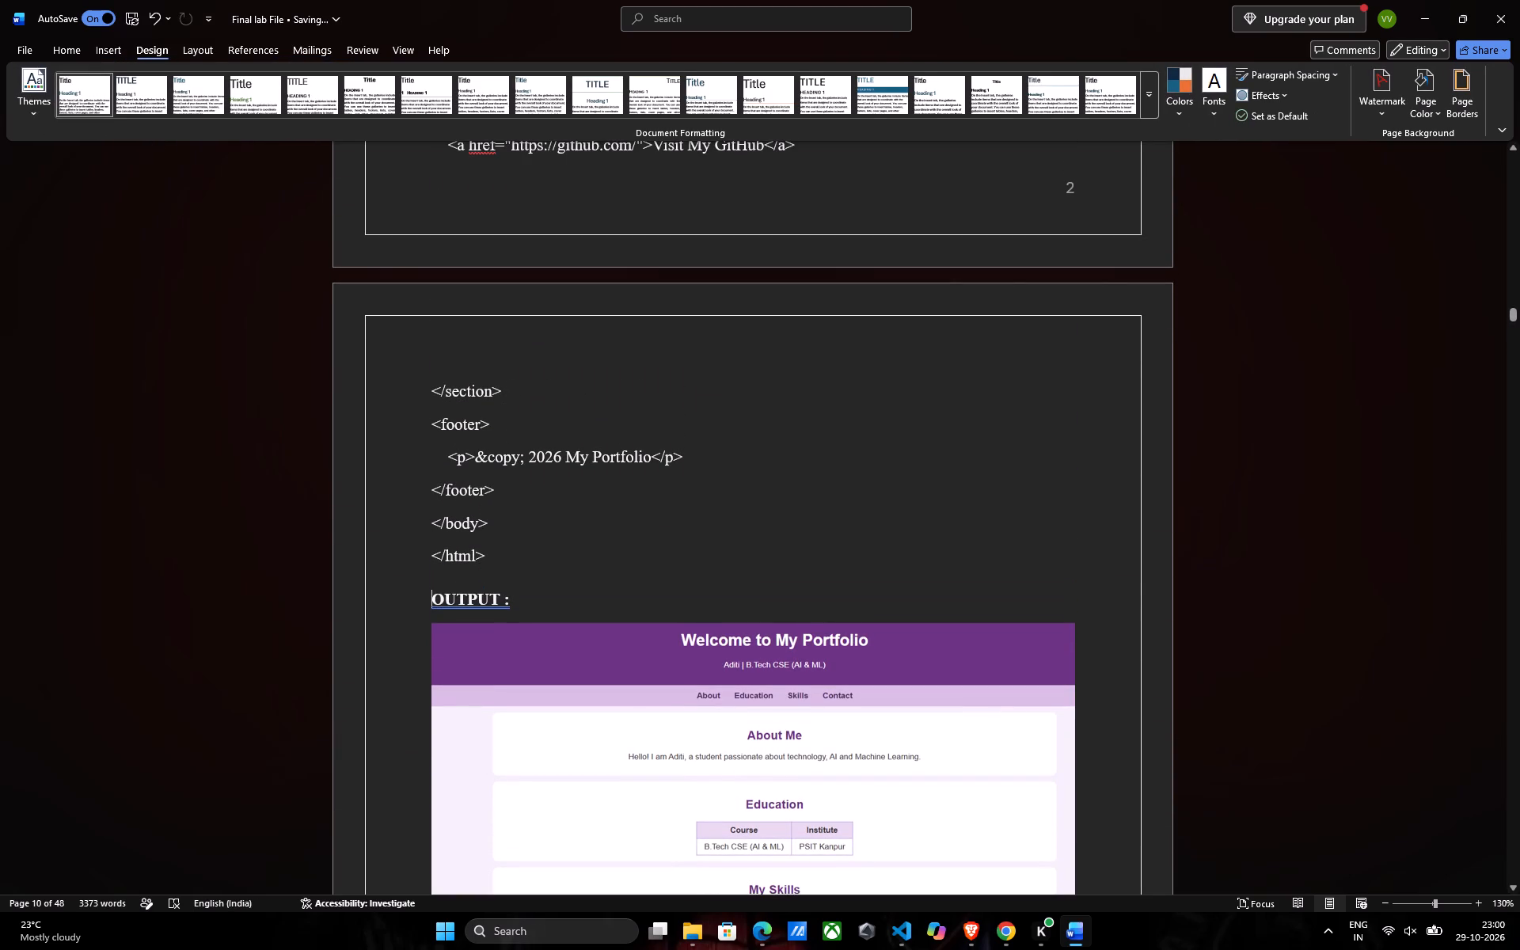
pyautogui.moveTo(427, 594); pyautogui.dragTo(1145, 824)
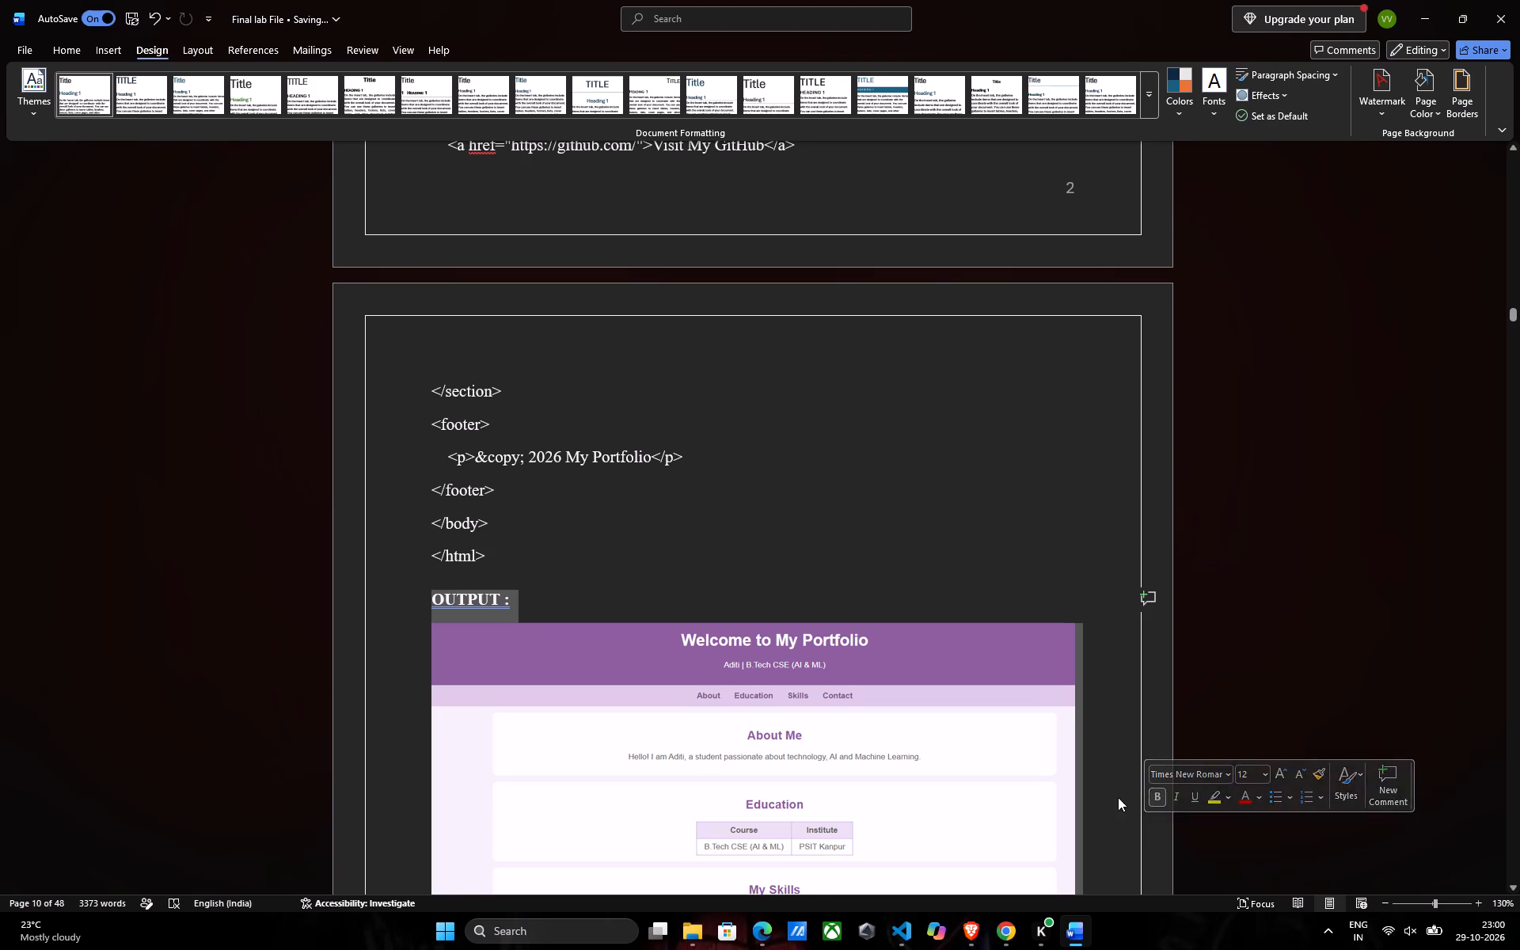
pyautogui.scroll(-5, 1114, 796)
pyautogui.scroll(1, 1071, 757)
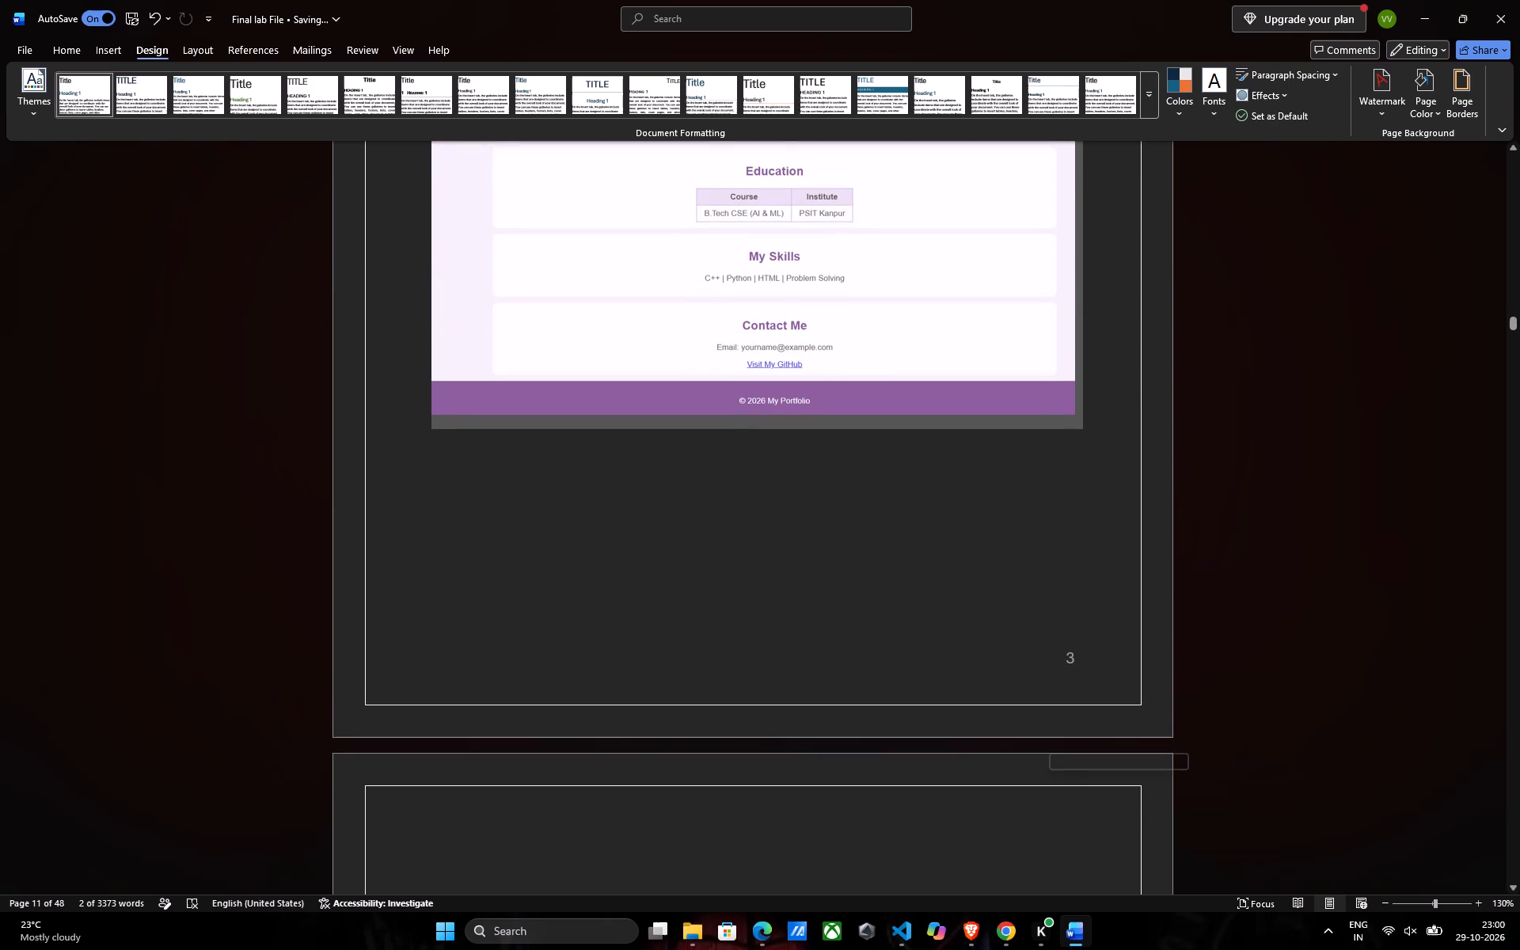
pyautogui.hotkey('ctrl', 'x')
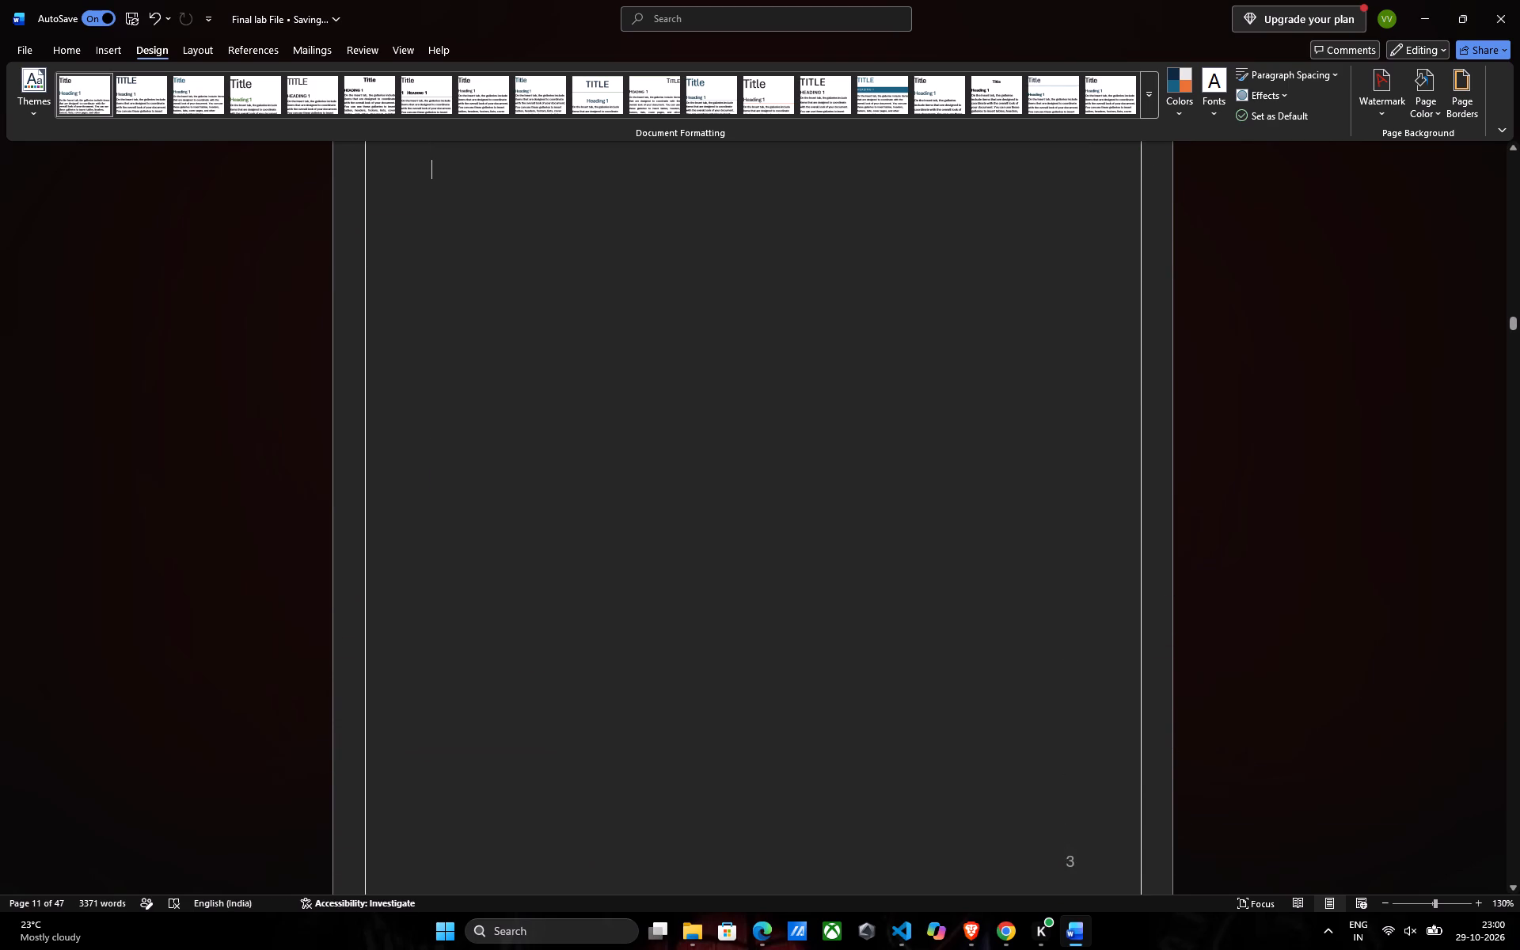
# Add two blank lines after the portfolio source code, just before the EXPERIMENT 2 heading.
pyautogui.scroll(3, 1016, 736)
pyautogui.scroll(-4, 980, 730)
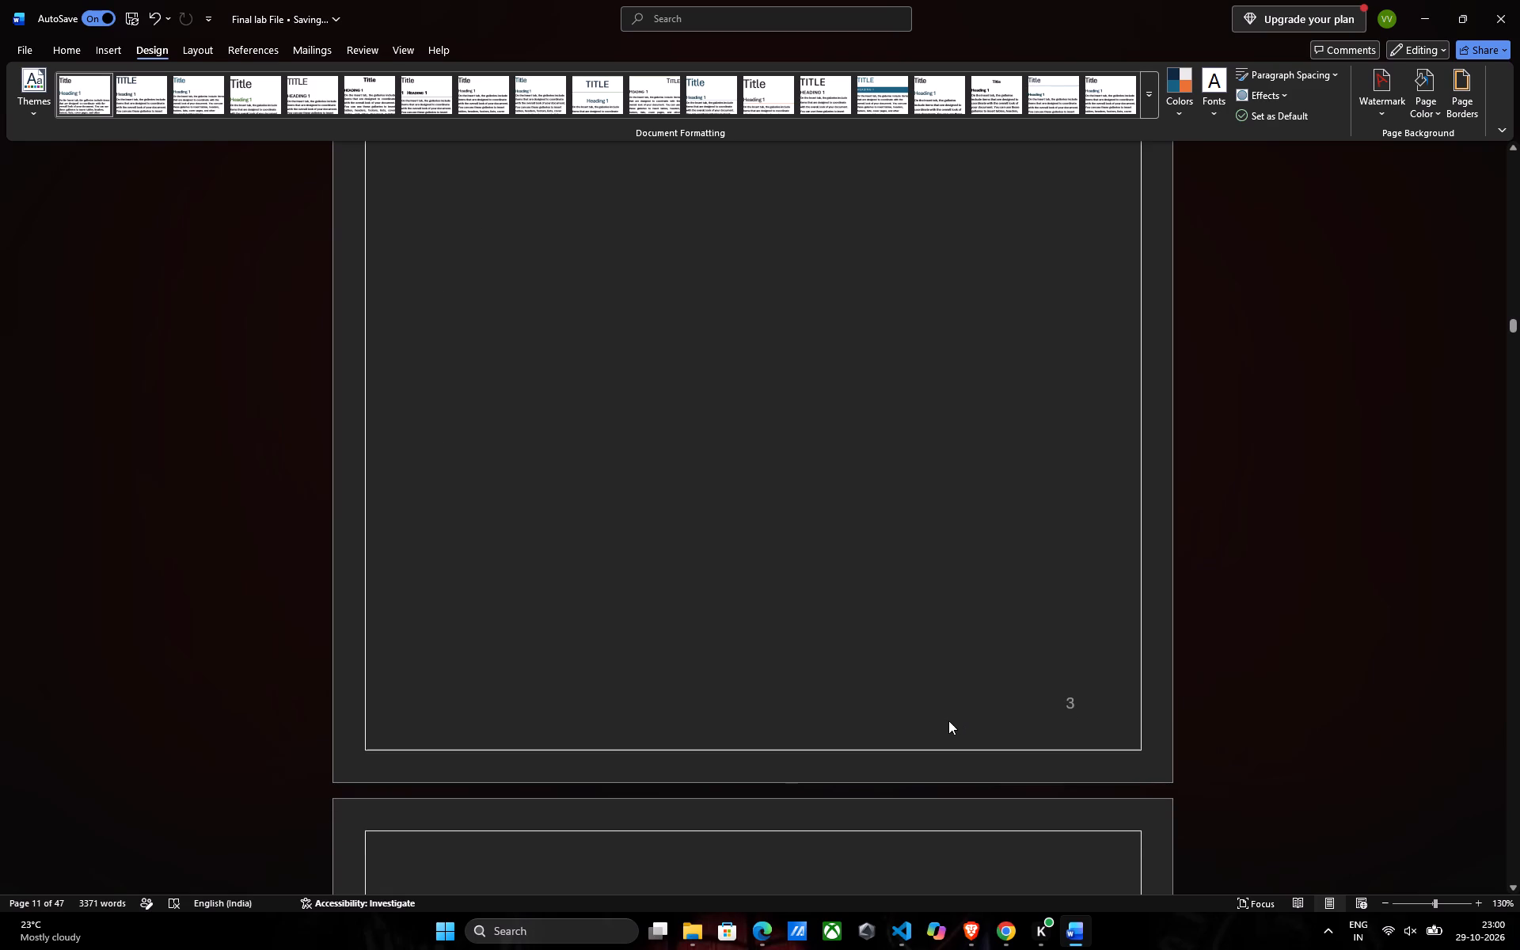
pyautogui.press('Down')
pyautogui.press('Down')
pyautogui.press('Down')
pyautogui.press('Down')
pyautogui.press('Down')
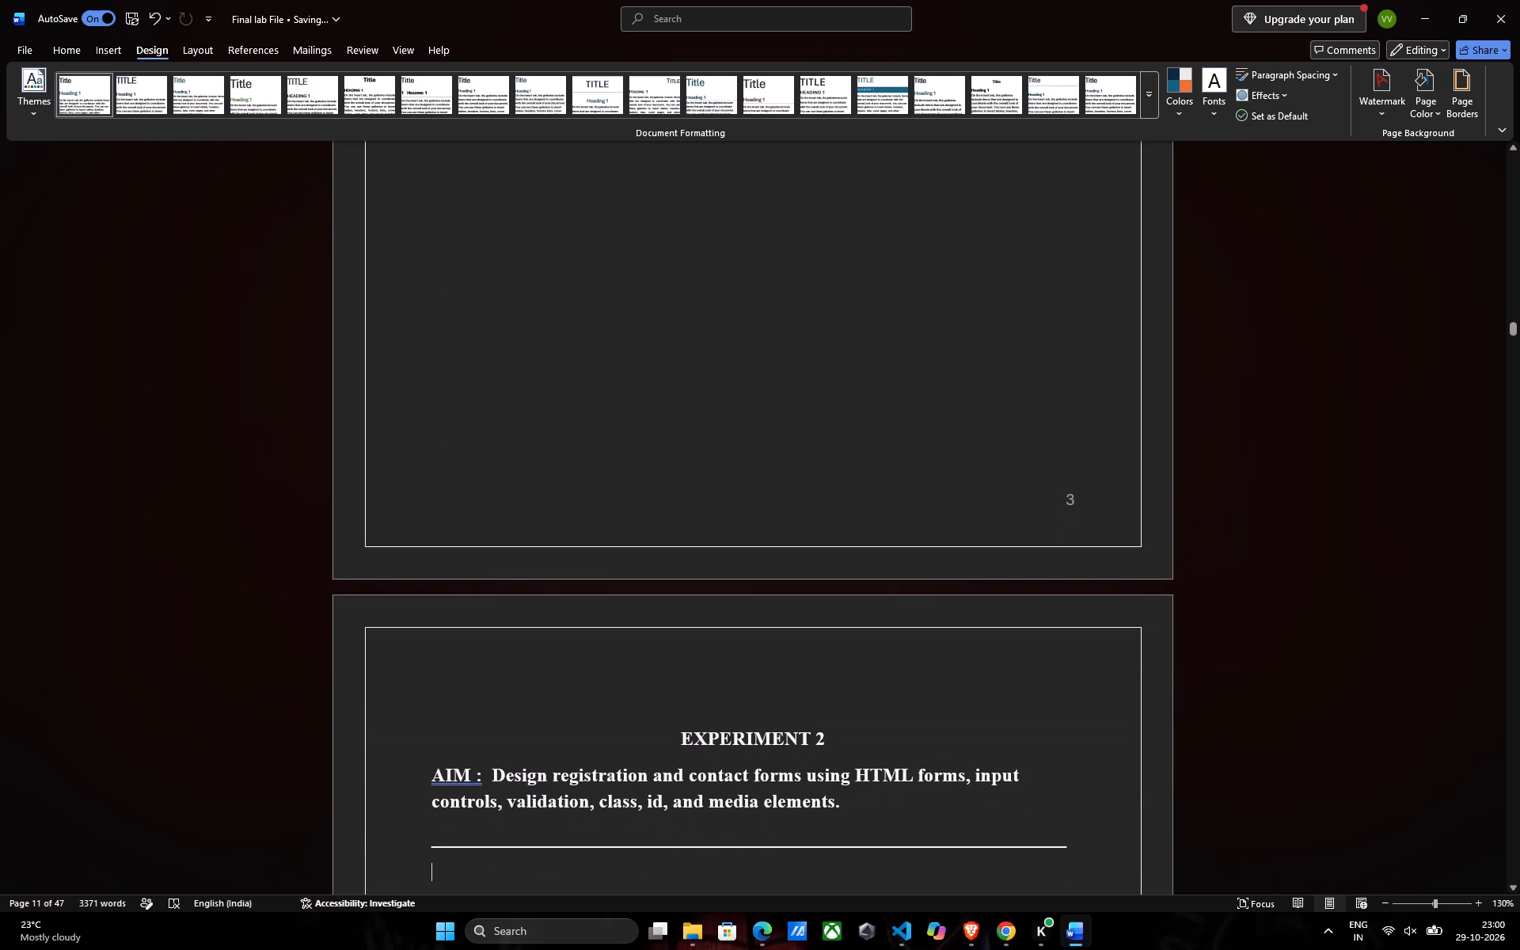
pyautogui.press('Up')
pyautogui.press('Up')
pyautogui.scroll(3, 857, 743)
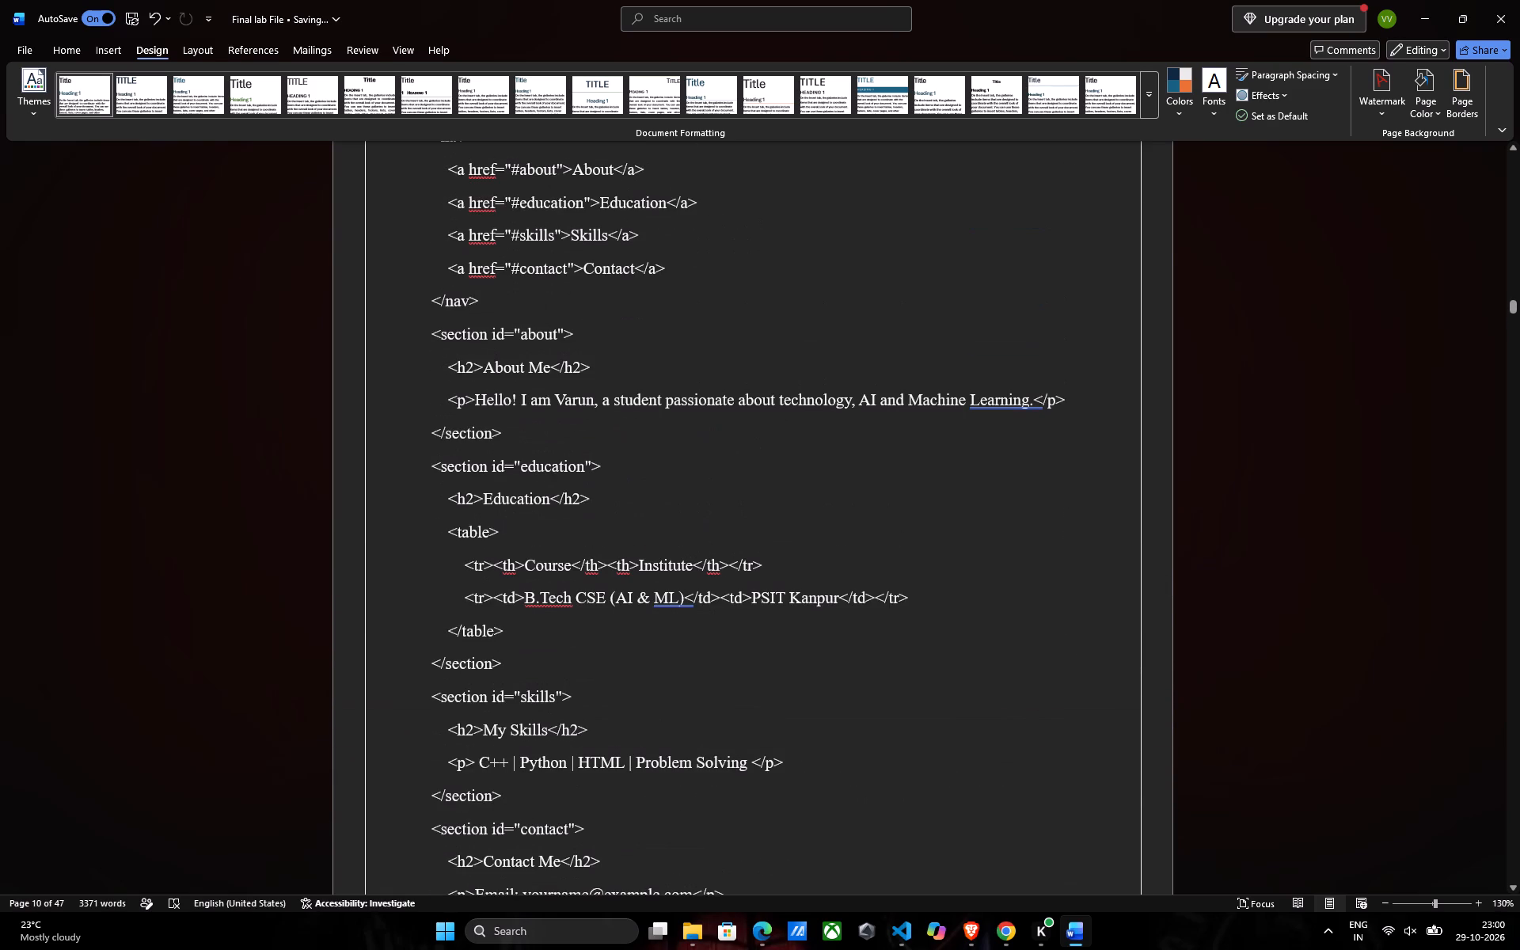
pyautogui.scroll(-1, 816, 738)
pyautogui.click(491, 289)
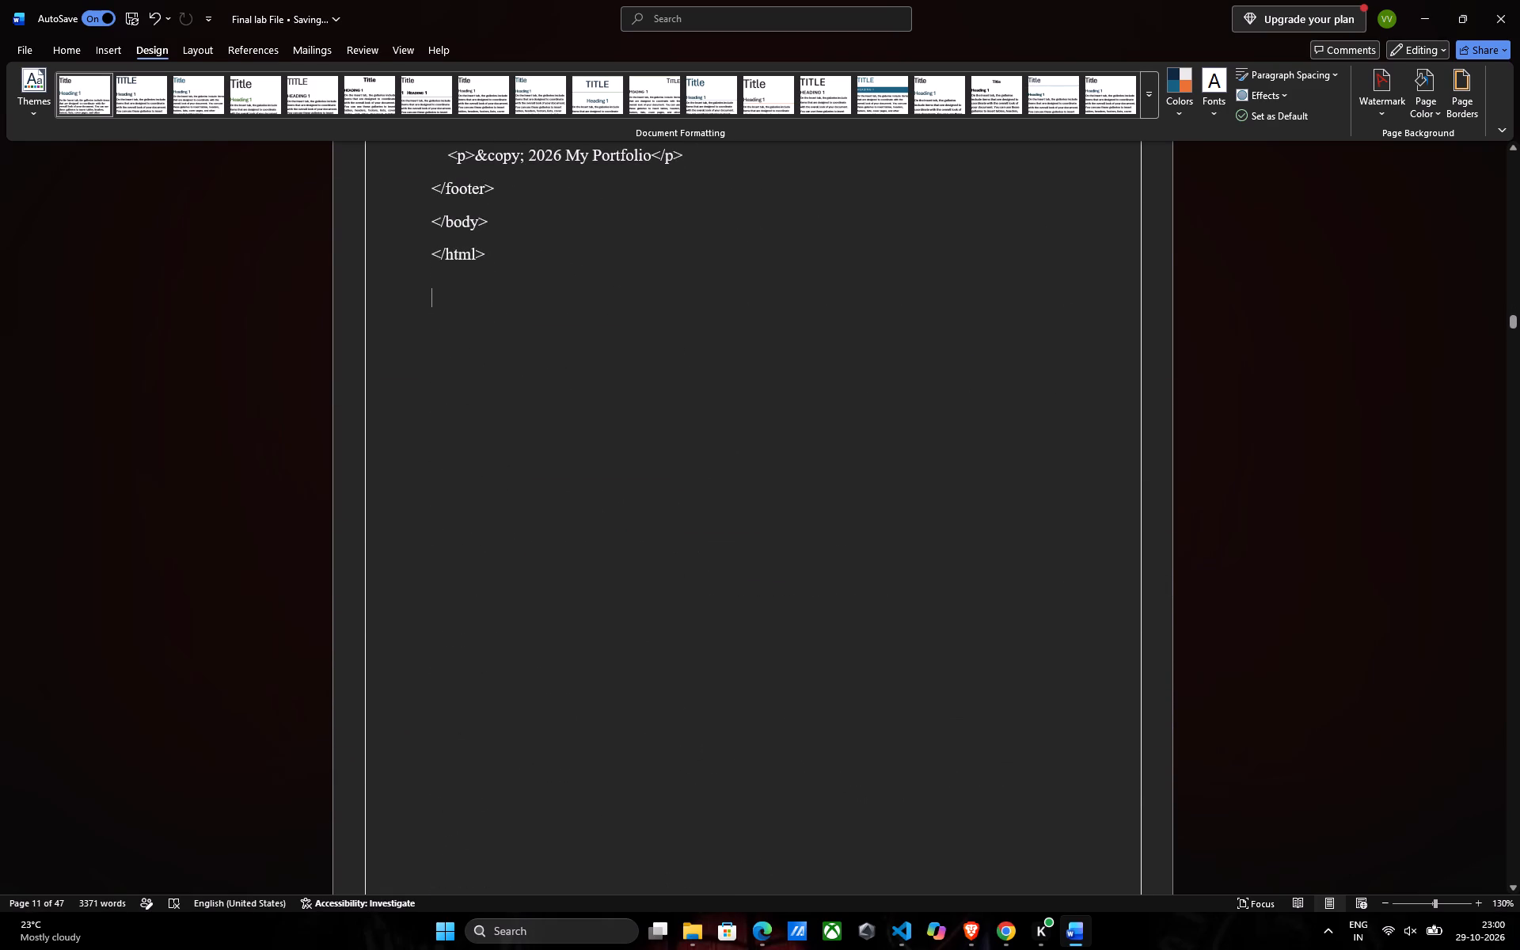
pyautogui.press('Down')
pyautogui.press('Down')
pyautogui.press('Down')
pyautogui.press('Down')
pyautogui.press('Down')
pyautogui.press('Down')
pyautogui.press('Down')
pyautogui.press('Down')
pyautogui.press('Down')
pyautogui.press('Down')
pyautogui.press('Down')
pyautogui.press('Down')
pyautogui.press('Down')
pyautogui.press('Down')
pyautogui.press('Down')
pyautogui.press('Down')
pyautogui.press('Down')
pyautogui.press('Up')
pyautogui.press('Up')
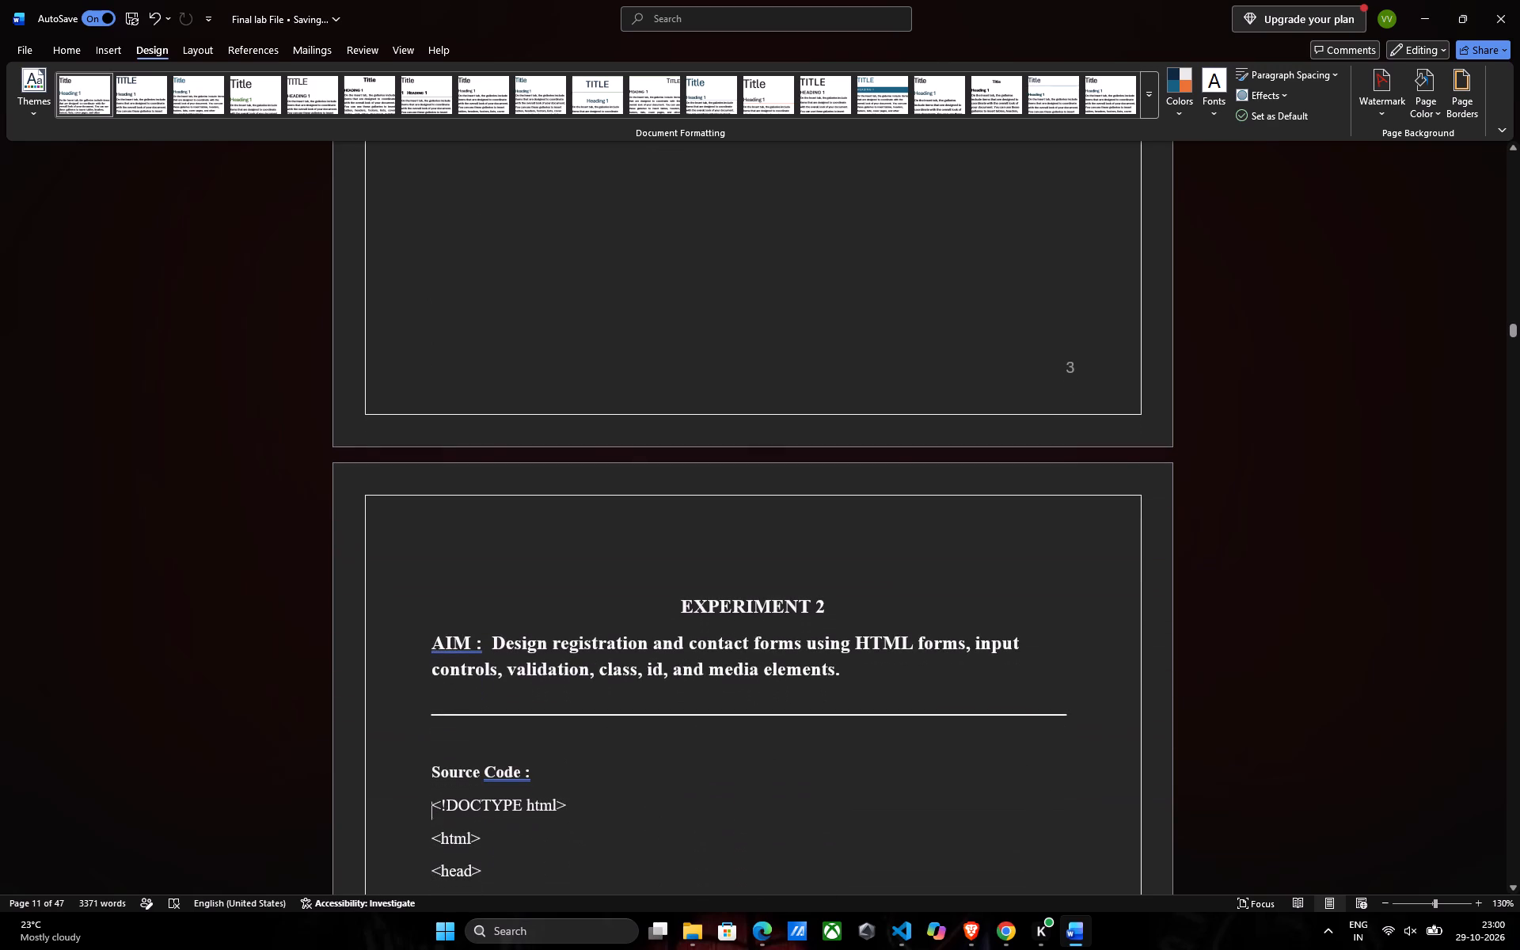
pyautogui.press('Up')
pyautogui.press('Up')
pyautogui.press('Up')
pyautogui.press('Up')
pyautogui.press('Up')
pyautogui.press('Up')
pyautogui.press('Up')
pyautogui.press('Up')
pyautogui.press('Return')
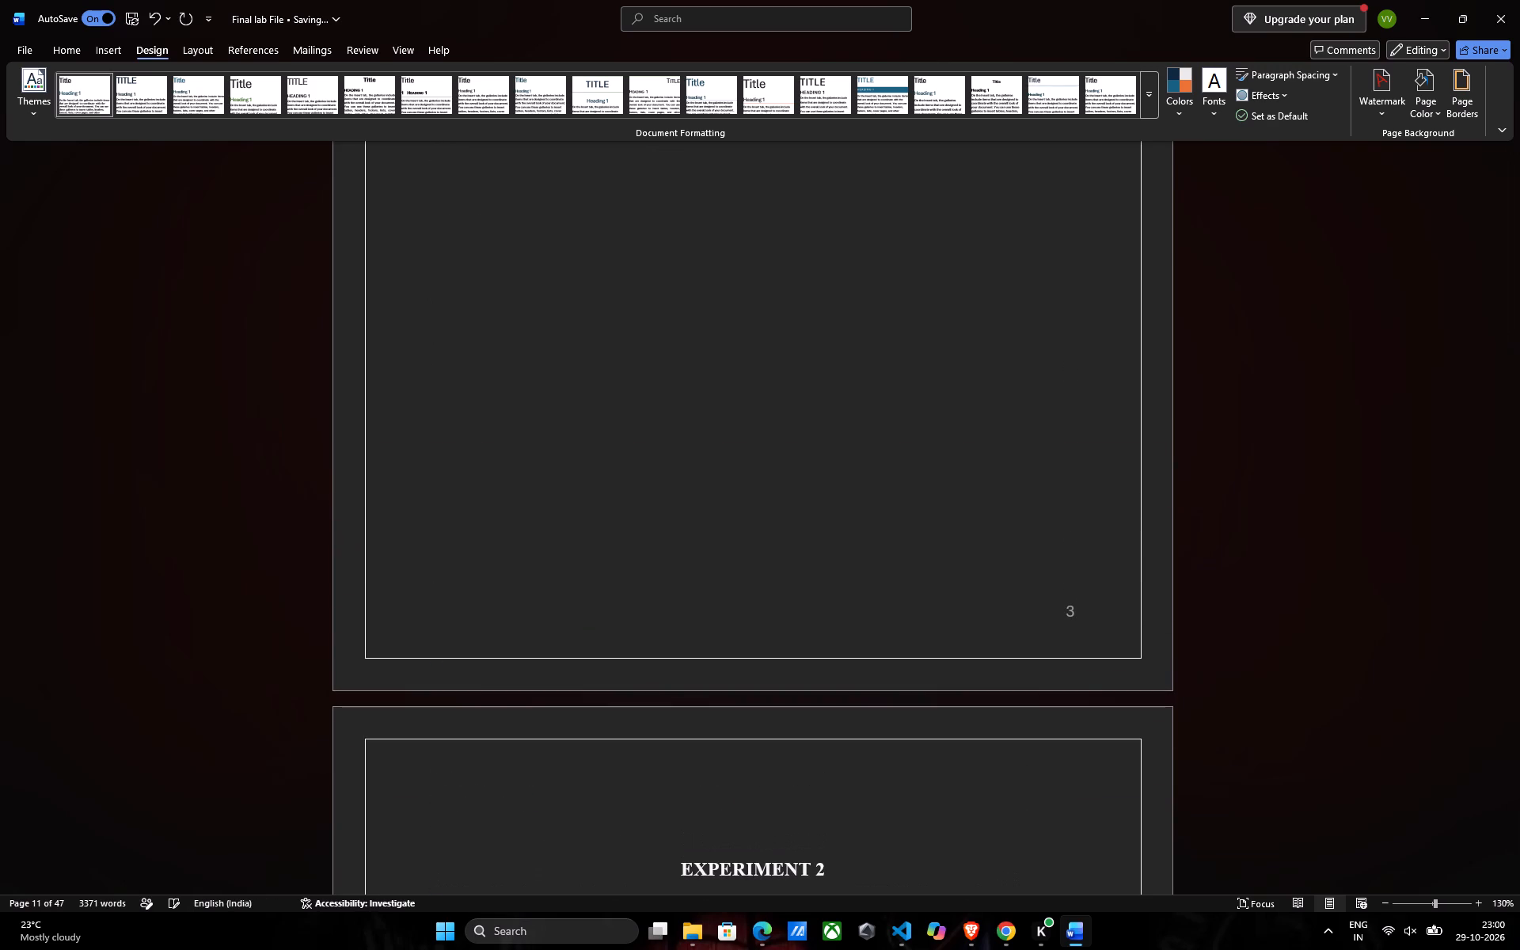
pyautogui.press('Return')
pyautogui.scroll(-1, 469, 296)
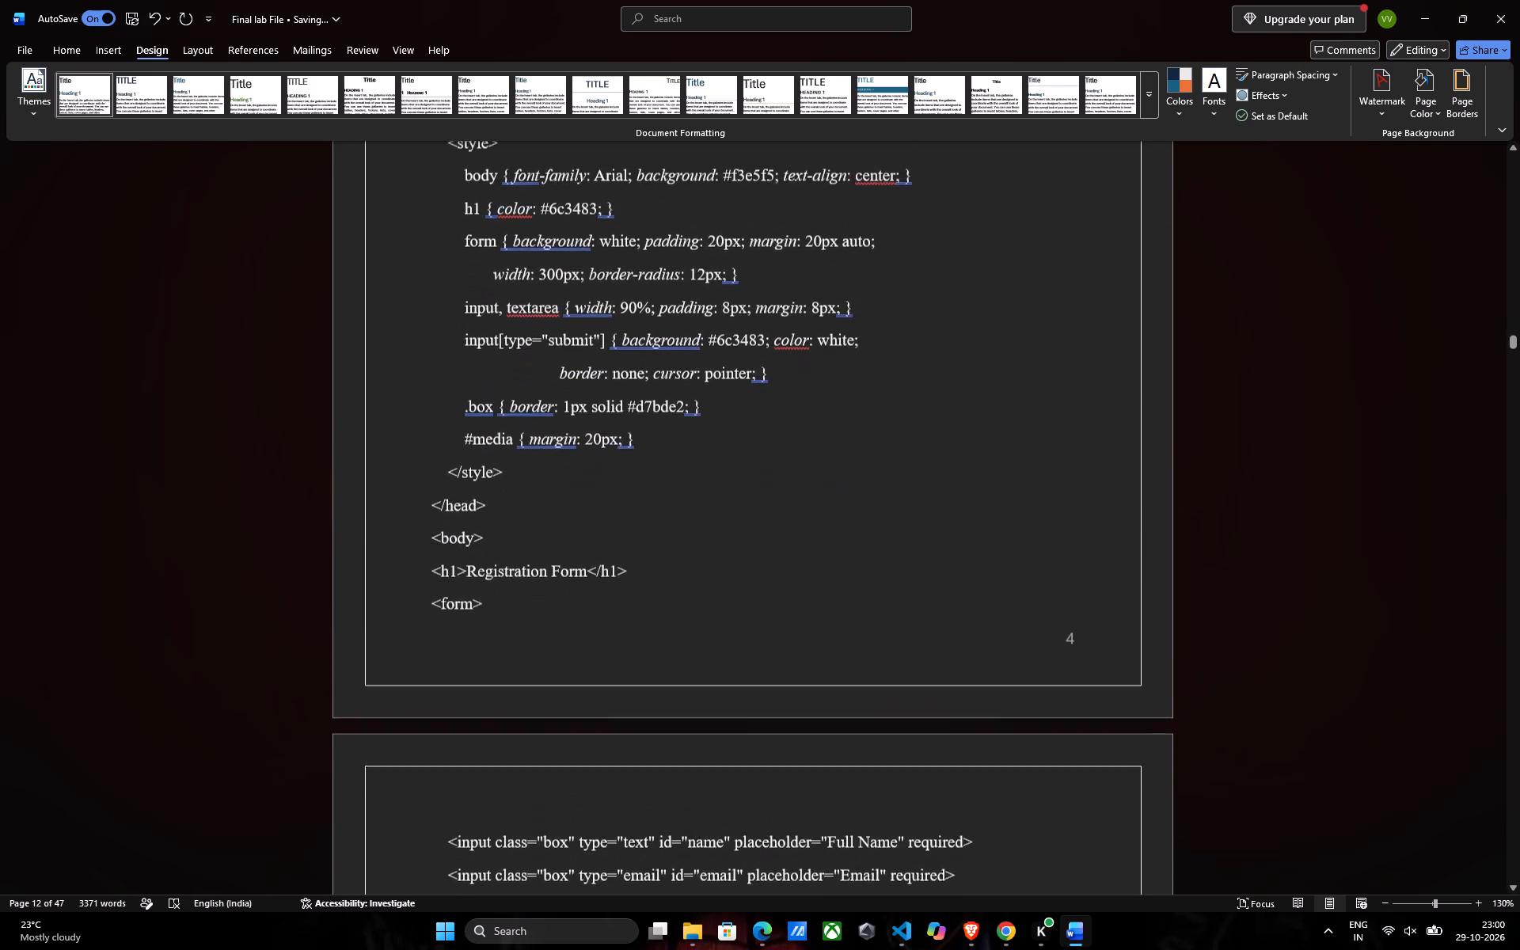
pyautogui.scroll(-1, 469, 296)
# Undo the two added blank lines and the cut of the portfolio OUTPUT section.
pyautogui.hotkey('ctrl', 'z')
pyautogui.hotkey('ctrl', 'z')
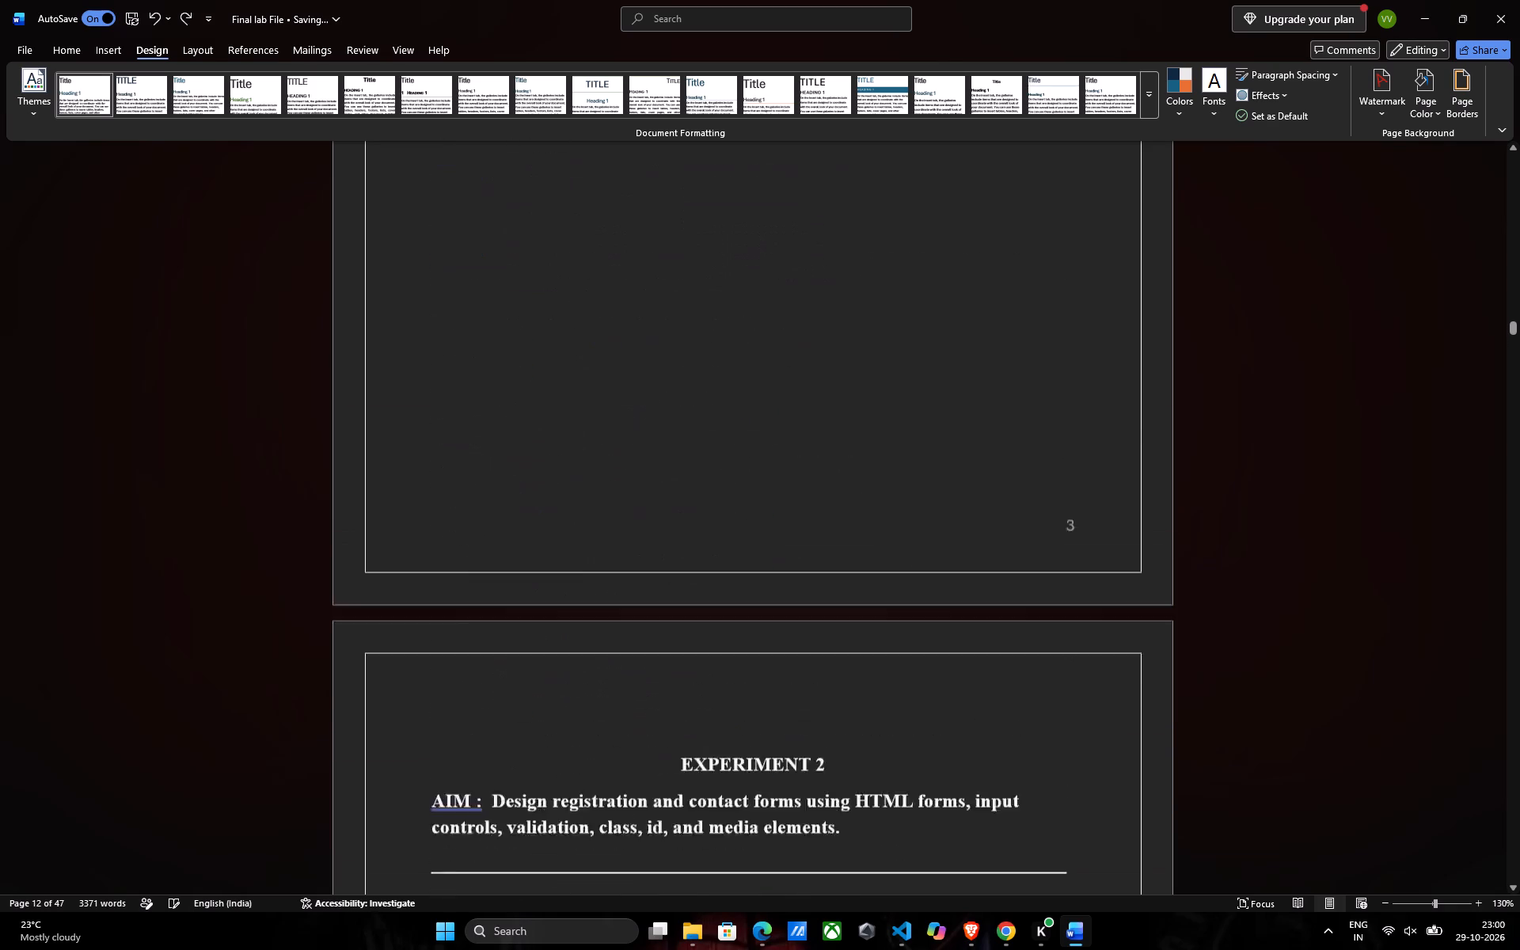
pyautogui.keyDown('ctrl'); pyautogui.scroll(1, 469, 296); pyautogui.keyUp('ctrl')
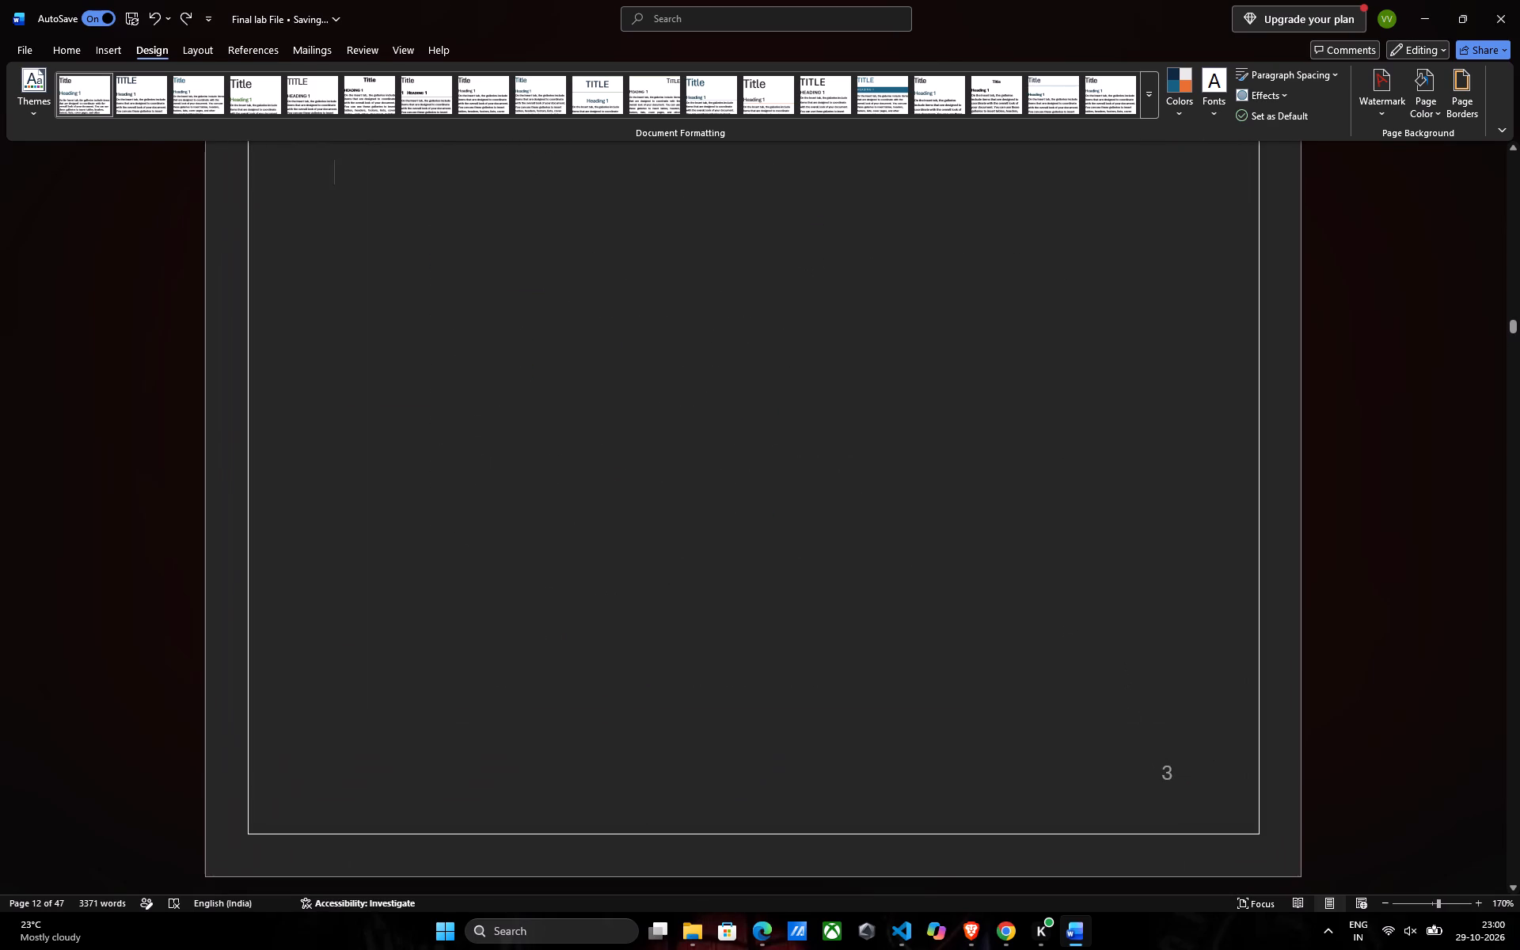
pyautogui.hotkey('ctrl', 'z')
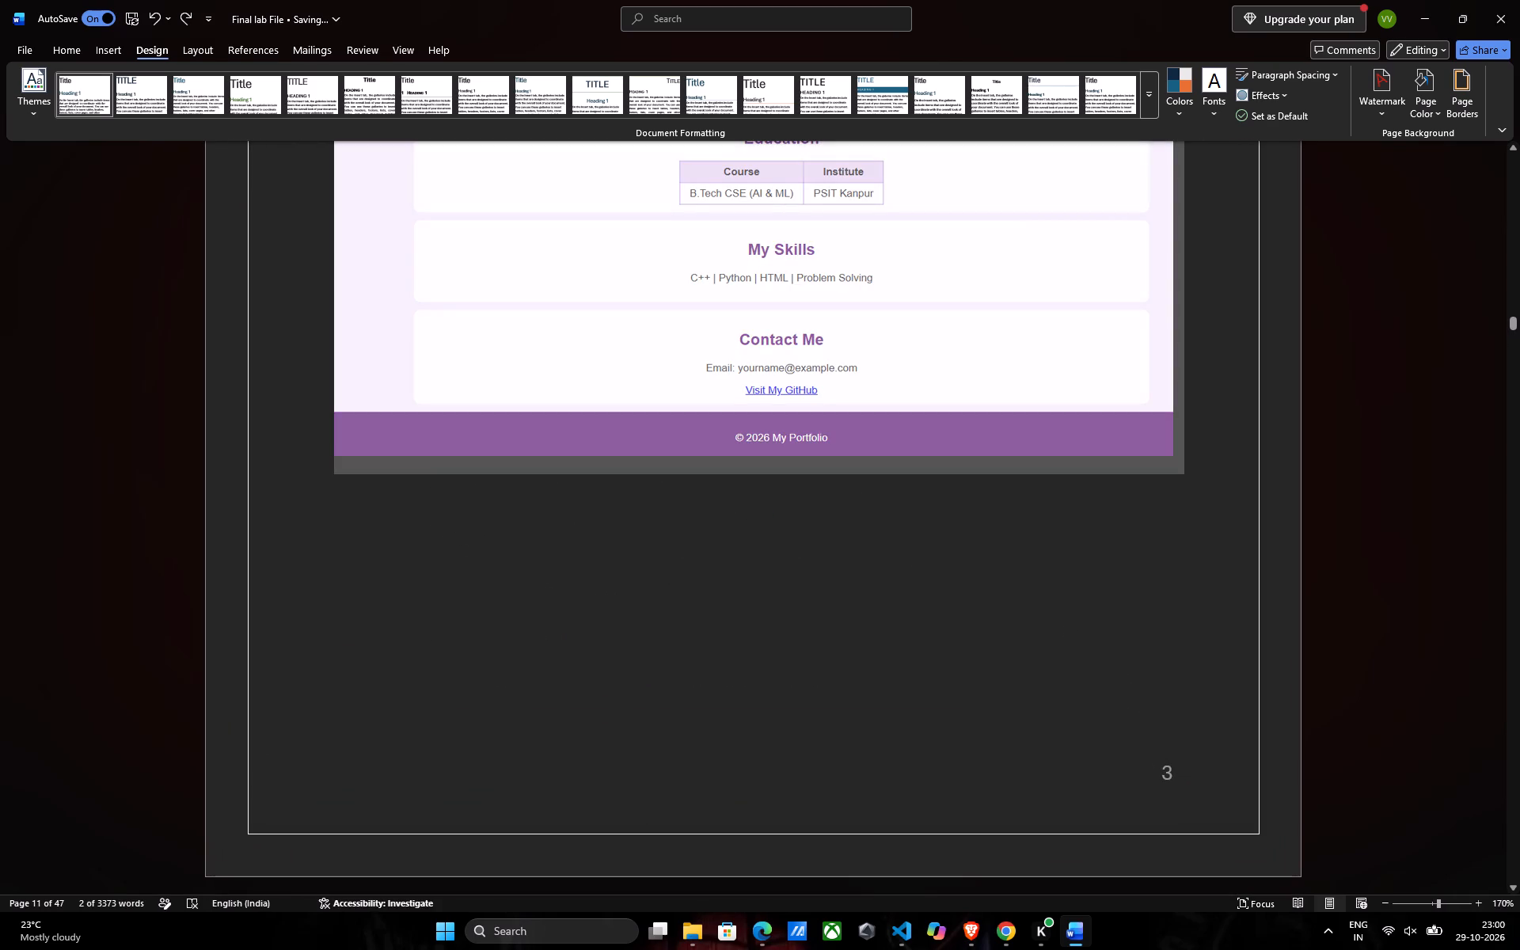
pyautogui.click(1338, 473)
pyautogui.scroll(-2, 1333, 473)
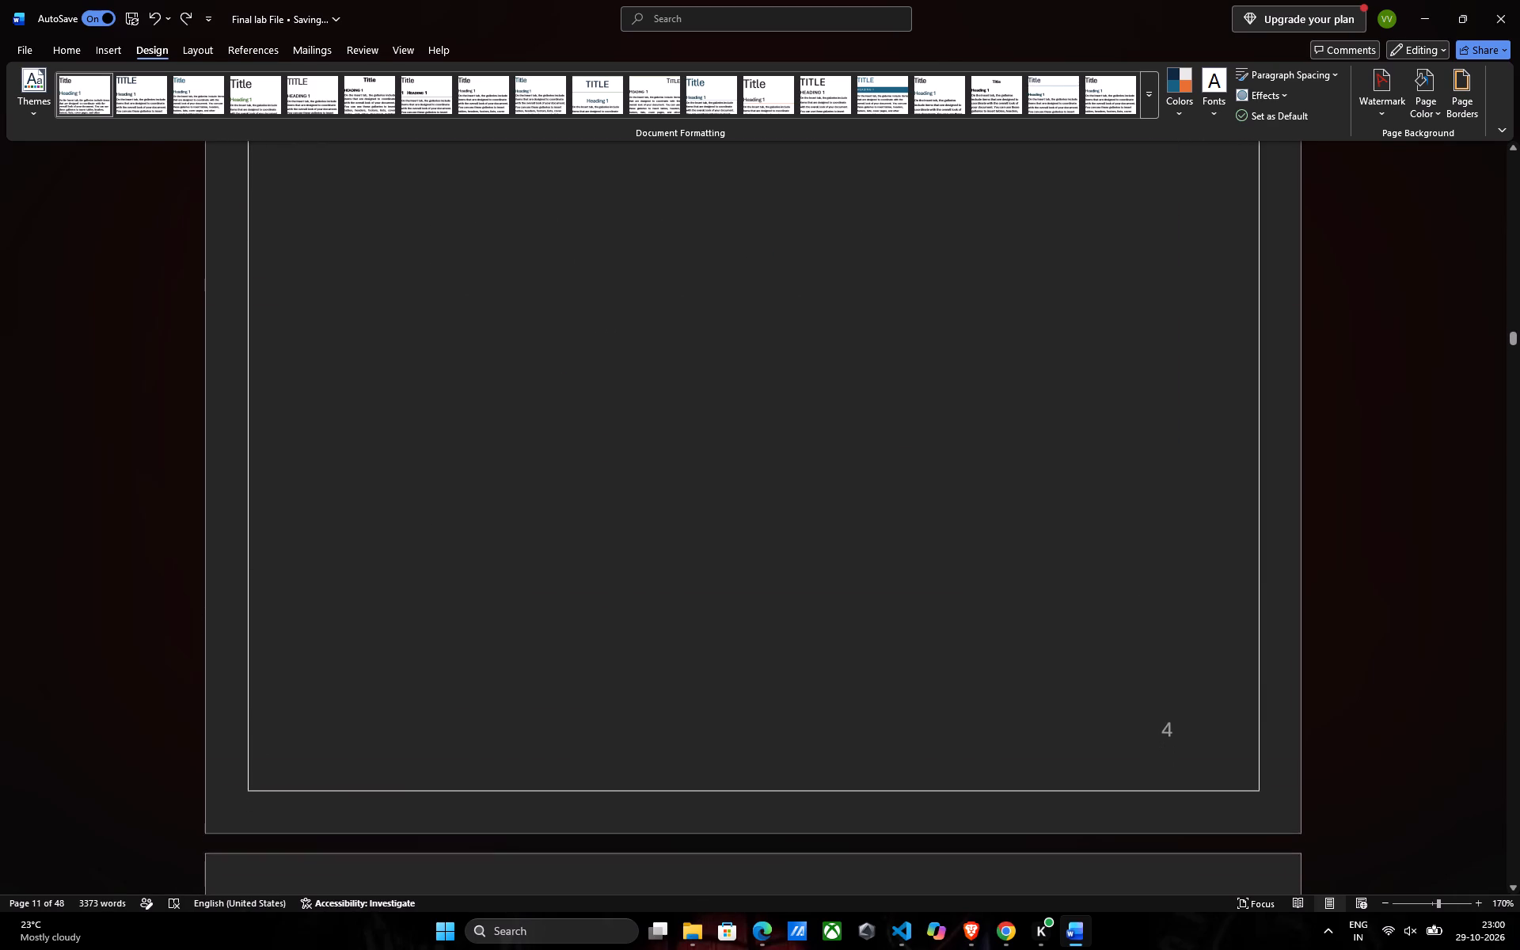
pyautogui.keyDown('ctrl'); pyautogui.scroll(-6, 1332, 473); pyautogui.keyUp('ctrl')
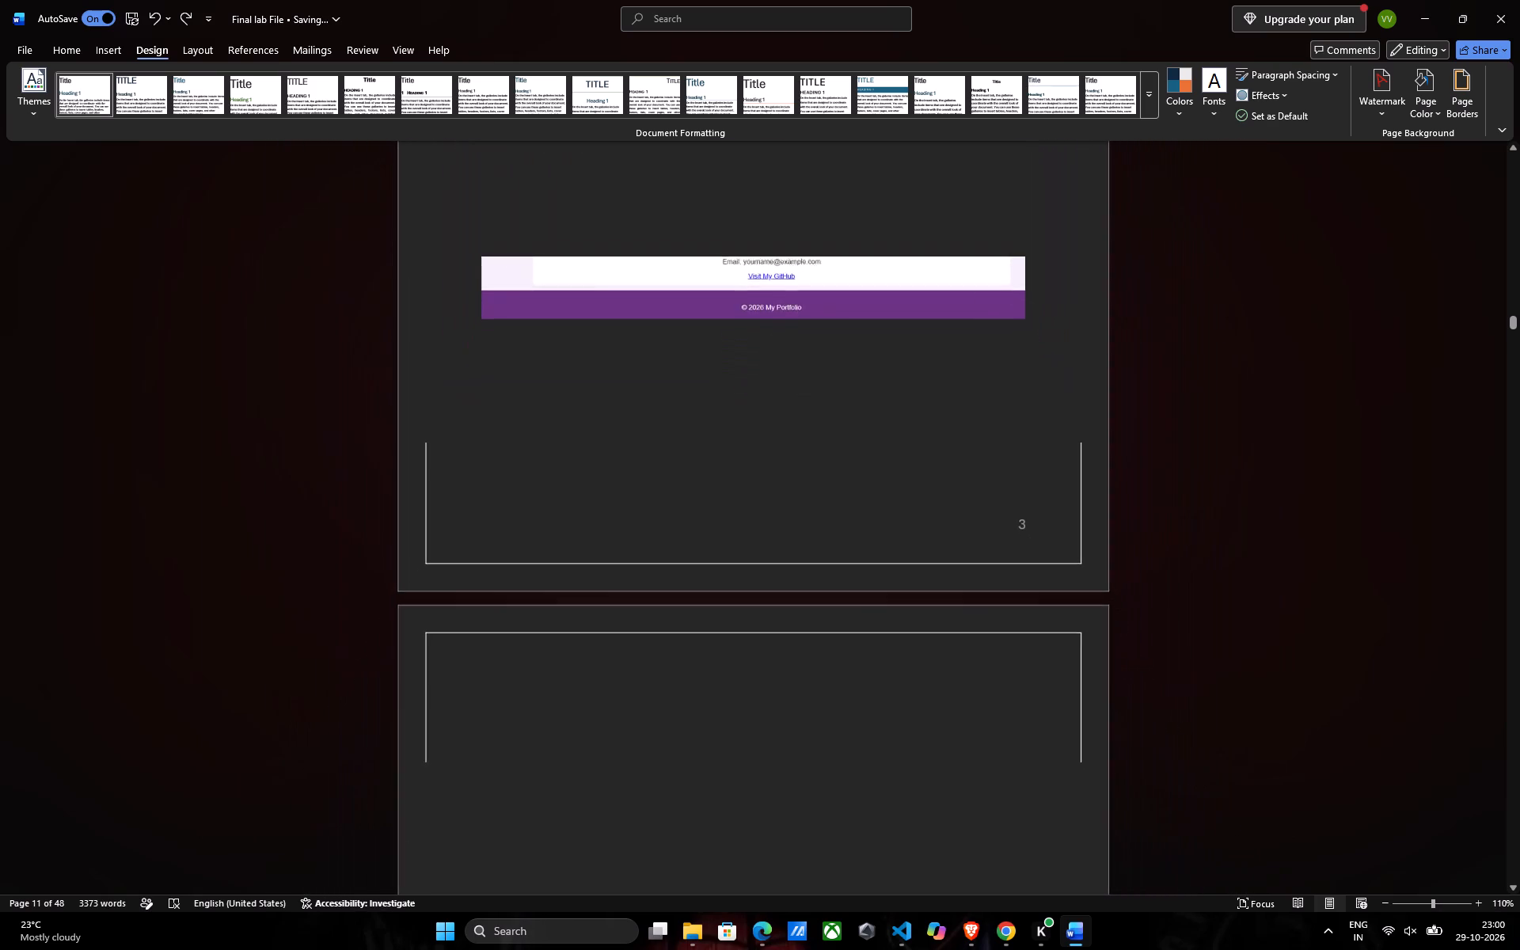
# Add an "Output:" heading at the start of the blank page after the portfolio output, followed by a new line.
pyautogui.scroll(2, 1331, 474)
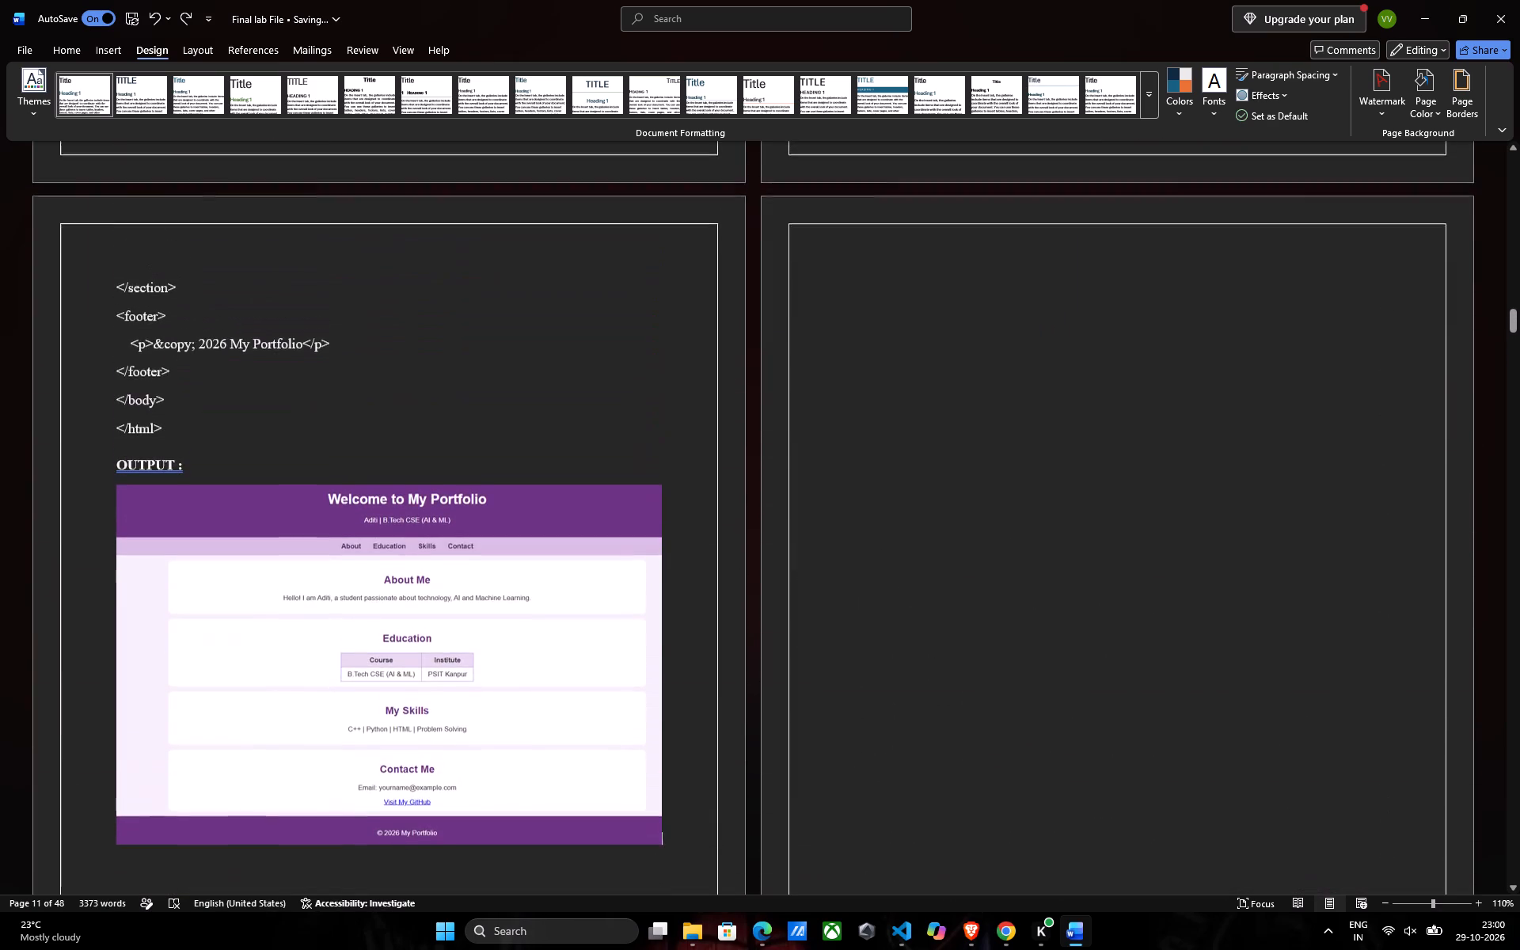
pyautogui.scroll(1, 1324, 477)
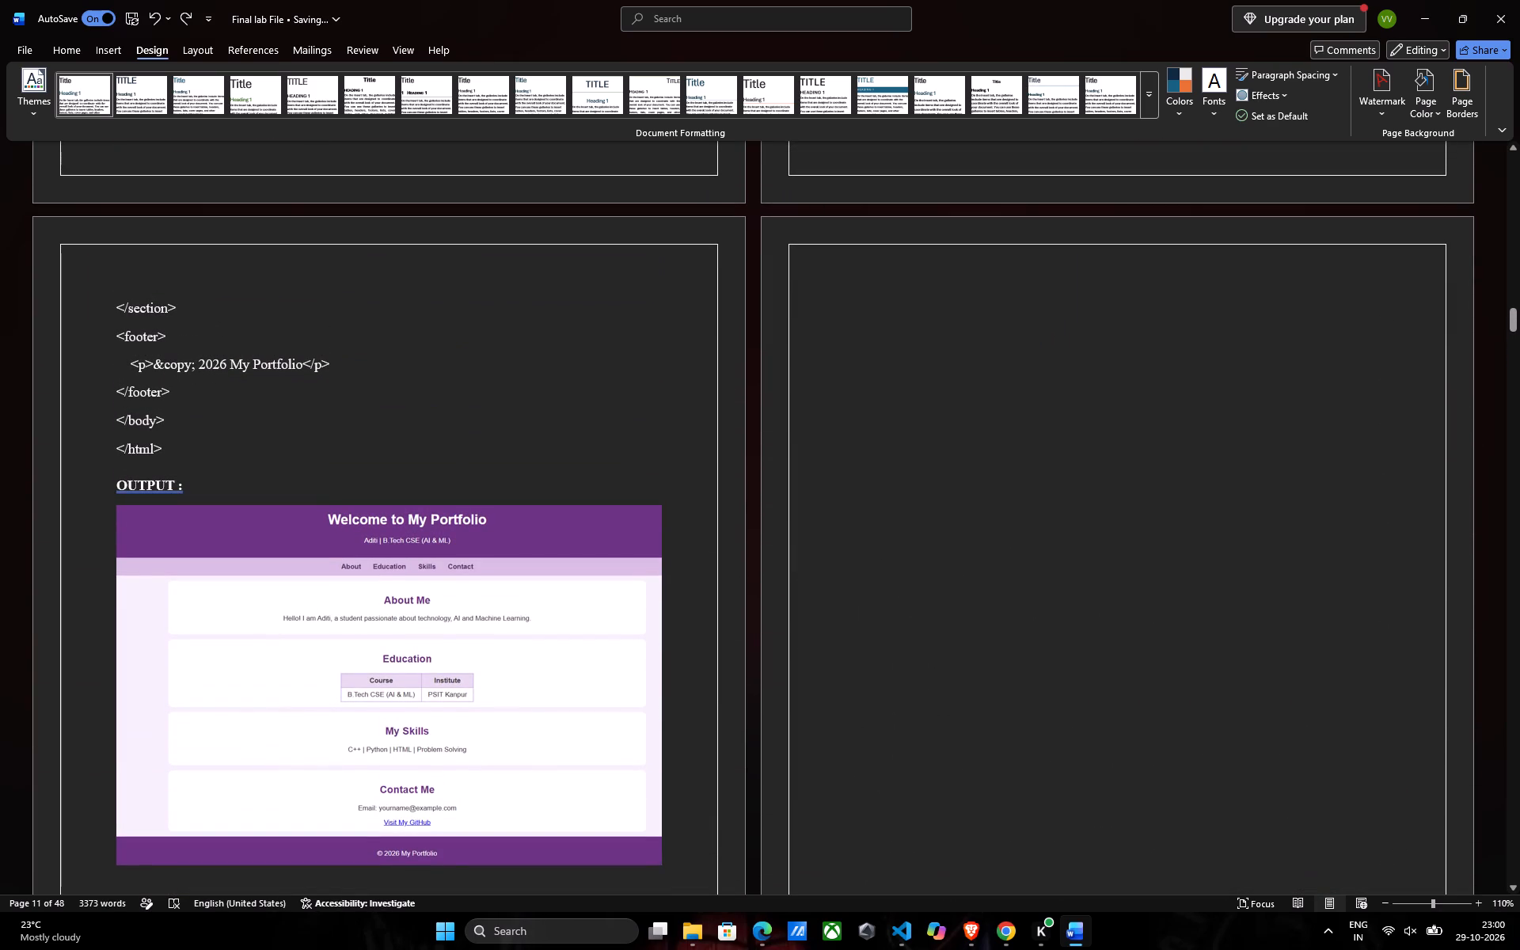
pyautogui.click(838, 310)
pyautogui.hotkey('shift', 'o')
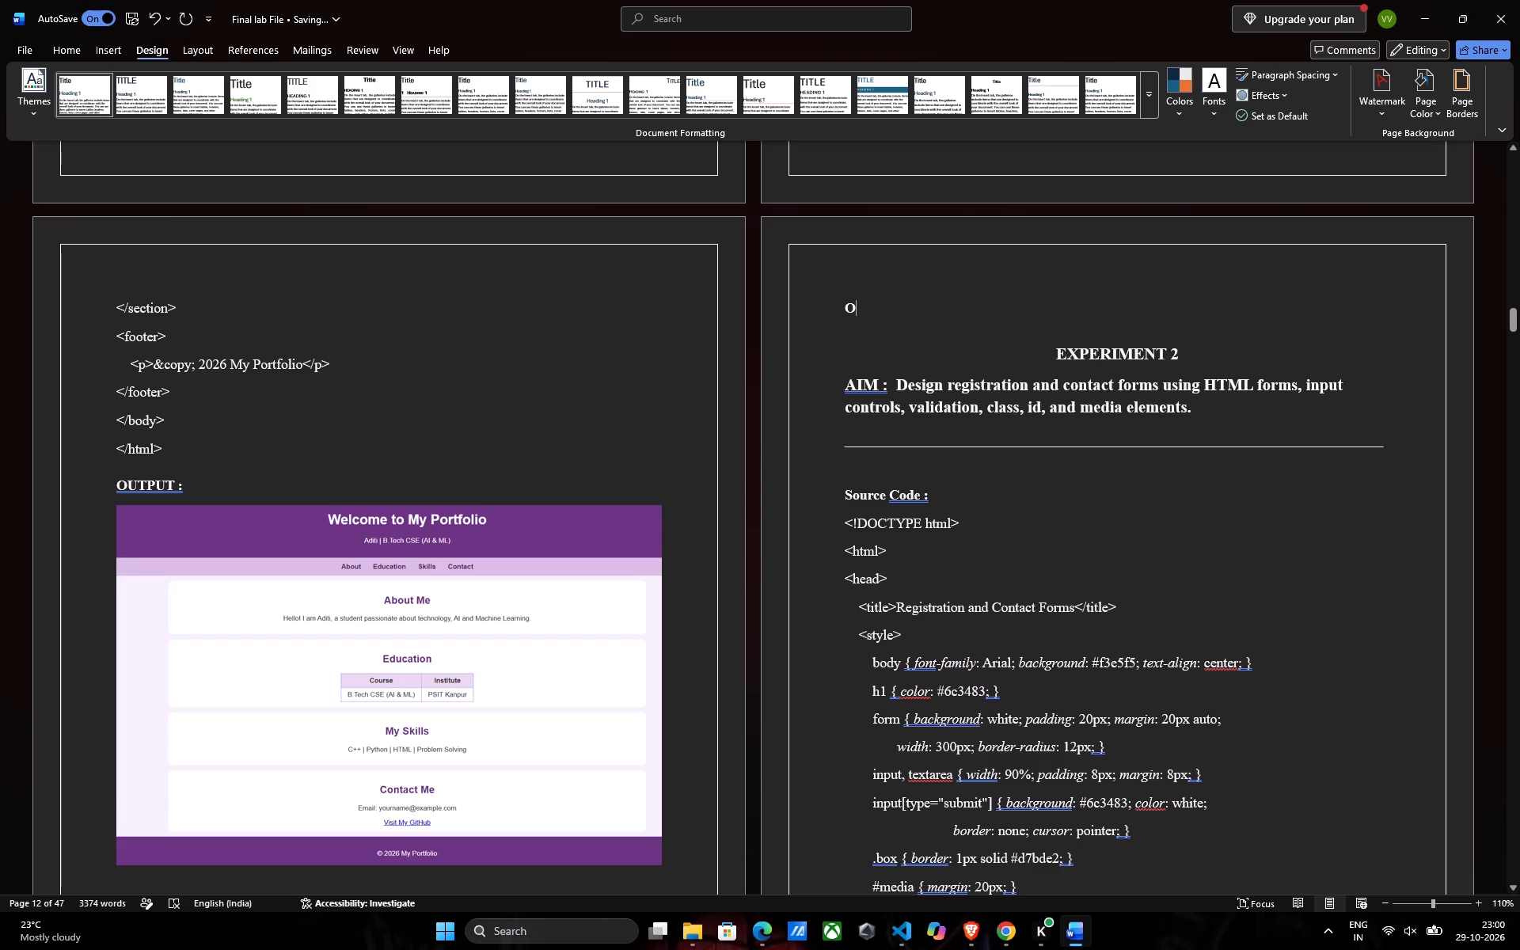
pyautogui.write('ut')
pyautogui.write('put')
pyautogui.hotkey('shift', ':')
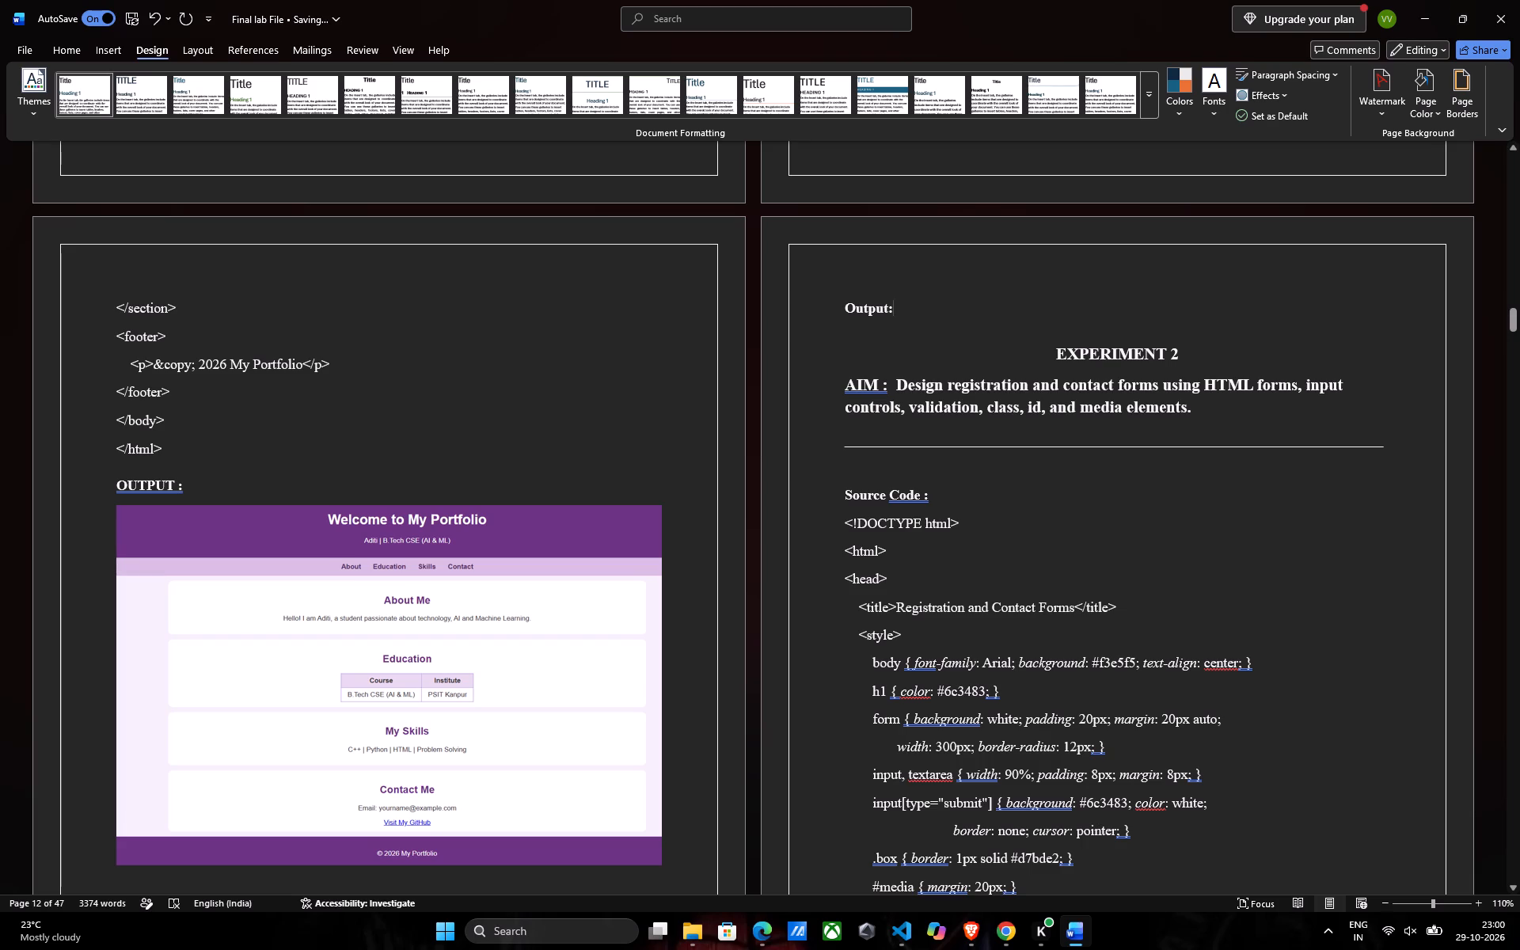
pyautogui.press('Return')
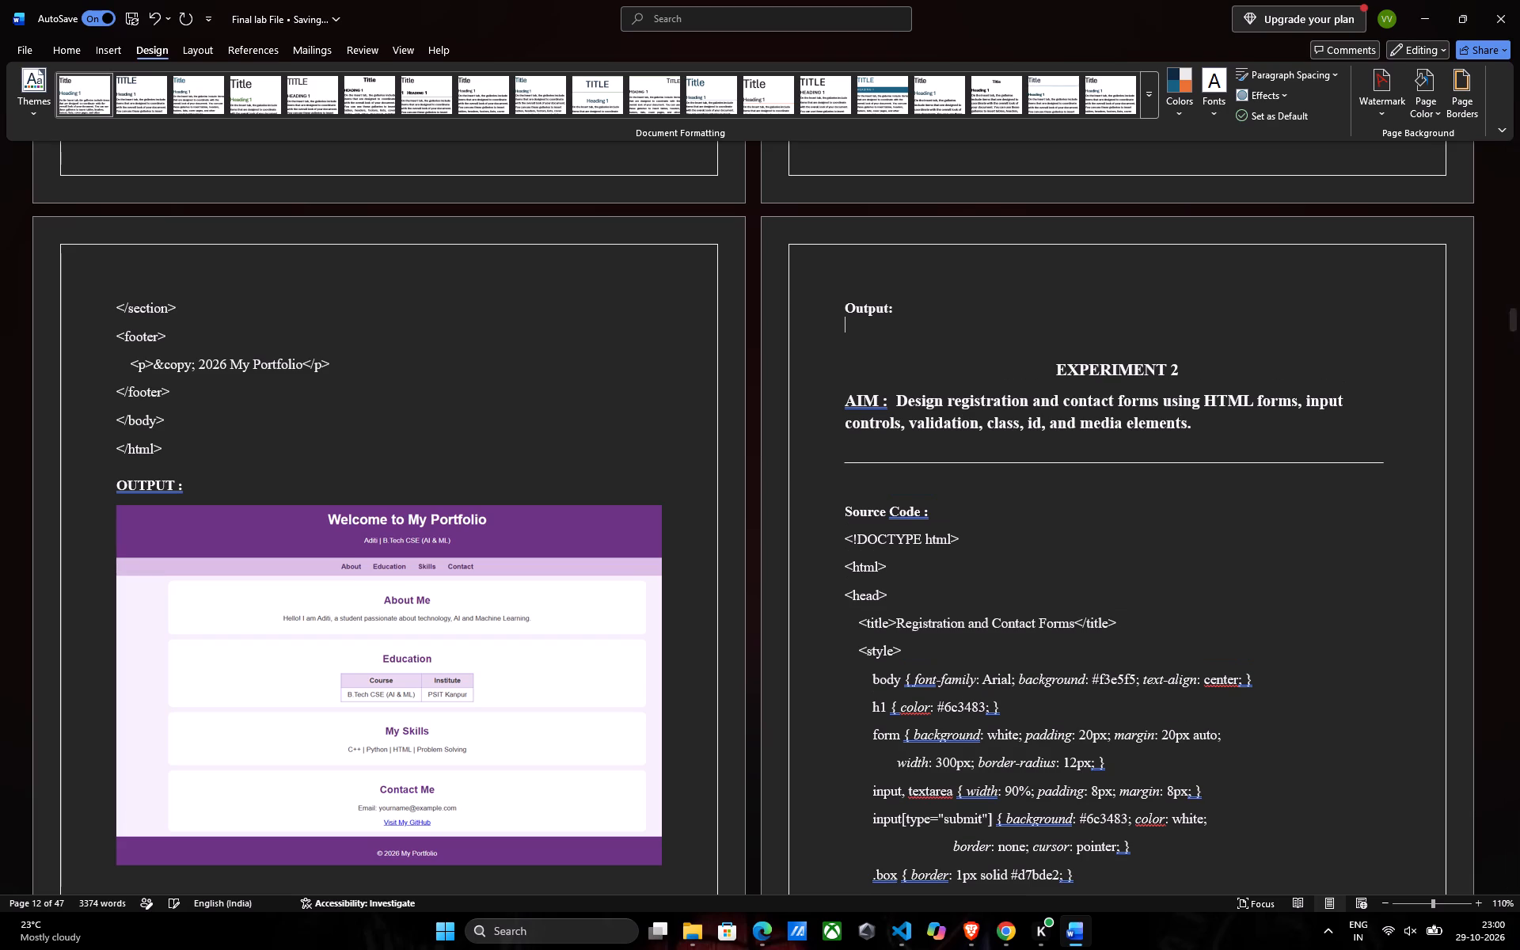
pyautogui.click(702, 927)
pyautogui.click(634, 394)
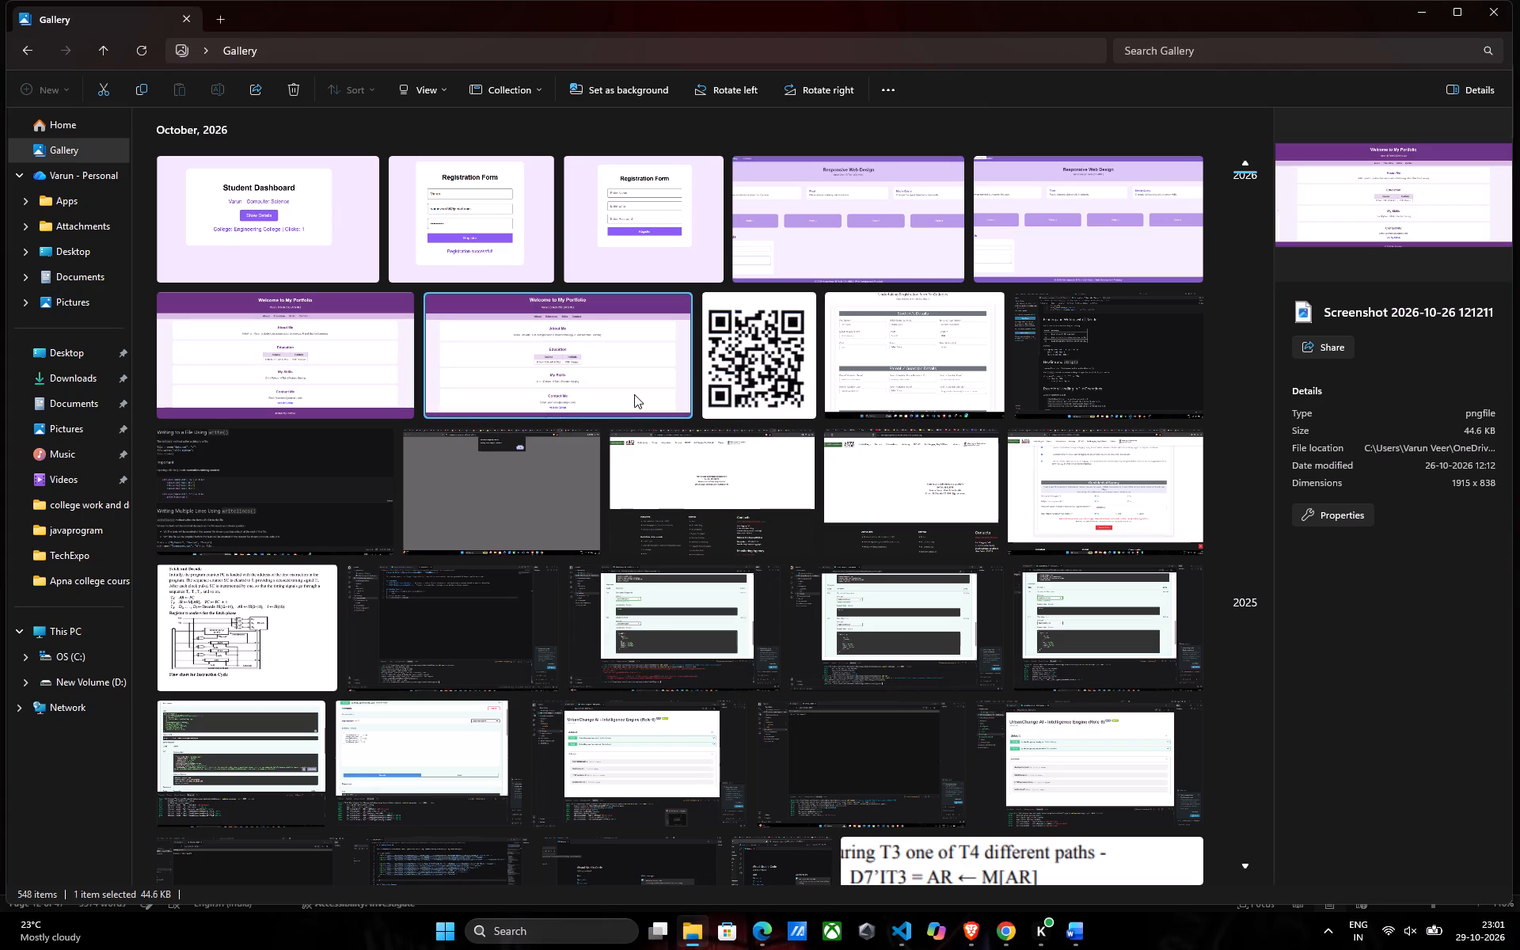
pyautogui.click(308, 386)
pyautogui.click(313, 385)
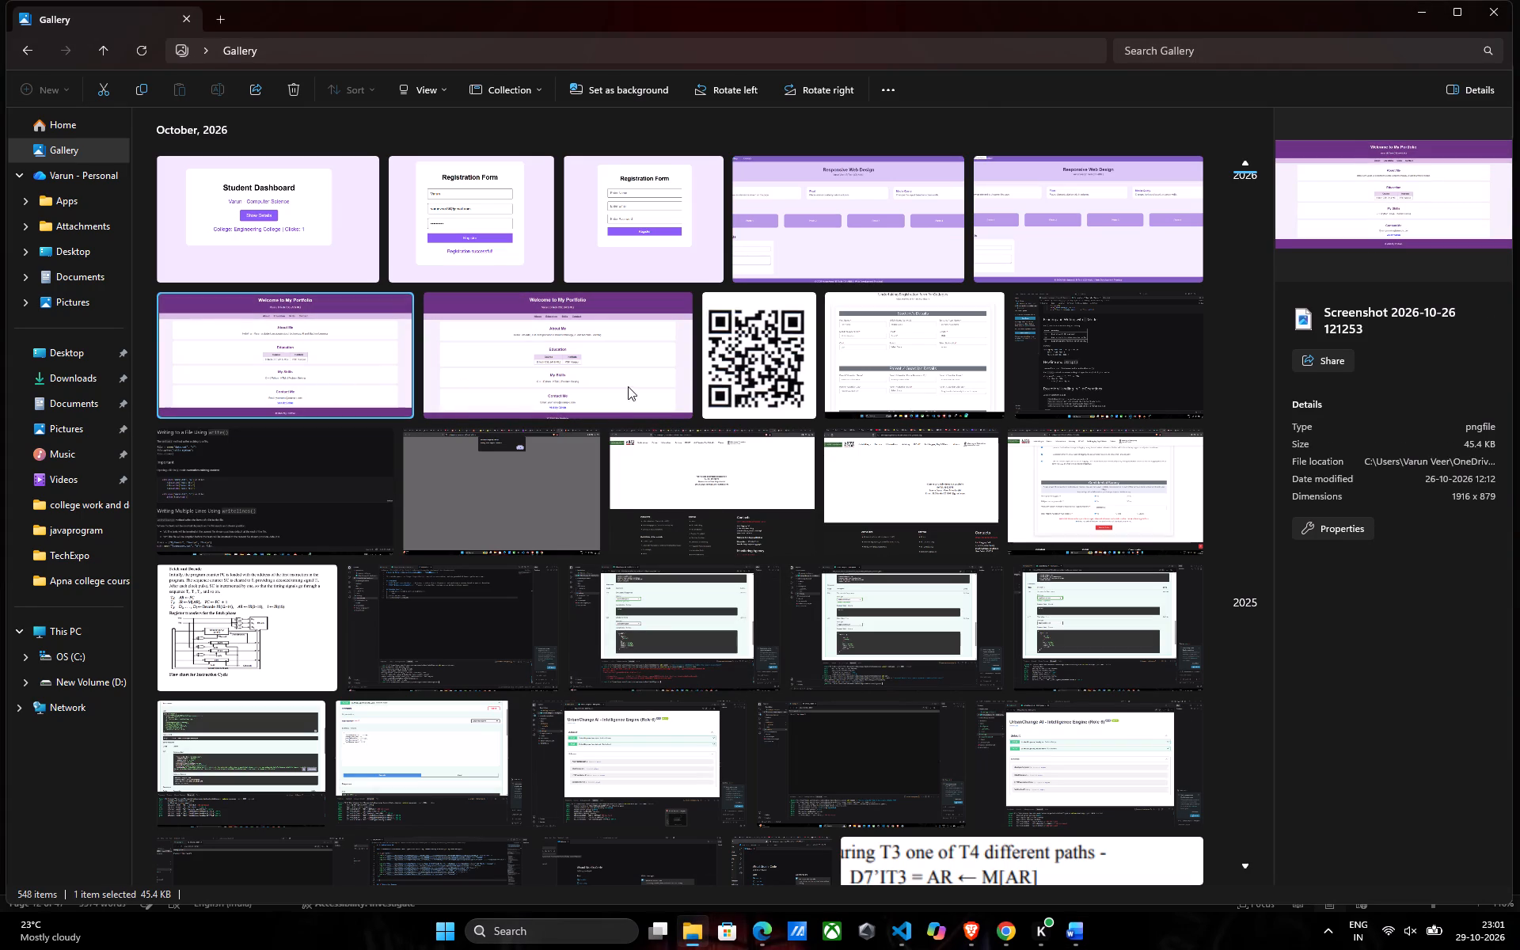
pyautogui.rightClick(385, 375)
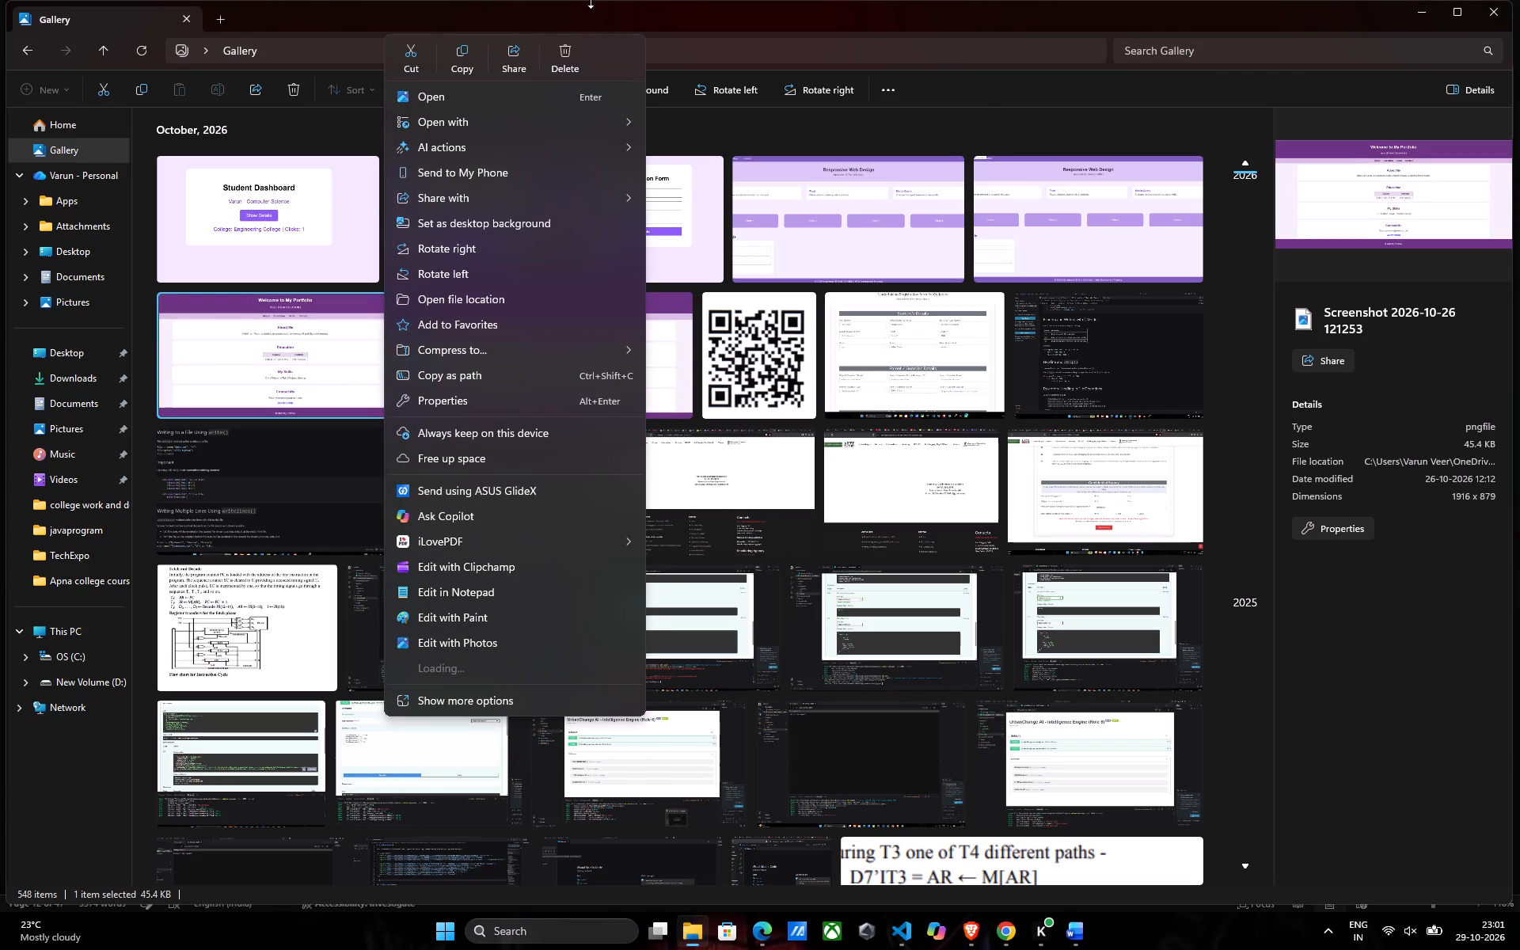
pyautogui.click(470, 54)
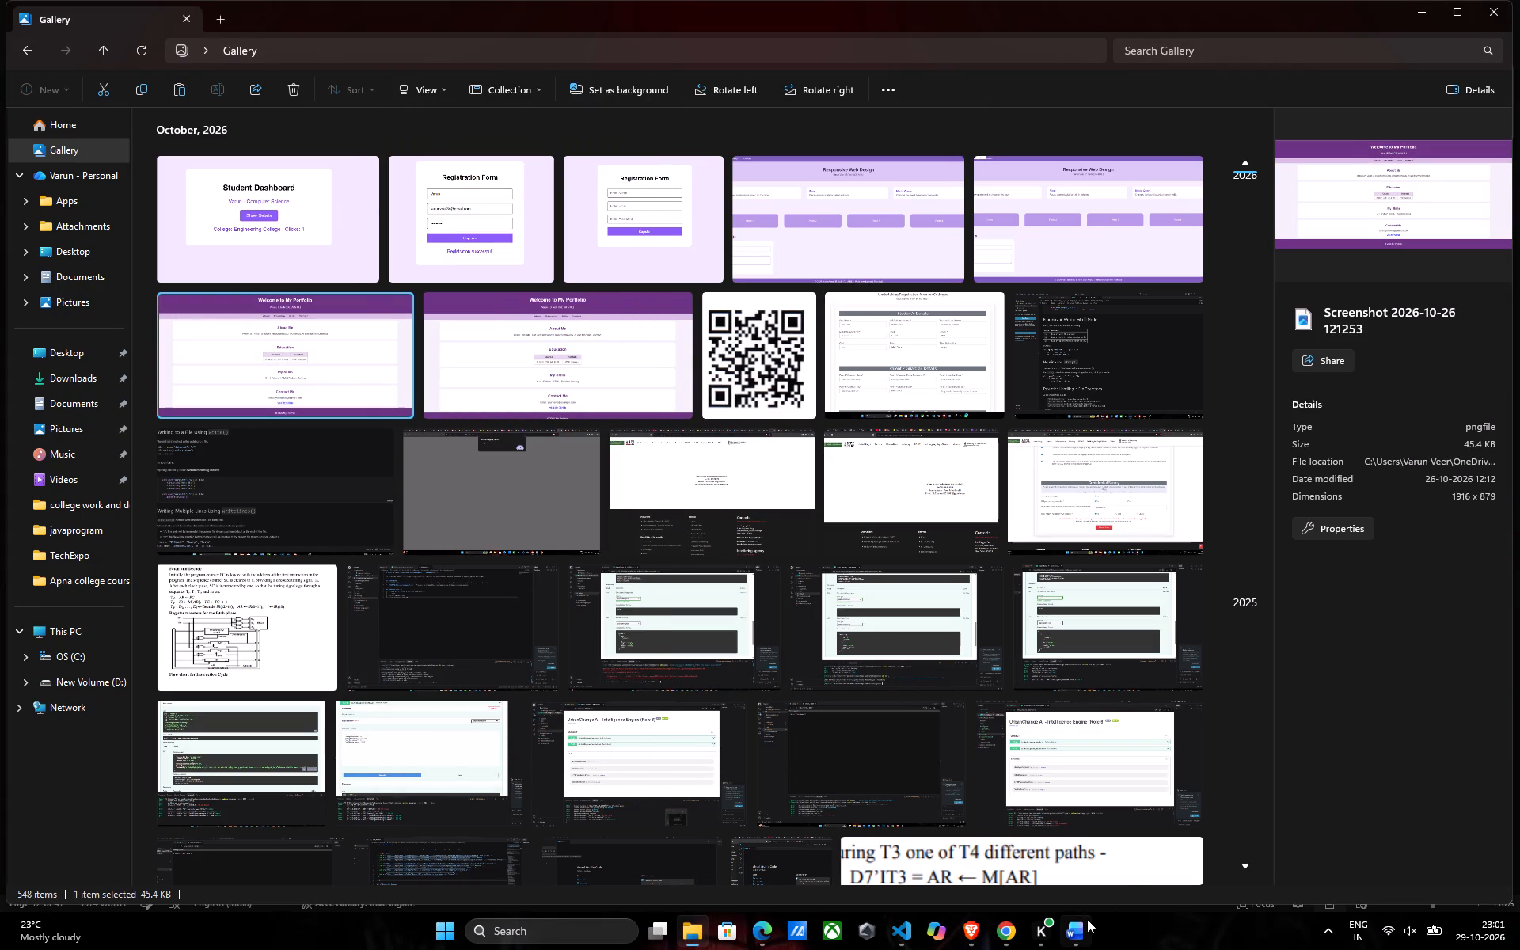
pyautogui.click(1081, 925)
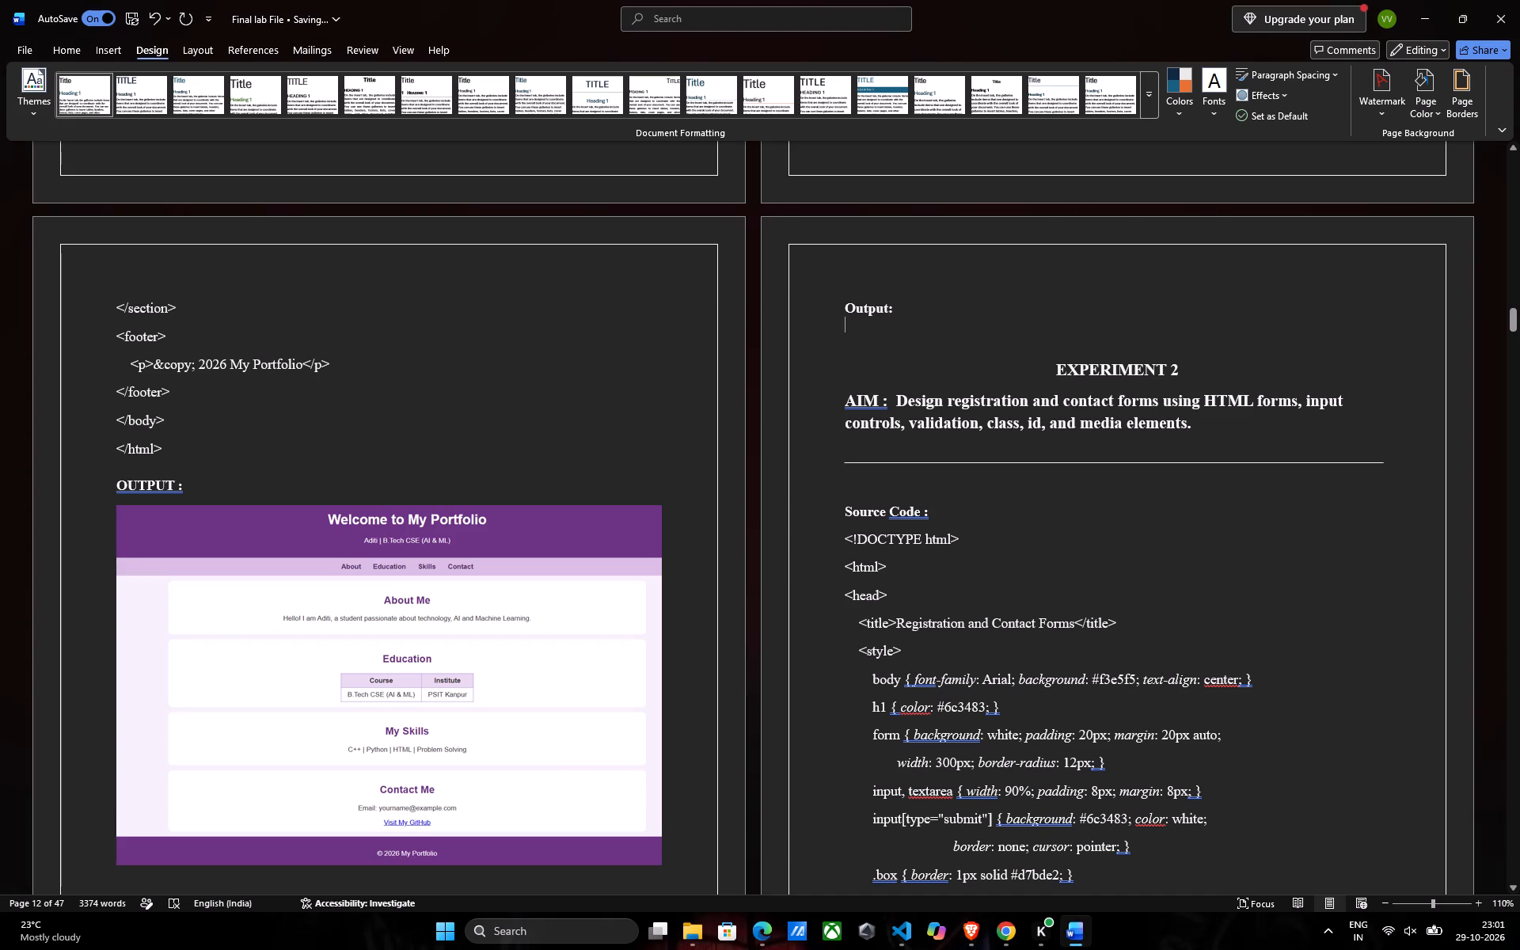
pyautogui.hotkey('ctrl', 'v')
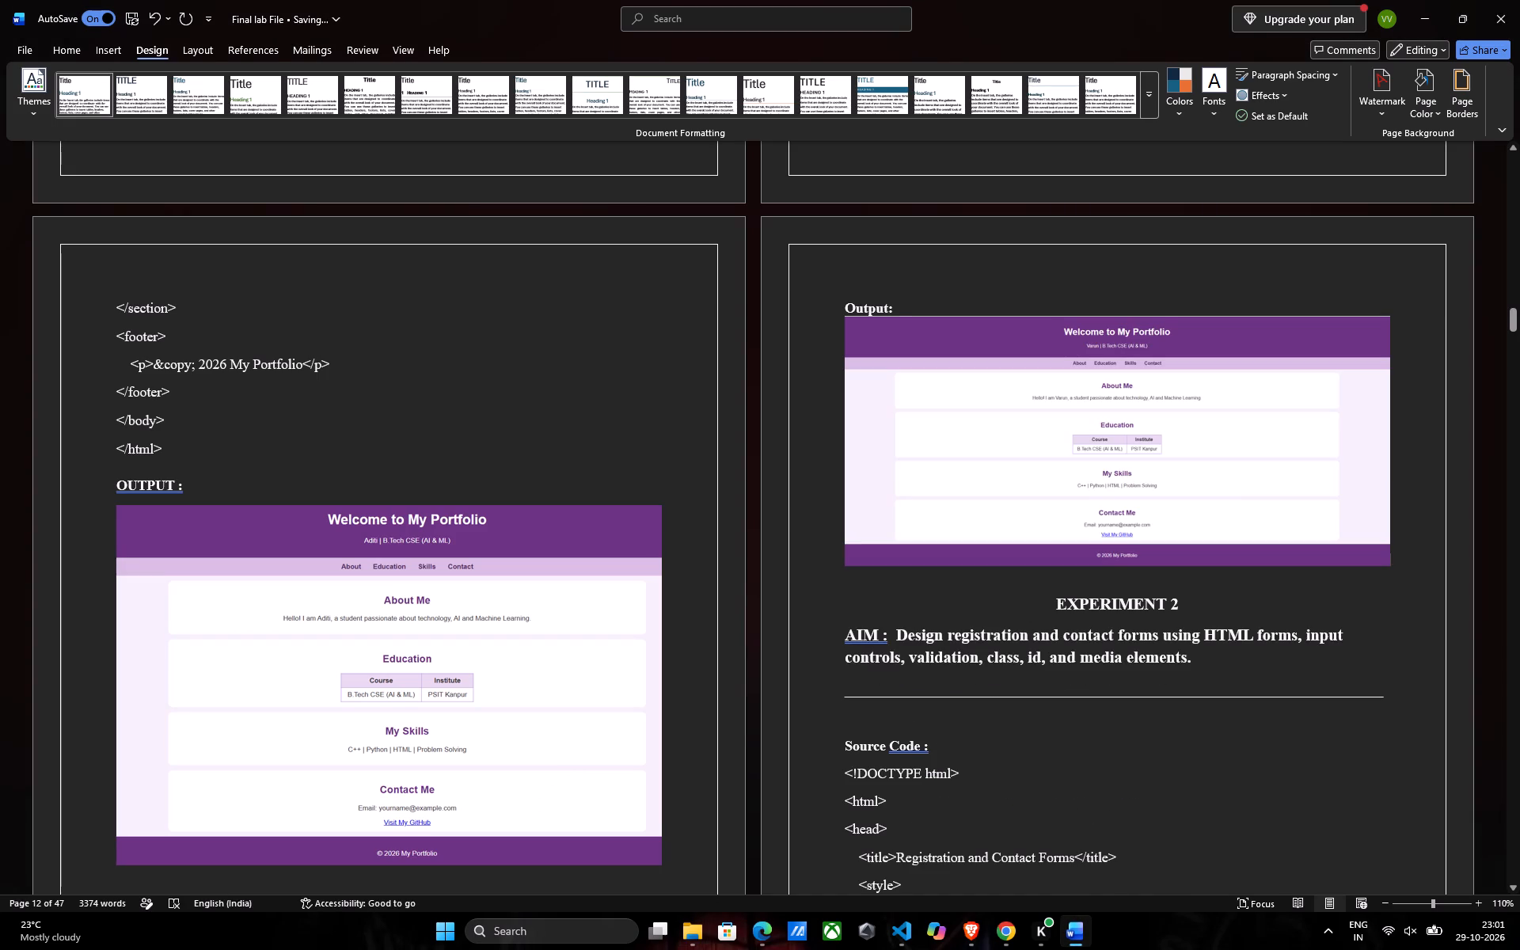
# Format the new Output: heading as 14 pt underlined and add a blank line between it and the portfolio screenshot.
pyautogui.moveTo(905, 311); pyautogui.dragTo(818, 312)
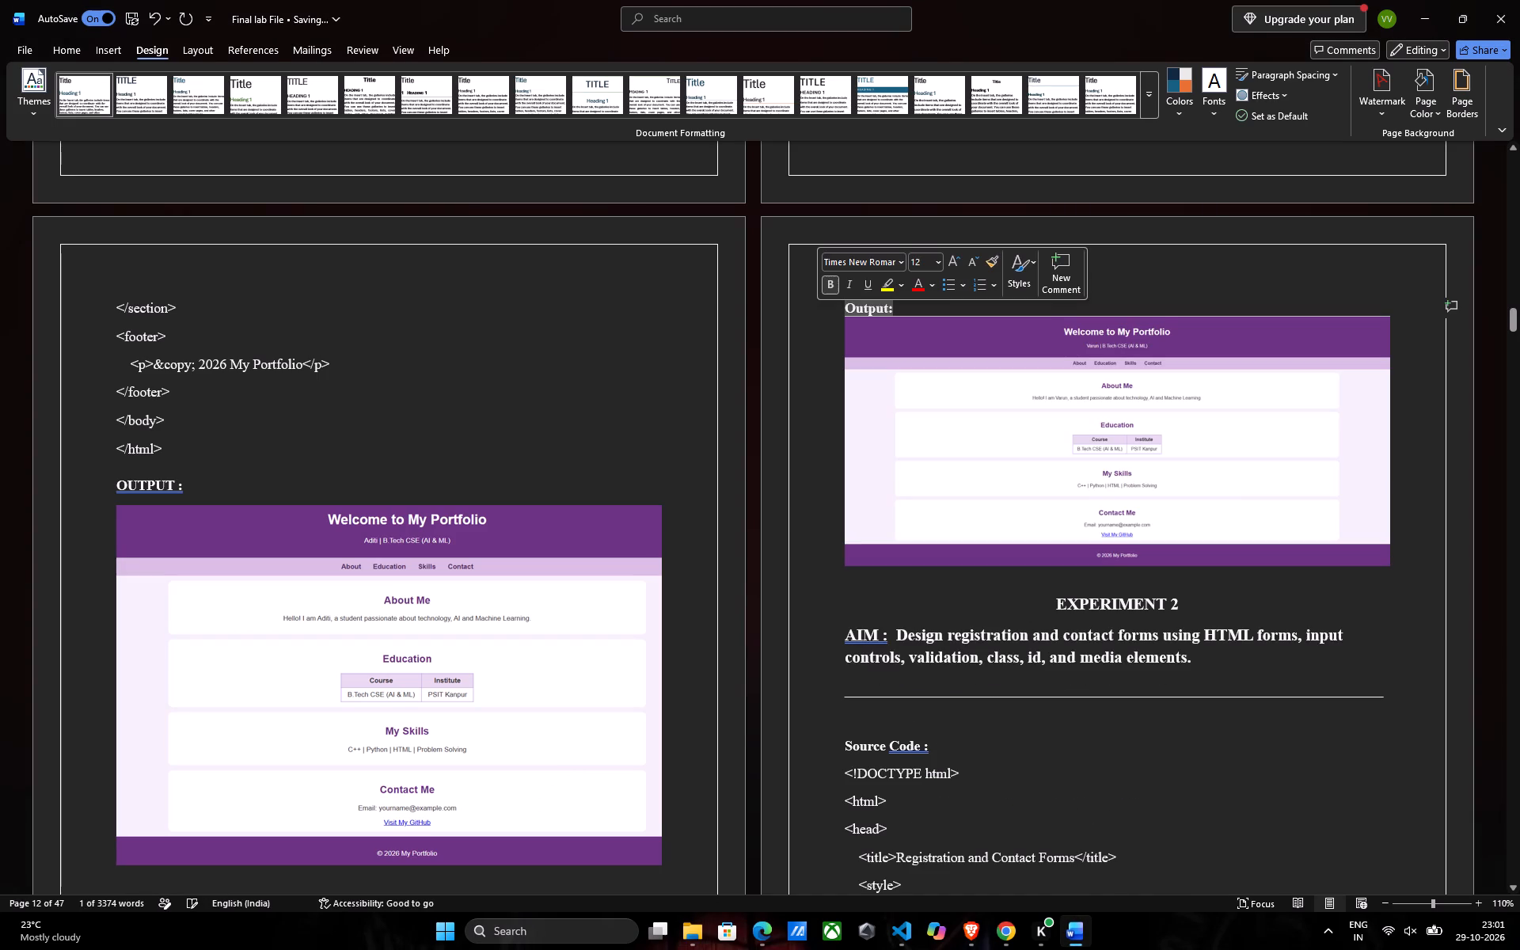
pyautogui.click(940, 260)
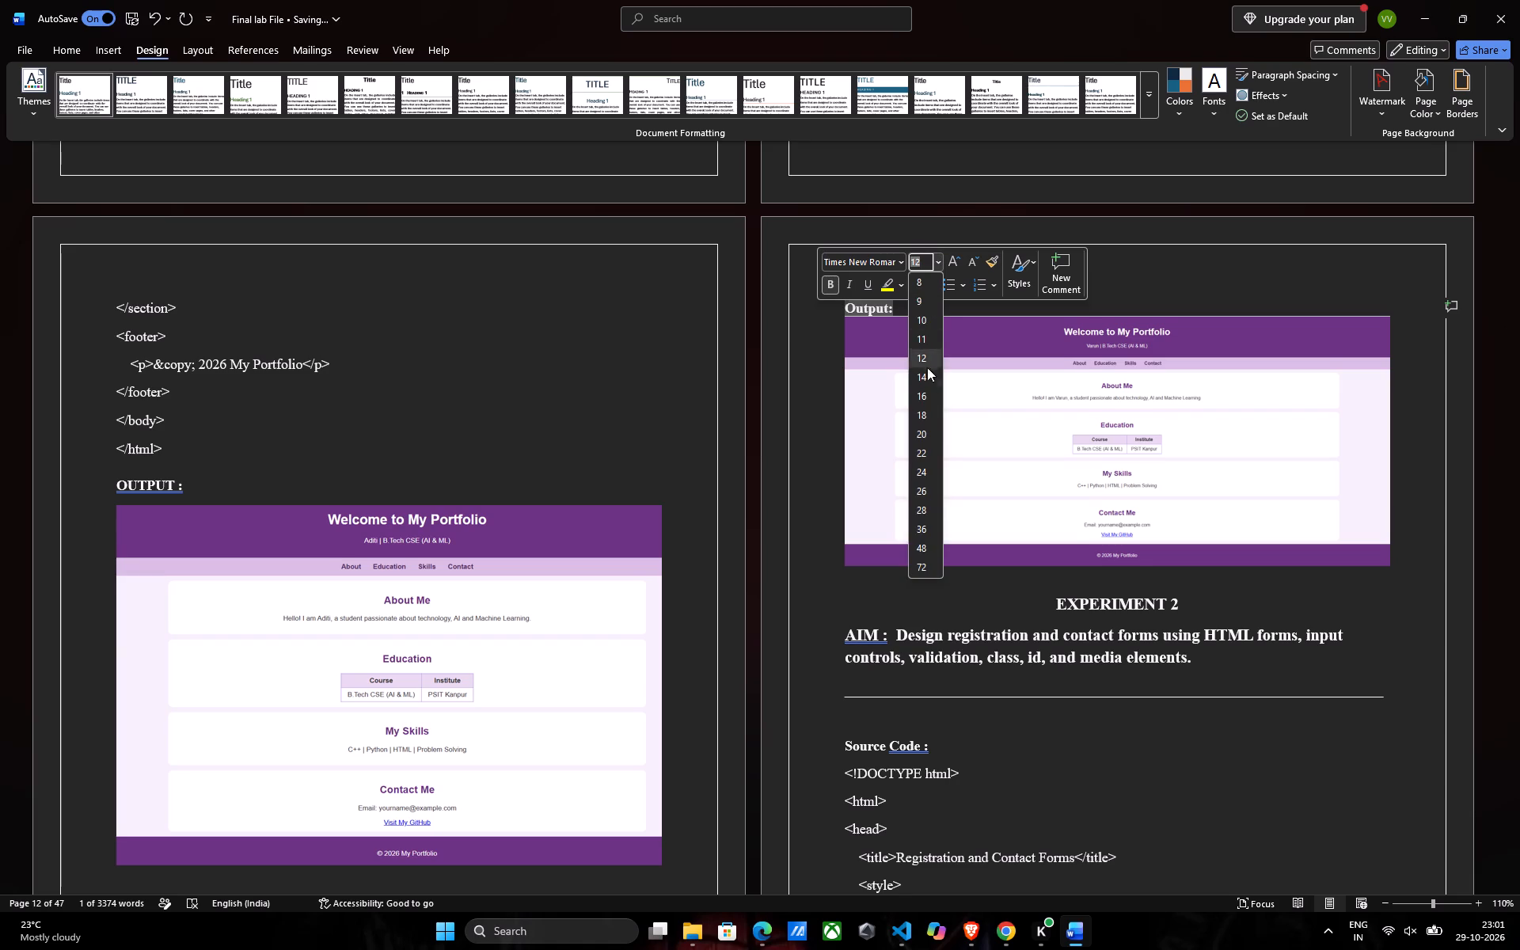
pyautogui.click(929, 371)
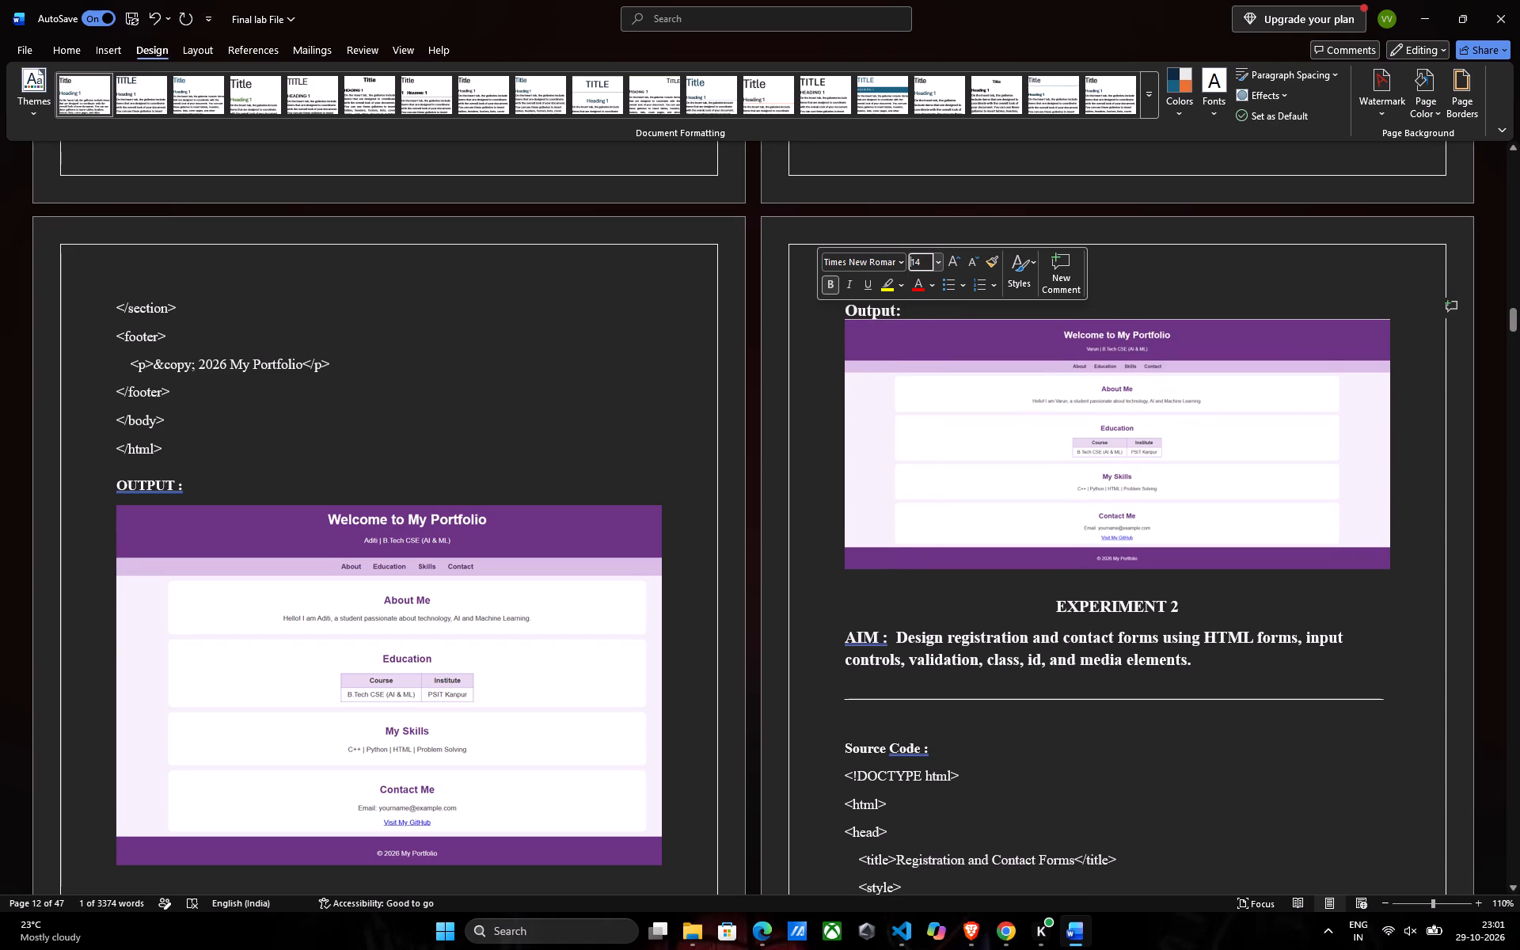
pyautogui.click(865, 281)
pyautogui.click(931, 308)
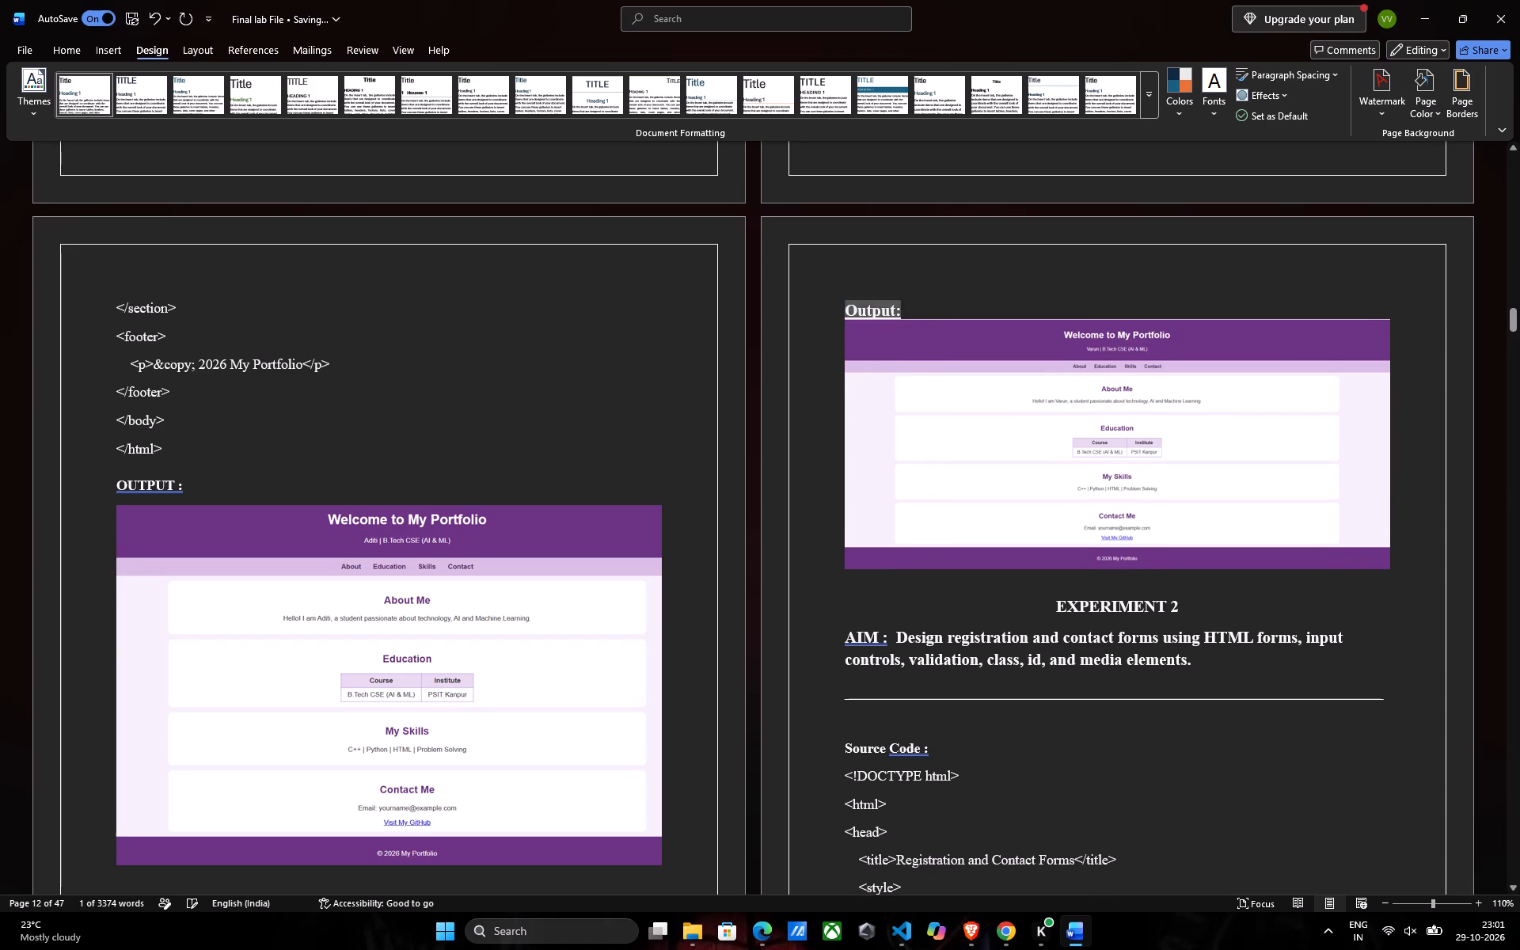
pyautogui.press('Return')
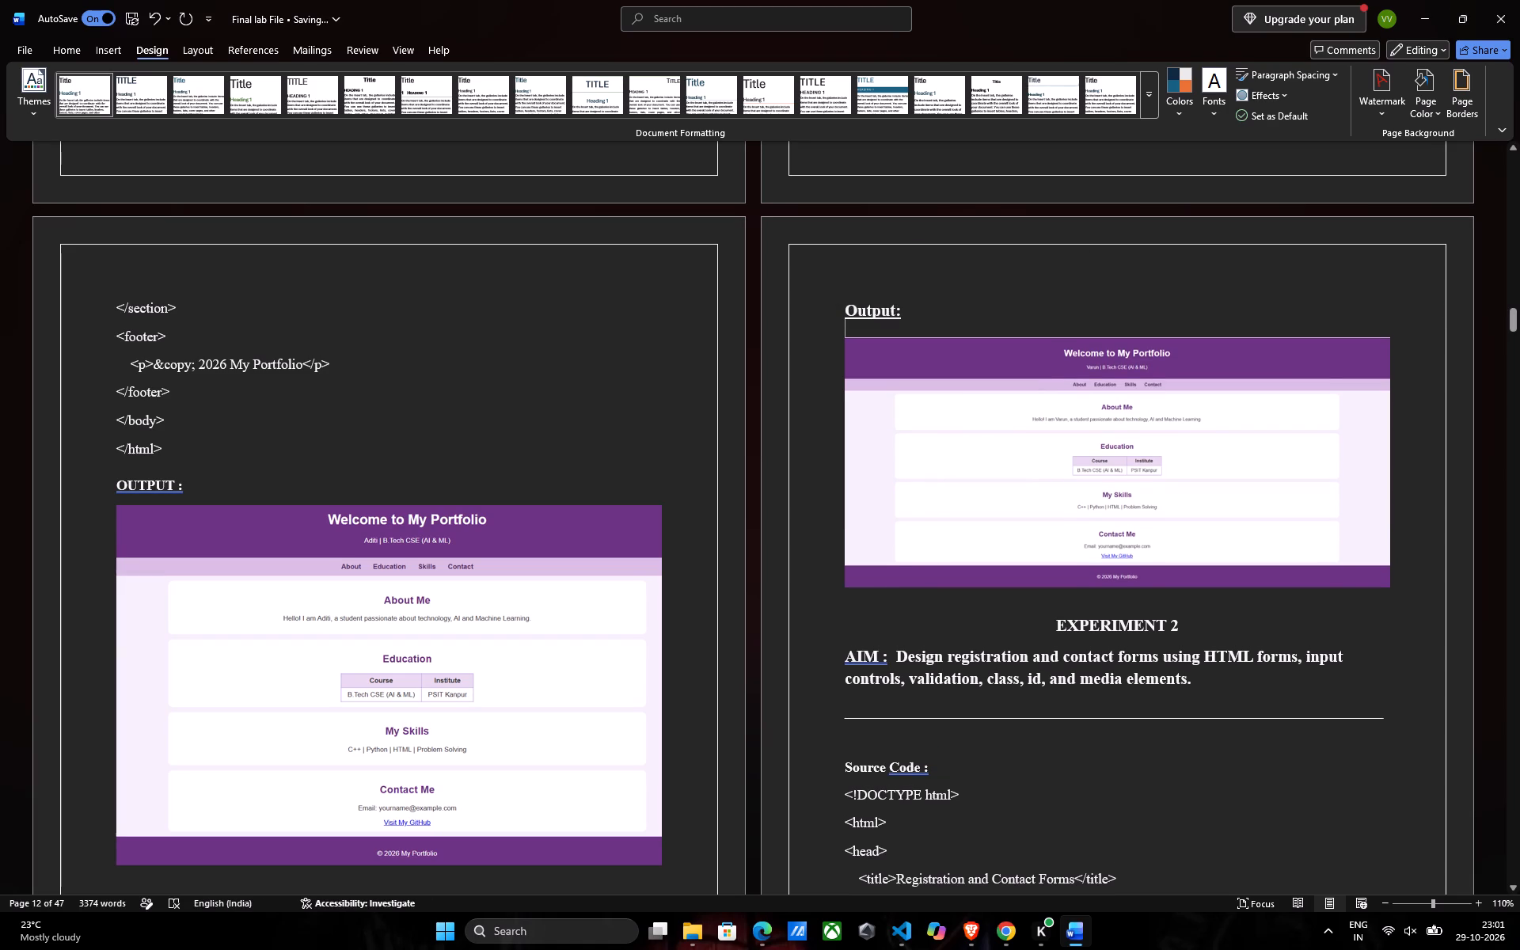
# Stretch the newly pasted portfolio screenshot vertically, keeping its full text width.
pyautogui.click(1107, 548)
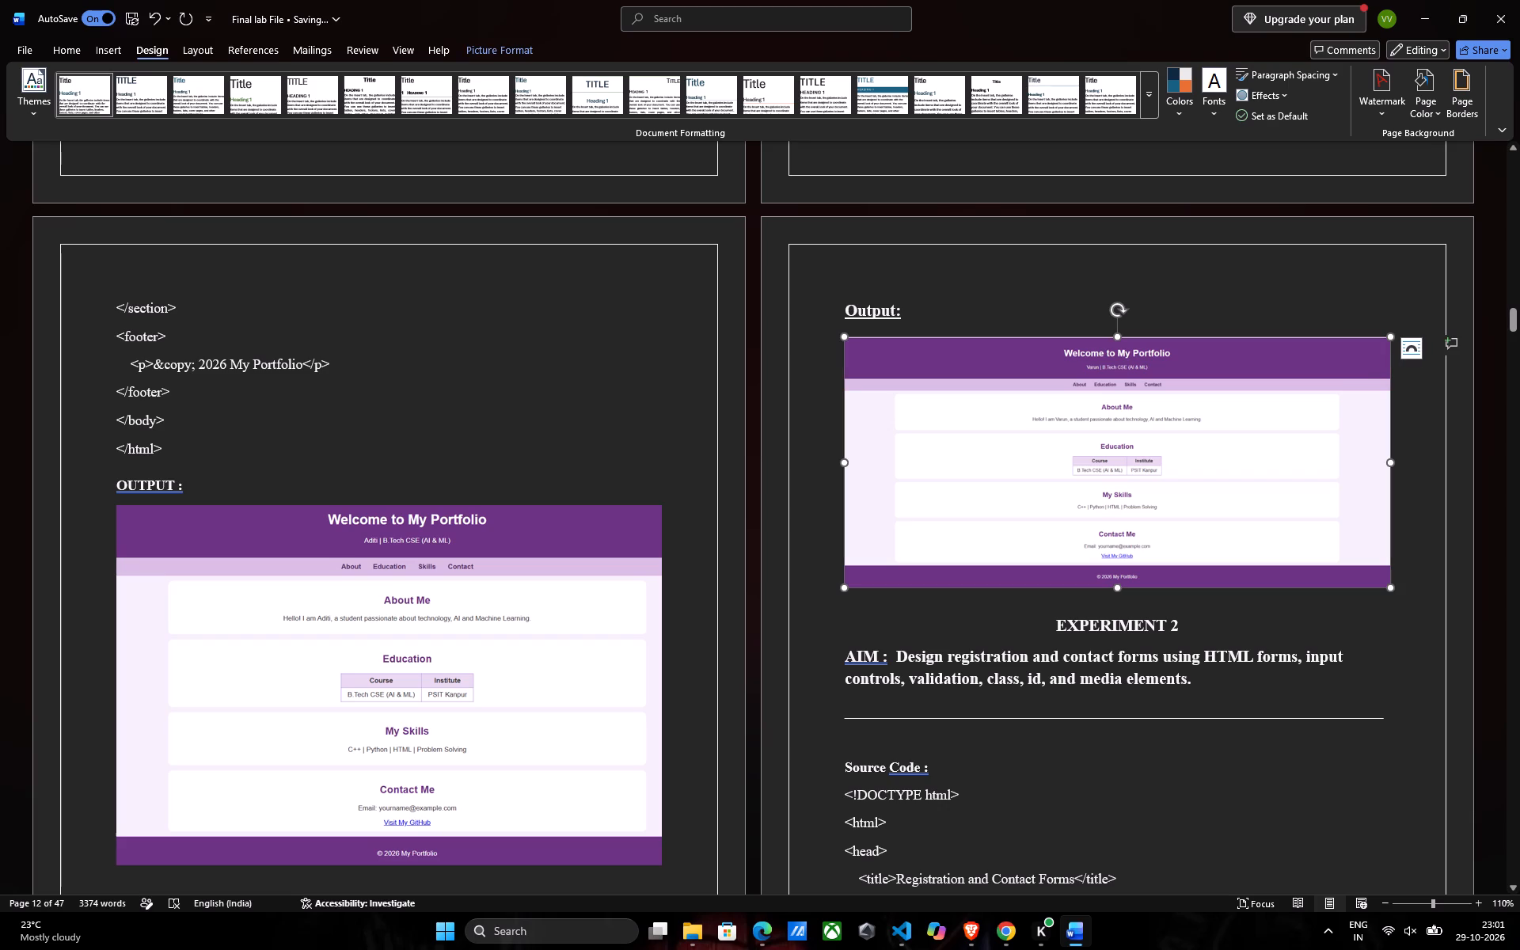
pyautogui.moveTo(1120, 587); pyautogui.dragTo(1143, 702)
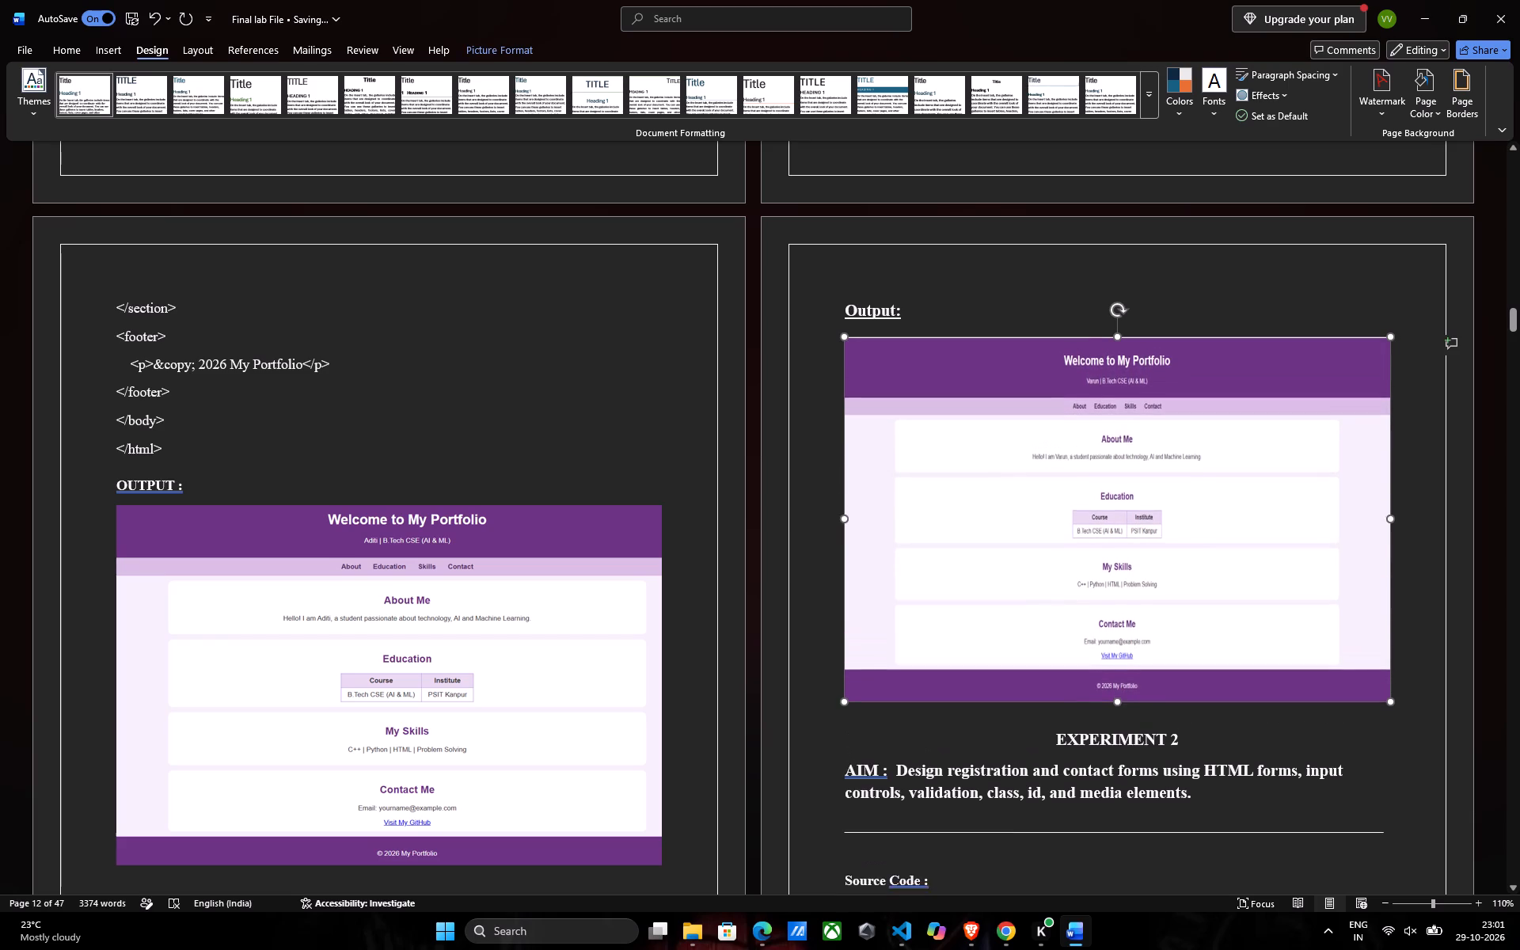
pyautogui.moveTo(1143, 702); pyautogui.dragTo(1150, 743)
# Insert ten blank lines below the stretched portfolio screenshot so the EXPERIMENT 2 heading moves to the top of page 5.
pyautogui.scroll(-2, 1157, 731)
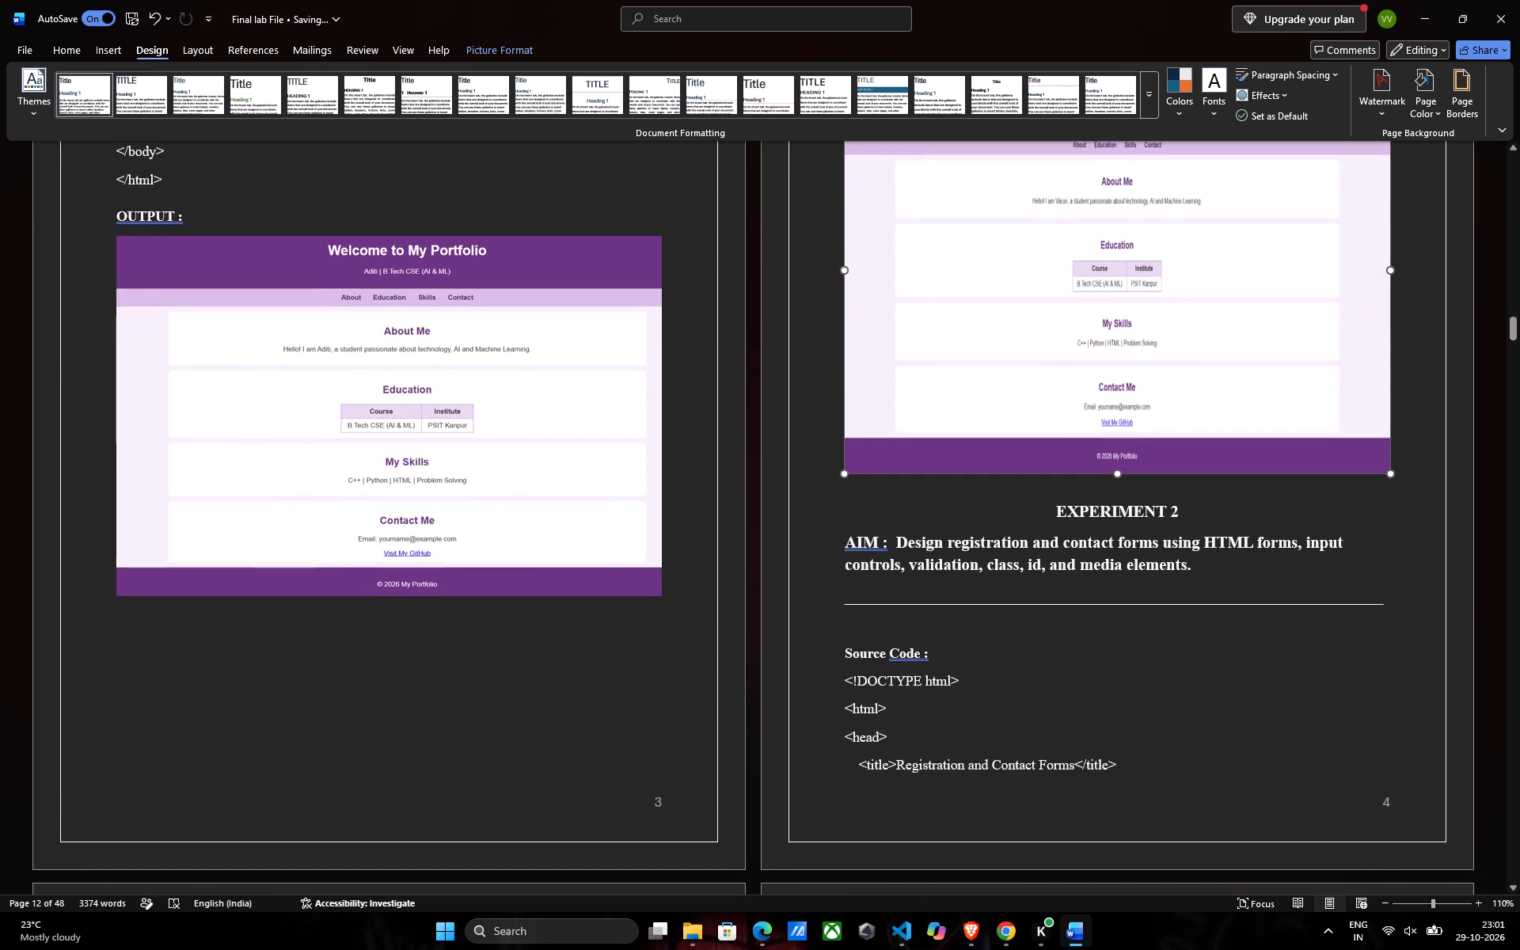
pyautogui.click(1119, 485)
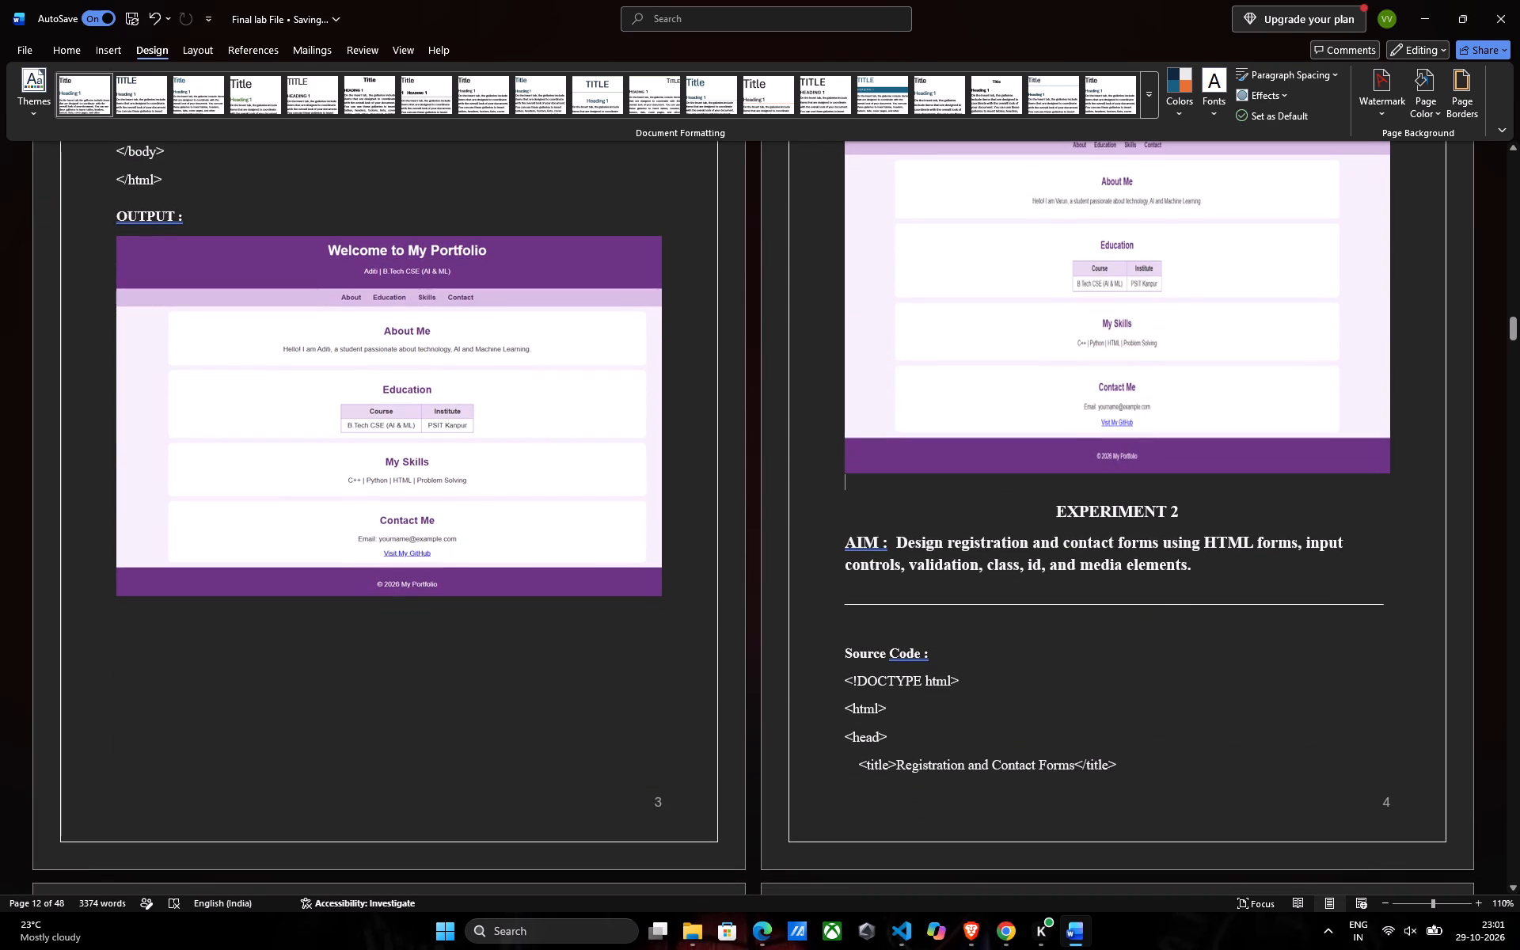
pyautogui.press('Return')
pyautogui.press('Return')
pyautogui.press('Return')
pyautogui.press('Return')
pyautogui.press('Return')
pyautogui.press('Return')
pyautogui.press('Return')
pyautogui.press('Return')
pyautogui.press('Return')
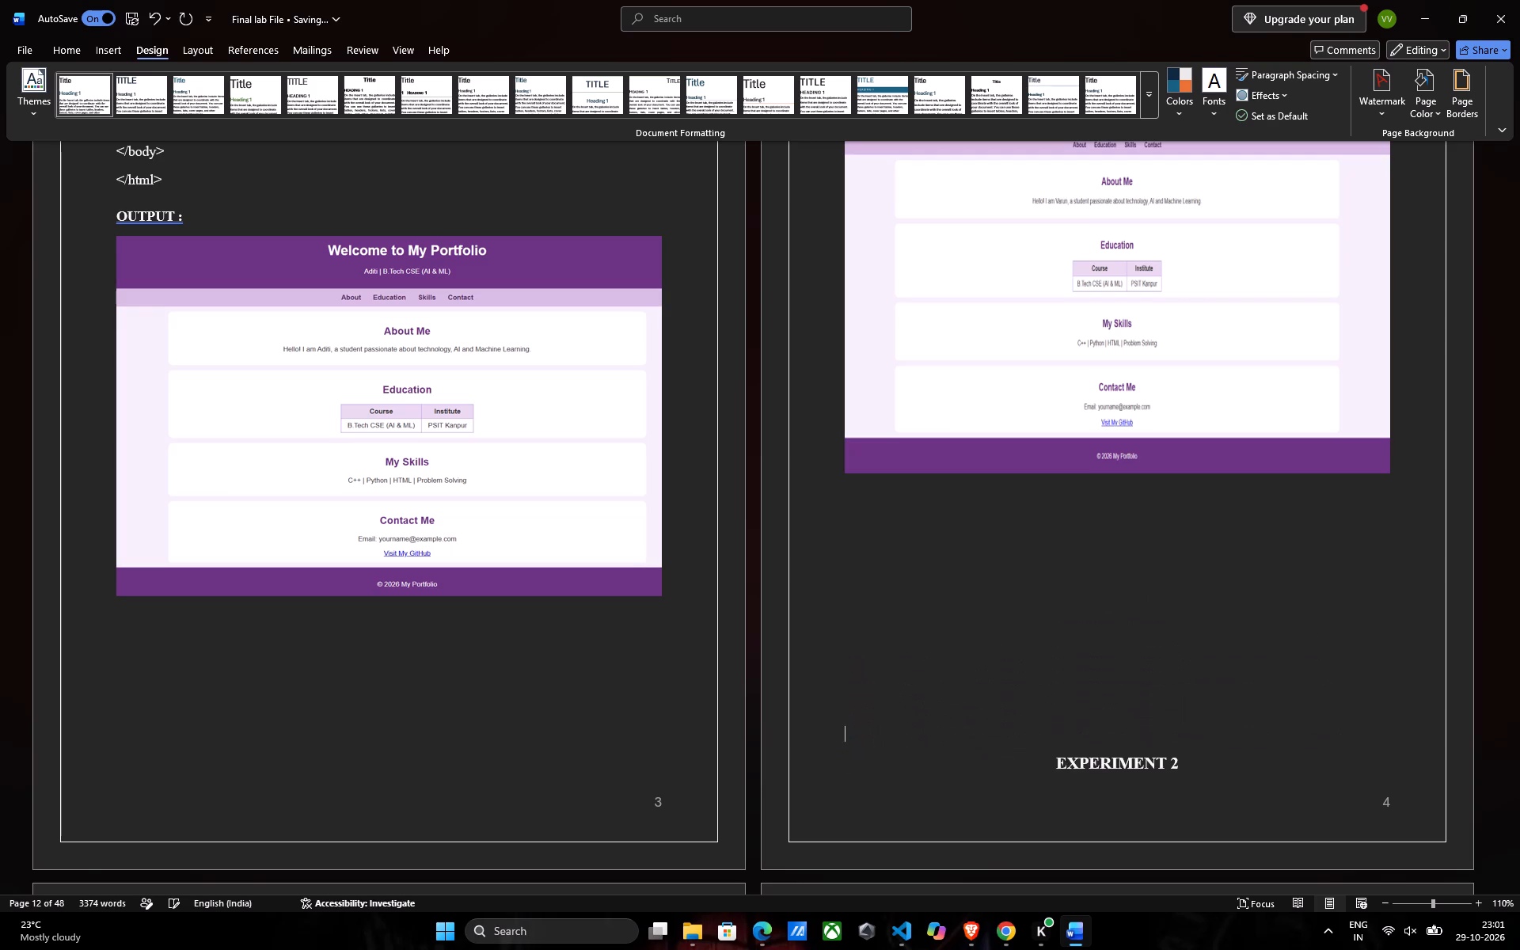
pyautogui.press('Return')
# Add two more blank lines before EXPERIMENT 2 so its OUTPUT heading and the EXPERIMENT 3 heading start at page tops.
pyautogui.scroll(-5, 1127, 495)
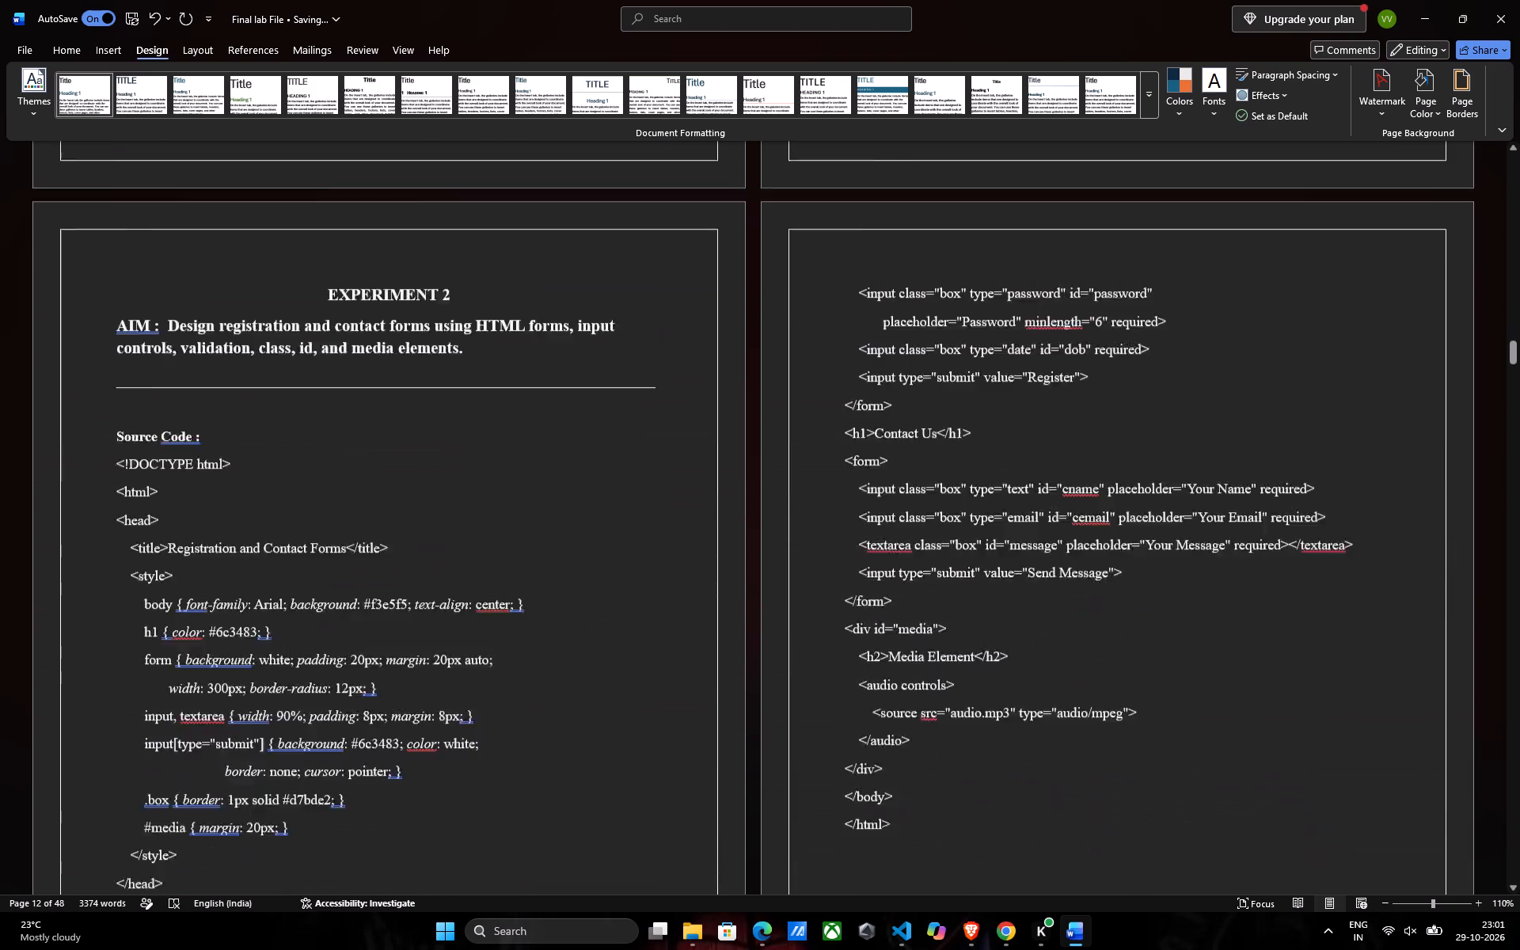
pyautogui.scroll(-9, 1127, 495)
pyautogui.scroll(3, 1128, 494)
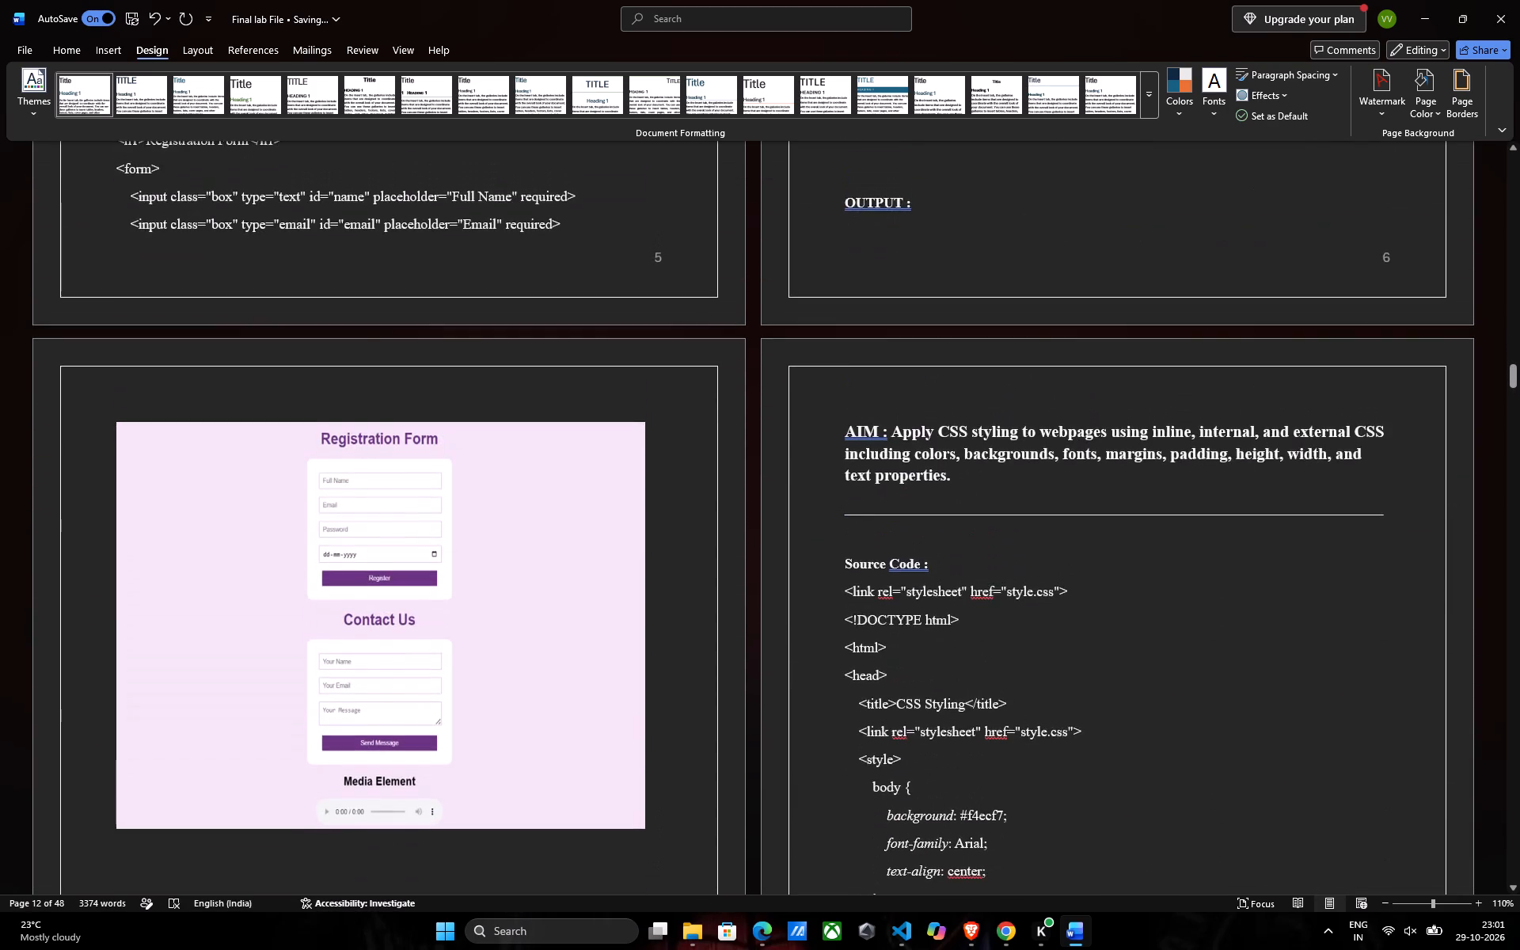
pyautogui.scroll(-4, 1128, 494)
pyautogui.scroll(12, 1128, 494)
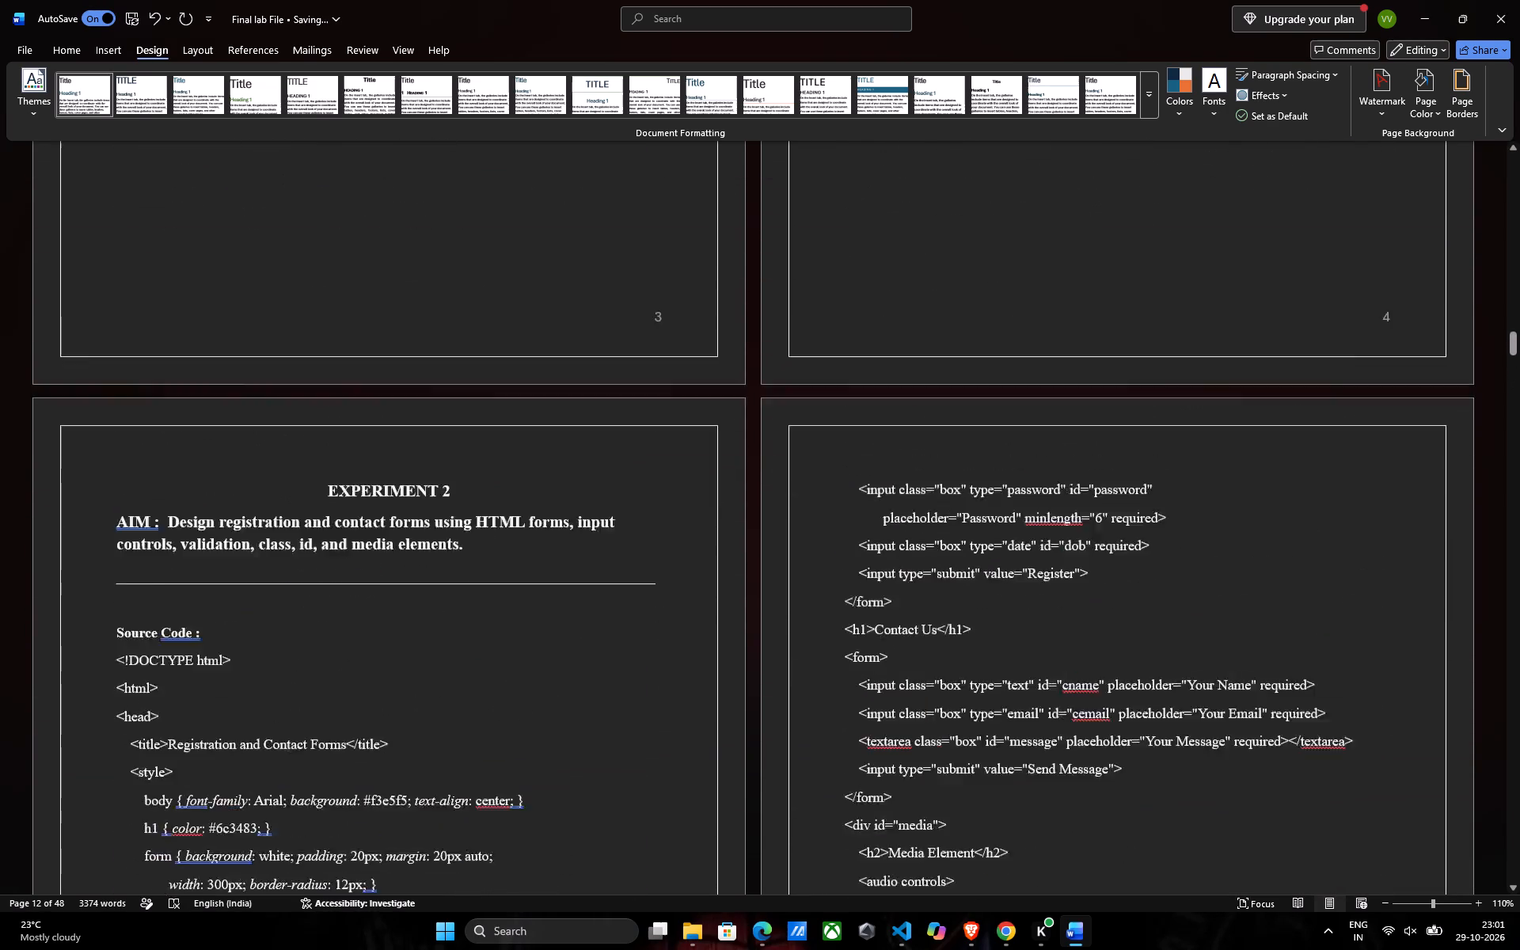
pyautogui.scroll(3, 1129, 494)
pyautogui.scroll(-2, 1130, 497)
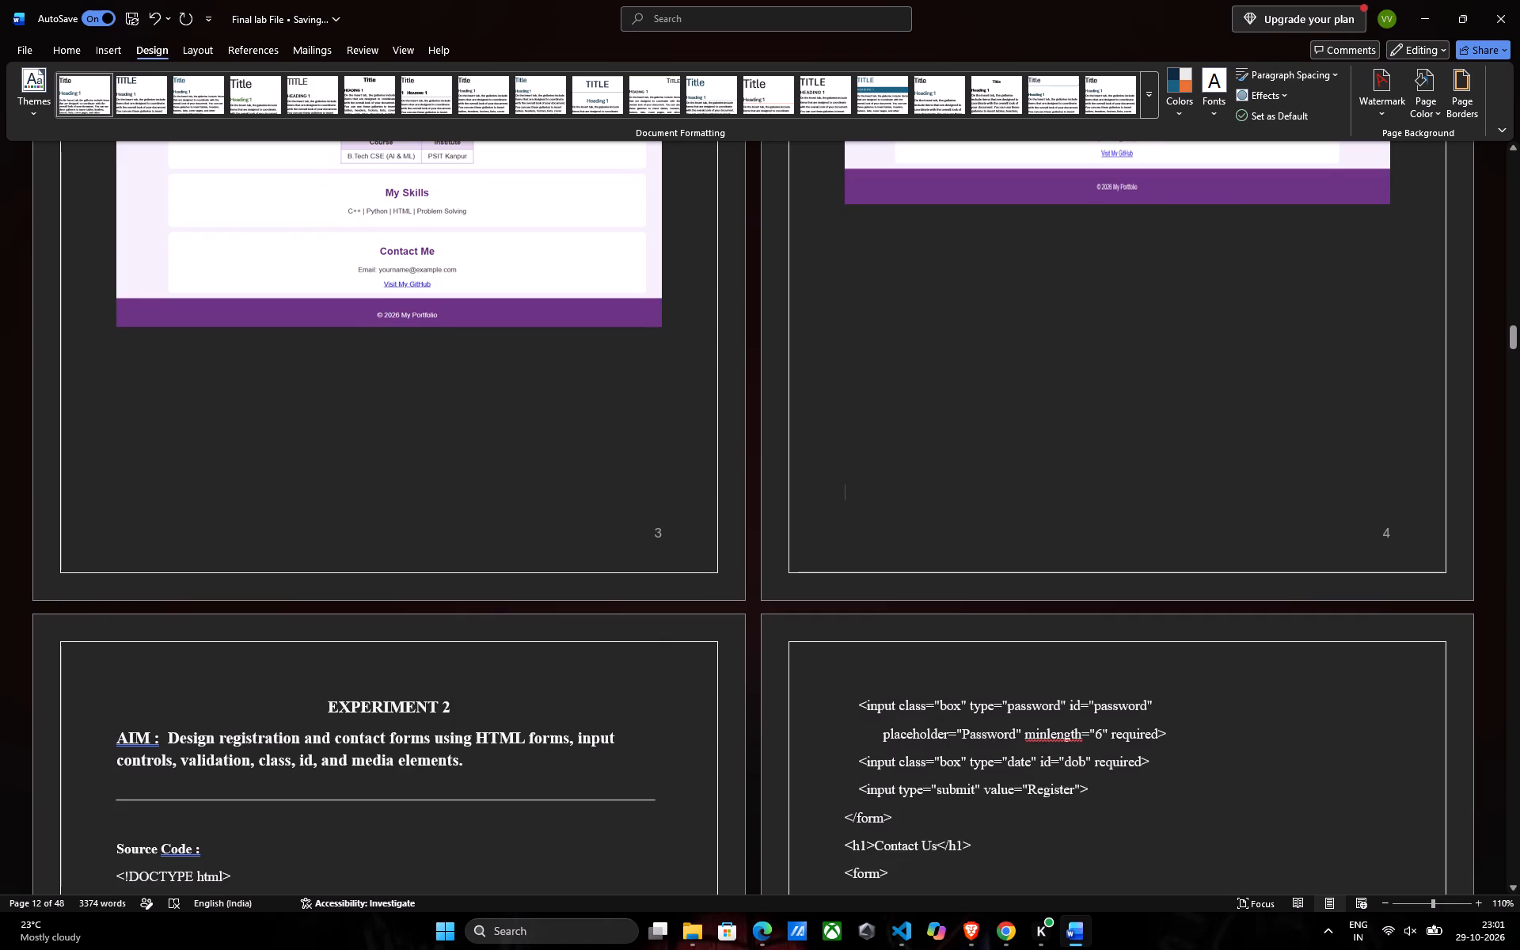
pyautogui.press('Return')
pyautogui.scroll(-10, 1130, 497)
pyautogui.scroll(2, 1130, 497)
pyautogui.press('Return')
# Add a blank line before the OUTPUT heading on page 14 to move it onto the Responsive Web Design screenshot's page.
pyautogui.scroll(-2, 1130, 497)
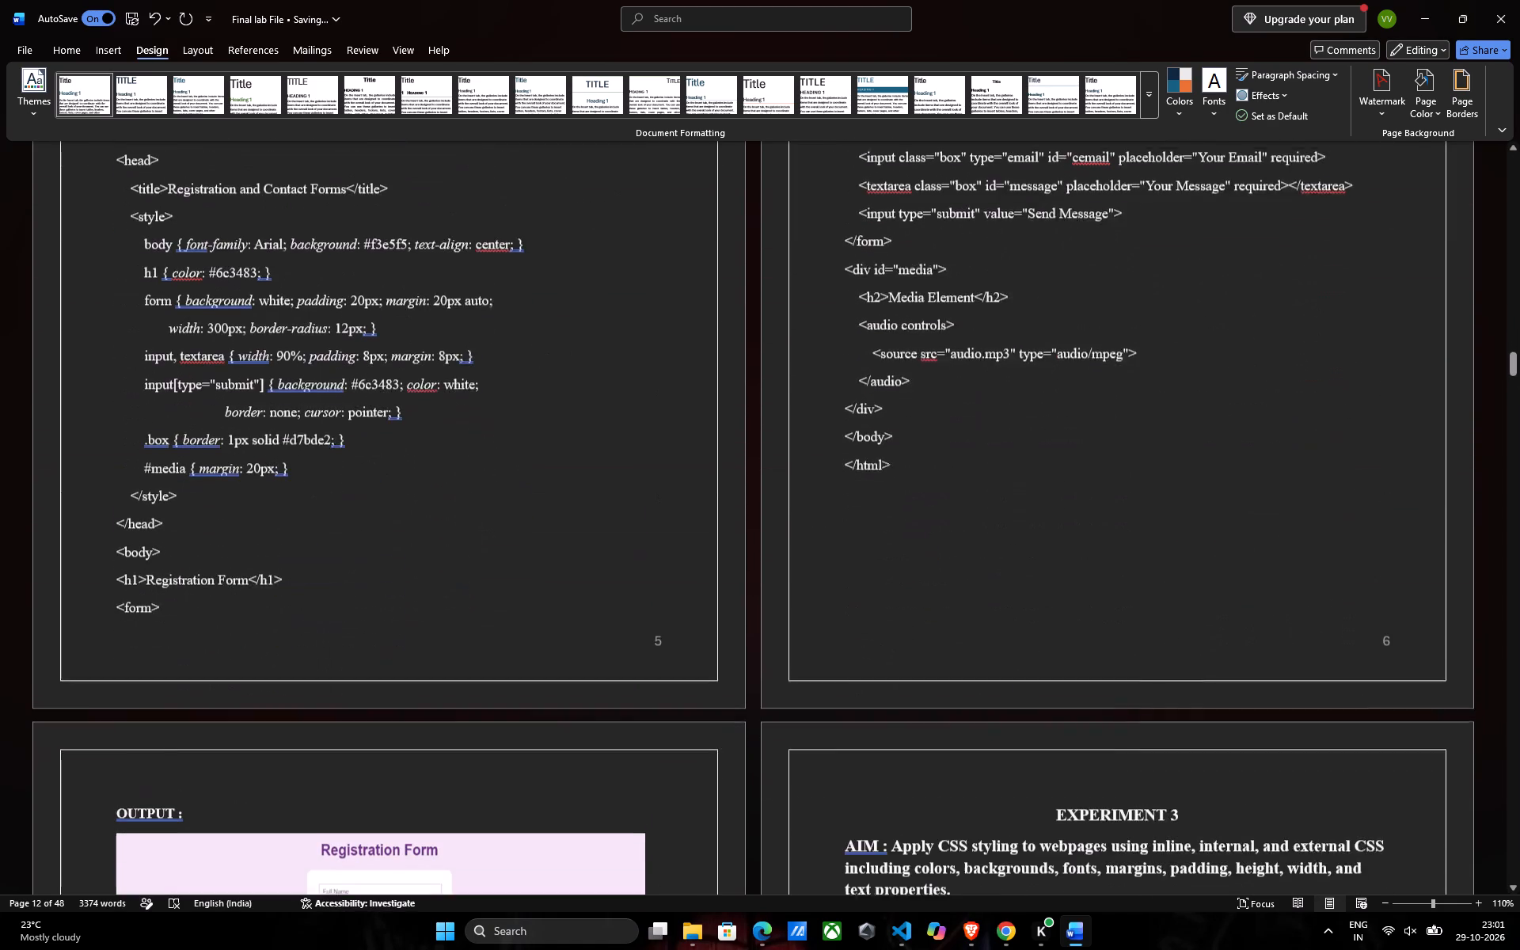
pyautogui.scroll(-5, 1130, 497)
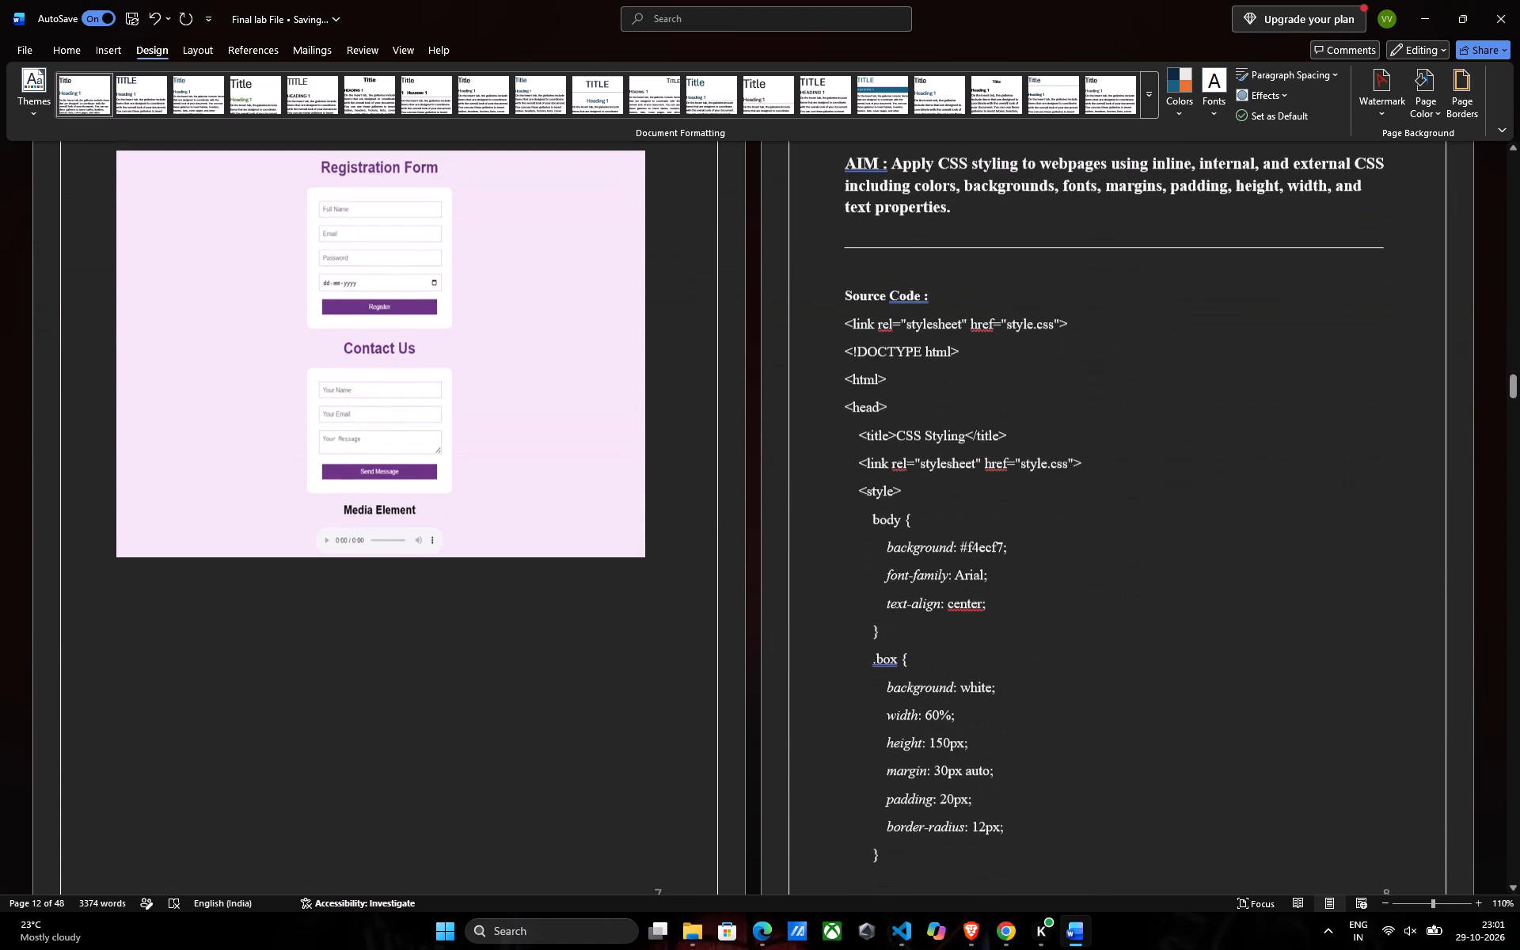
pyautogui.scroll(-16, 1130, 497)
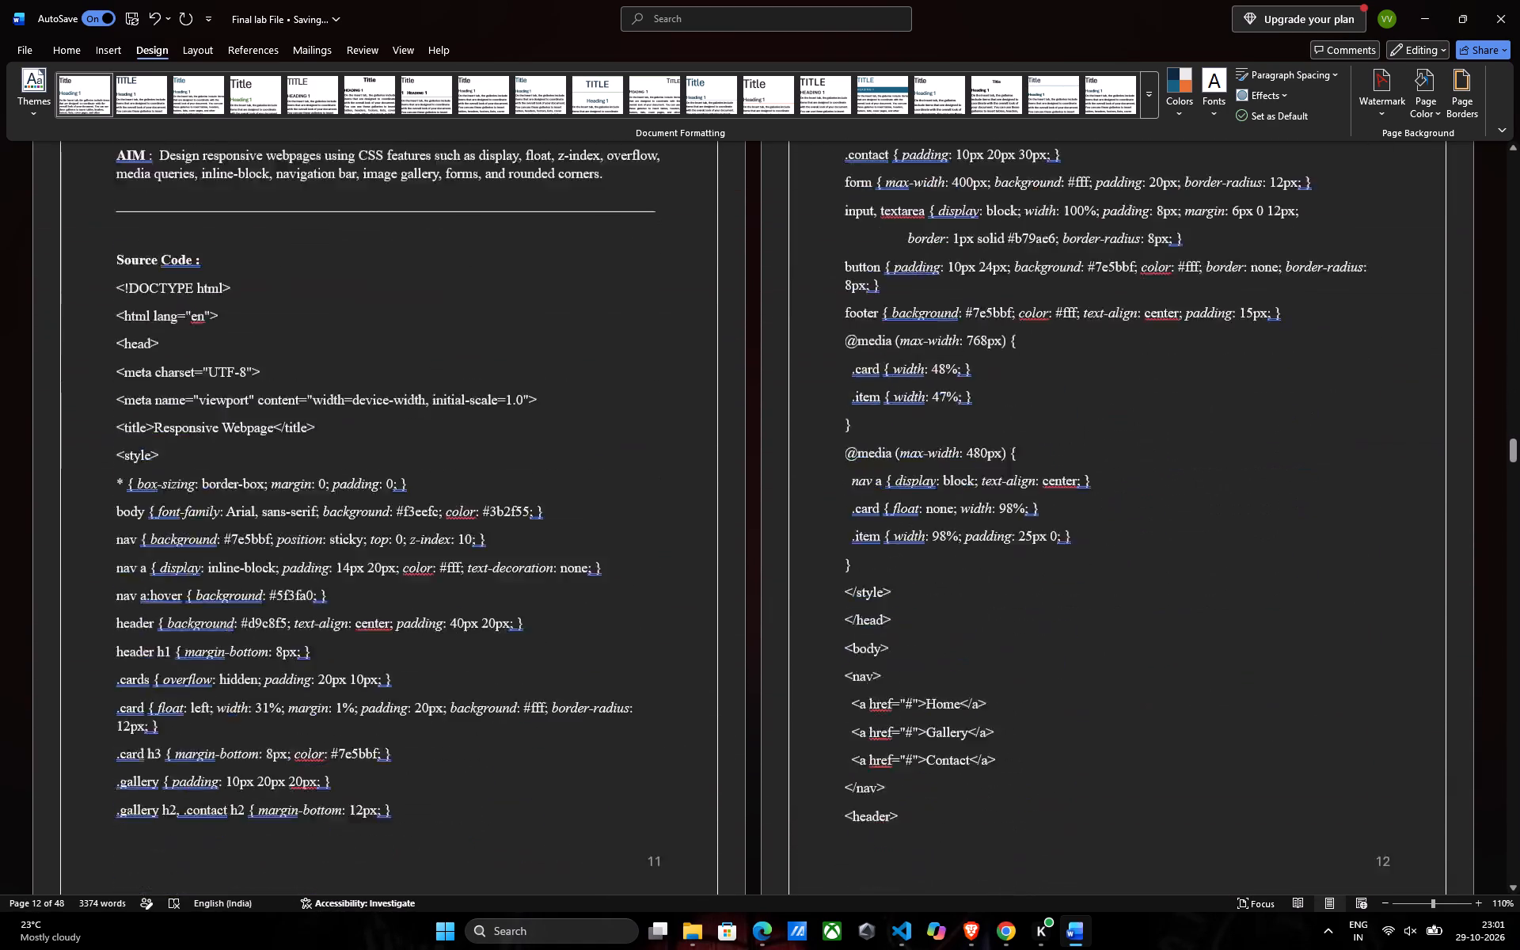
pyautogui.scroll(-13, 1130, 497)
pyautogui.scroll(5, 1130, 497)
pyautogui.scroll(-1, 1130, 496)
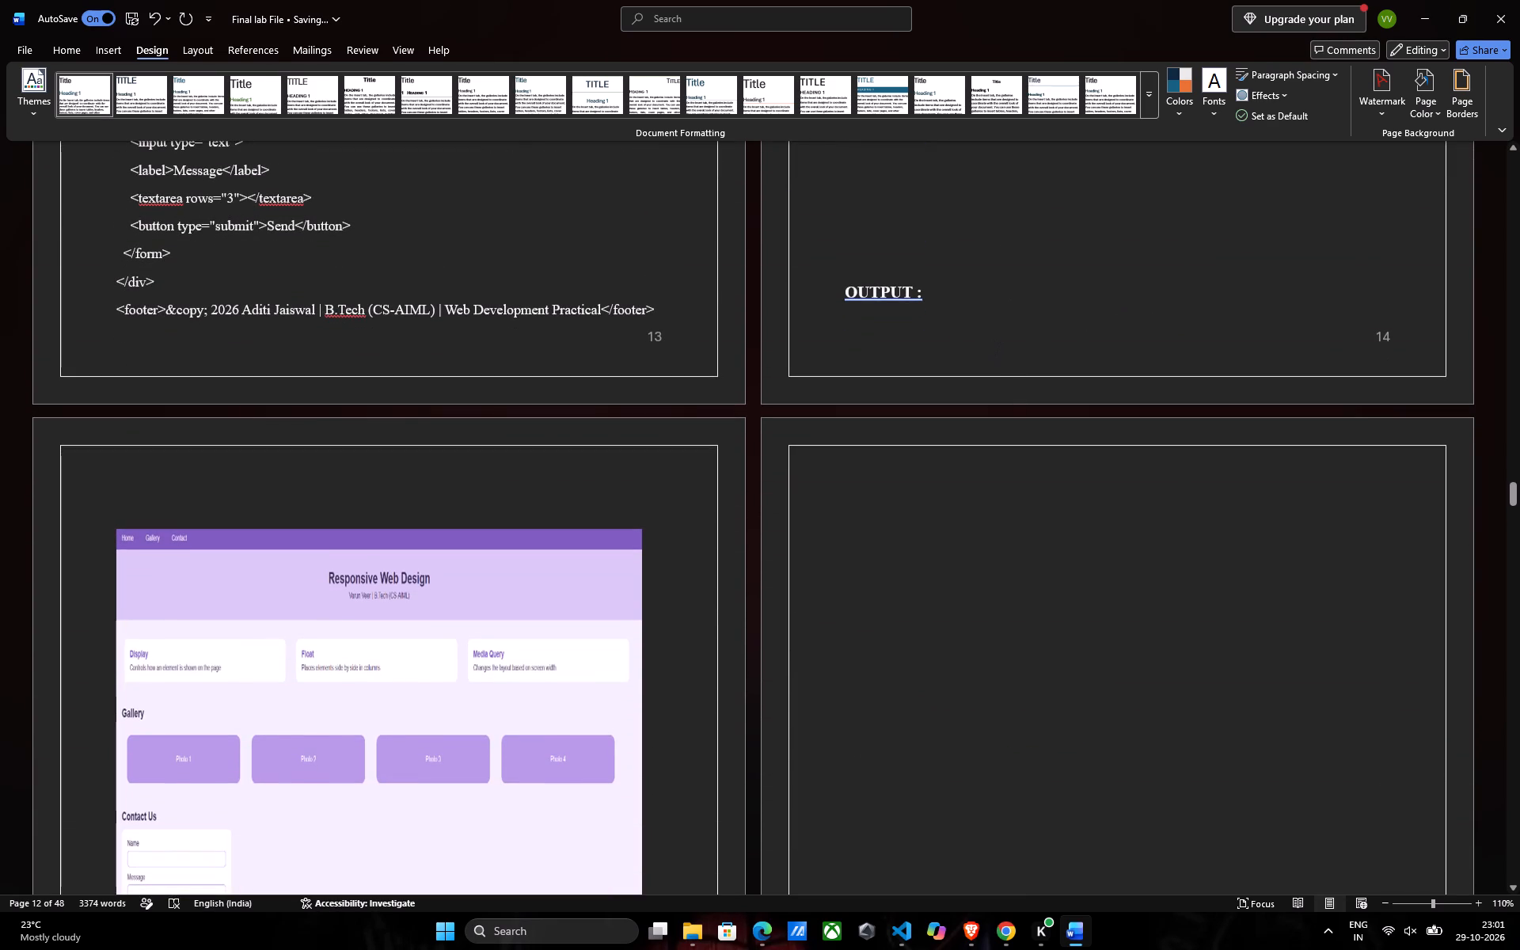
pyautogui.scroll(1, 967, 302)
pyautogui.click(899, 389)
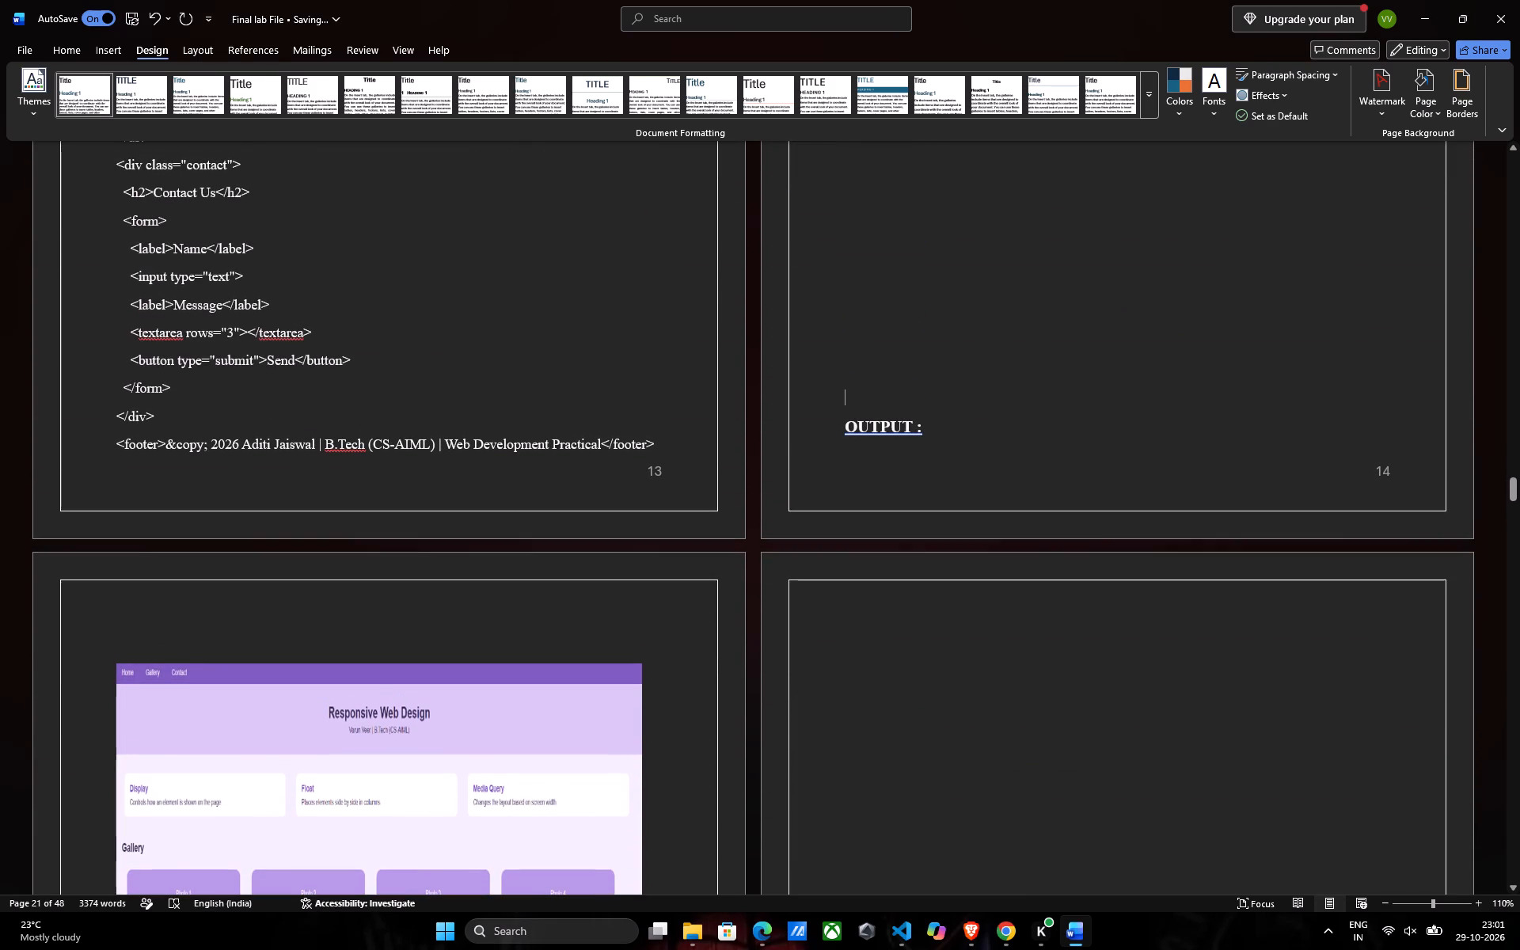
pyautogui.press('Return')
# Review the pages from the Responsive Web Design output to the document's end for heading and screenshot placement.
pyautogui.scroll(-7, 939, 392)
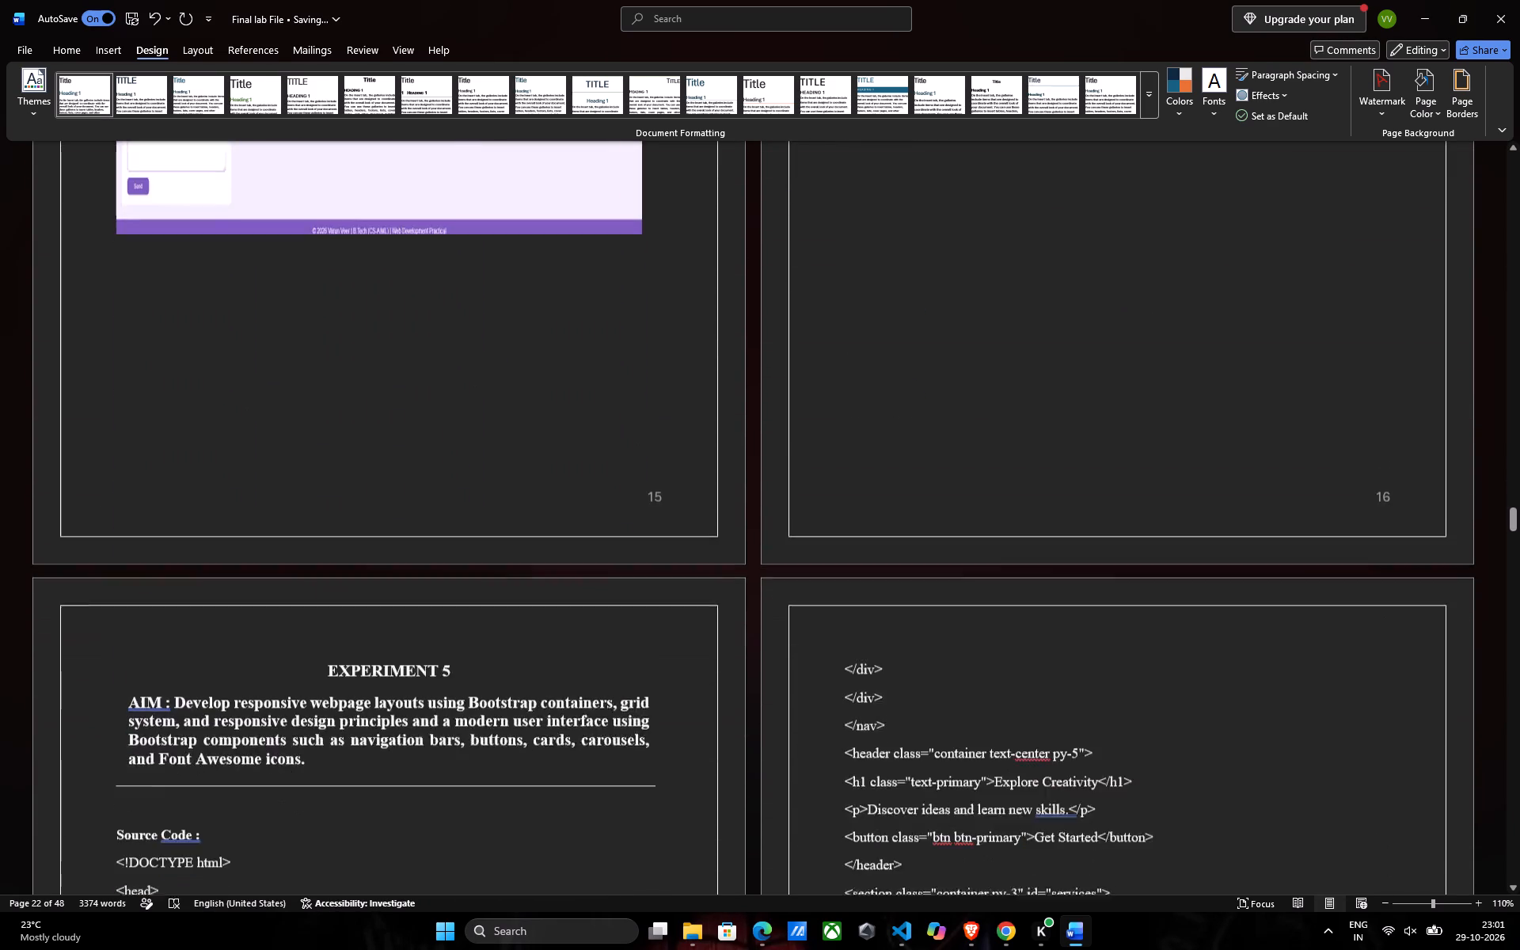
pyautogui.scroll(-15, 940, 386)
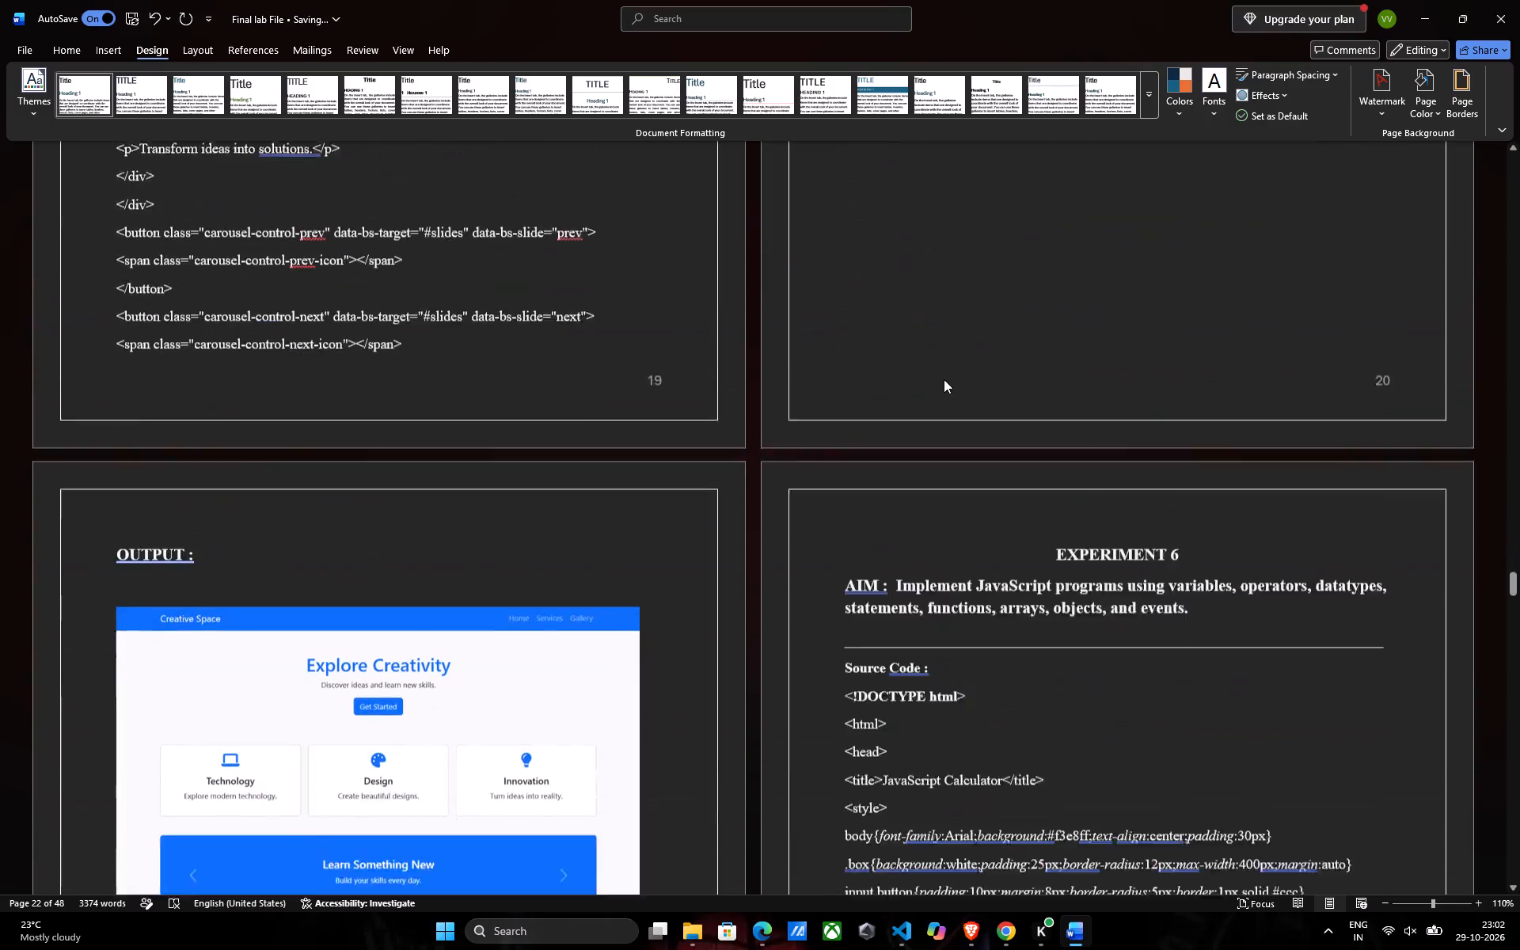
pyautogui.scroll(-13, 944, 378)
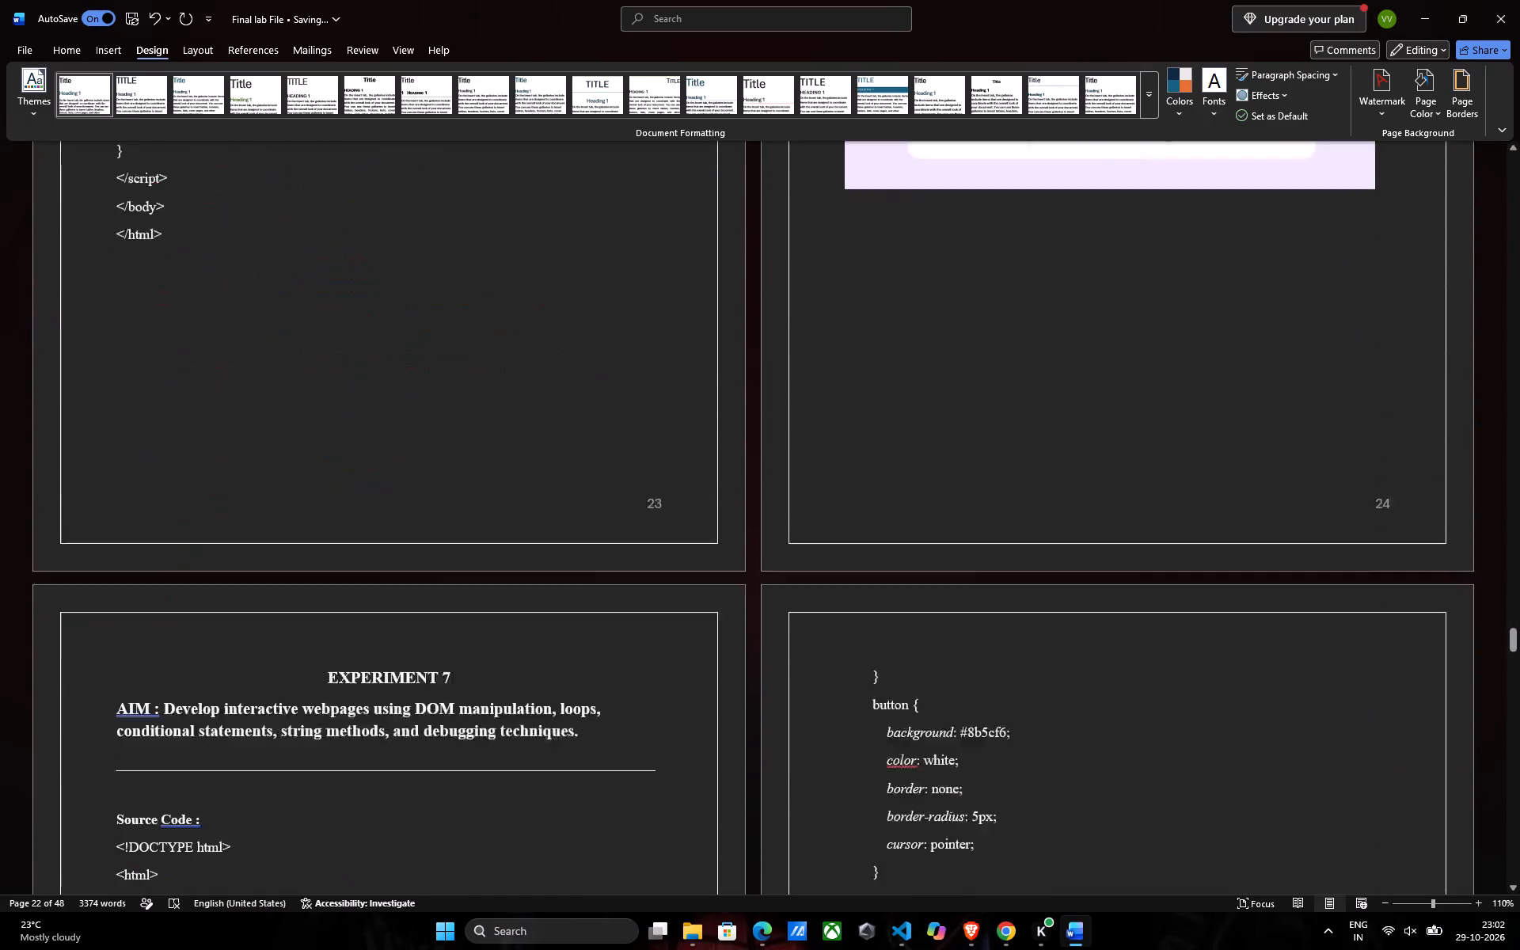
pyautogui.scroll(-16, 945, 376)
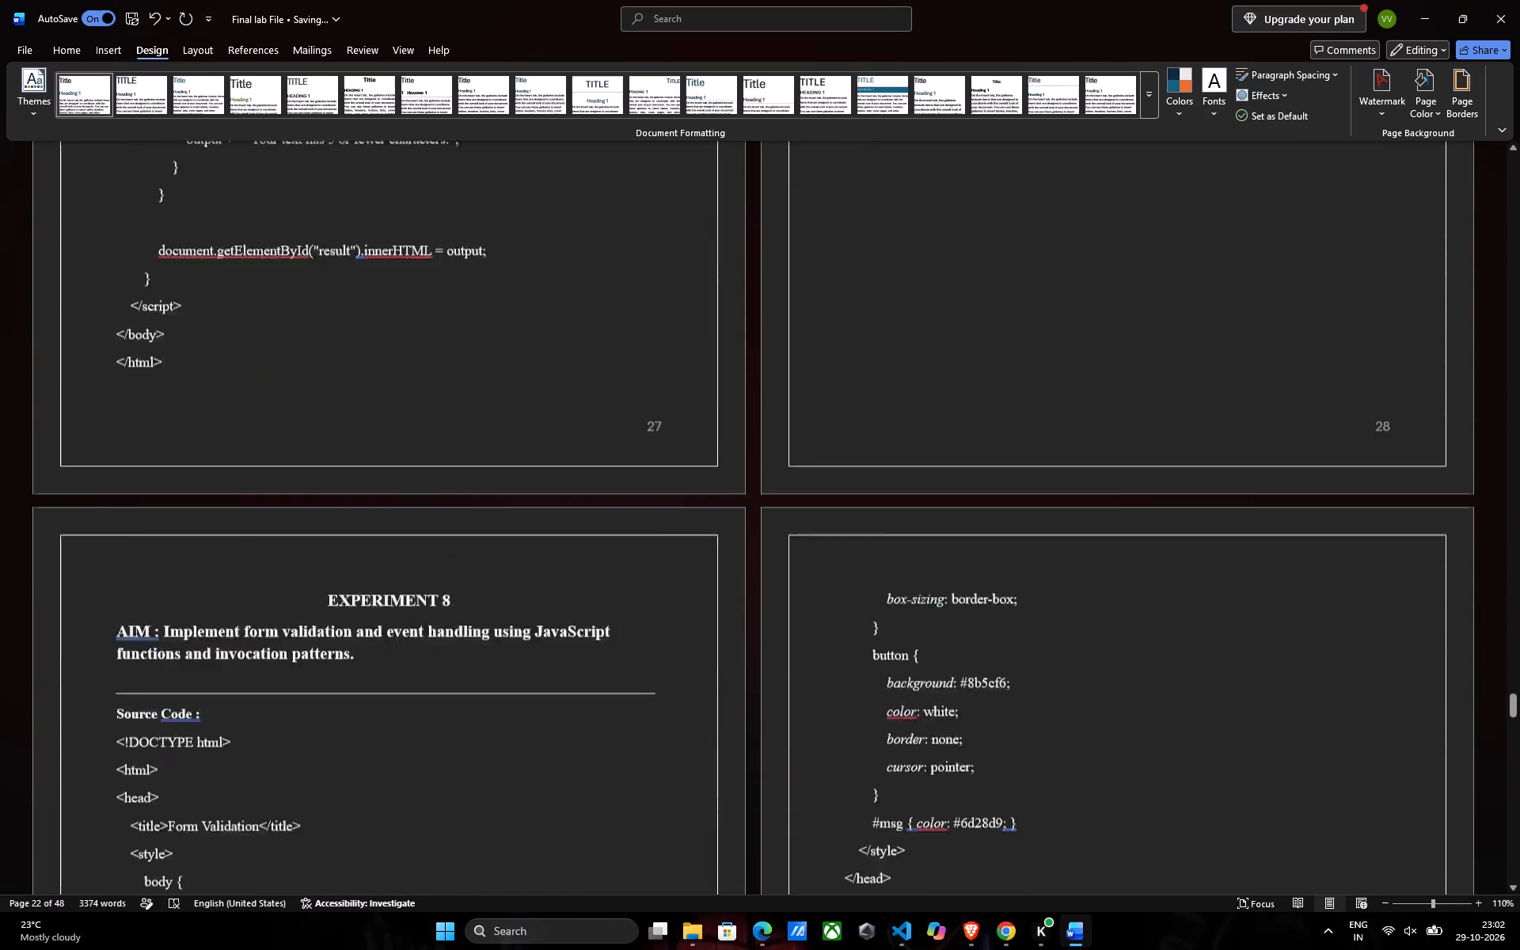
pyautogui.scroll(-14, 948, 372)
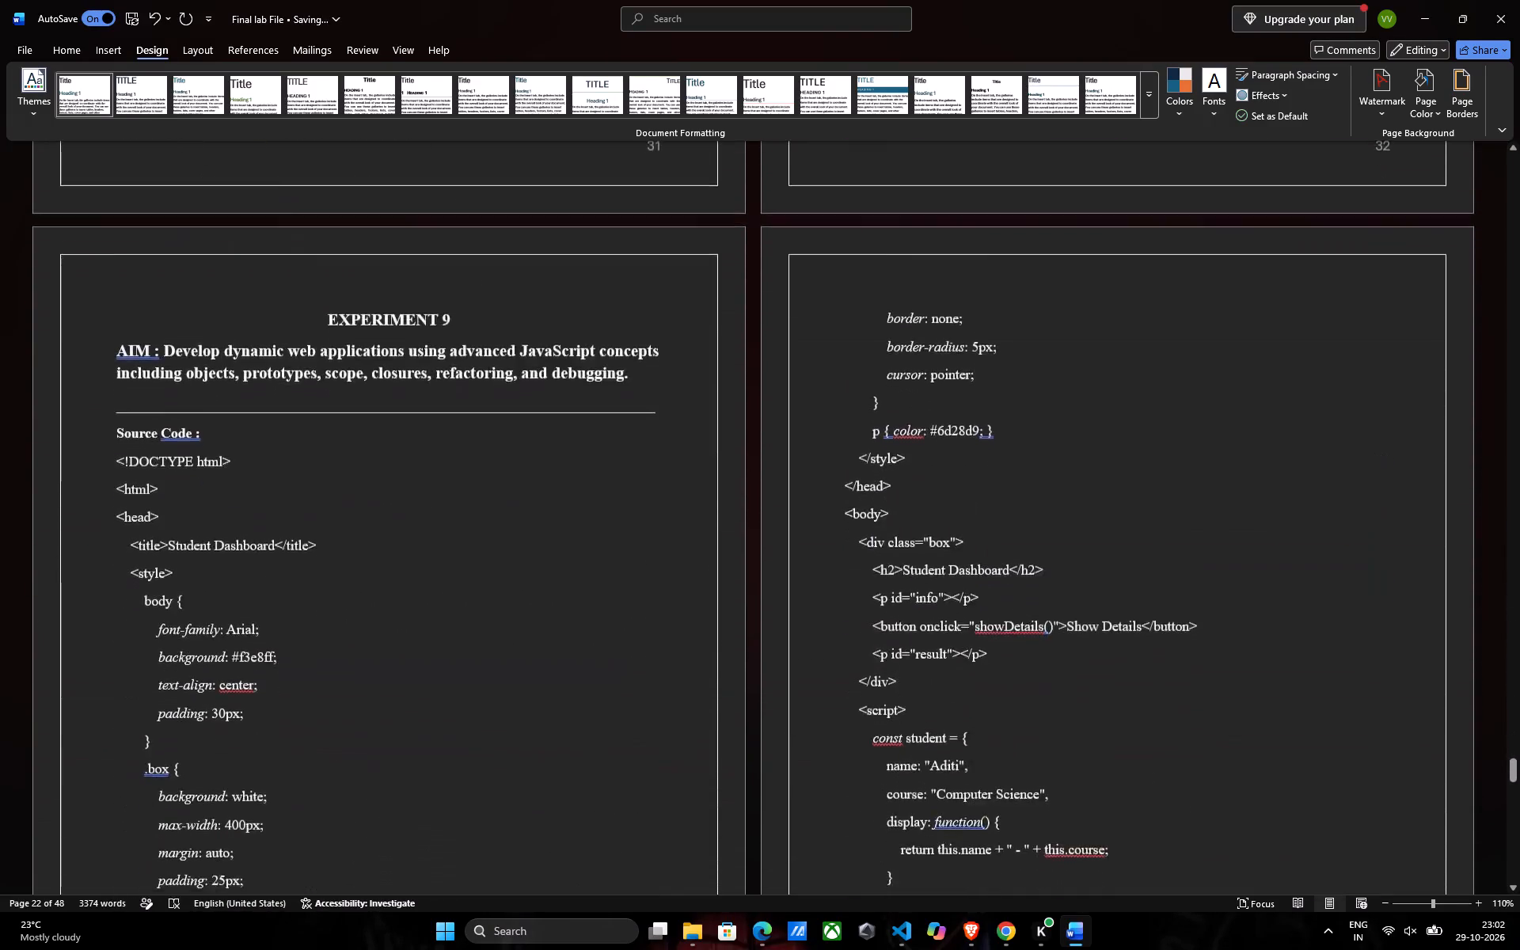
pyautogui.scroll(-13, 948, 371)
pyautogui.scroll(-8, 948, 370)
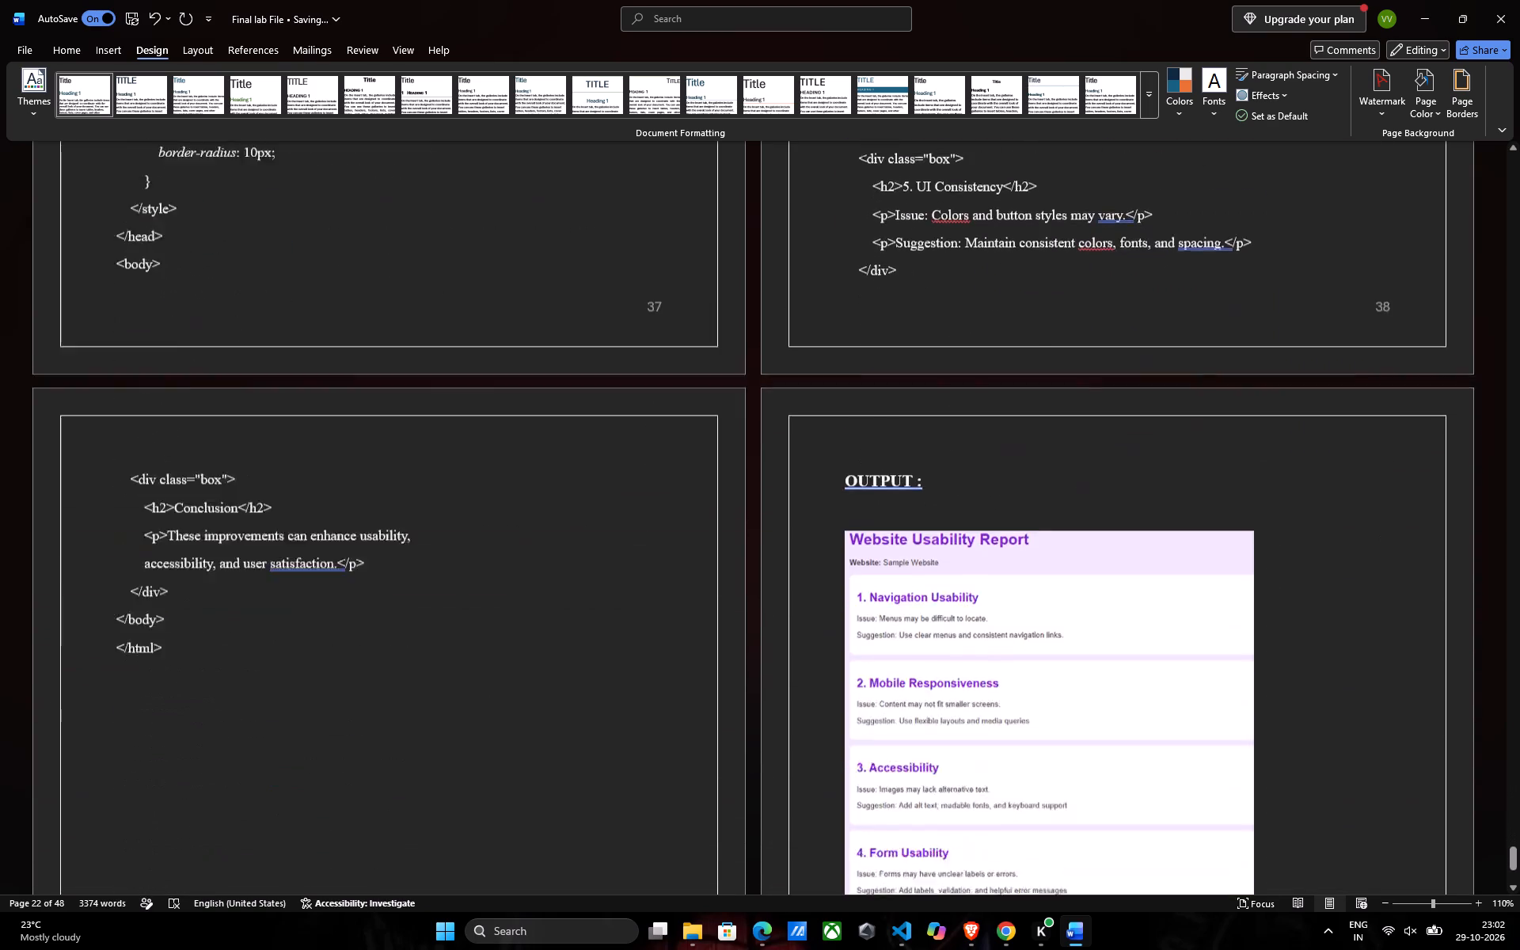
pyautogui.scroll(-10, 948, 370)
# Review the experiments again from the end back to the Experiment 4 output, checking headings, aims and page starts.
pyautogui.scroll(12, 948, 370)
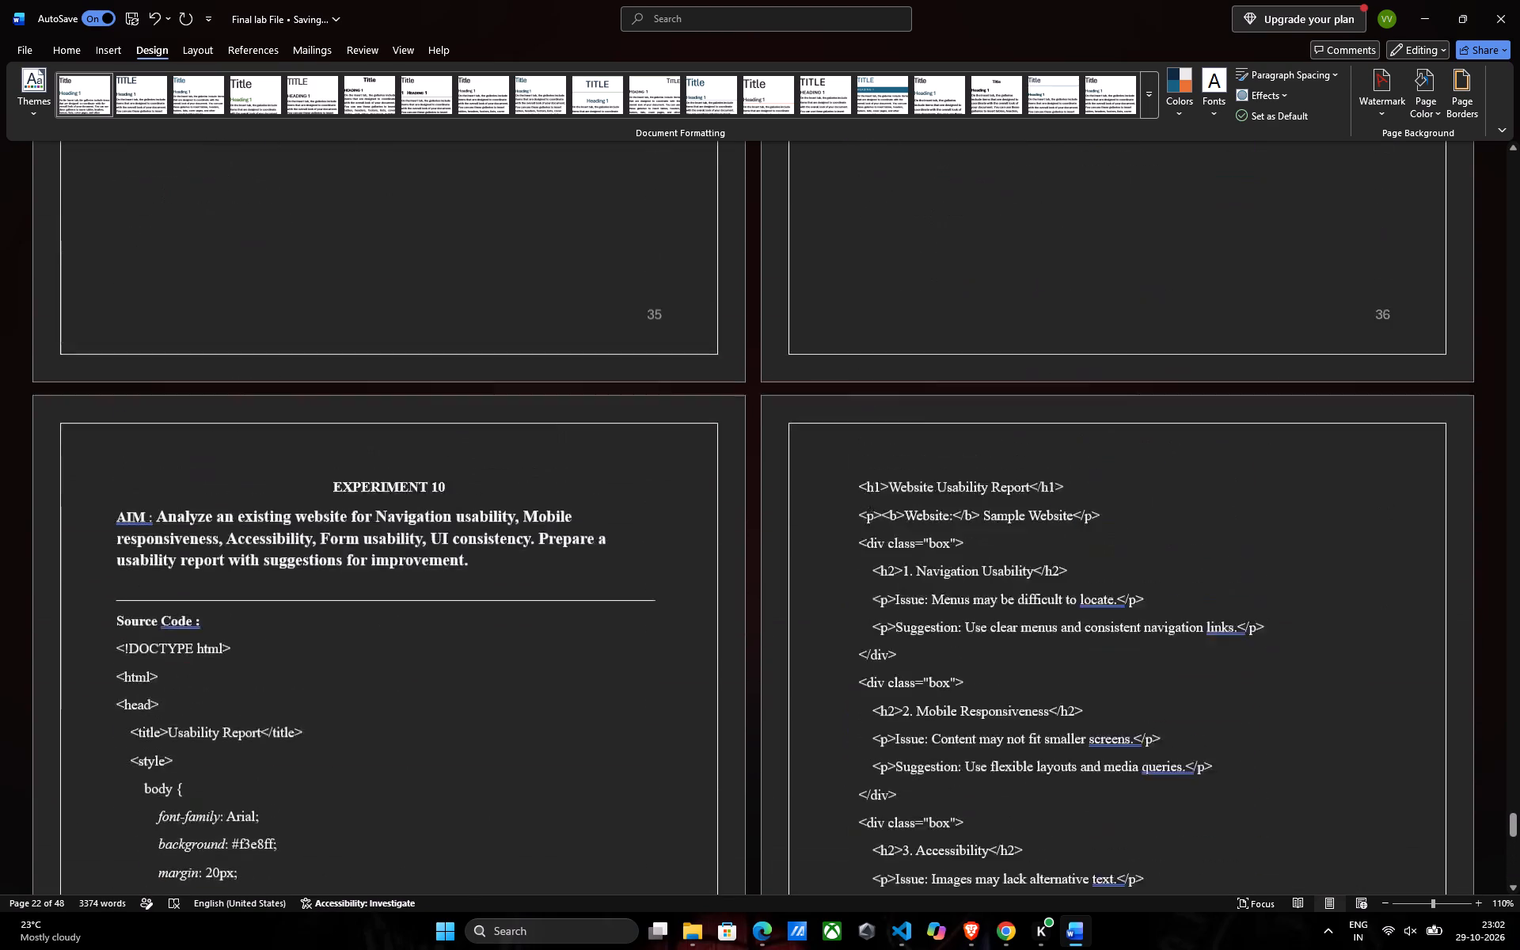
pyautogui.scroll(19, 950, 367)
pyautogui.scroll(6, 951, 367)
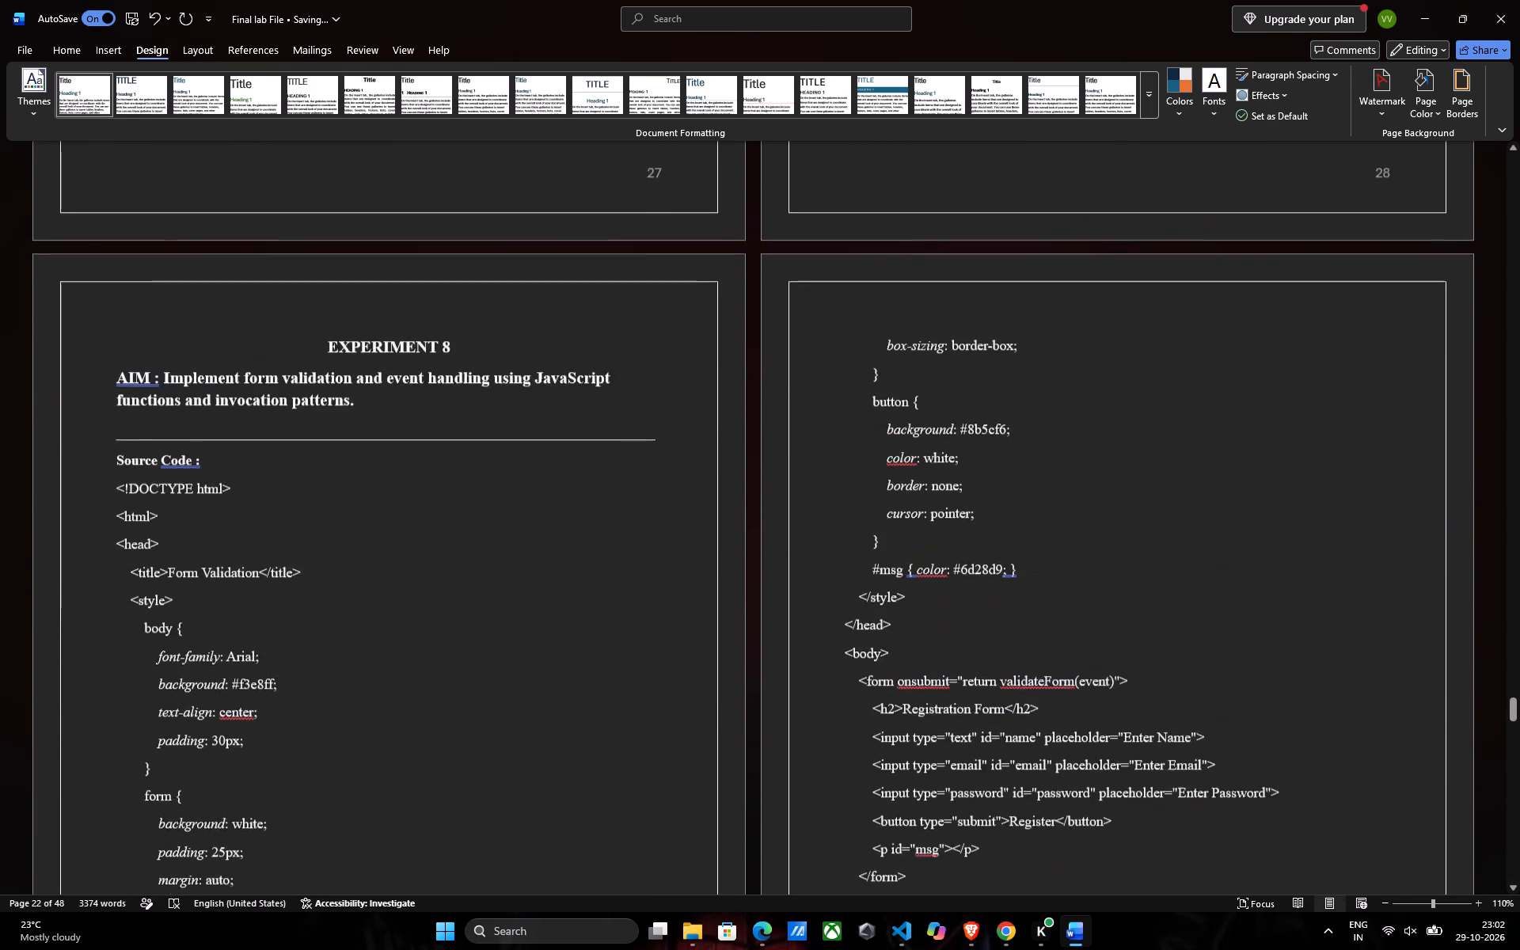
pyautogui.scroll(20, 952, 367)
pyautogui.scroll(5, 952, 366)
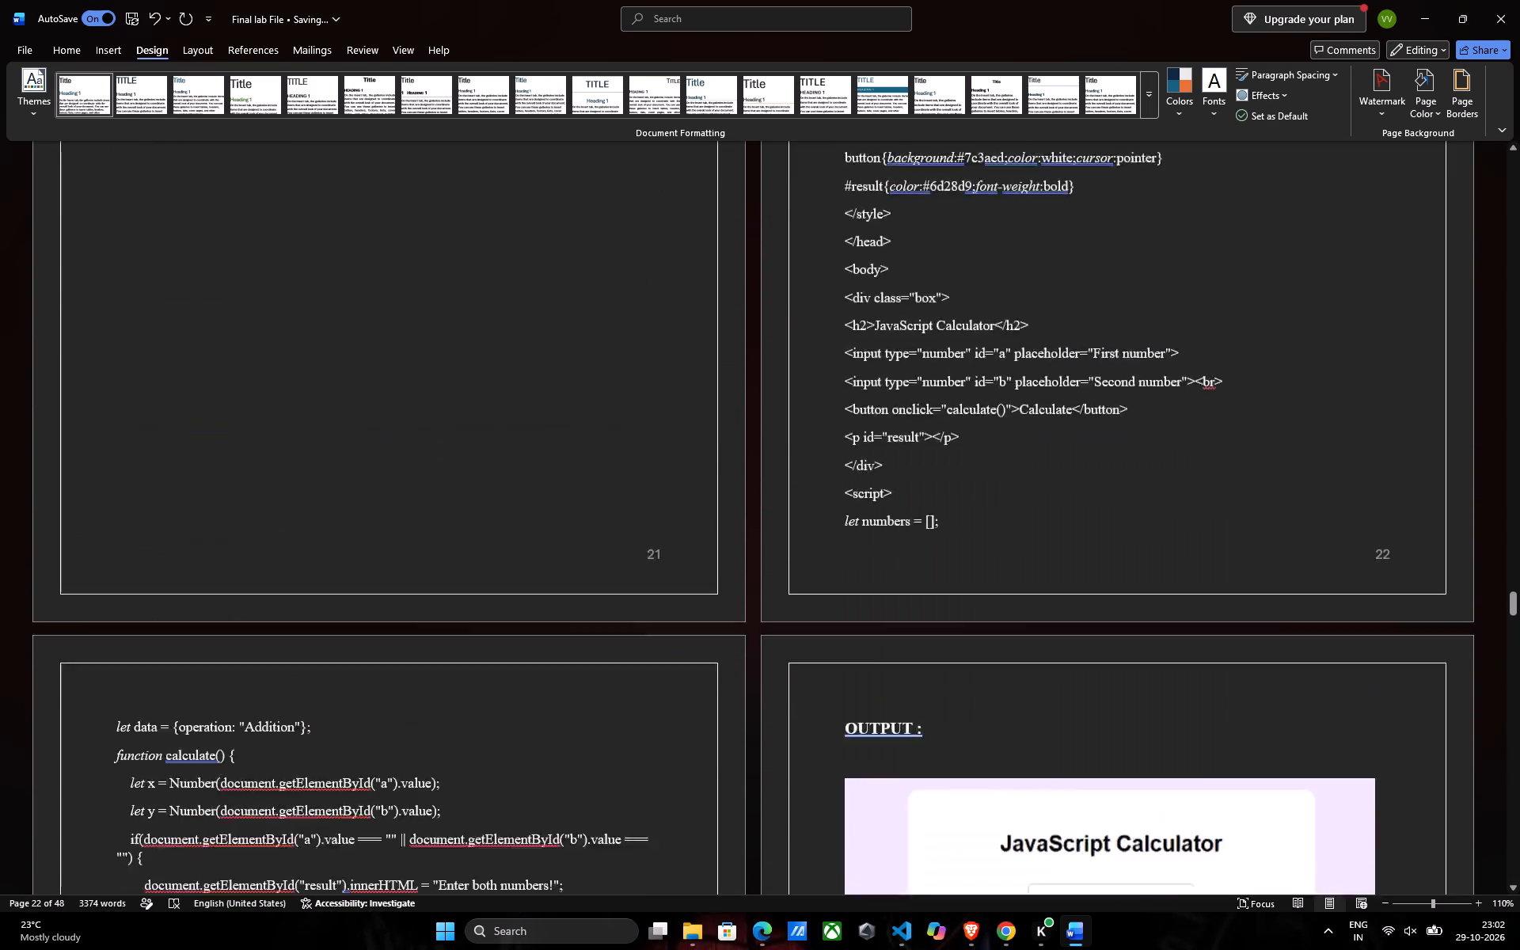
pyautogui.scroll(19, 952, 366)
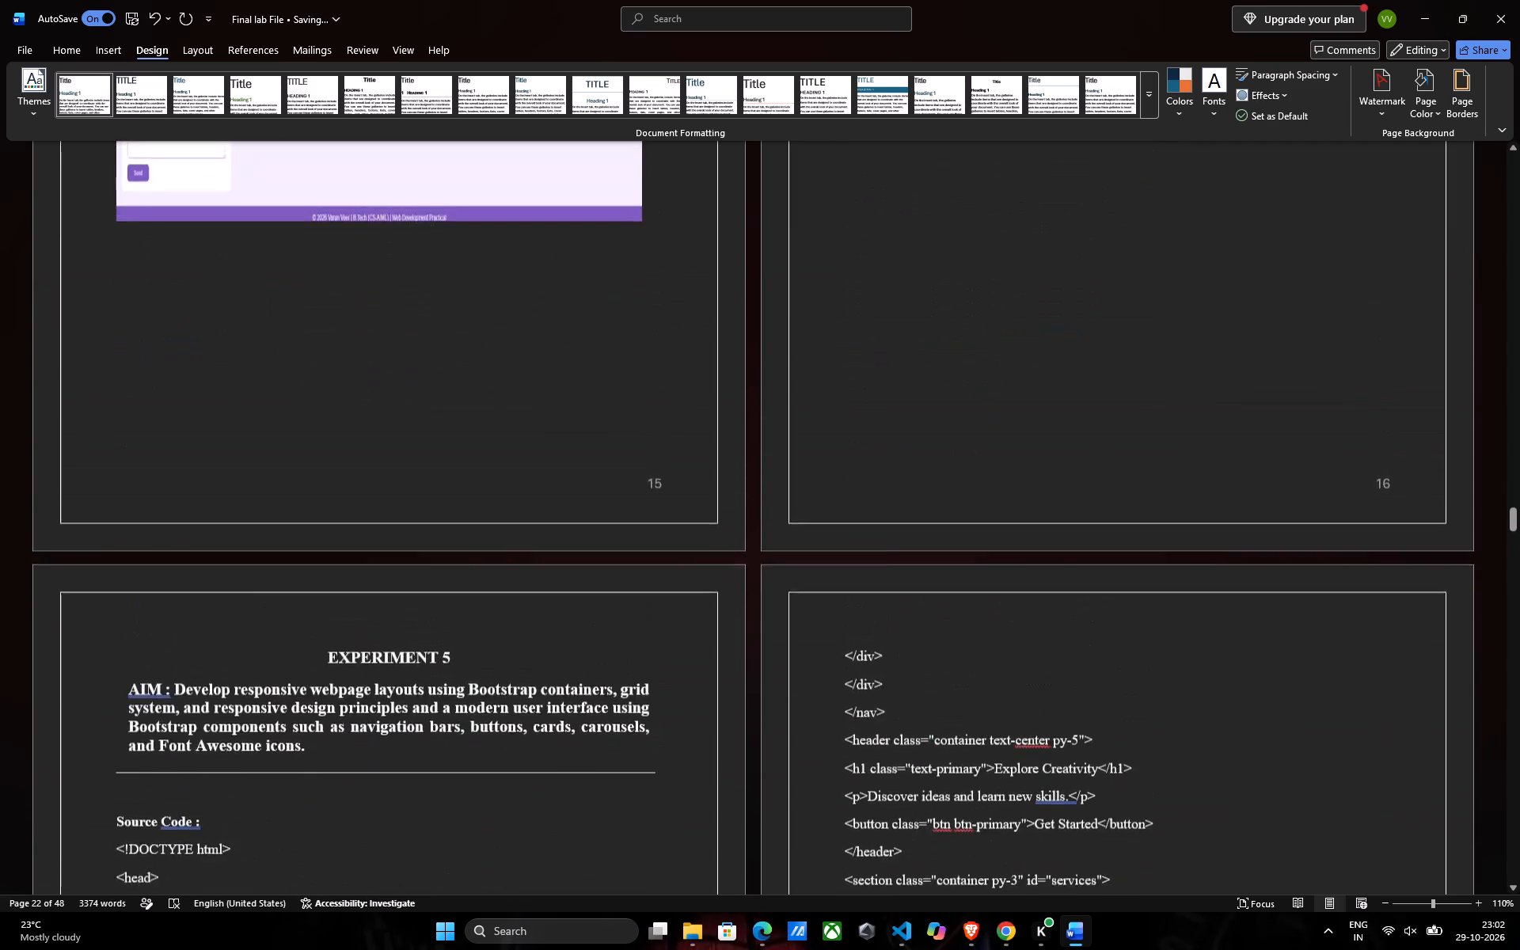
pyautogui.scroll(13, 952, 365)
pyautogui.scroll(-5, 952, 365)
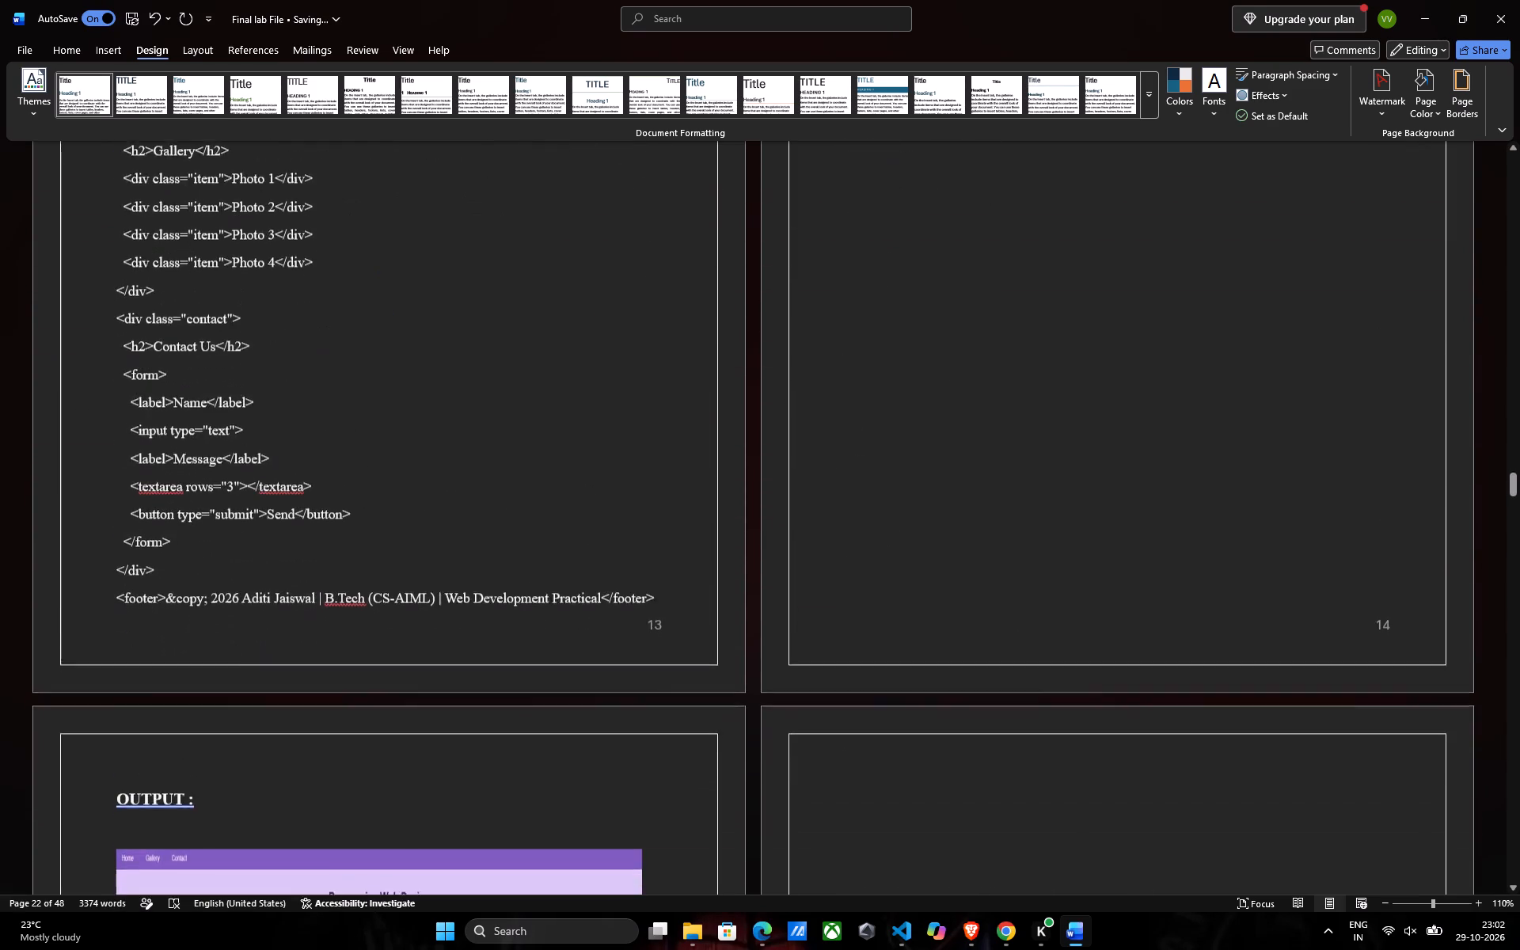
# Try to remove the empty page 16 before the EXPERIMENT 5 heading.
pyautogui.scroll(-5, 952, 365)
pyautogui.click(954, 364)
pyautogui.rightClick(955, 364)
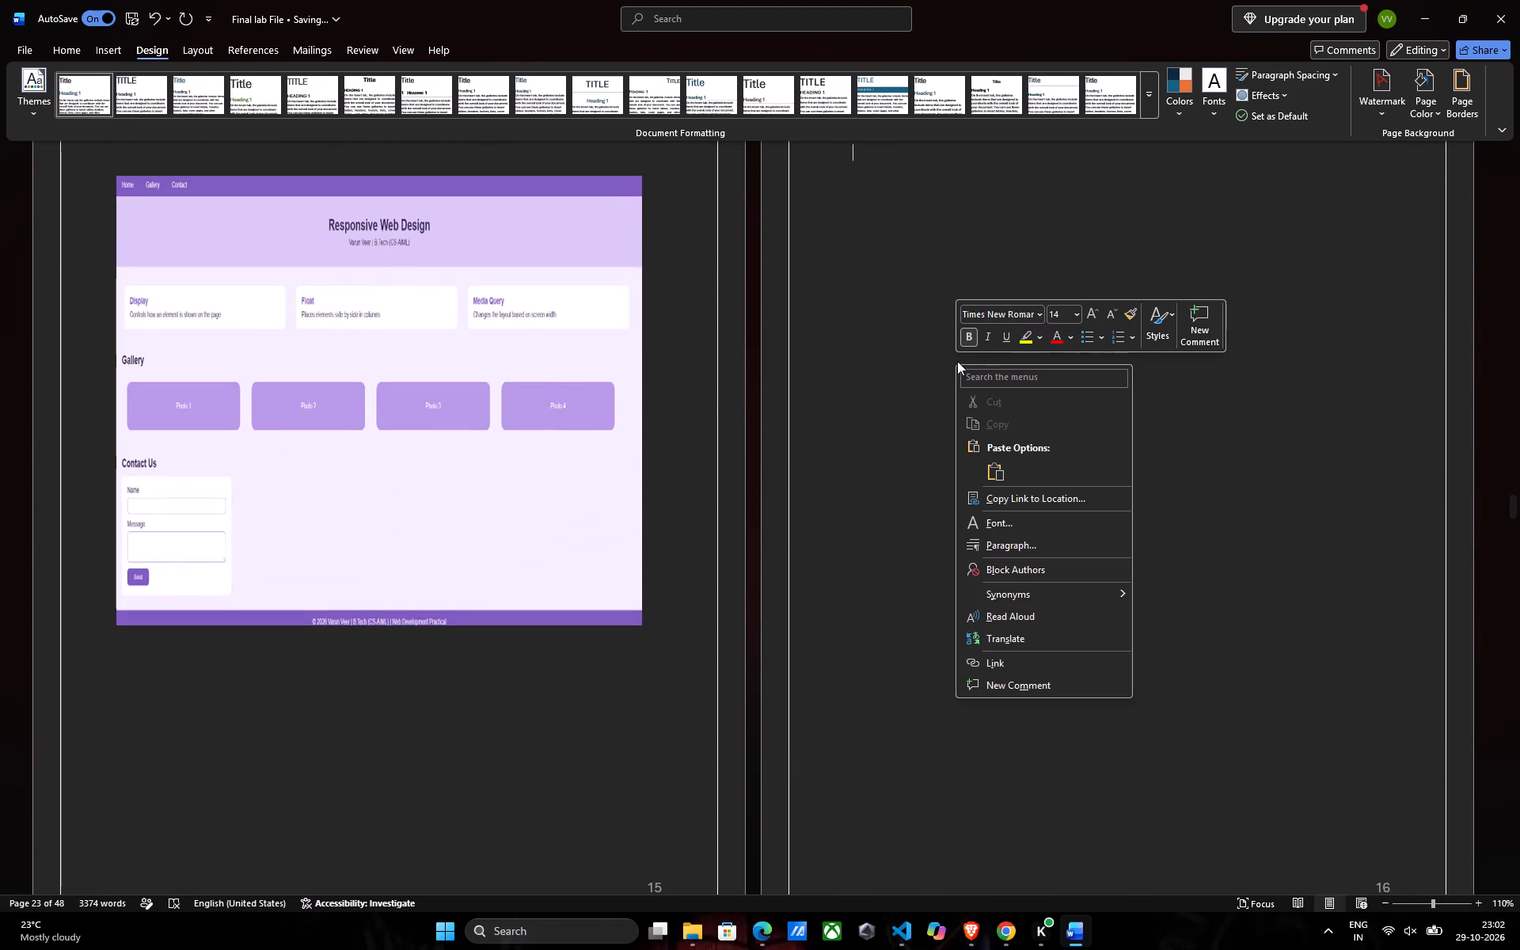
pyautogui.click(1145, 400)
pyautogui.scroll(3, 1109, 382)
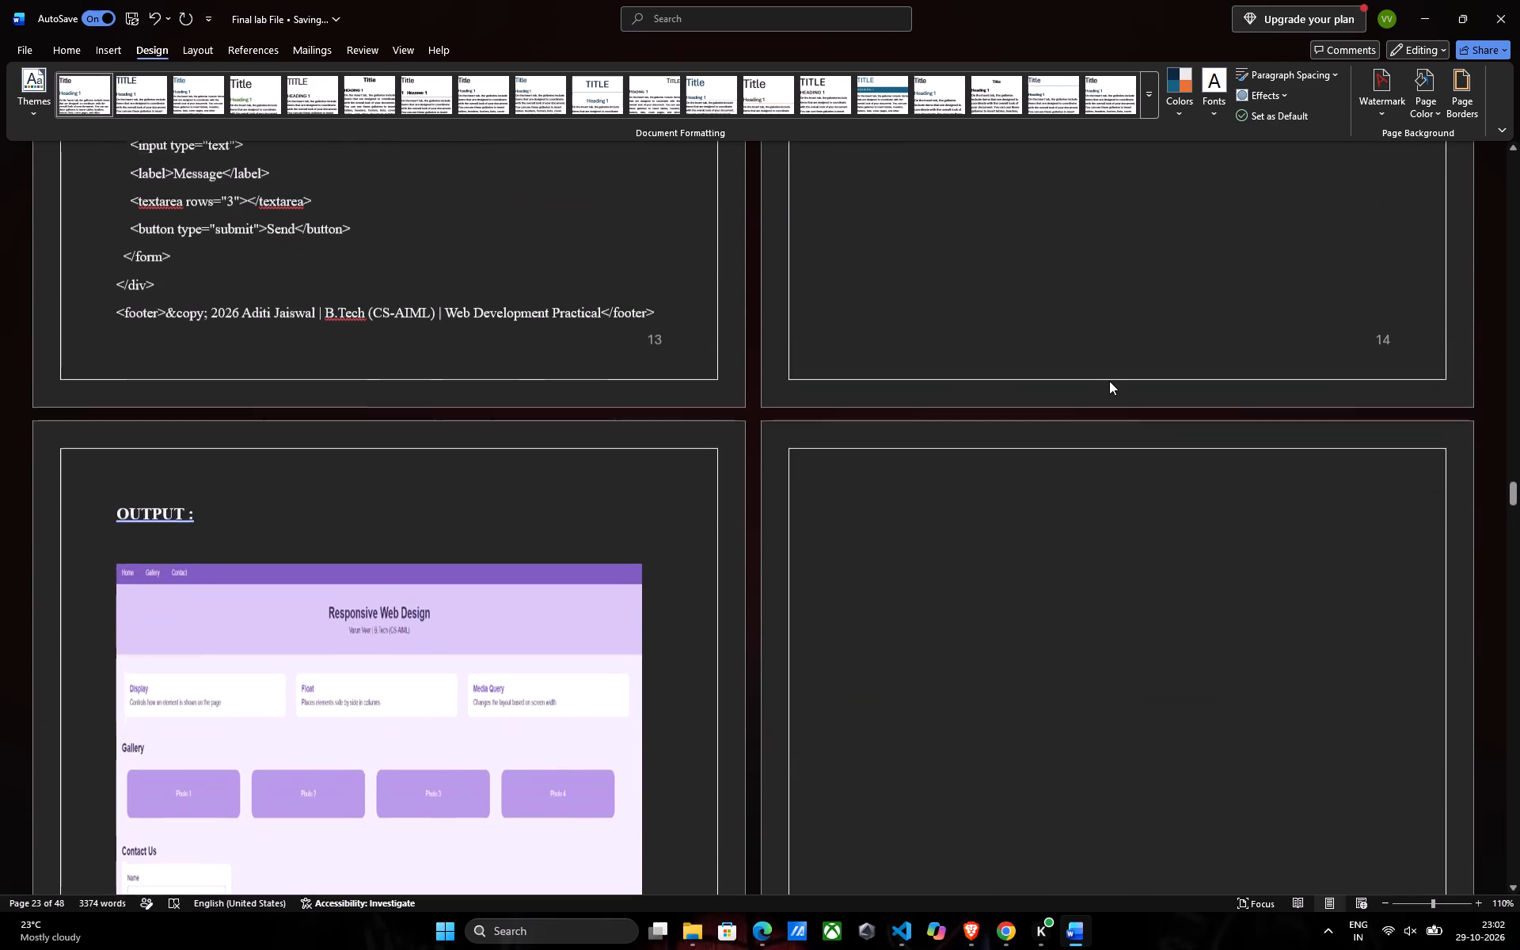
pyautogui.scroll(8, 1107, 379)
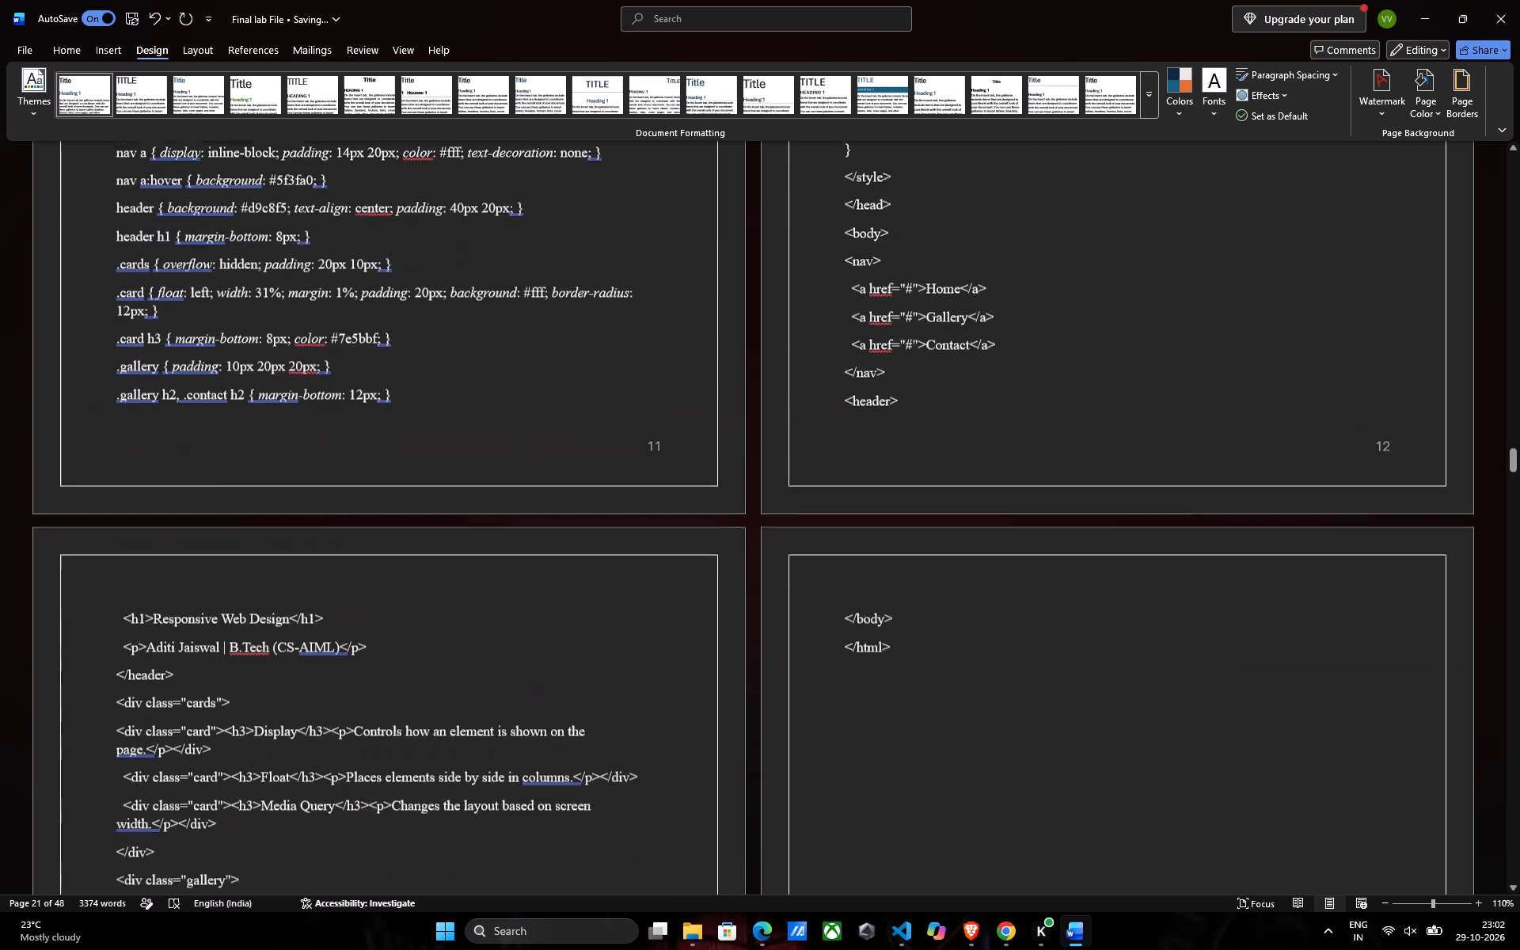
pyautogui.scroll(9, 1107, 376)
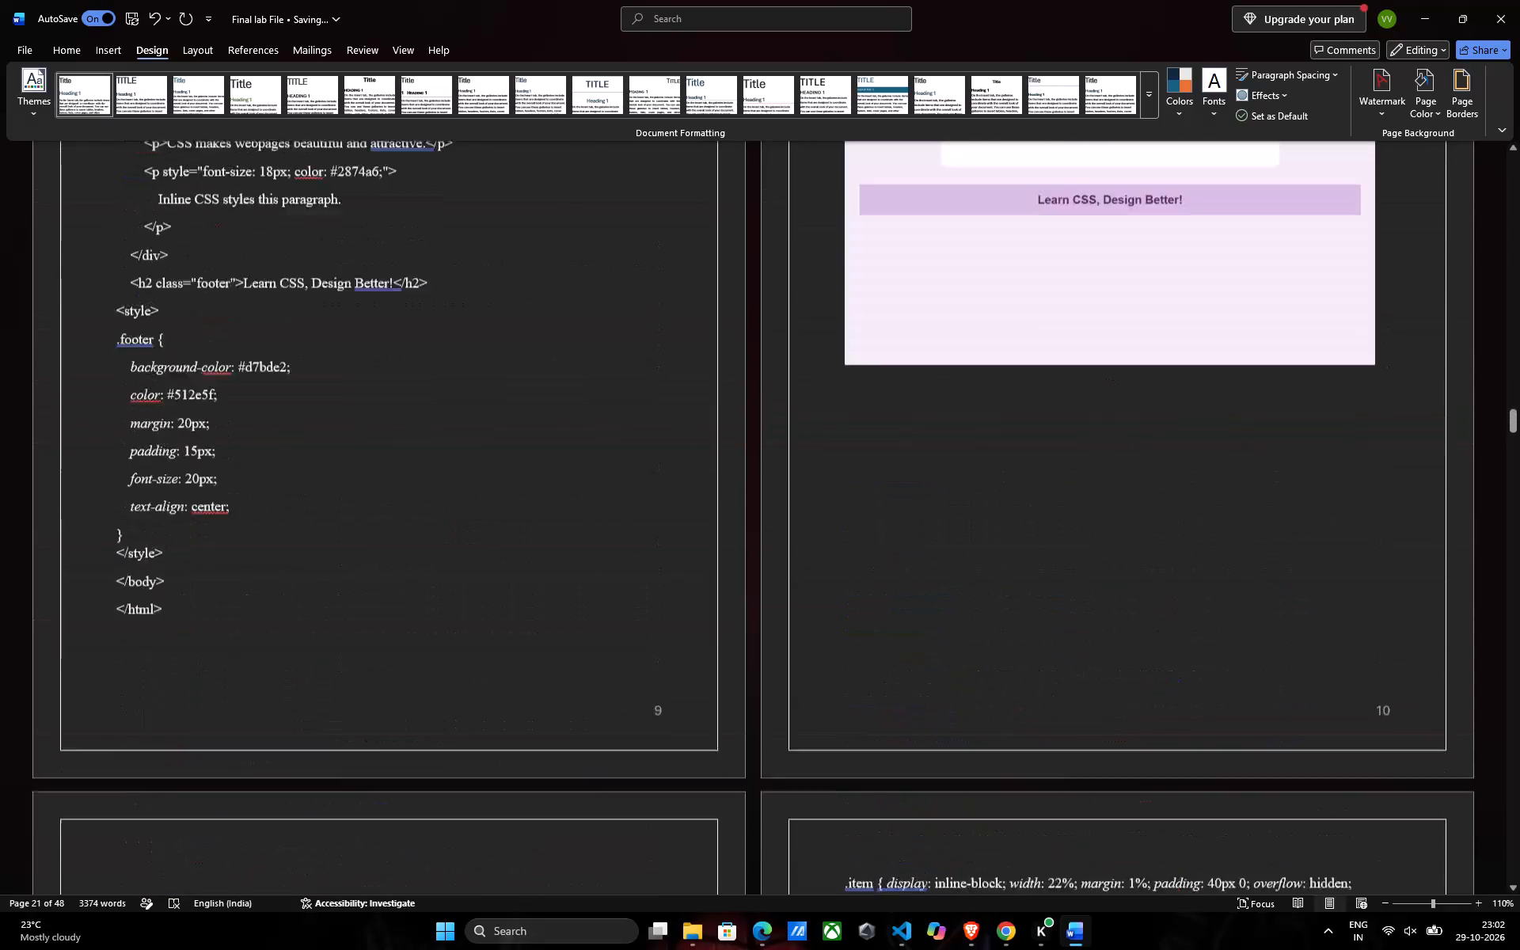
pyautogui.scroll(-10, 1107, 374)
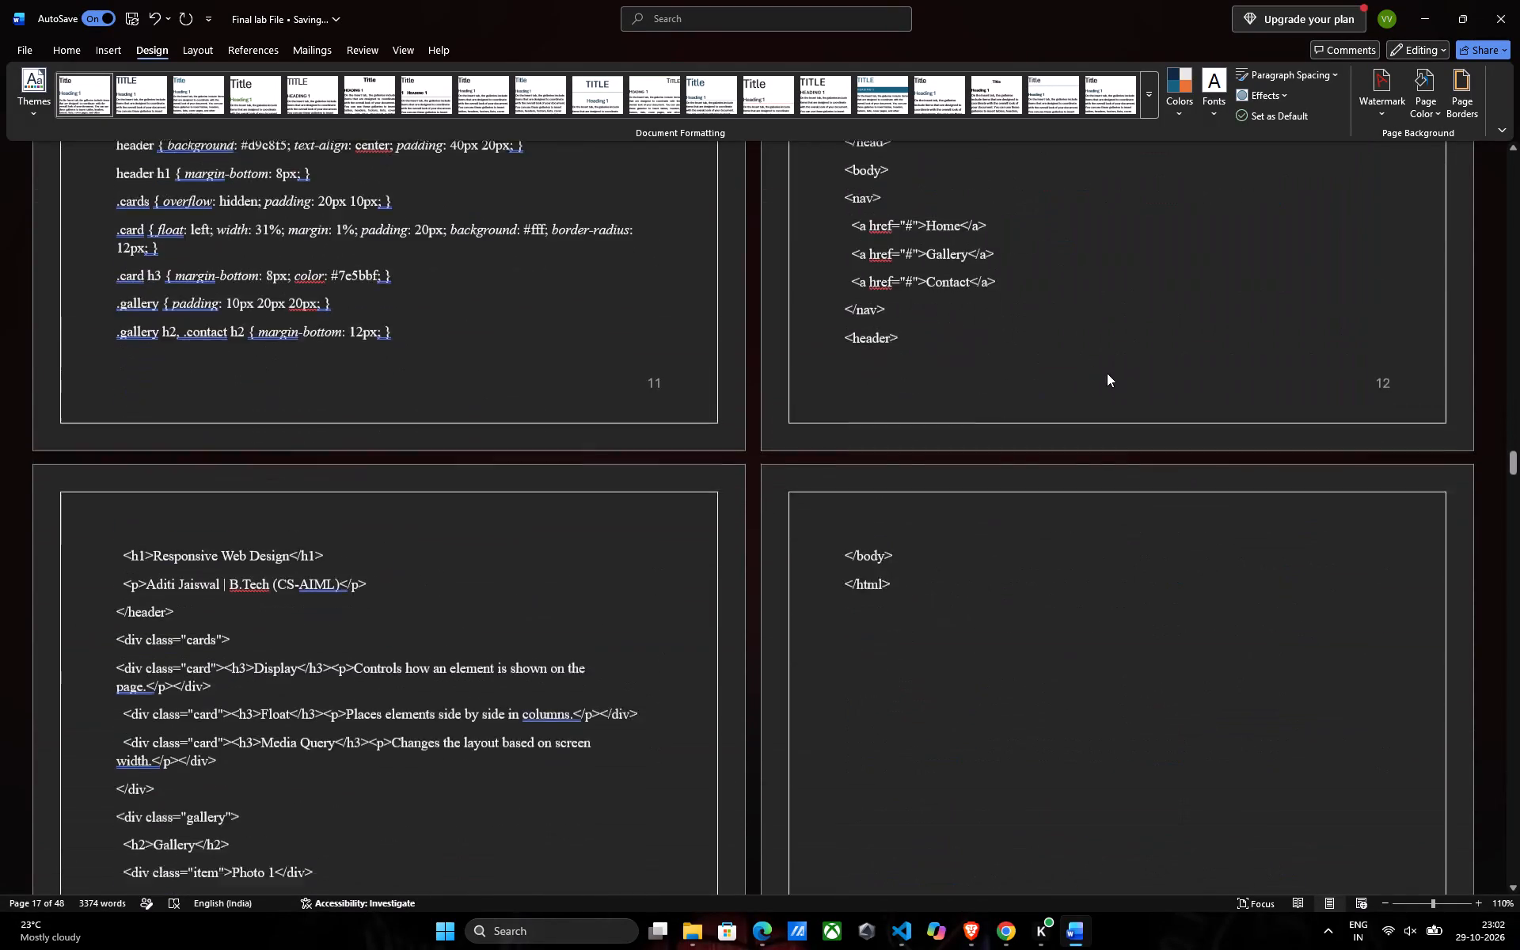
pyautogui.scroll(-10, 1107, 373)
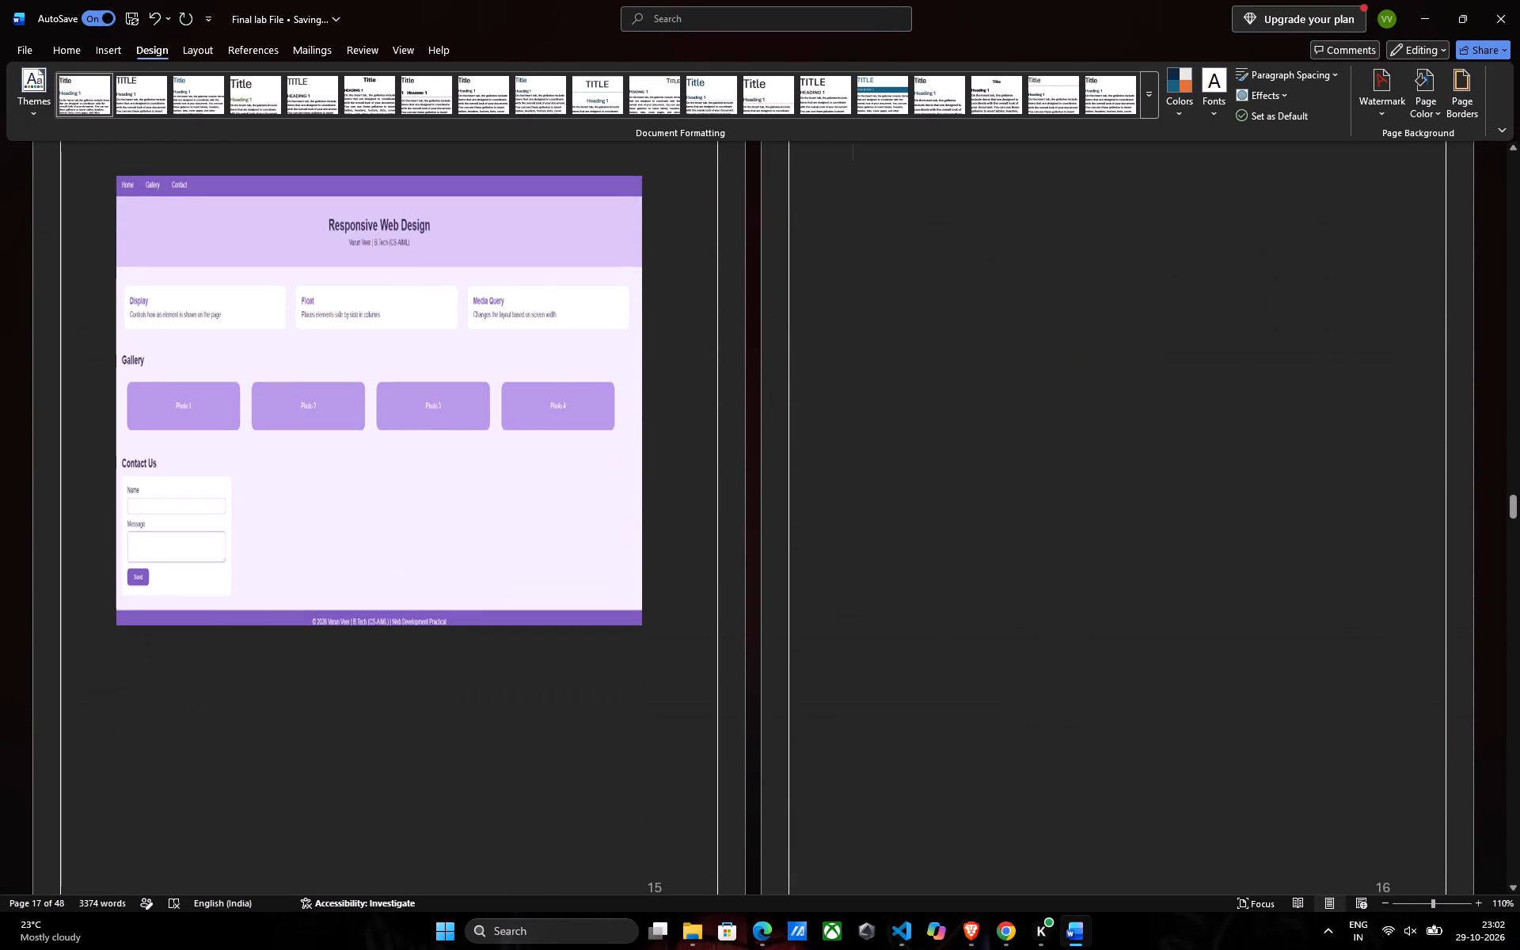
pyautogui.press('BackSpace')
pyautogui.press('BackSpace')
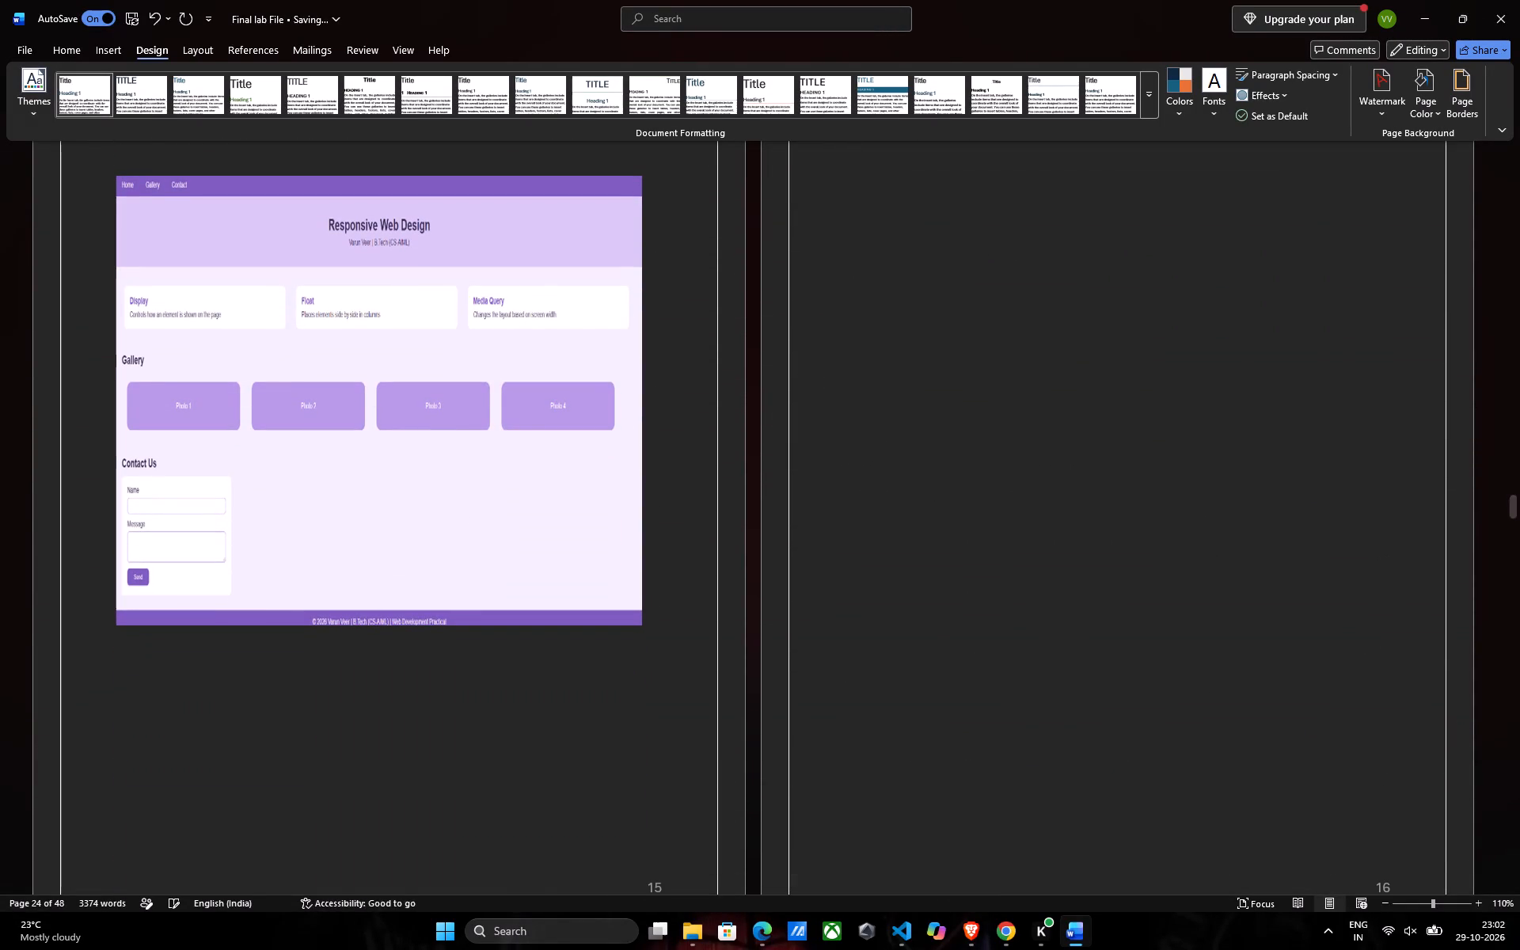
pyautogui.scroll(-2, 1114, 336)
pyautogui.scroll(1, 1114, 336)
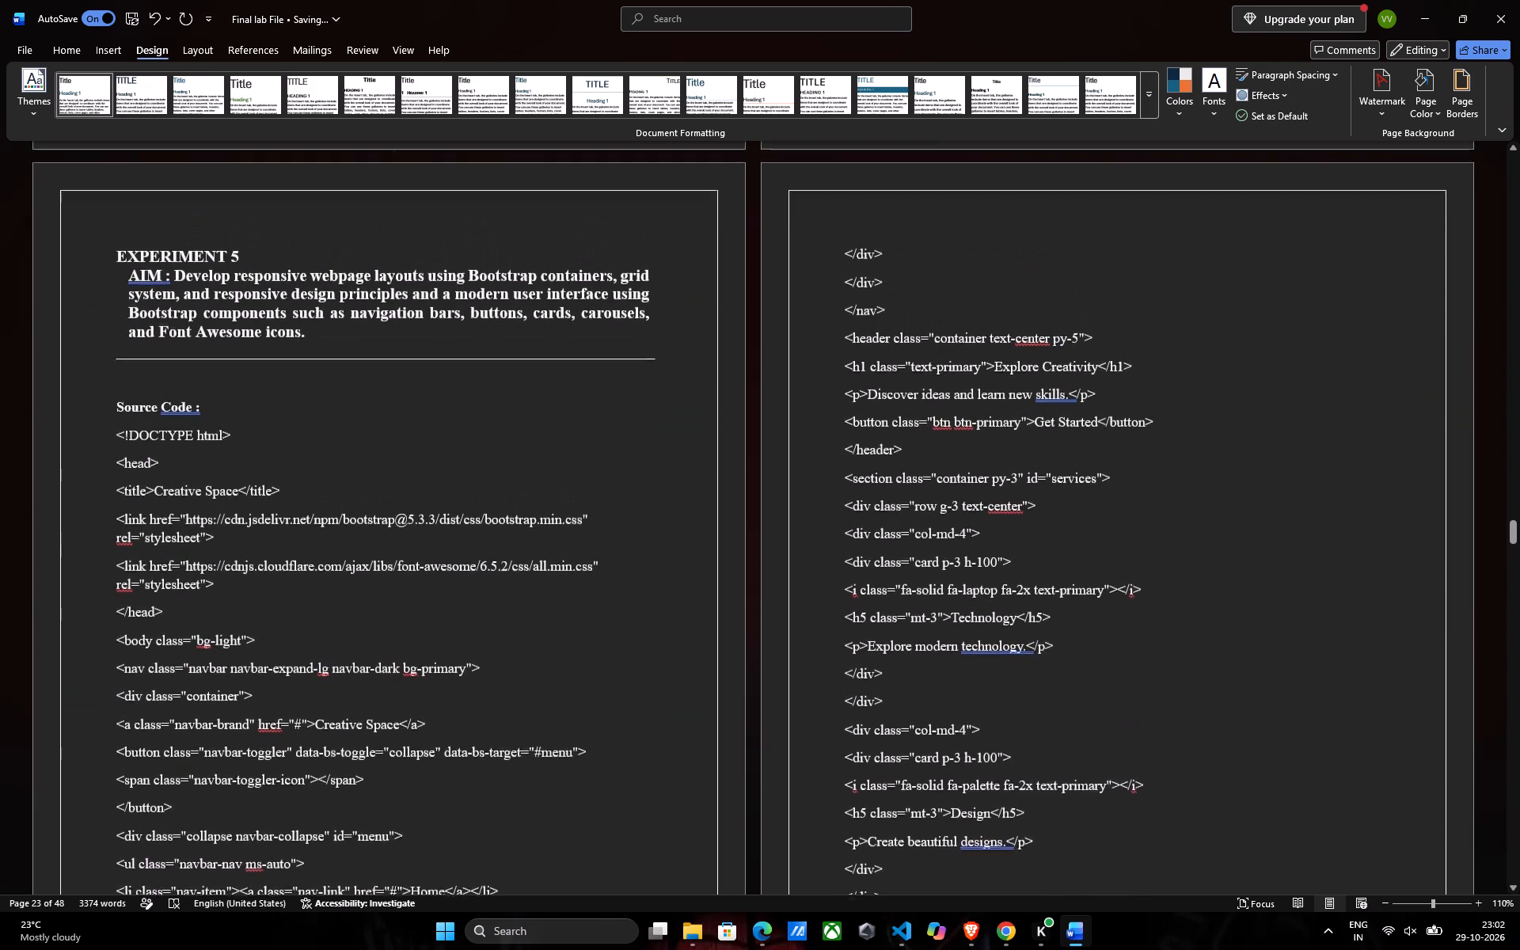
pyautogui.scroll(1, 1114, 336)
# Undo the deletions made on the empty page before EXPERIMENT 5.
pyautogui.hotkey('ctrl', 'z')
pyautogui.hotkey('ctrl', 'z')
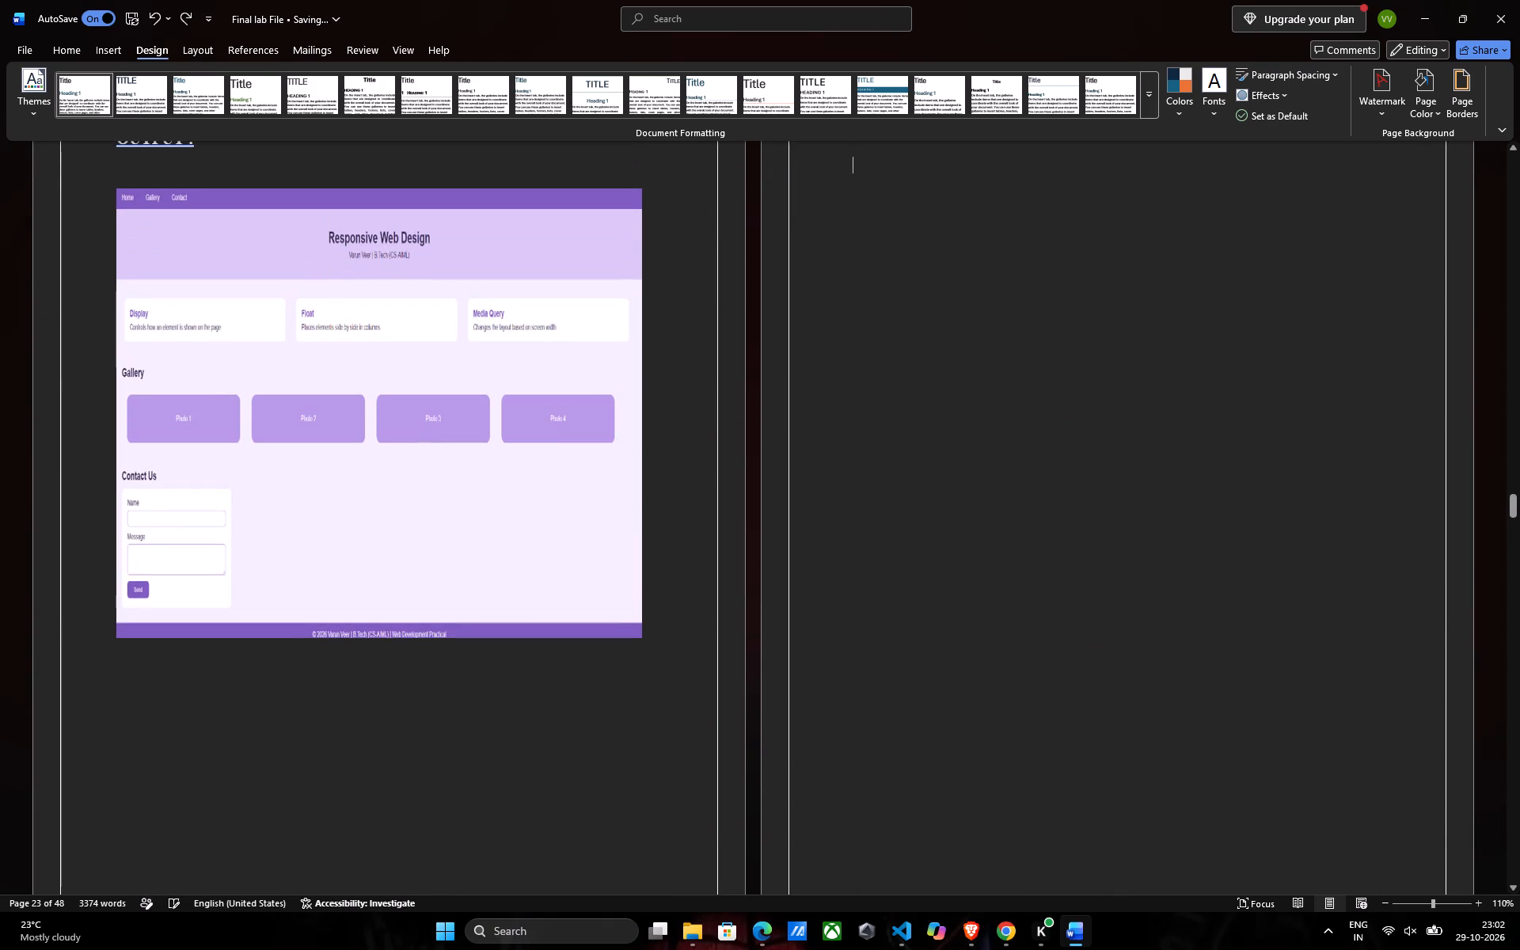
# Examine the pages from EXPERIMENT 5 back to the CSS styling output, including the OUTPUT heading on page 10.
pyautogui.scroll(-2, 1102, 336)
pyautogui.scroll(1, 1100, 336)
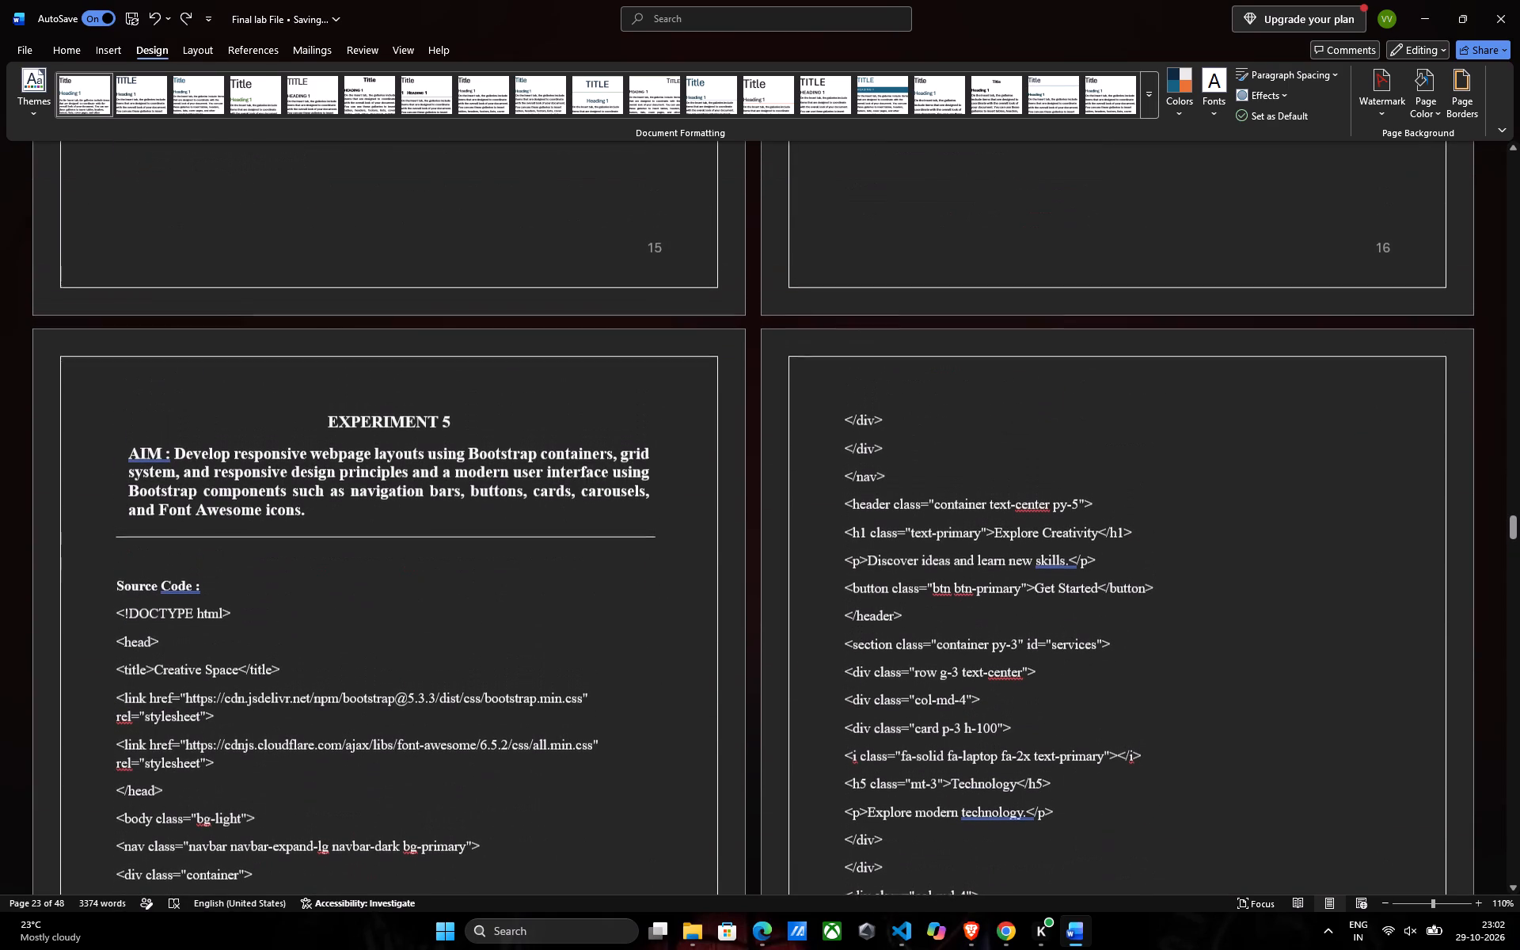
pyautogui.scroll(4, 1035, 291)
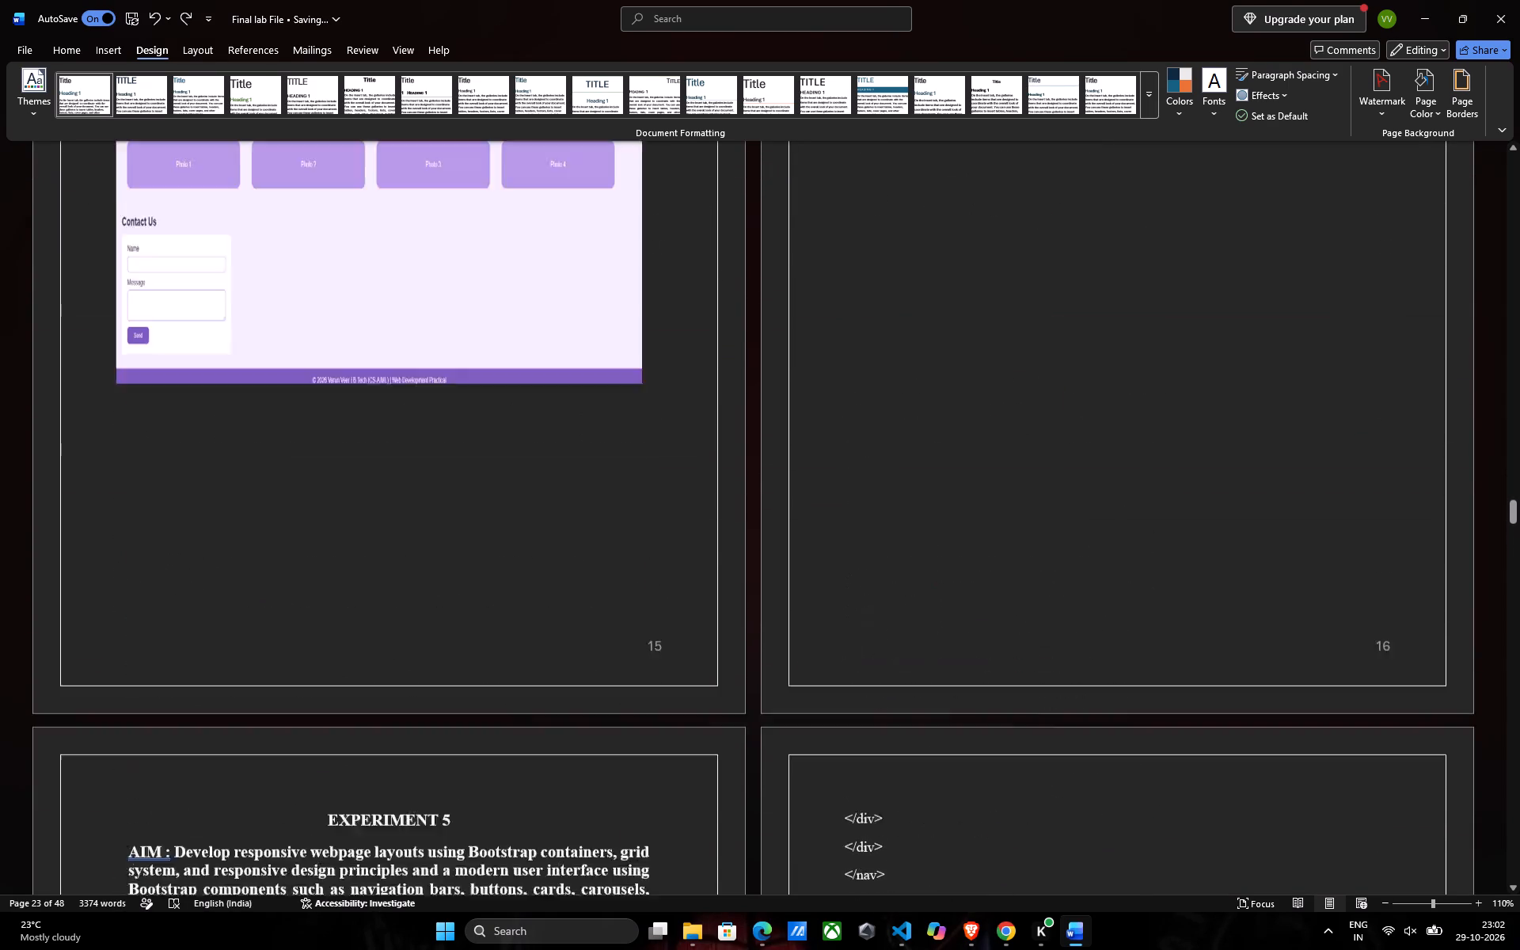
pyautogui.scroll(13, 1035, 290)
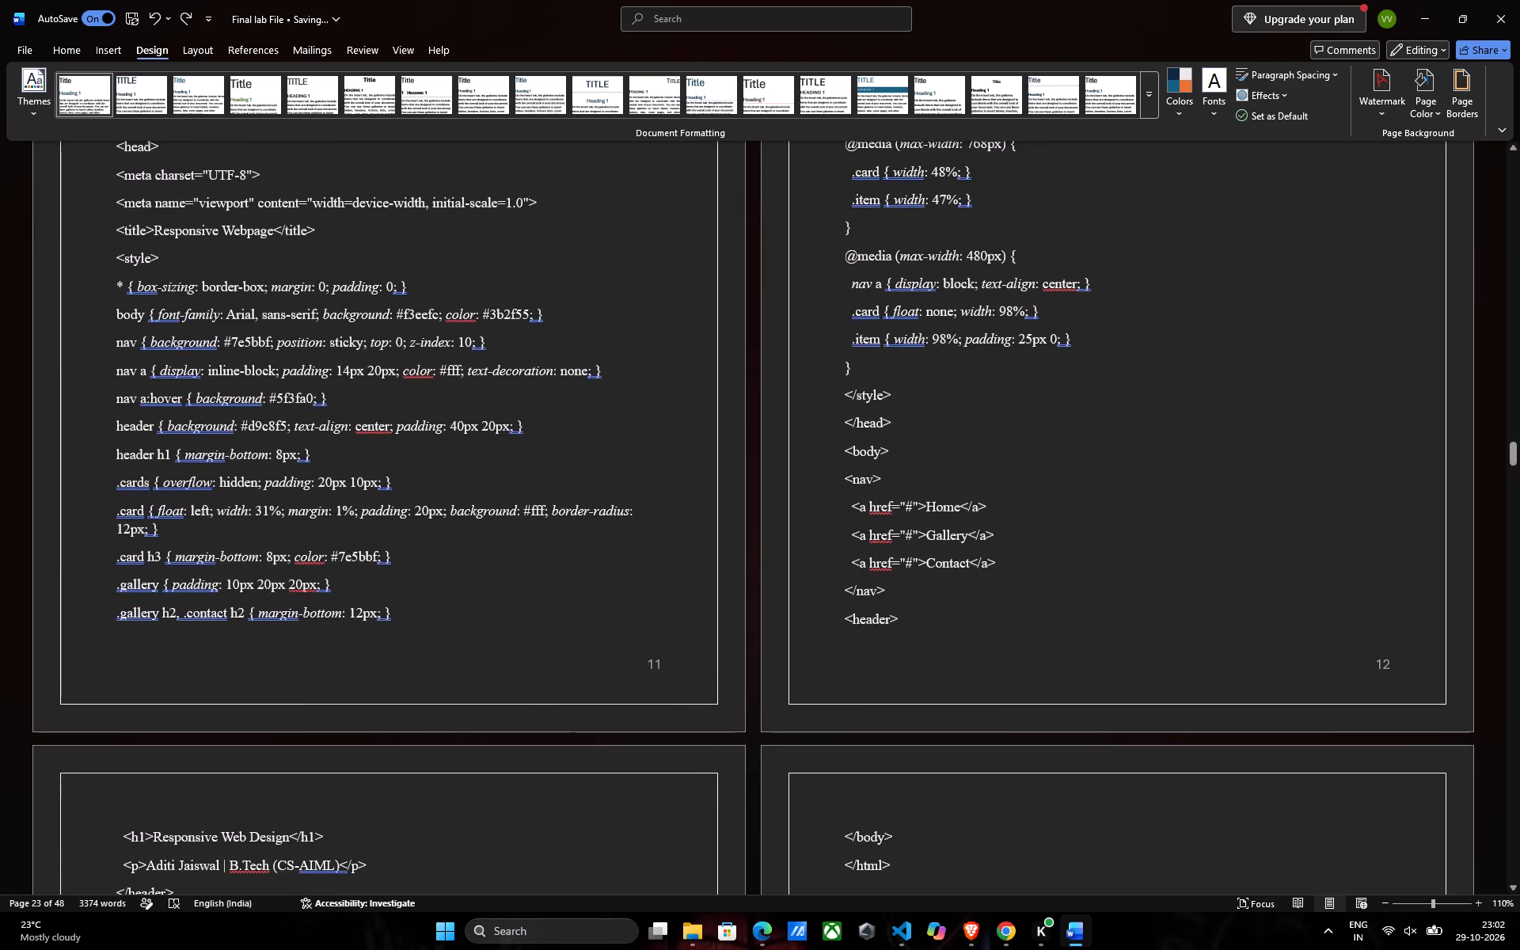
pyautogui.scroll(13, 1059, 297)
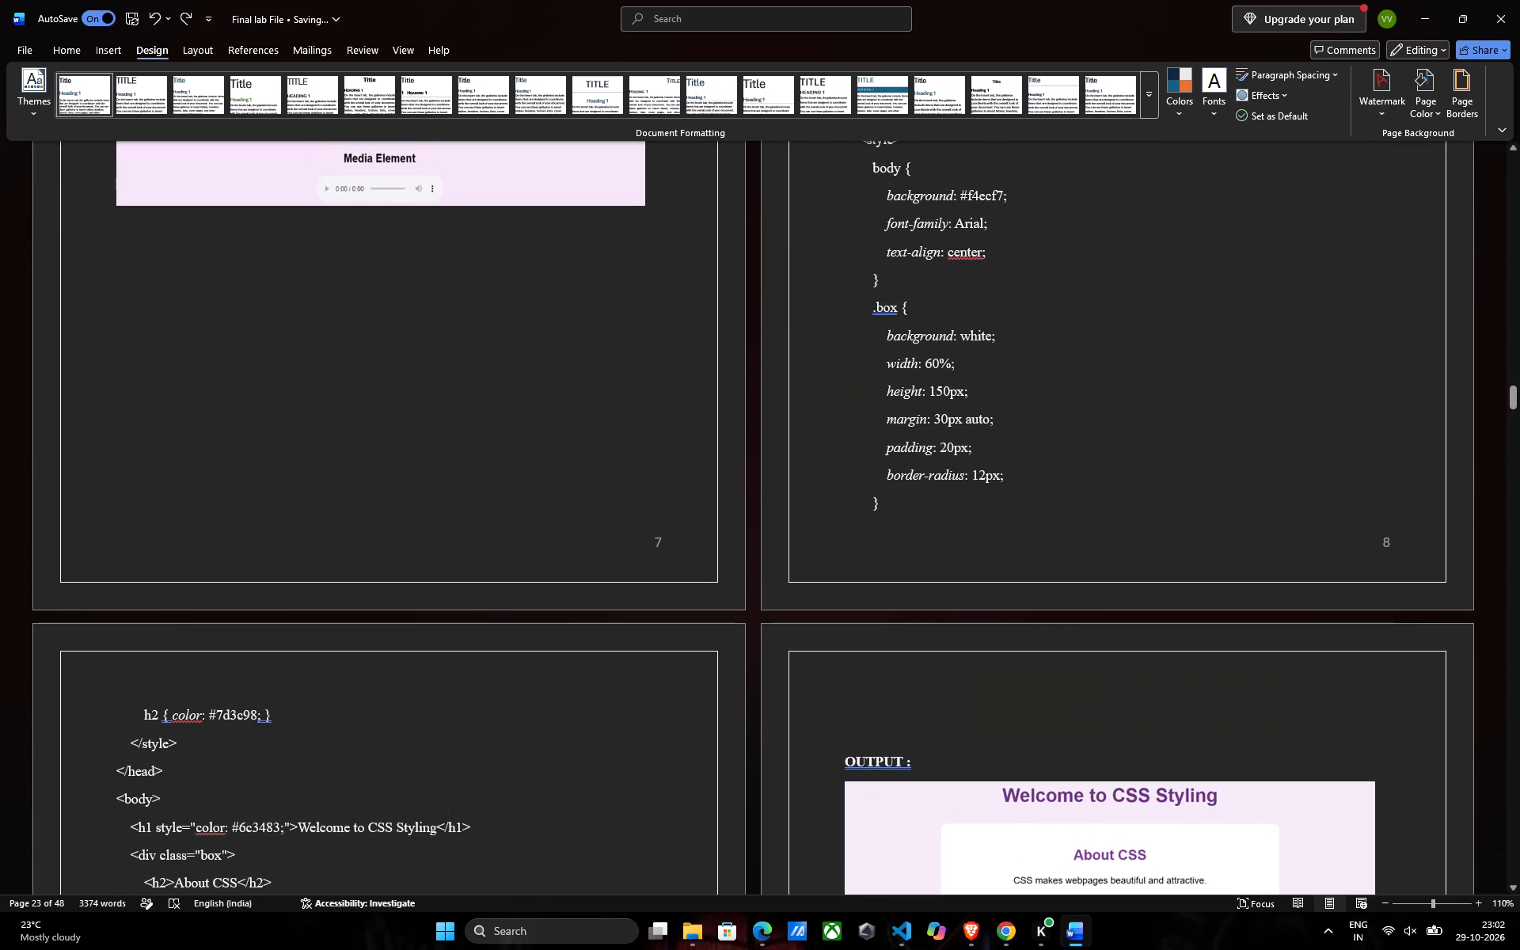
pyautogui.scroll(-1, 1010, 400)
pyautogui.scroll(-2, 914, 567)
pyautogui.scroll(2, 915, 557)
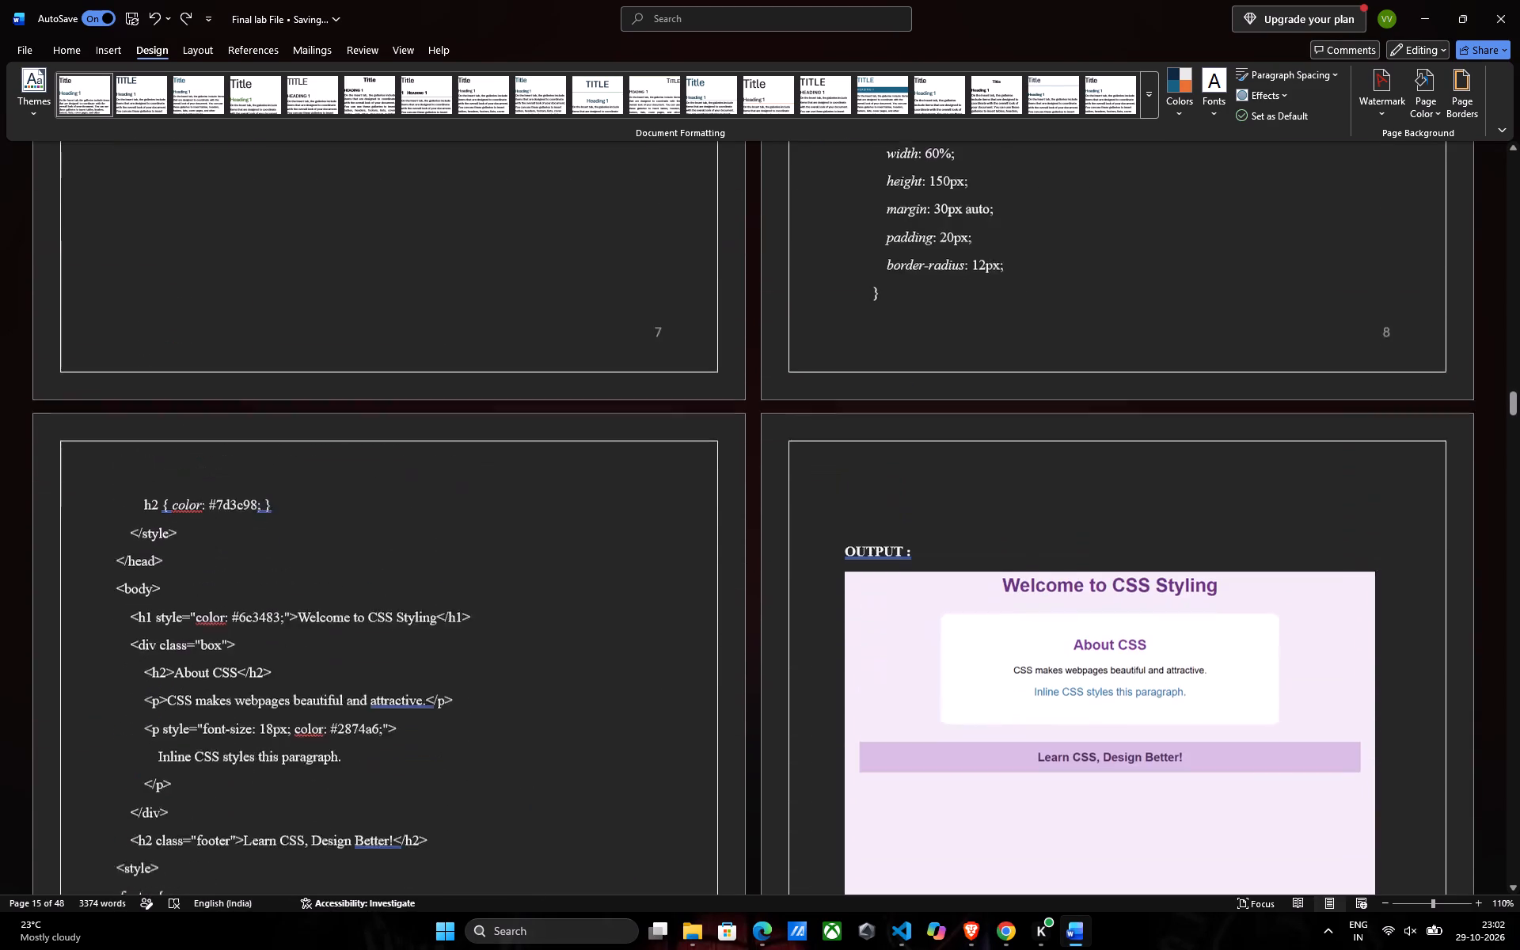
pyautogui.moveTo(939, 619); pyautogui.dragTo(859, 617)
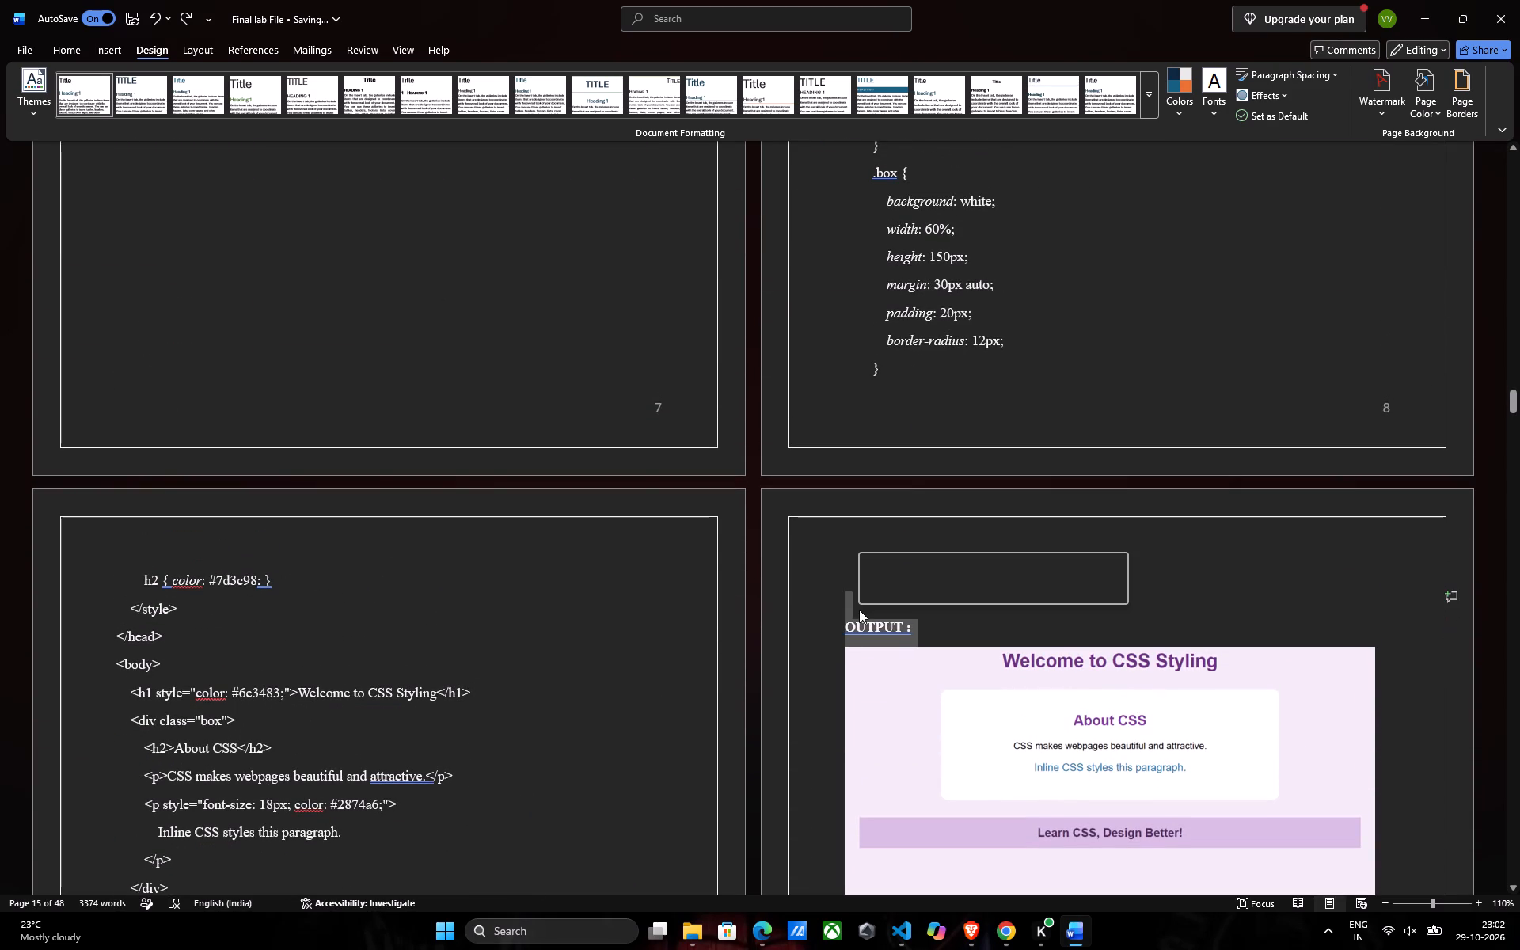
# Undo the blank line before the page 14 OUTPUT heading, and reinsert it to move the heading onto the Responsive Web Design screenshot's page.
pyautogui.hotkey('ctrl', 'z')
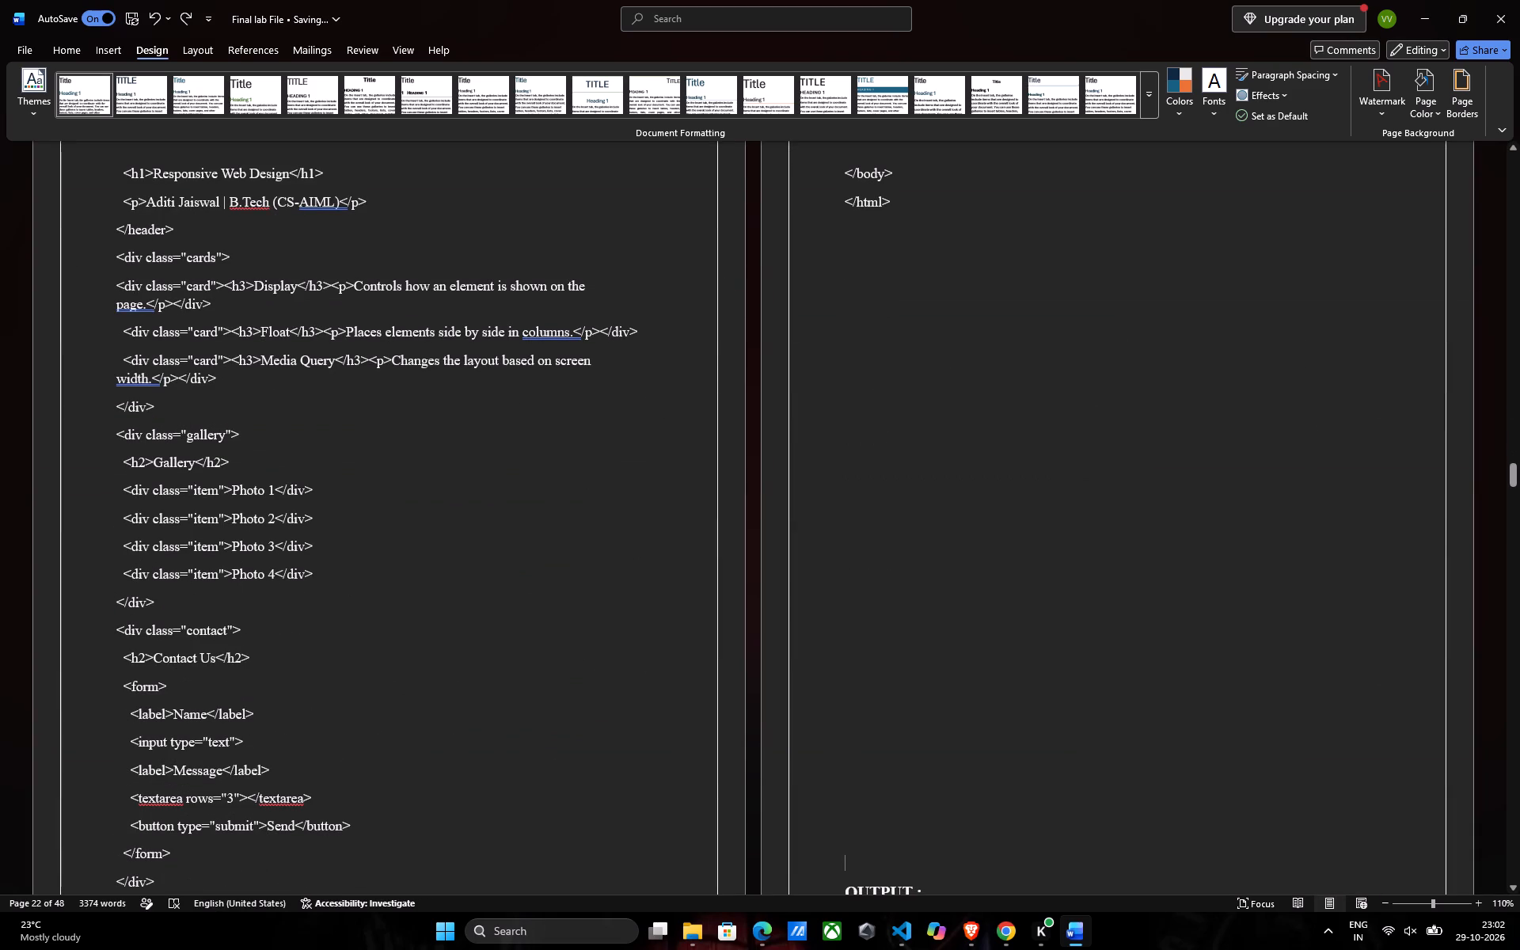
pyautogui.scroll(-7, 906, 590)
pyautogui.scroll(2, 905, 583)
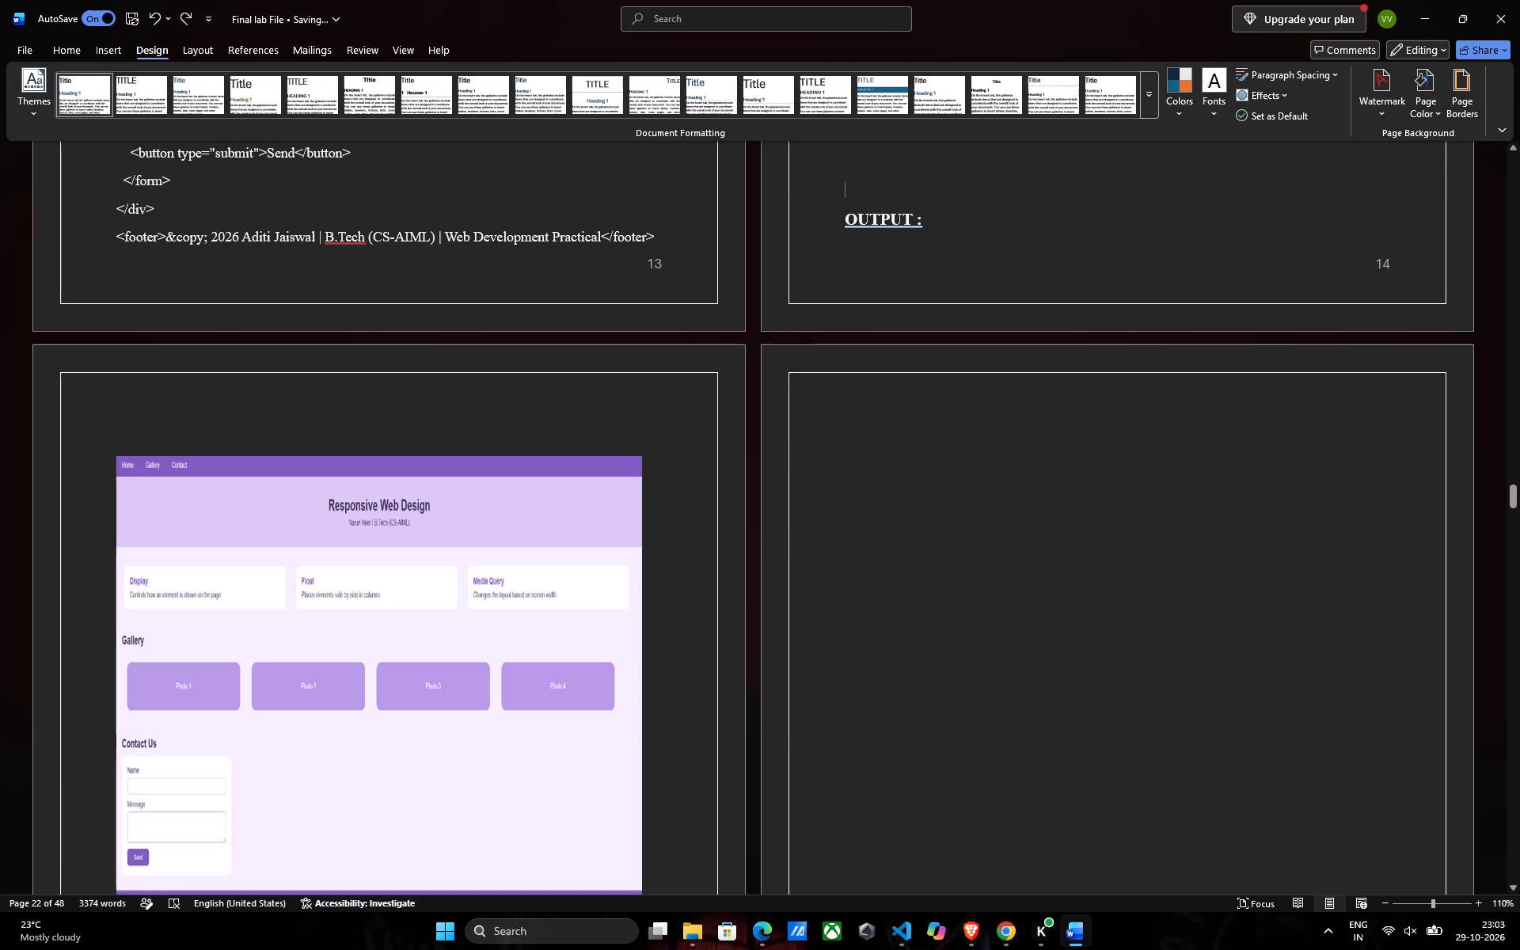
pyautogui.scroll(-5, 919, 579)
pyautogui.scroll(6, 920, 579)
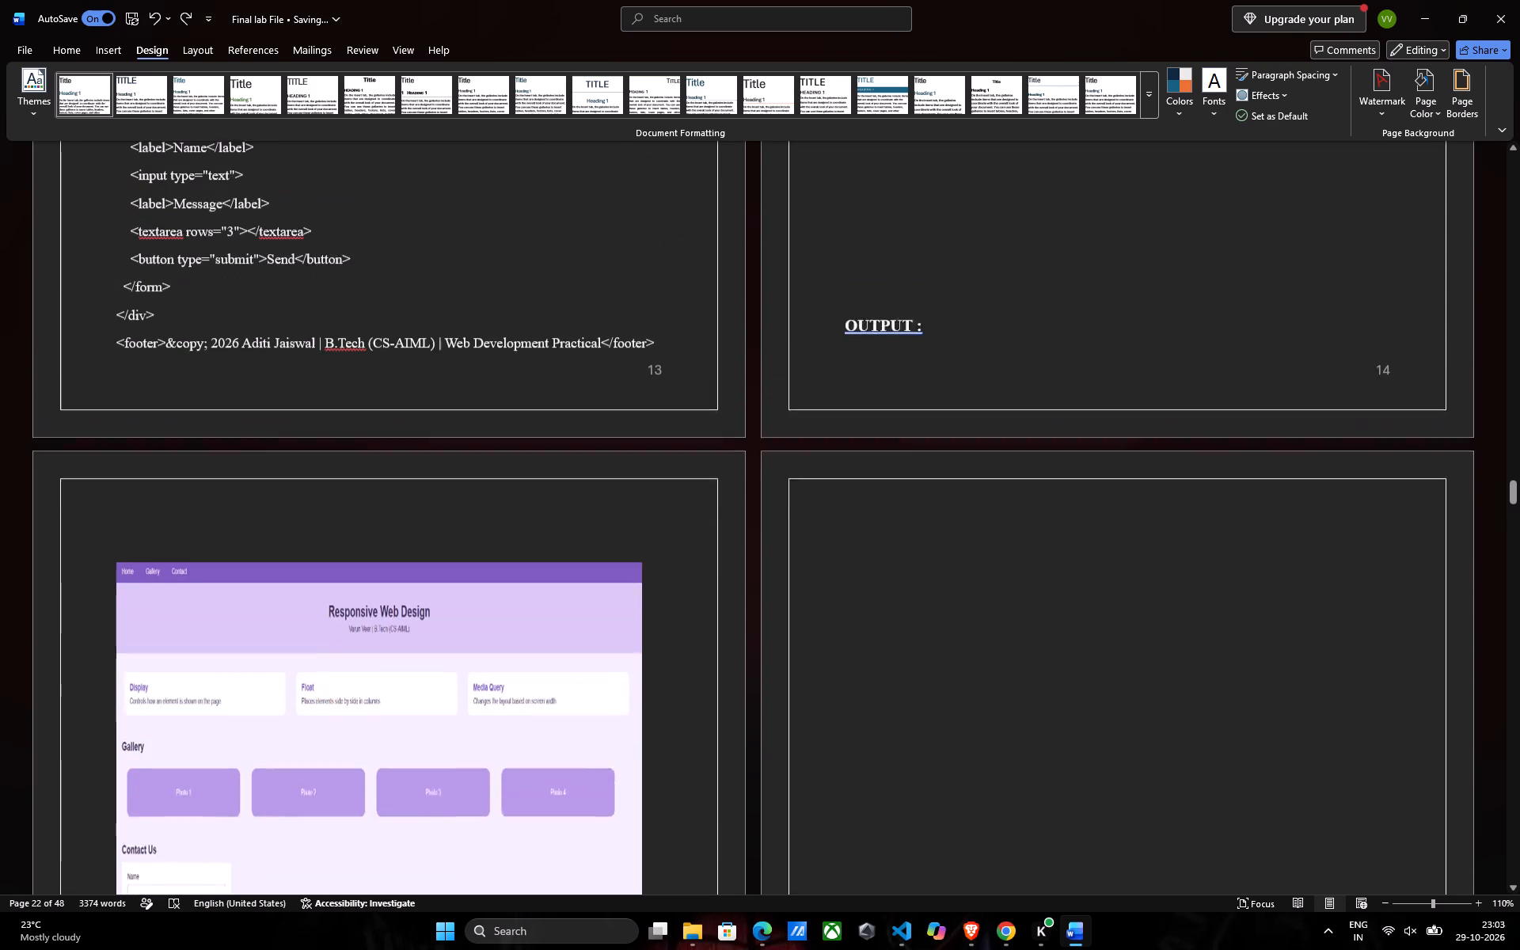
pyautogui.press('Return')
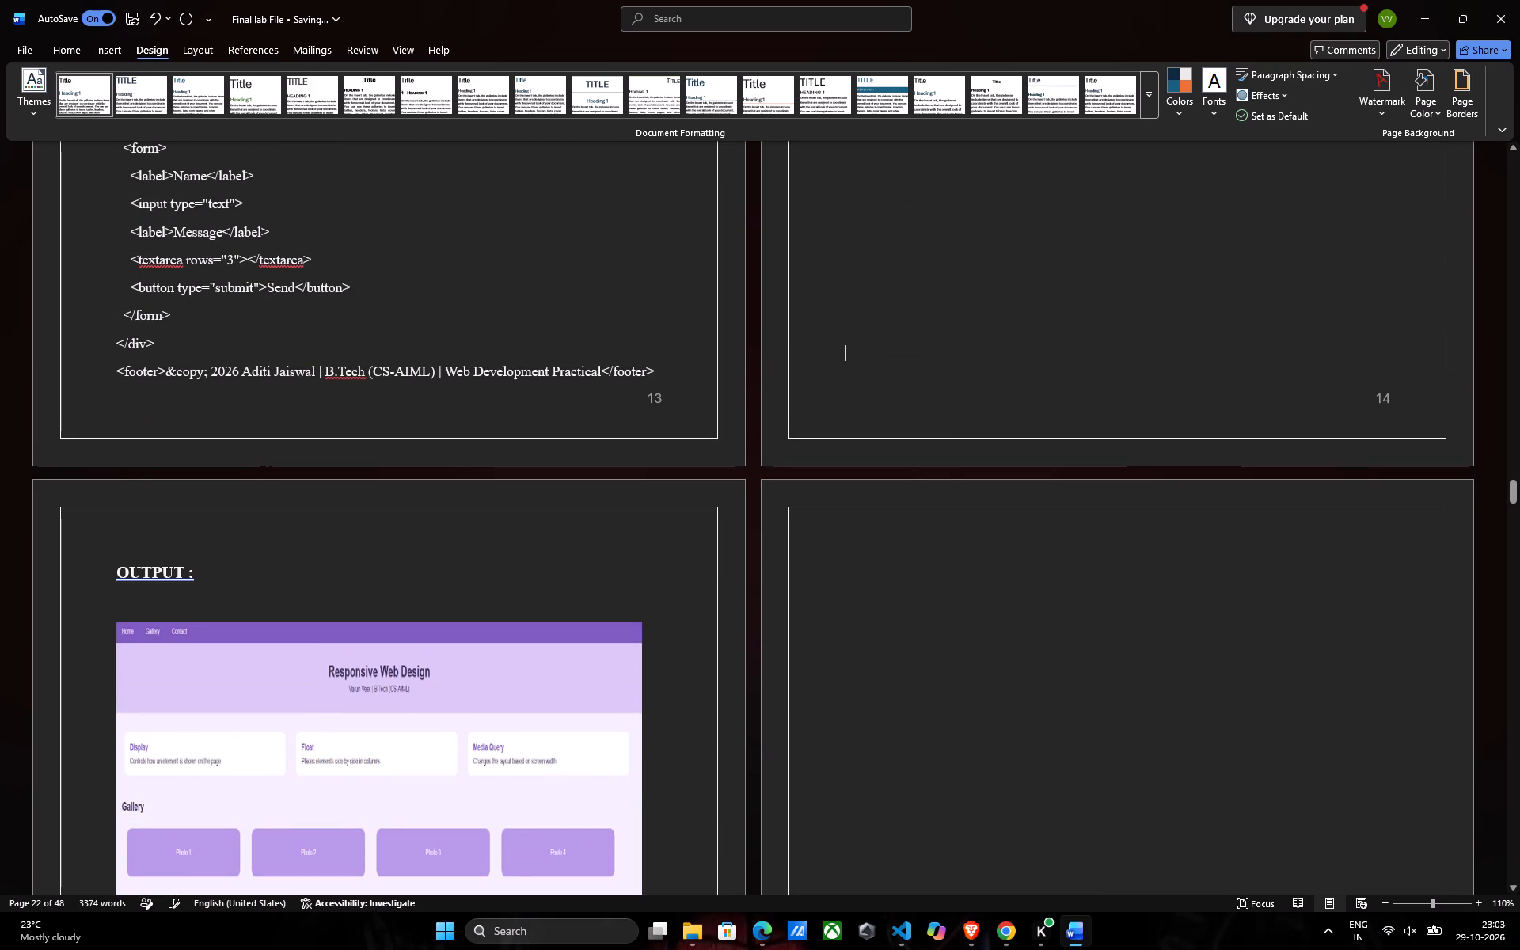
# Check the page layout from the Experiment 4 output through the Website Usability Report at the document's end.
pyautogui.scroll(1, 1035, 319)
pyautogui.scroll(-7, 1035, 319)
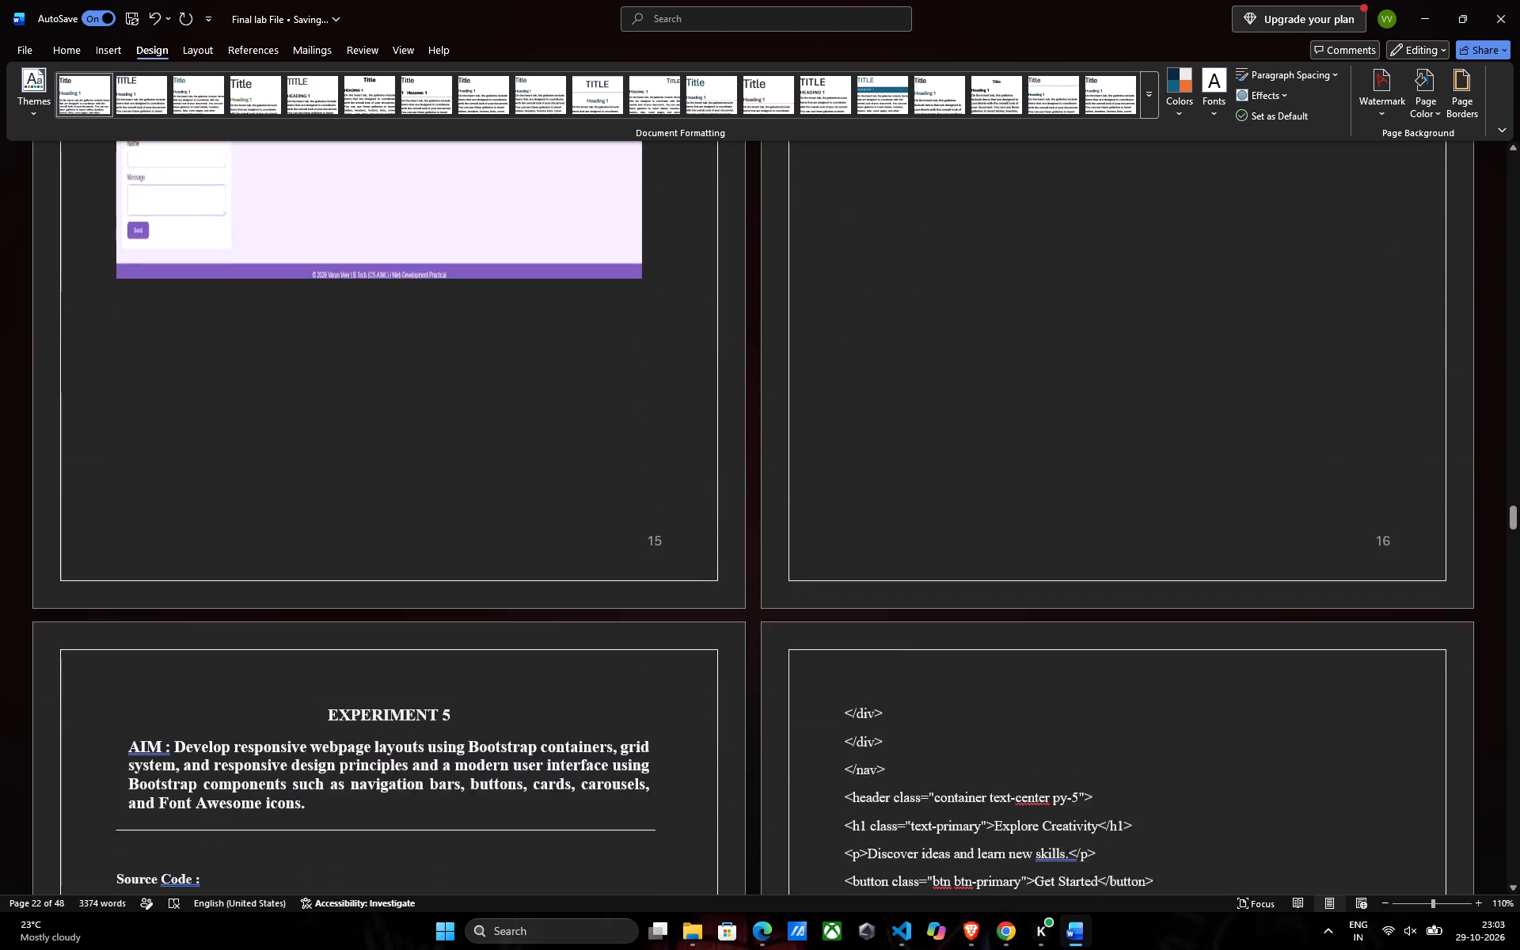
pyautogui.scroll(-11, 1035, 330)
pyautogui.scroll(-16, 1031, 336)
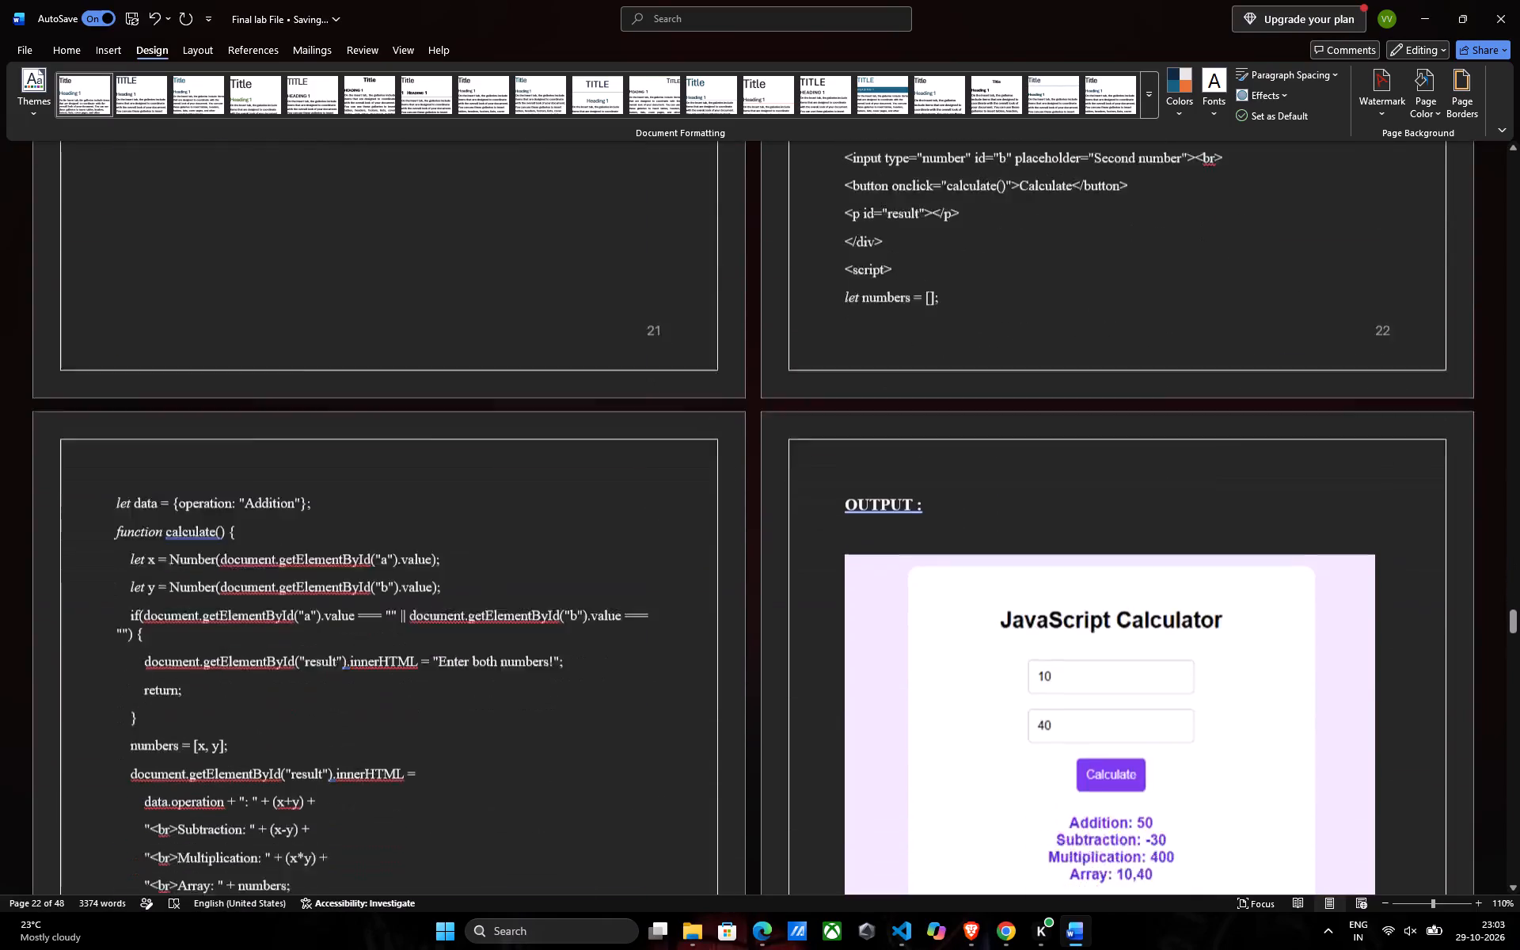
pyautogui.scroll(-19, 1026, 319)
pyautogui.scroll(-6, 1026, 317)
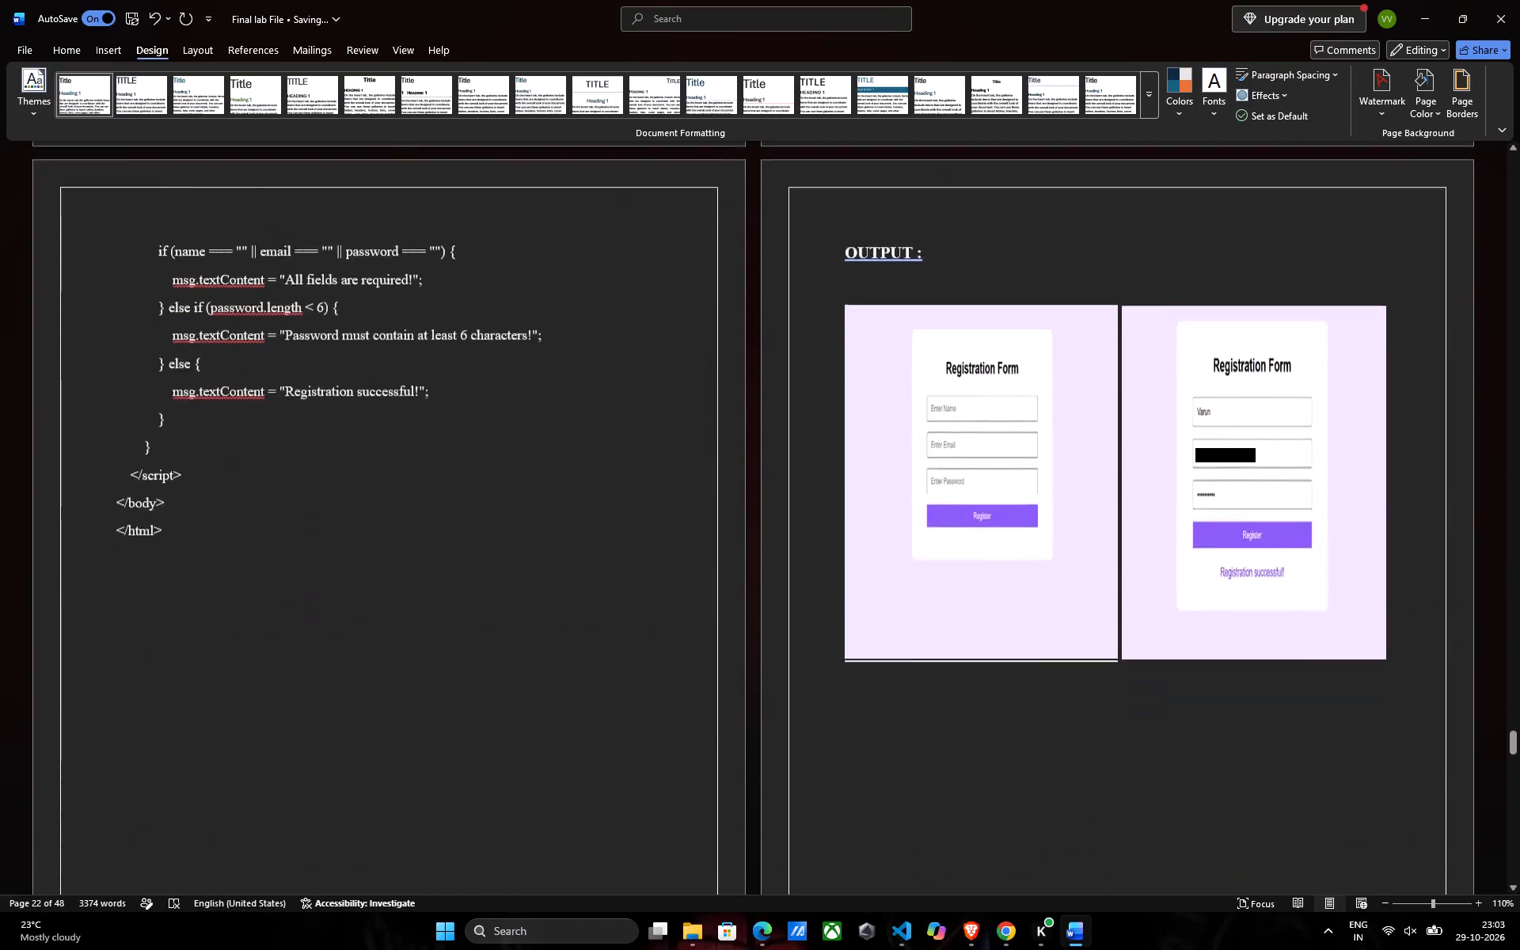
pyautogui.scroll(-18, 1026, 317)
pyautogui.scroll(-12, 1025, 316)
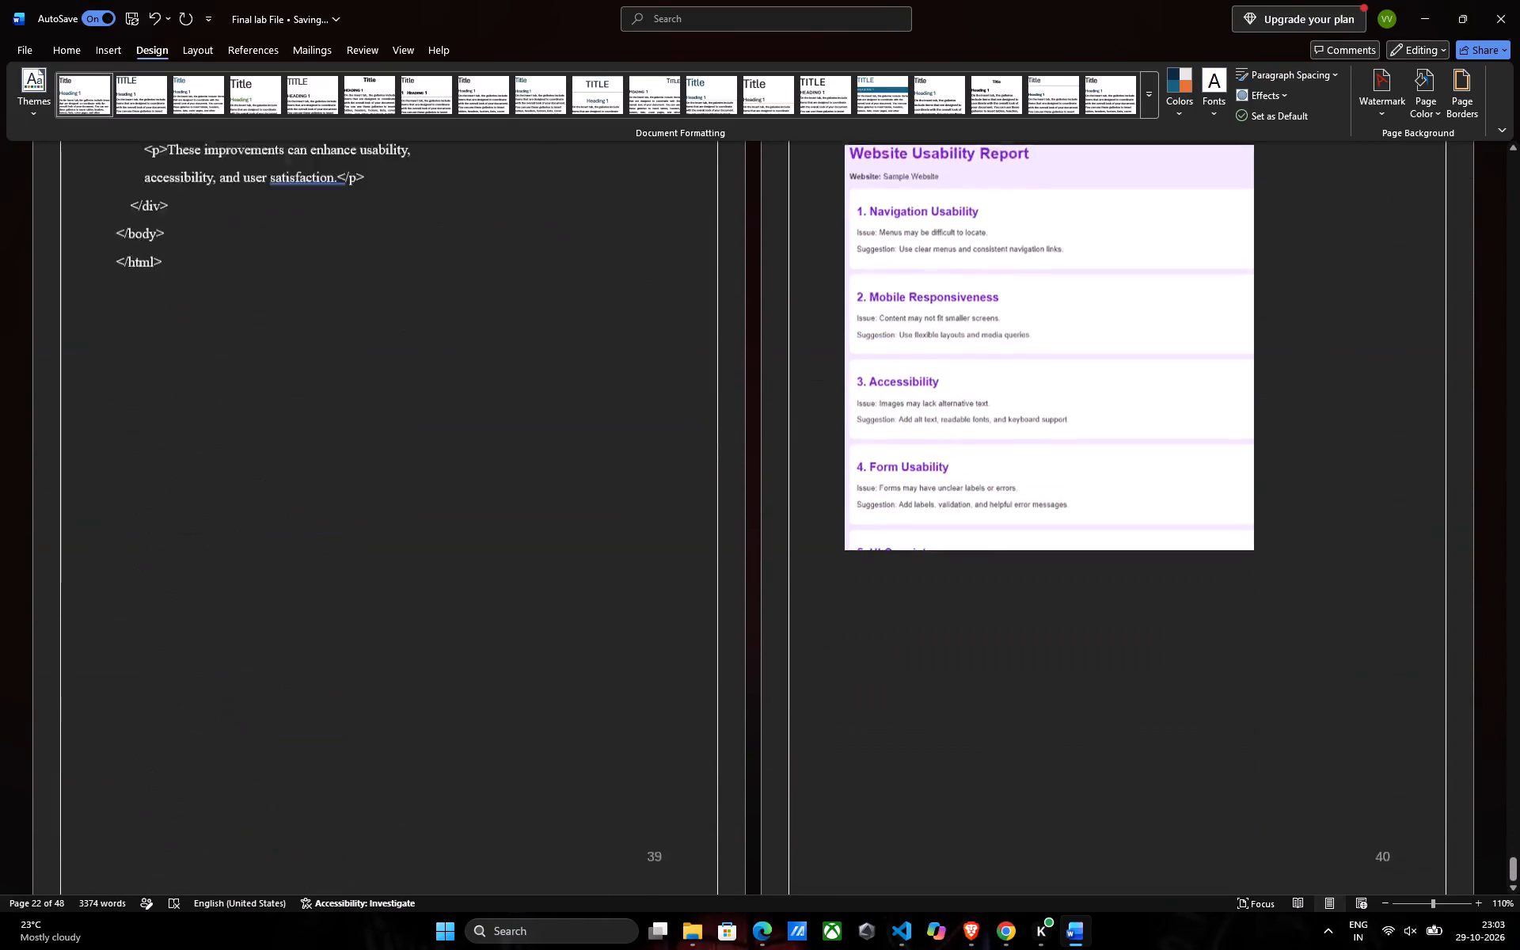
pyautogui.scroll(-7, 1025, 316)
pyautogui.scroll(12, 1025, 316)
pyautogui.scroll(-1, 1025, 316)
pyautogui.scroll(10, 1025, 316)
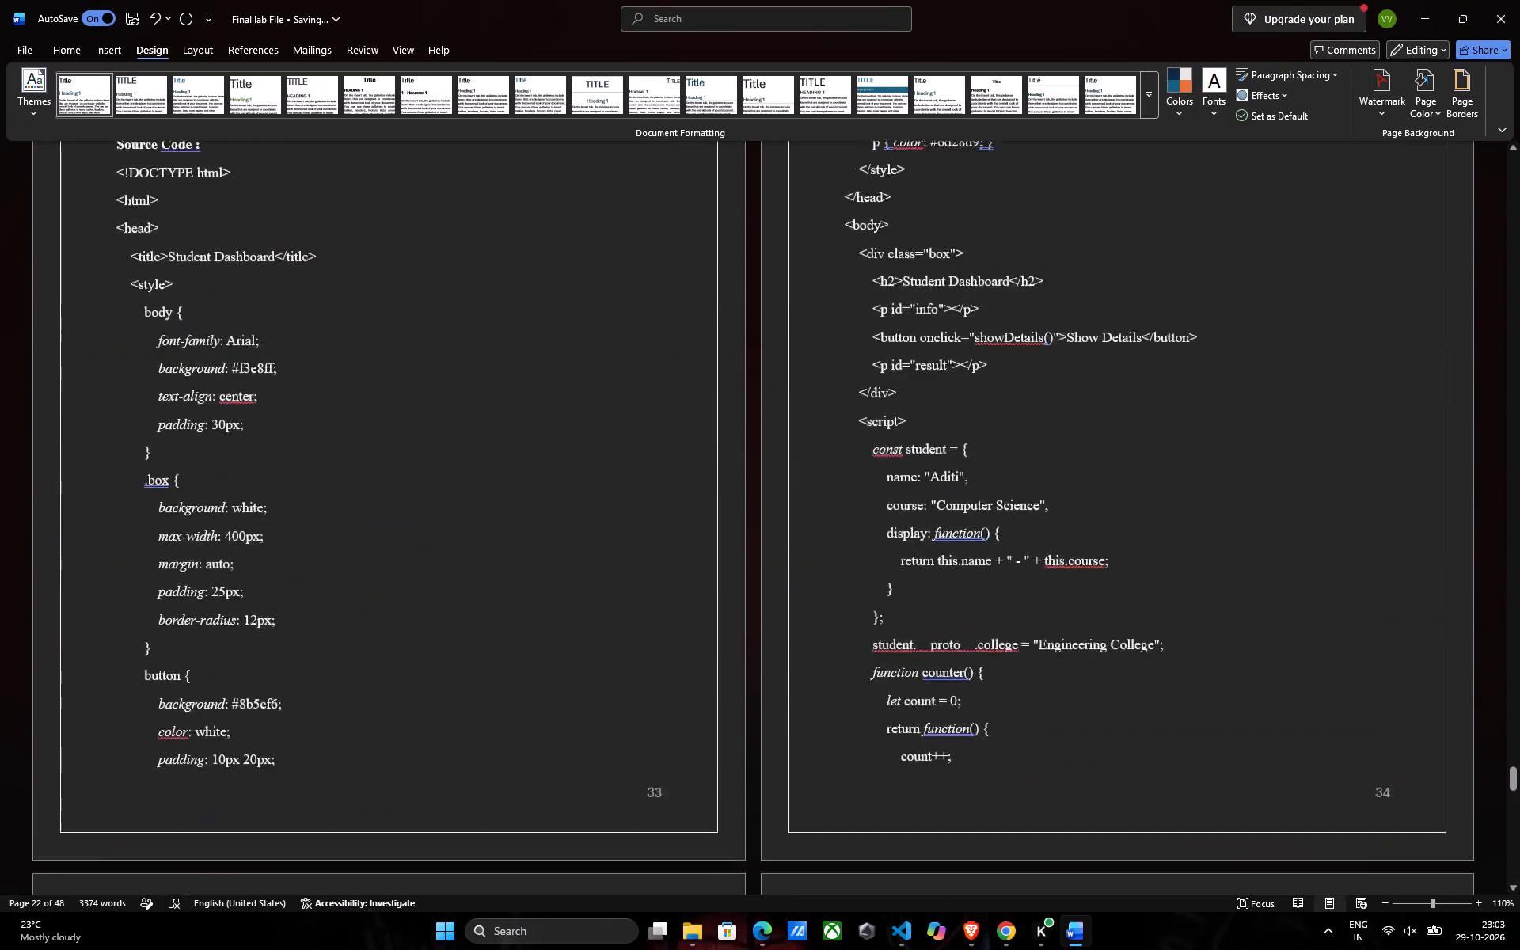
# Examine the page layout from the Student Dashboard source code back to the Experiment 1 portfolio outputs.
pyautogui.scroll(19, 1025, 315)
pyautogui.scroll(6, 1024, 314)
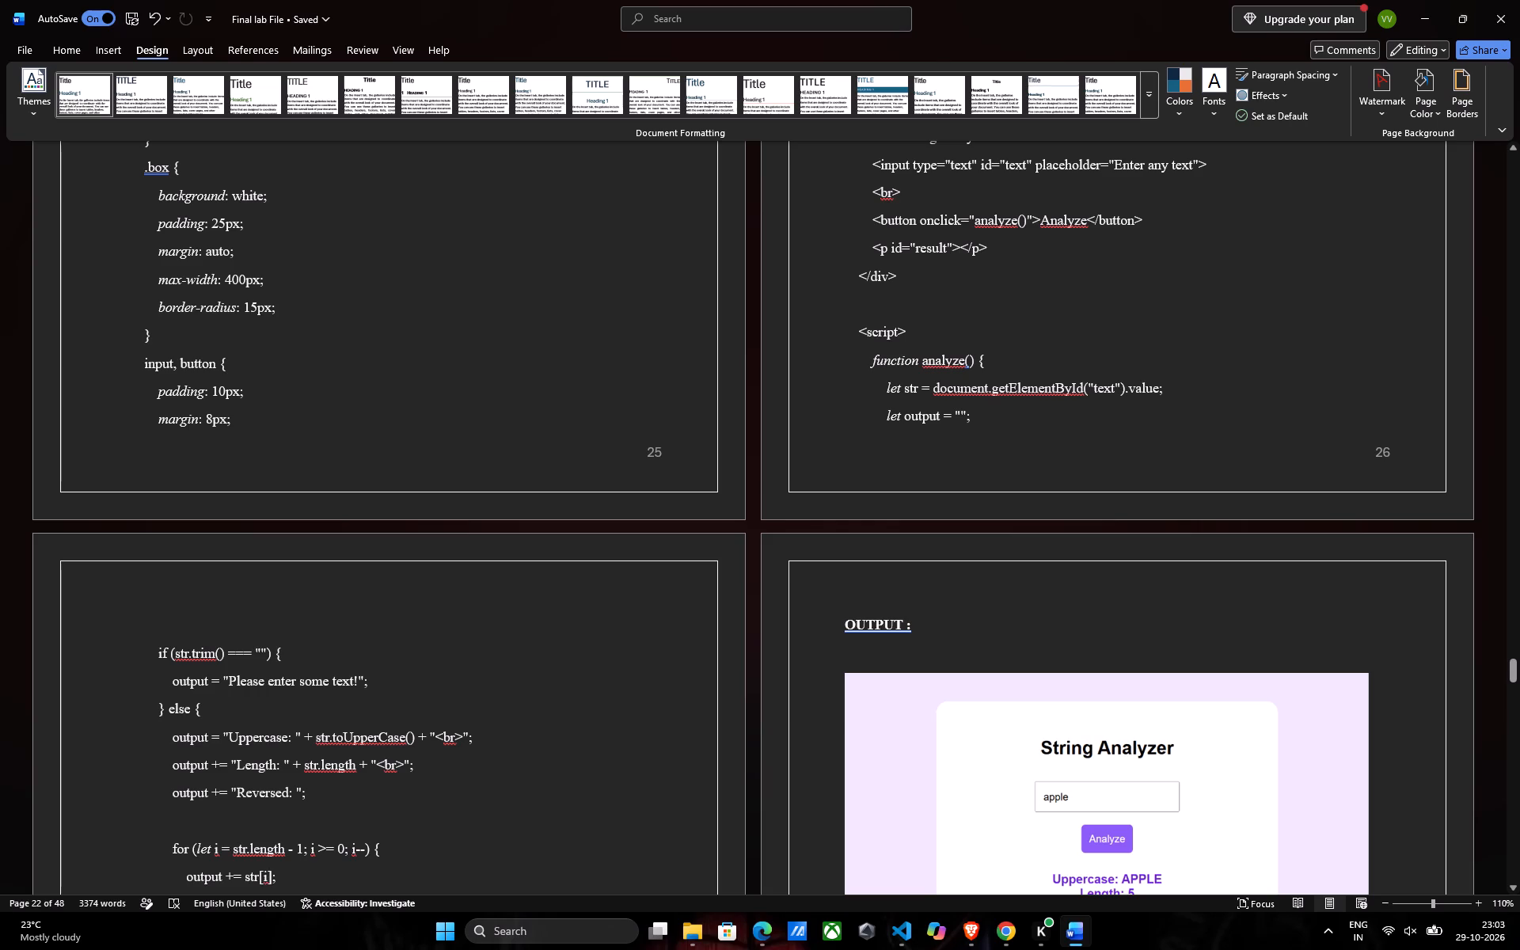
pyautogui.scroll(7, 910, 264)
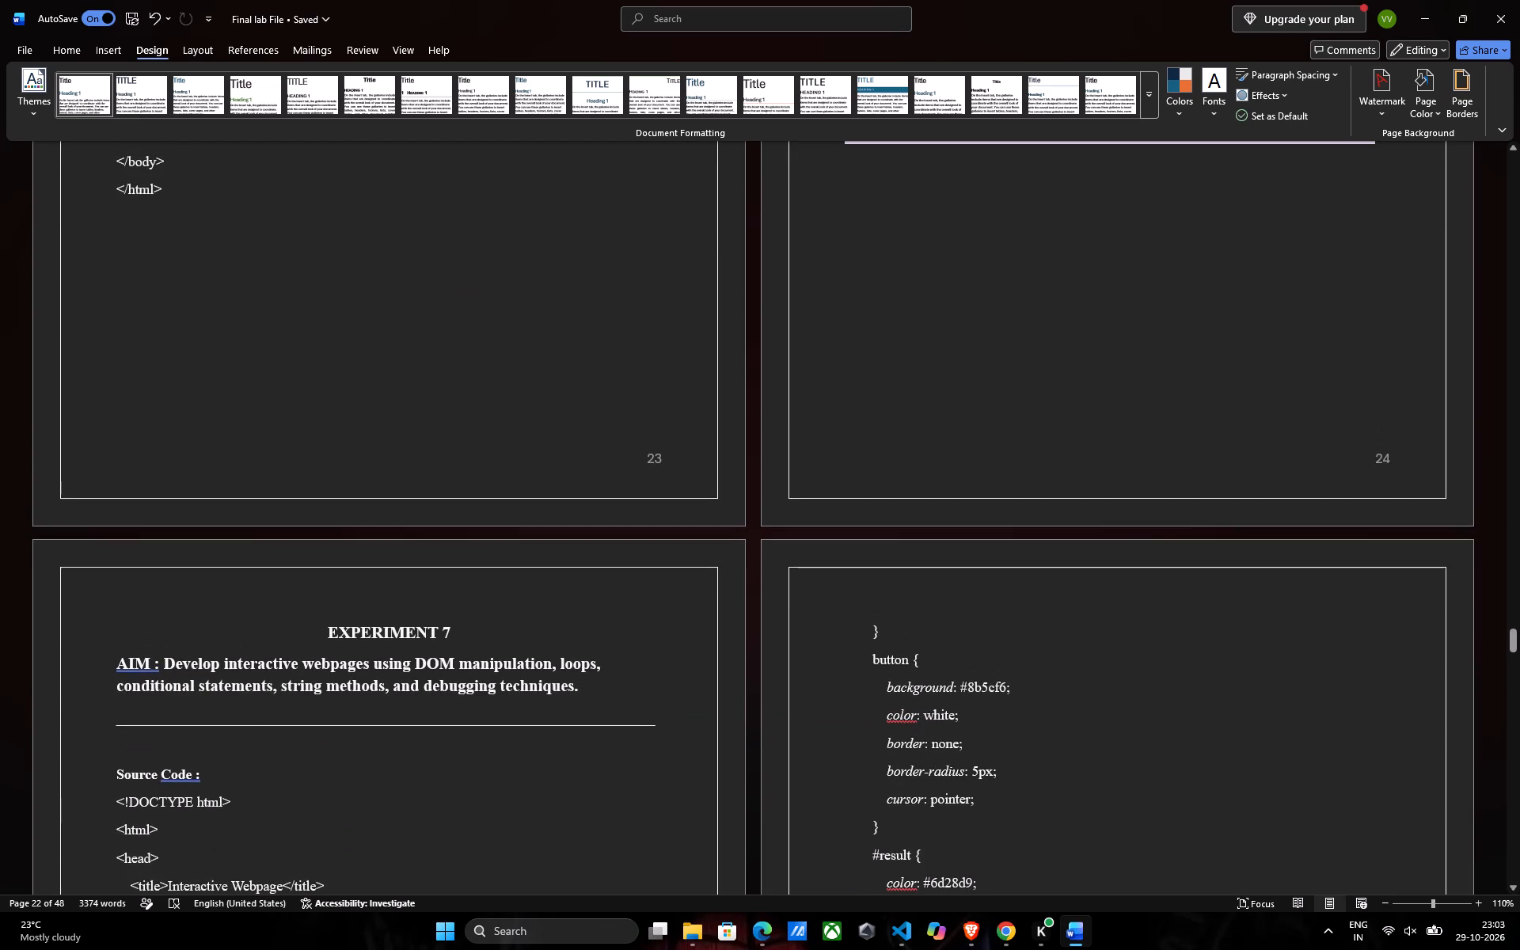
pyautogui.scroll(11, 913, 262)
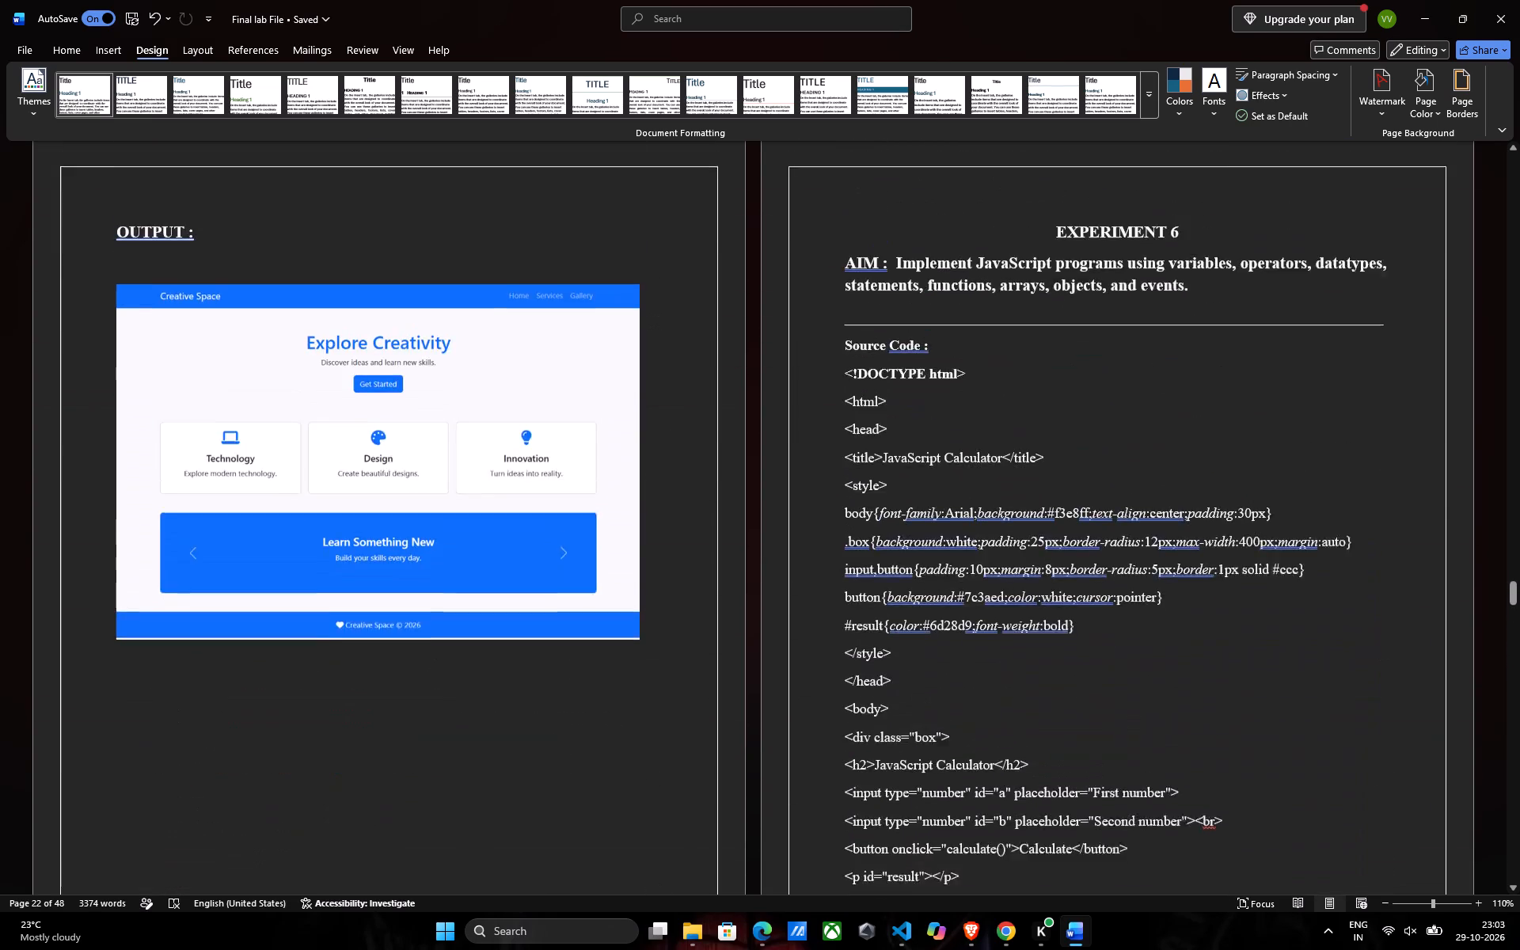
pyautogui.scroll(16, 913, 260)
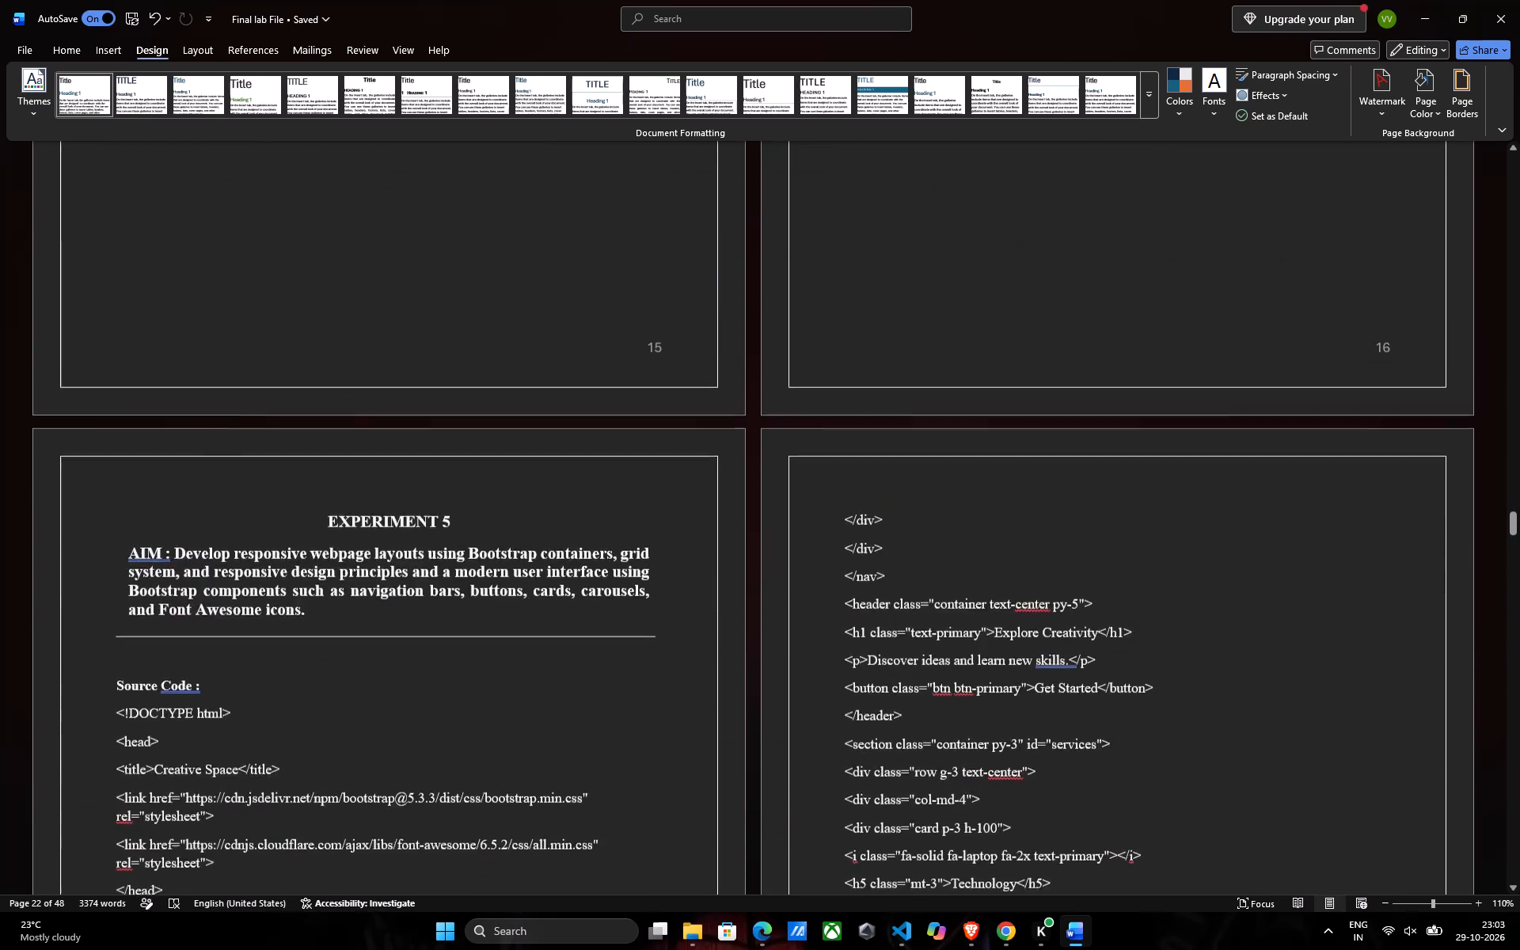
pyautogui.scroll(15, 918, 255)
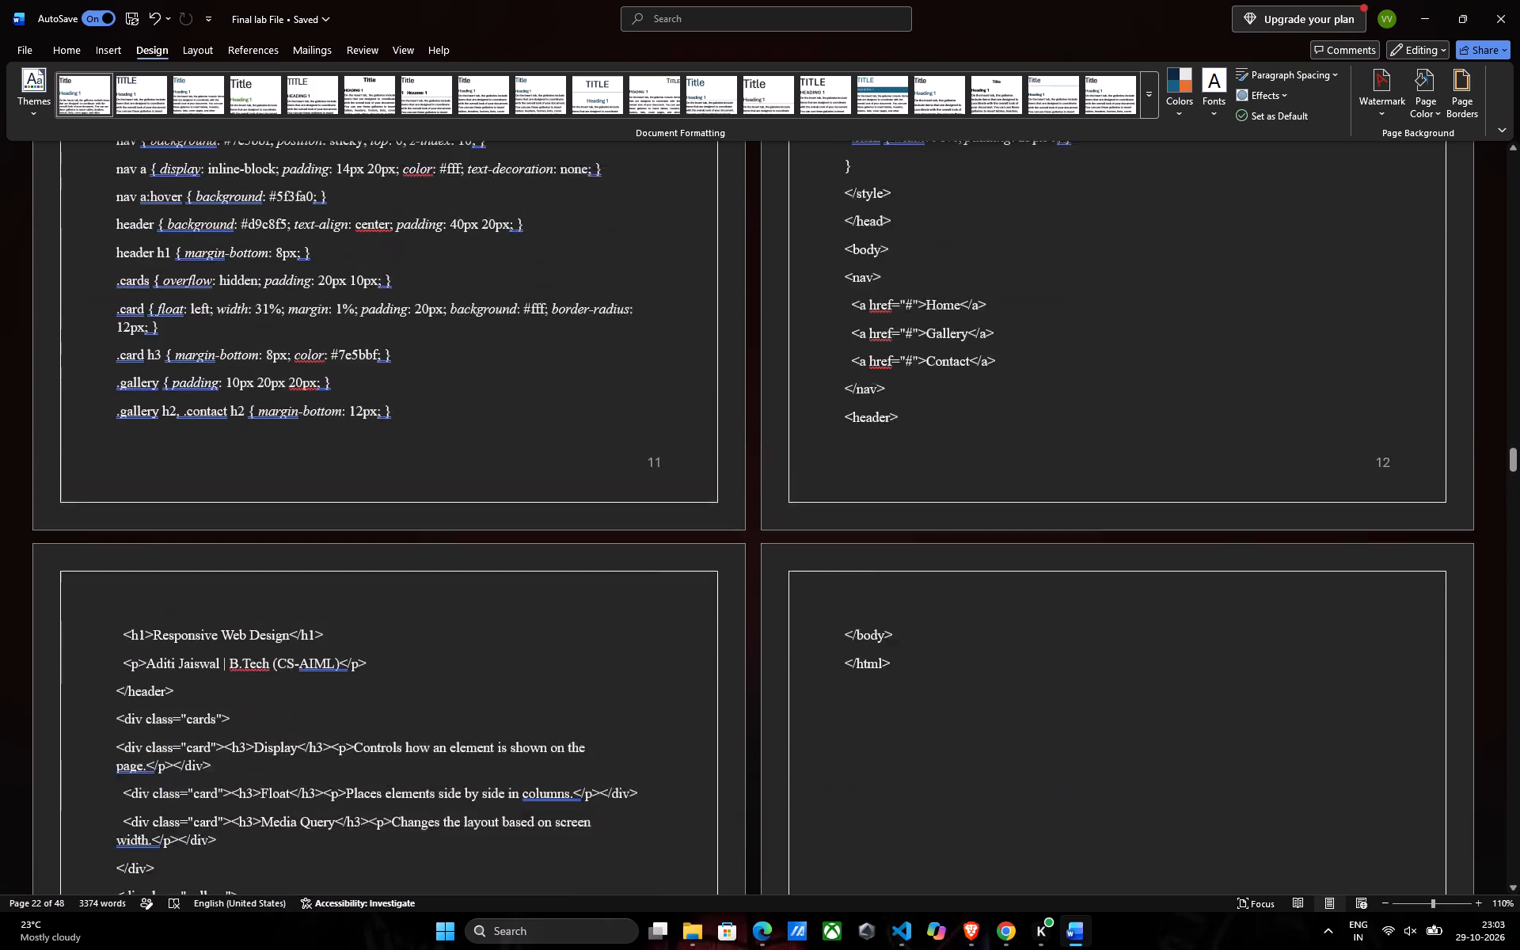
pyautogui.scroll(16, 921, 250)
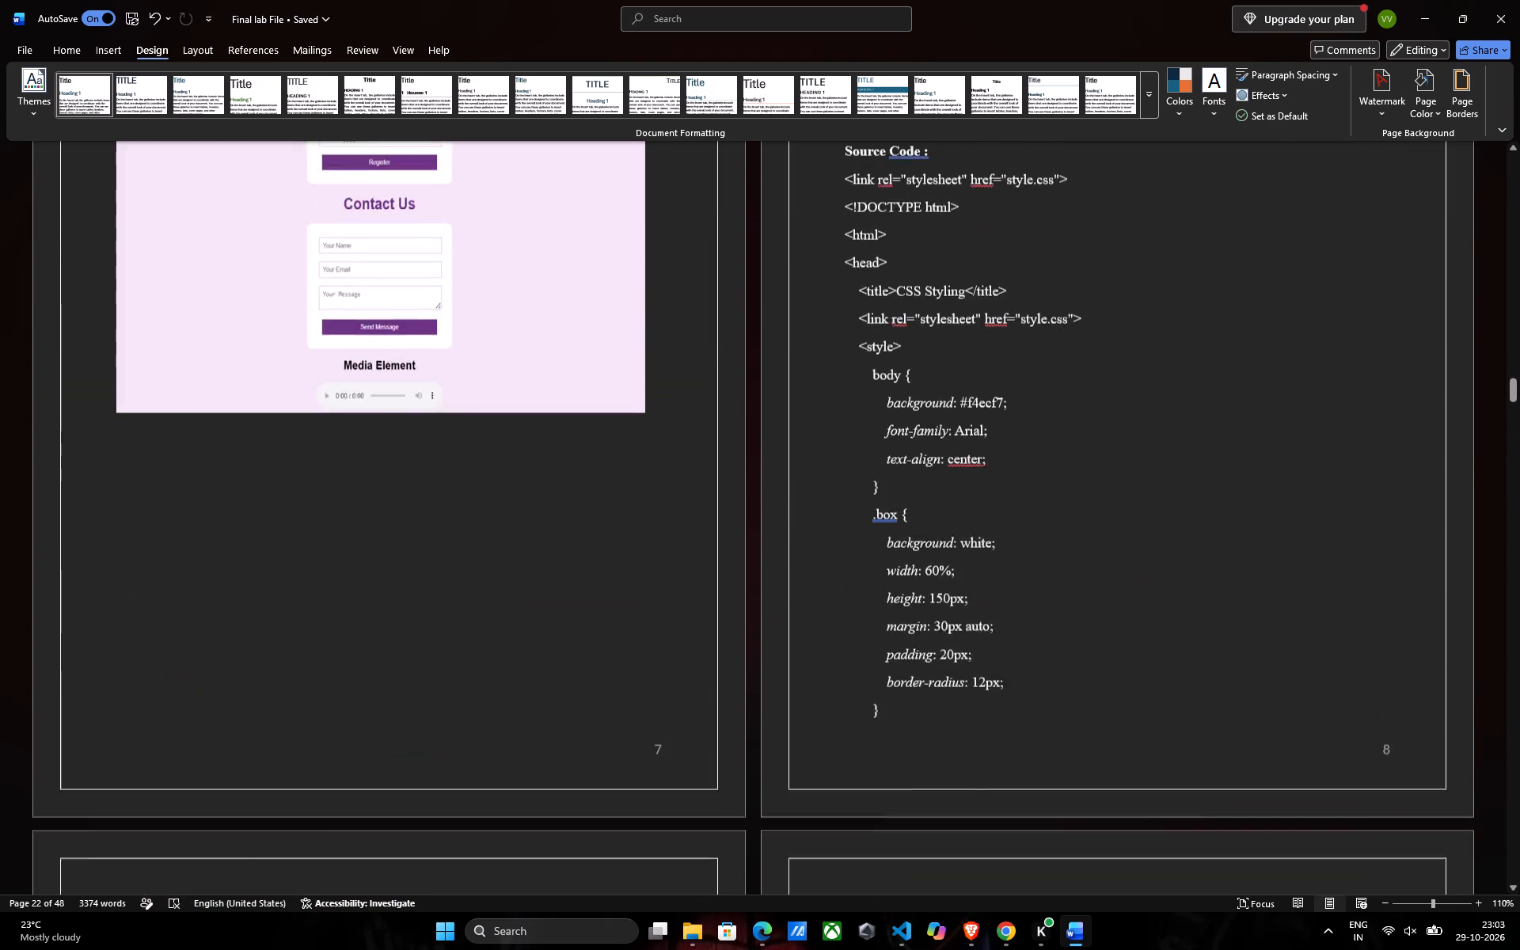
pyautogui.scroll(12, 923, 249)
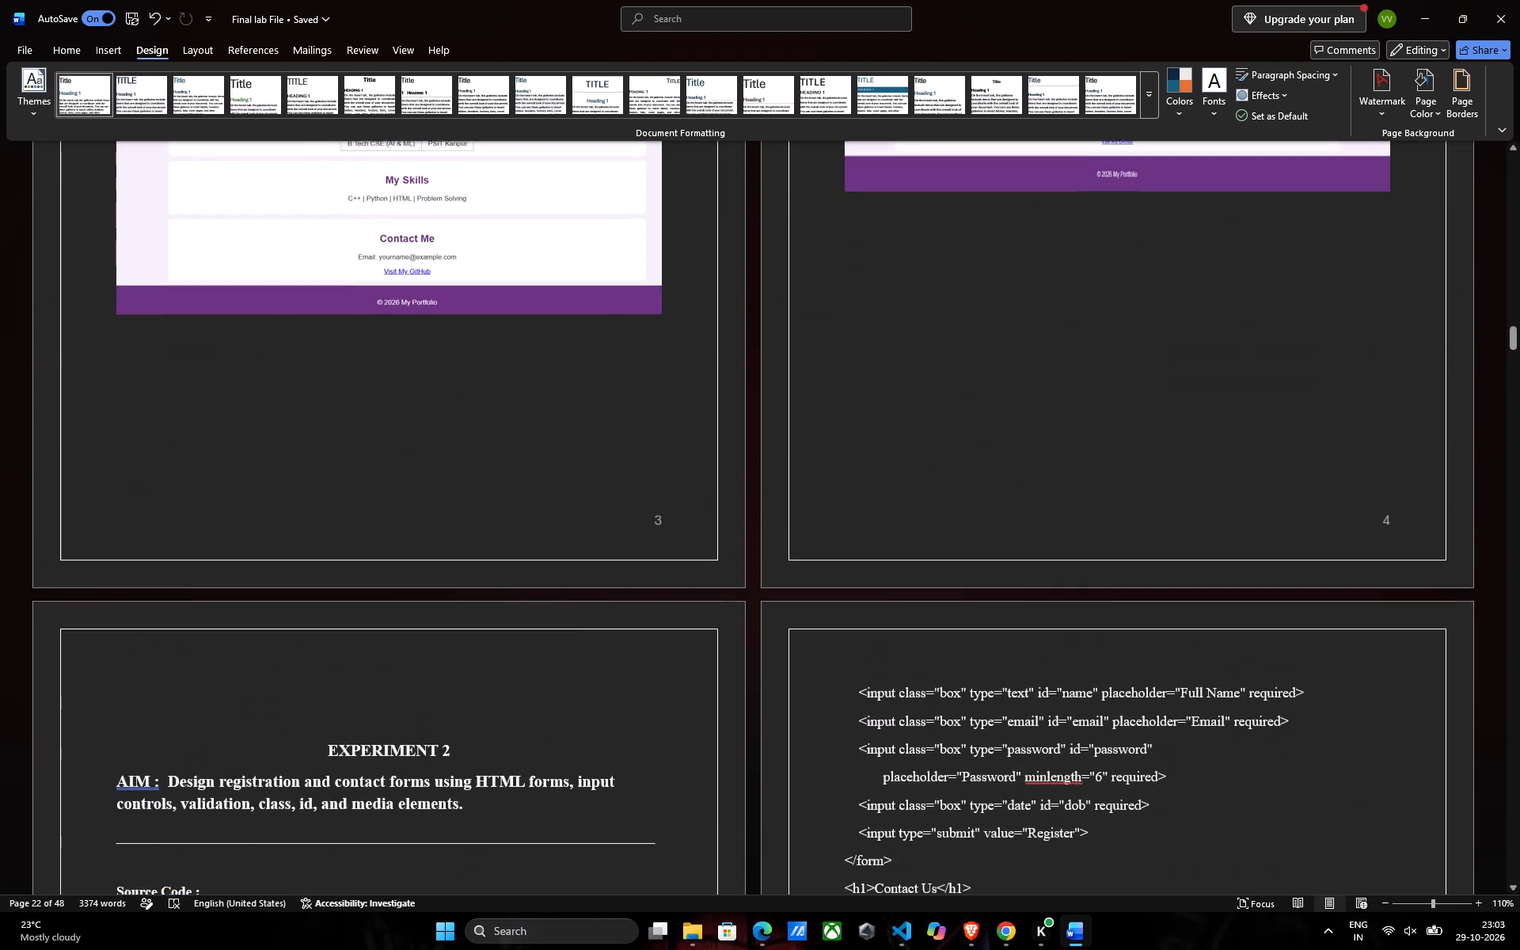
pyautogui.scroll(4, 924, 249)
# Delete the portfolio screenshot and its OUTPUT heading below Experiment 1's source code on page 3, keeping the output on page 4.
pyautogui.click(557, 602)
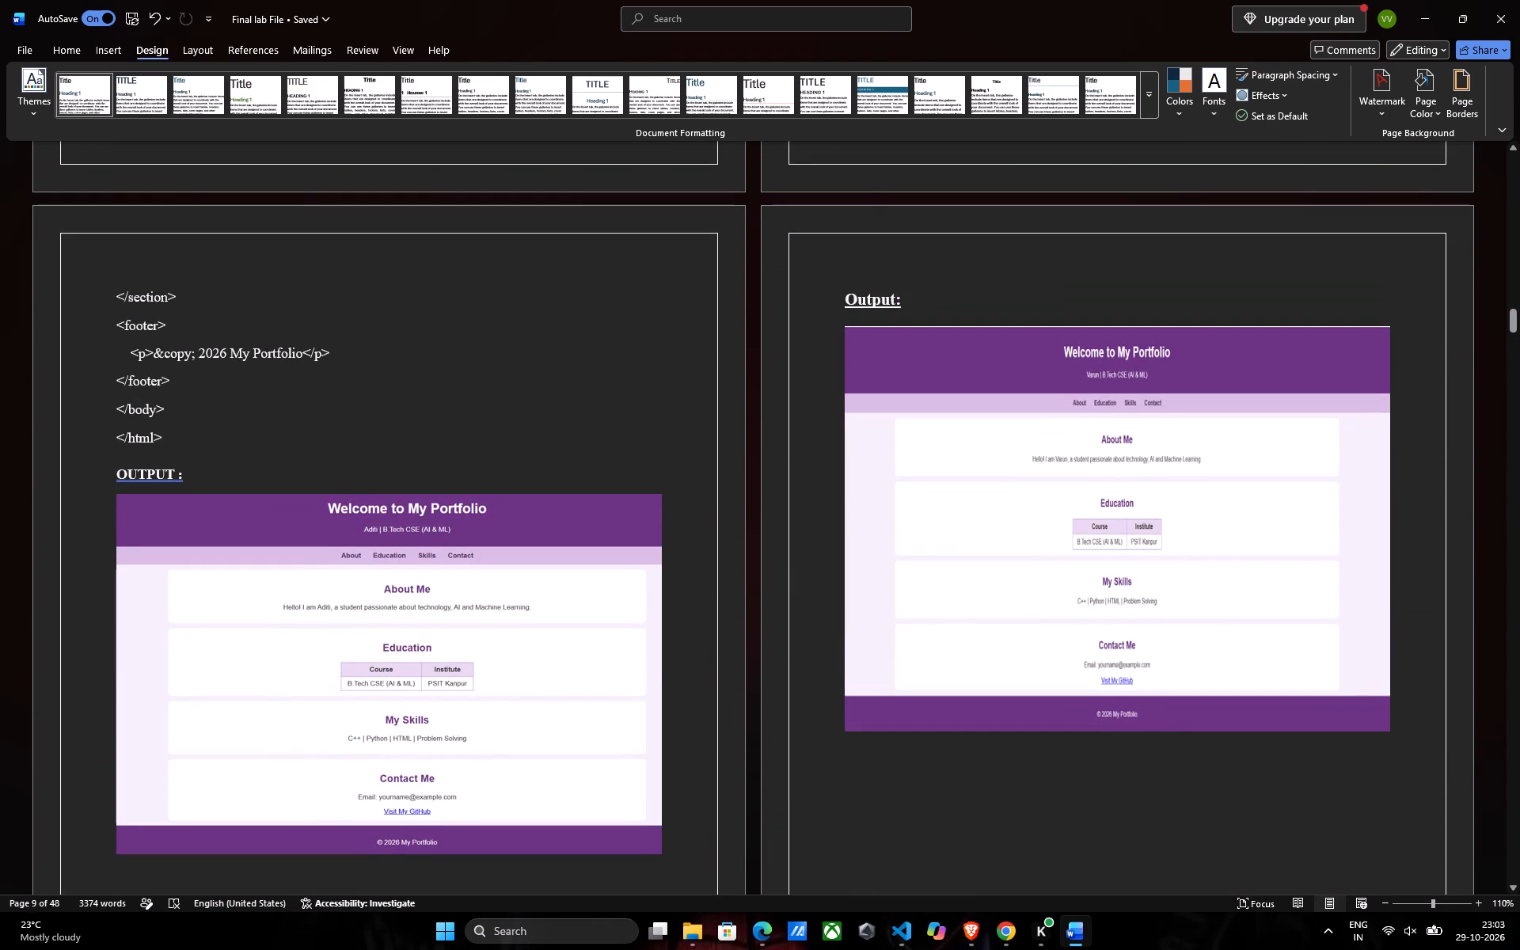
pyautogui.scroll(-1, 617, 596)
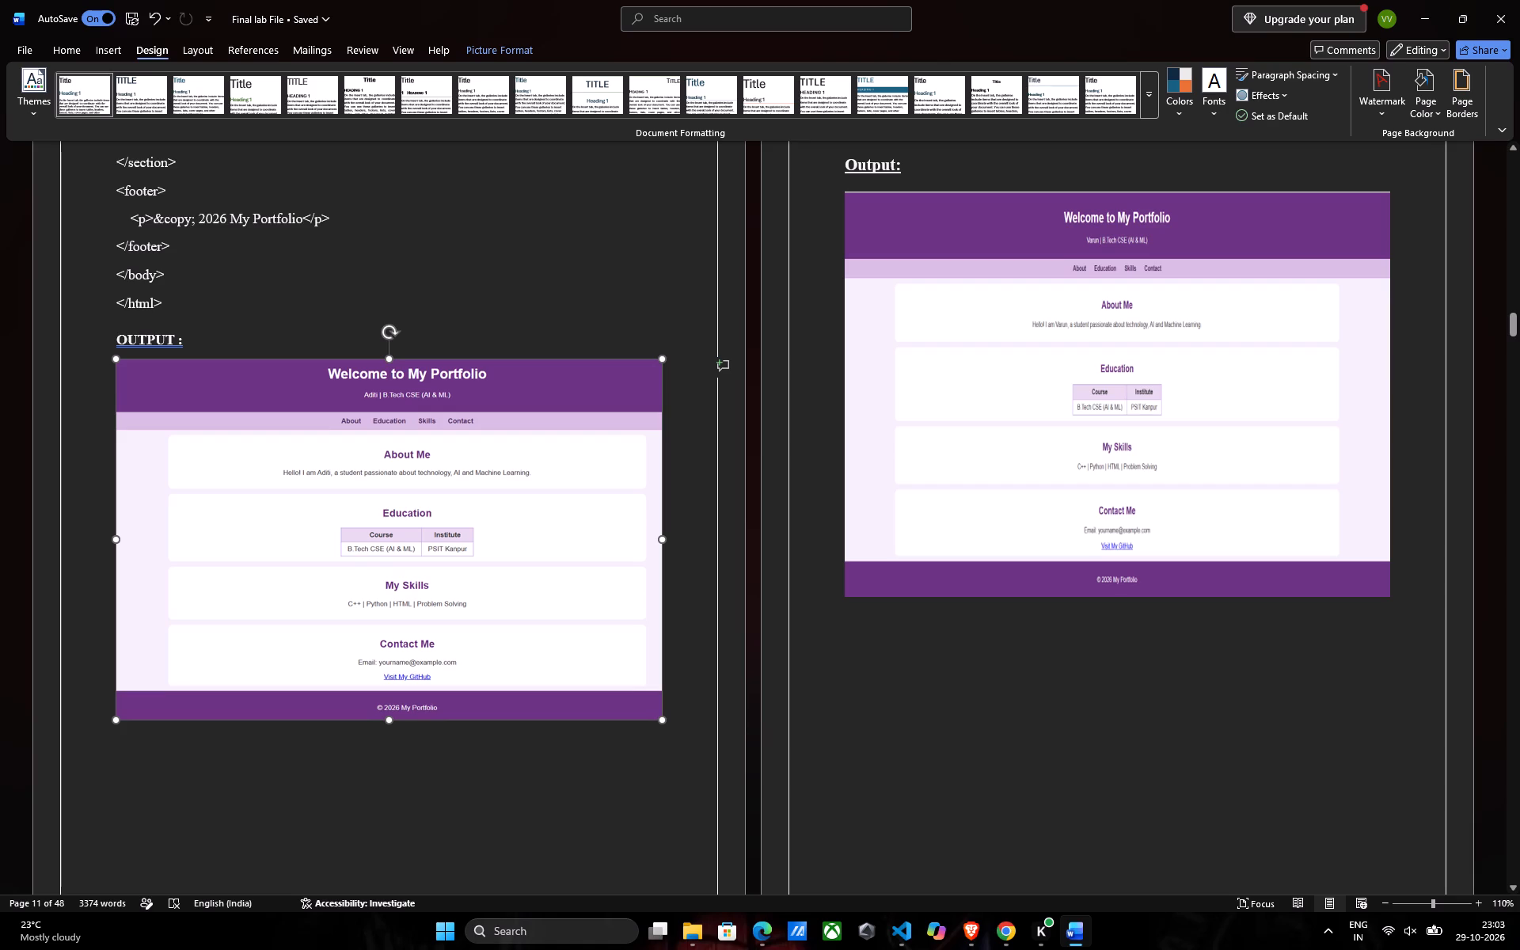
pyautogui.moveTo(679, 716); pyautogui.dragTo(555, 643)
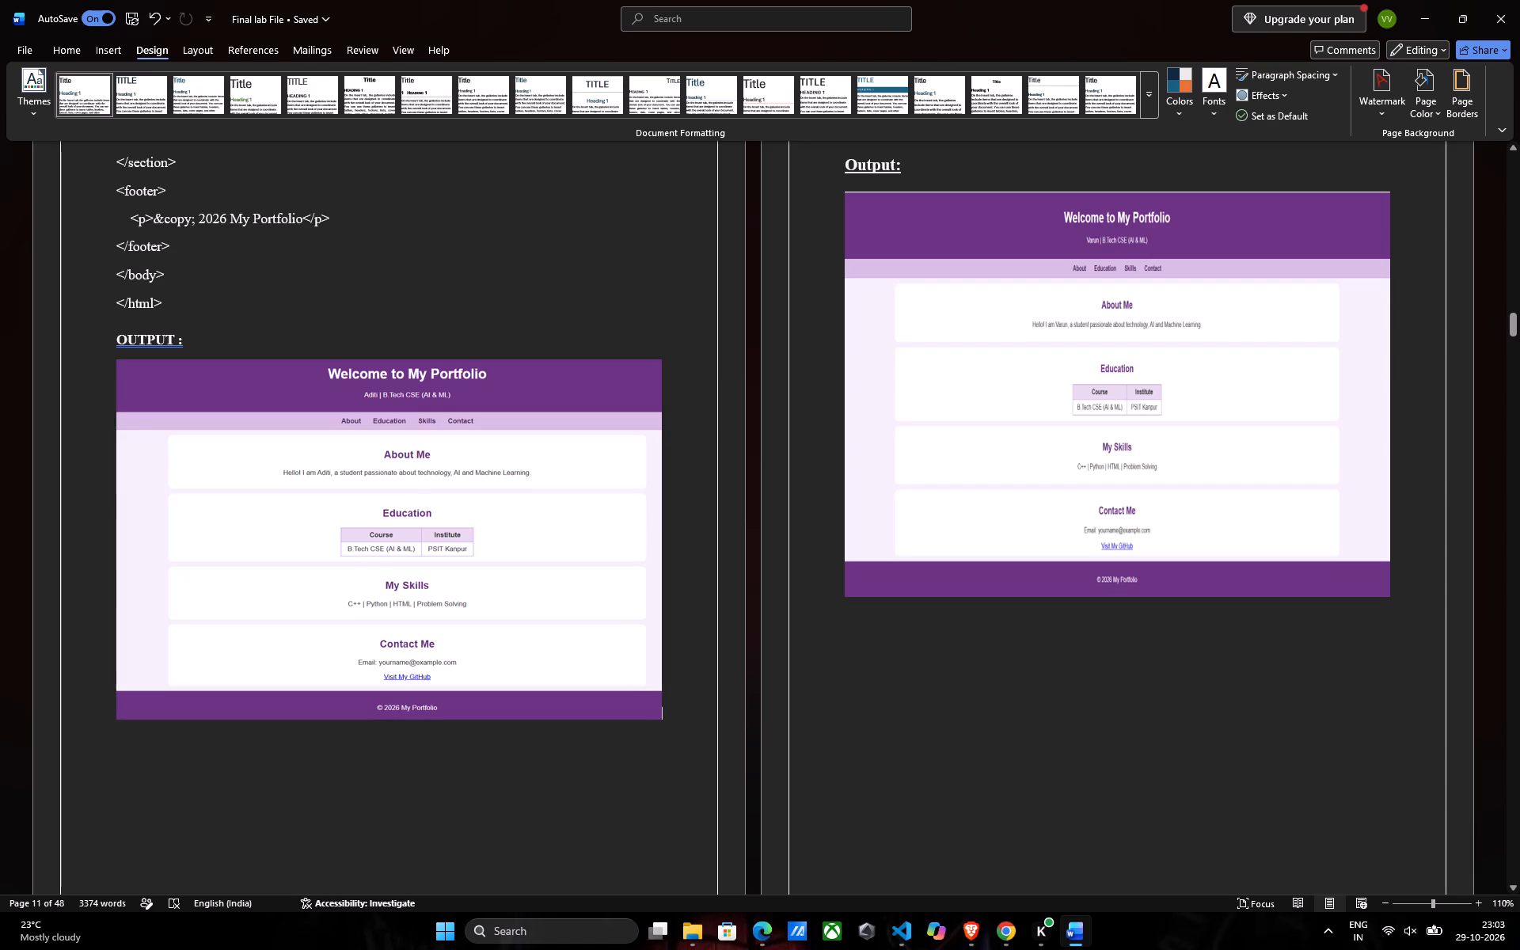
pyautogui.press('BackSpace')
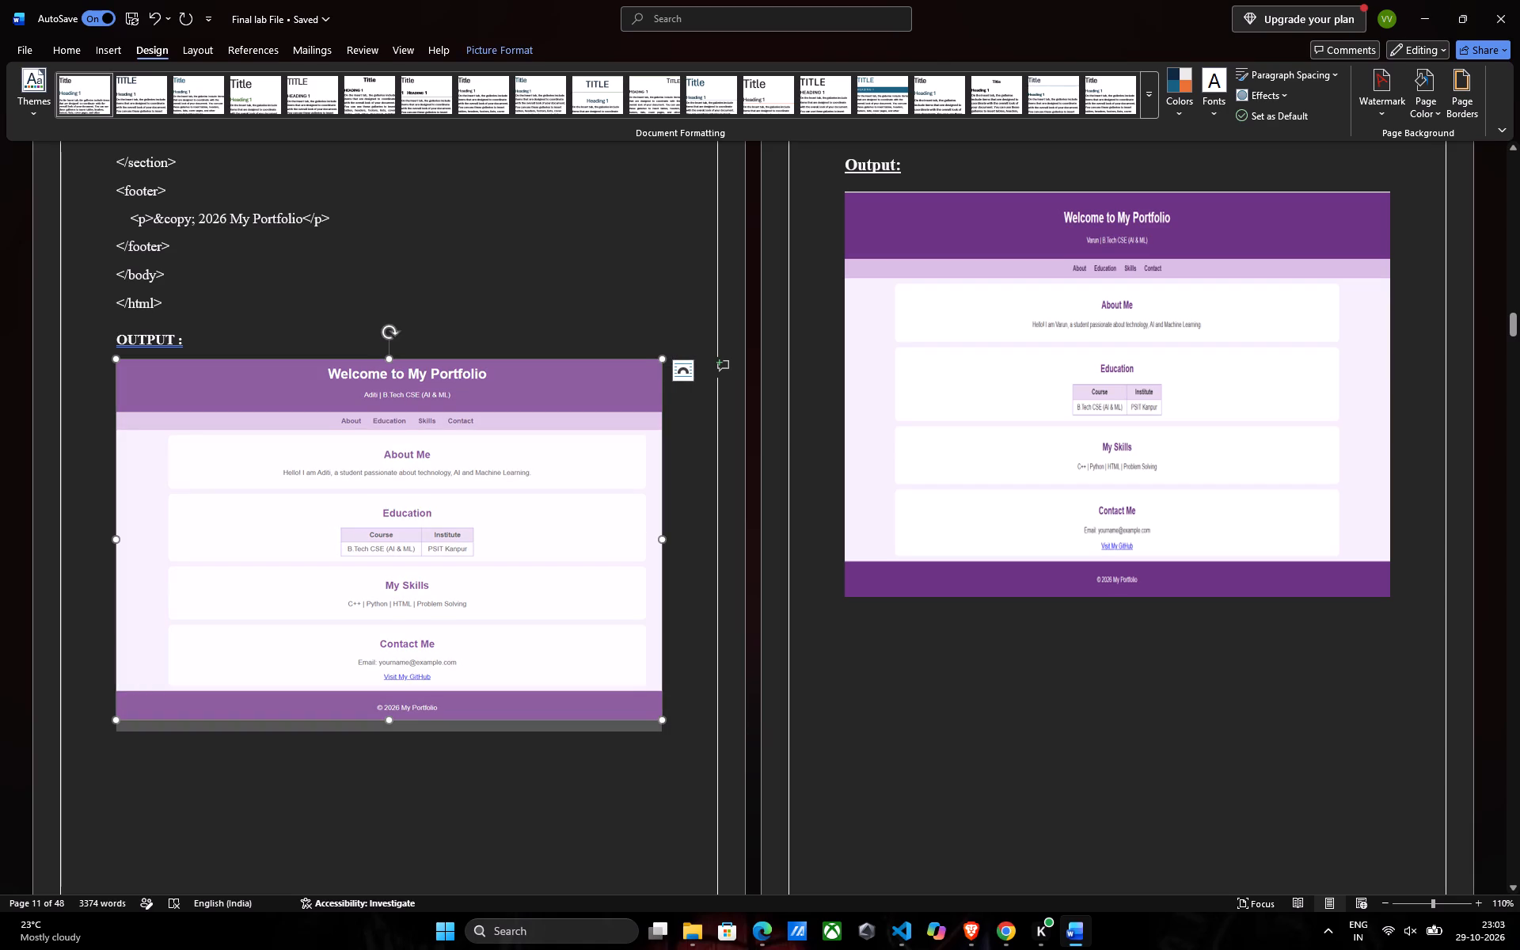
pyautogui.press('BackSpace')
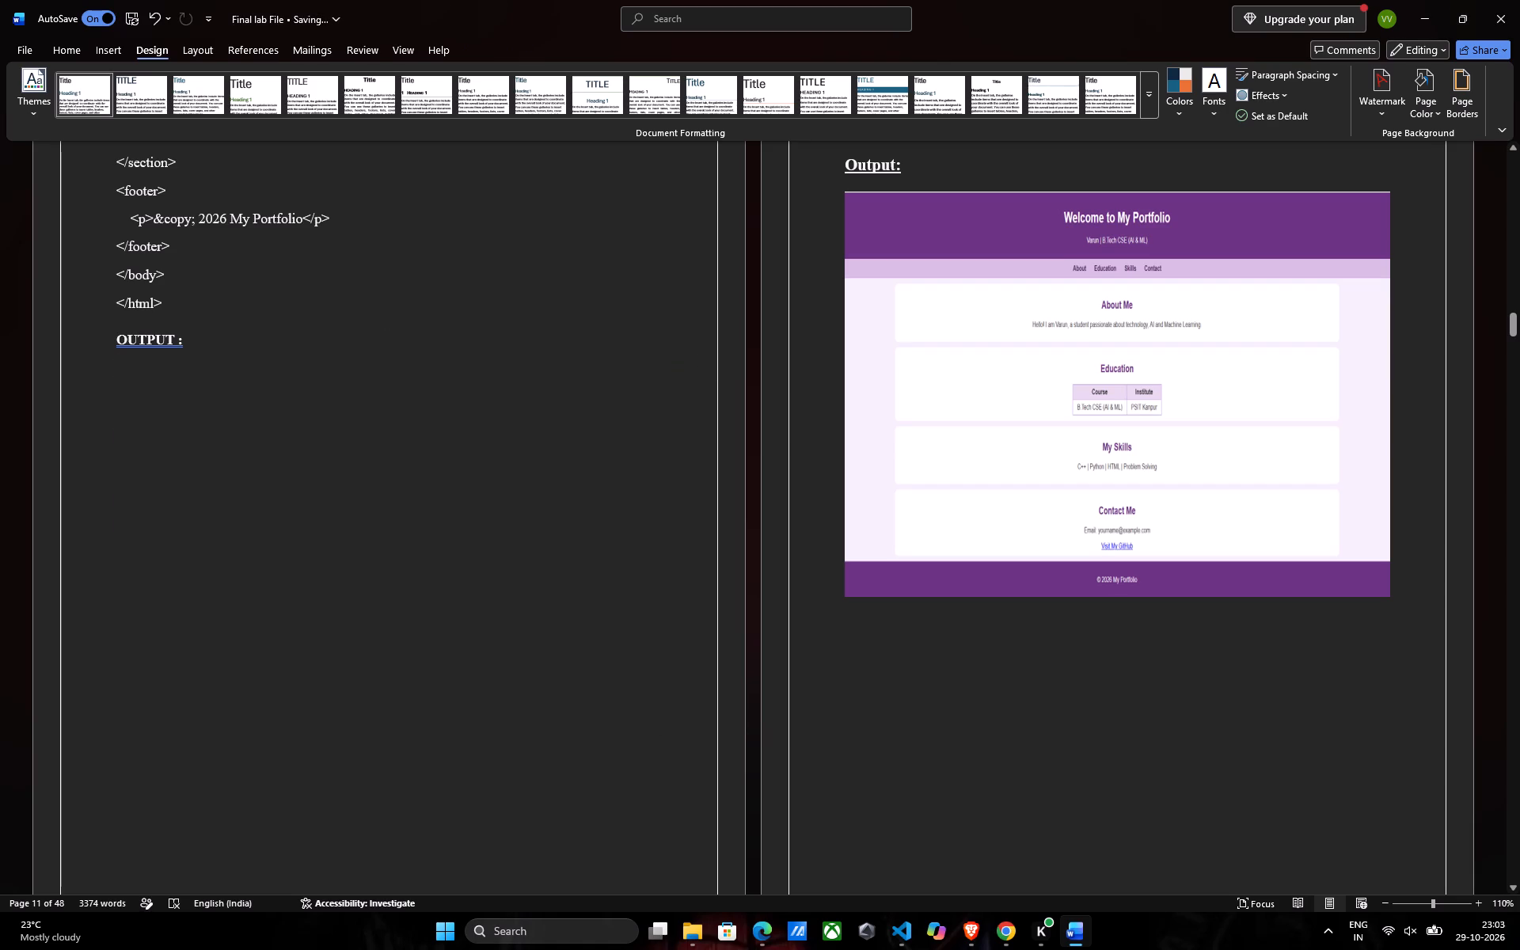
pyautogui.moveTo(307, 321); pyautogui.dragTo(130, 342)
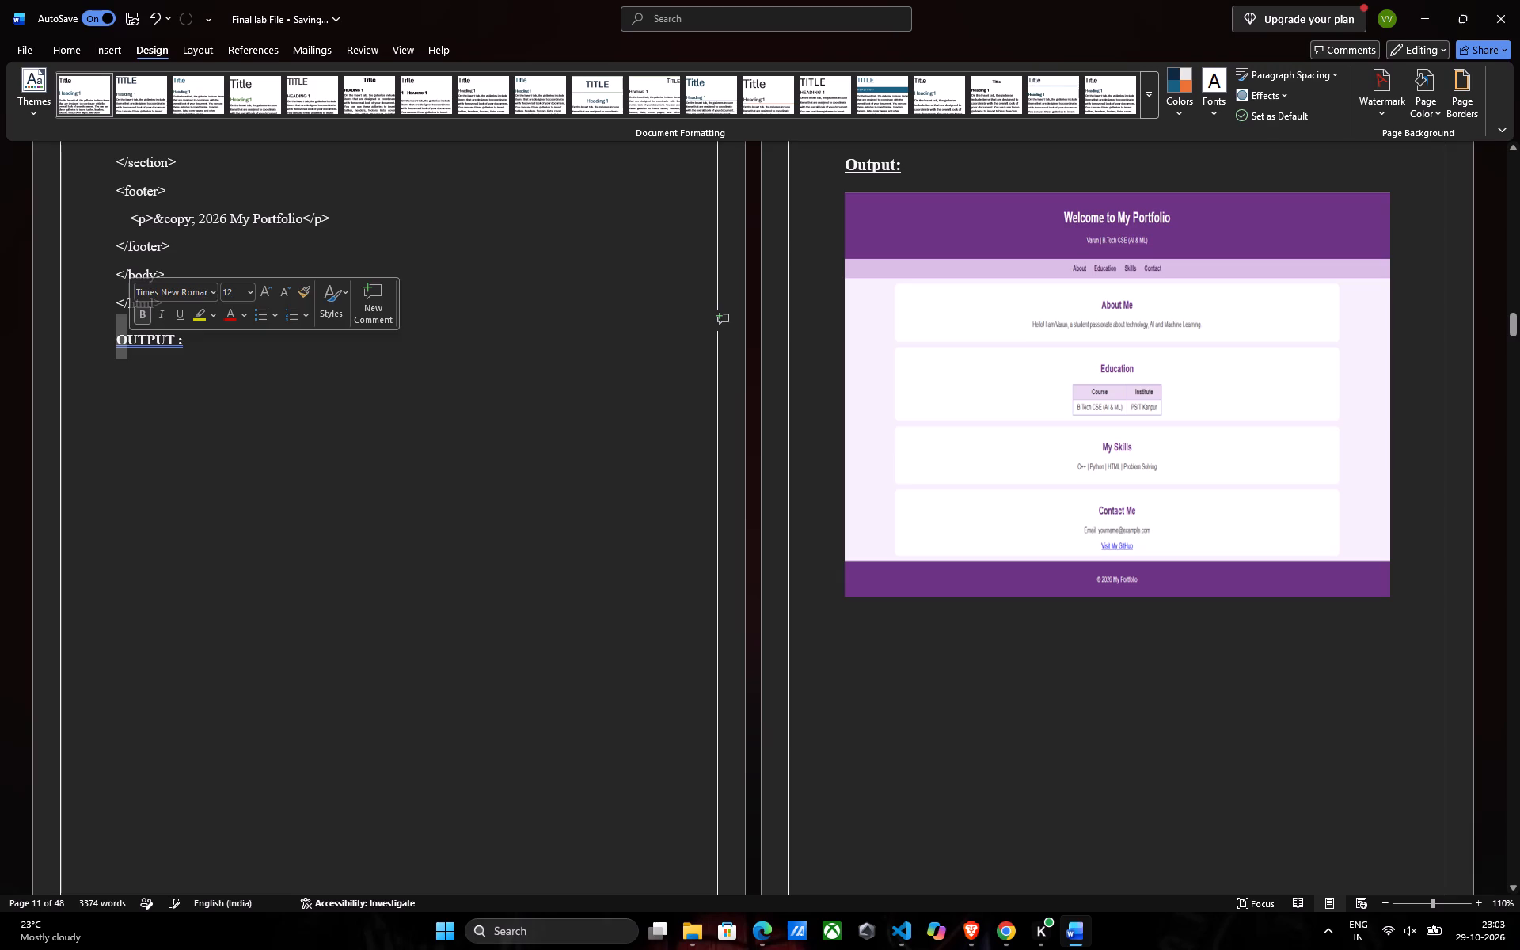
pyautogui.moveTo(223, 353); pyautogui.dragTo(123, 329)
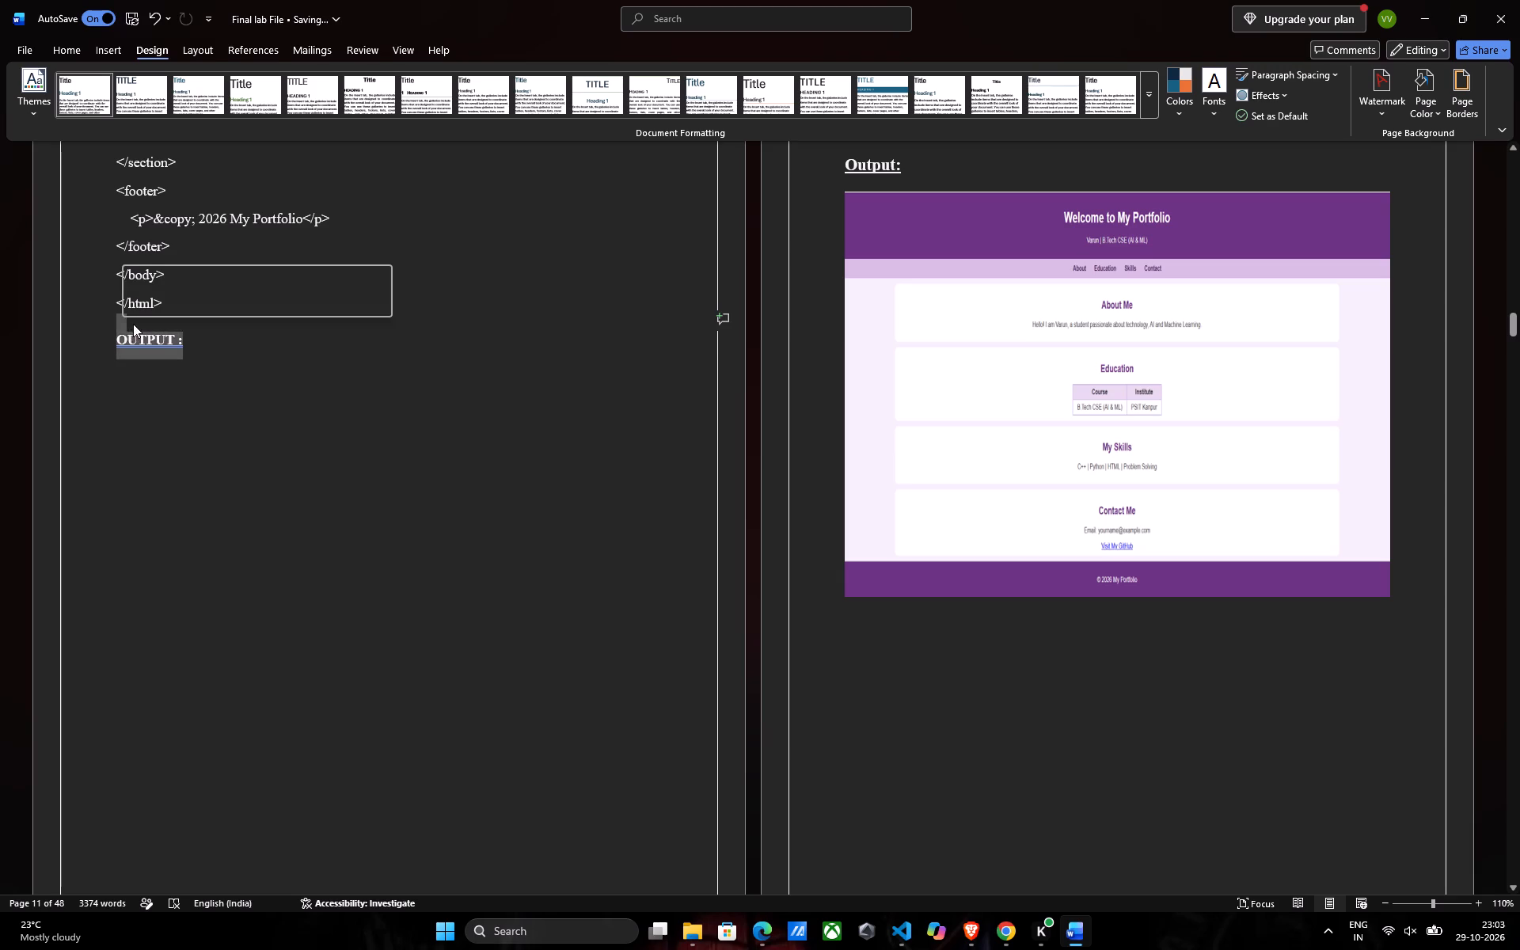
pyautogui.press('BackSpace')
# Examine the pages from Experiment 1 through Experiment 4, including the formatting of headings and aims.
pyautogui.scroll(-6, 165, 332)
pyautogui.scroll(12, 215, 324)
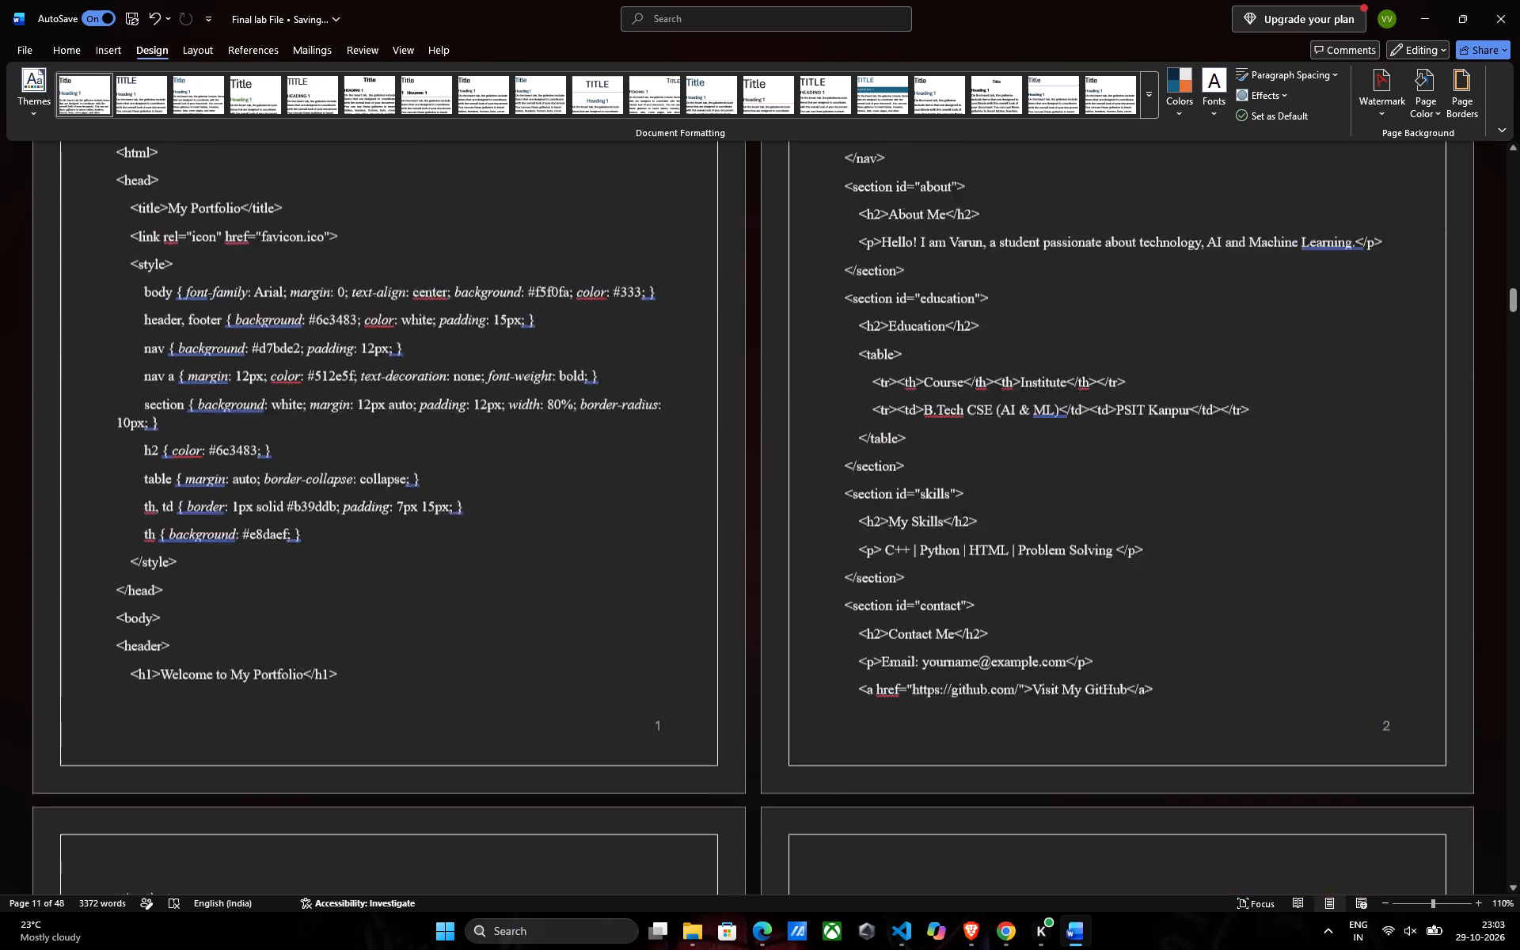
pyautogui.scroll(4, 355, 288)
pyautogui.scroll(5, 420, 279)
pyautogui.scroll(-7, 437, 276)
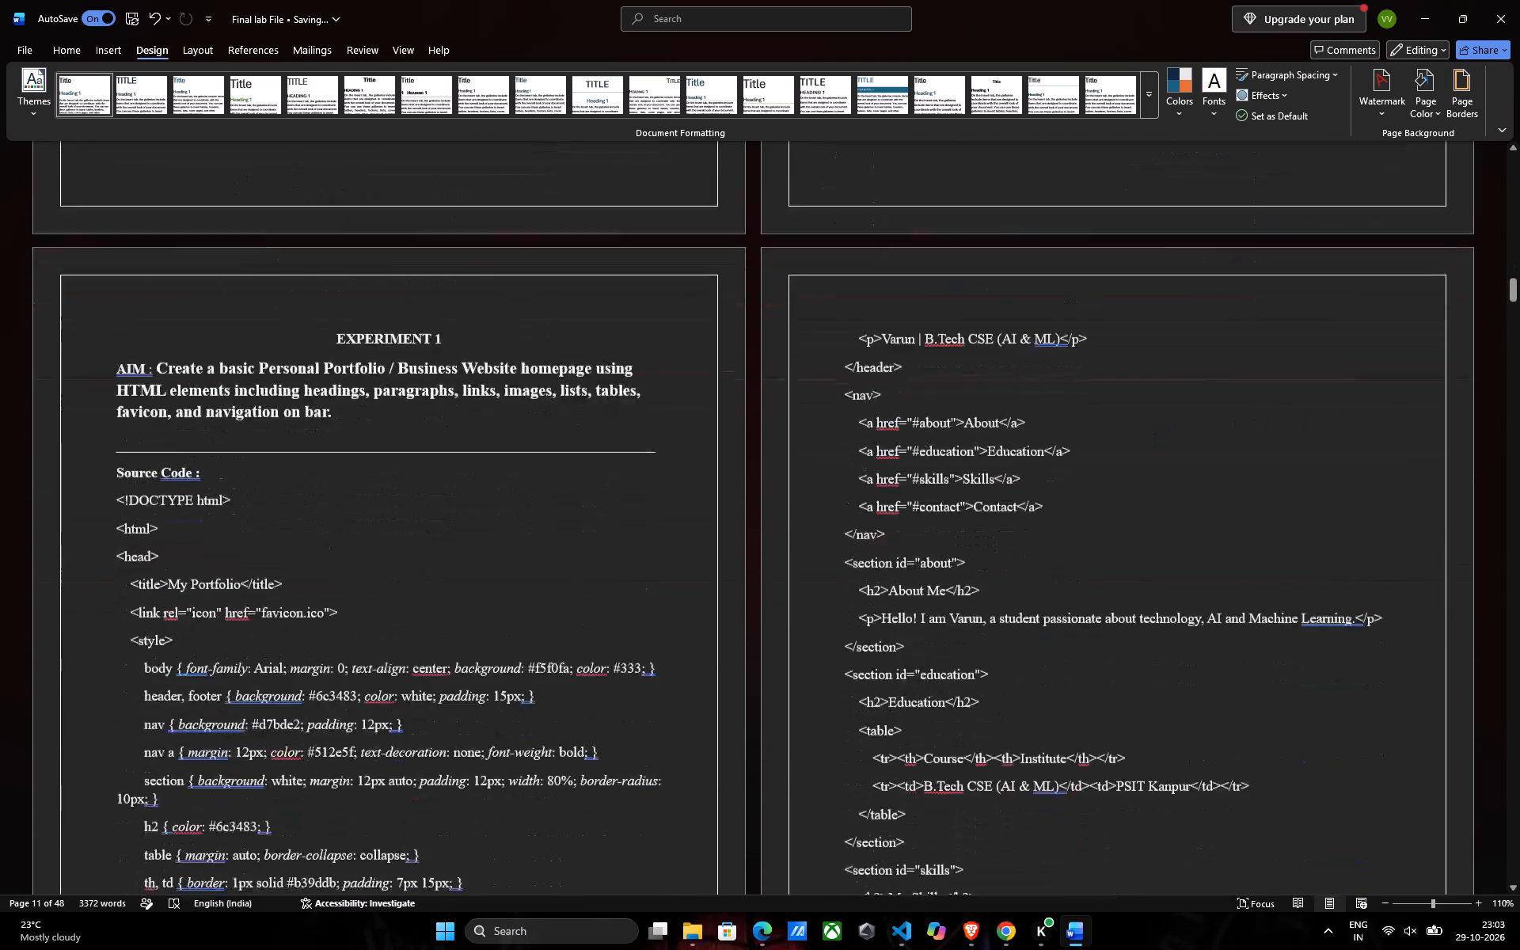
pyautogui.scroll(-18, 456, 301)
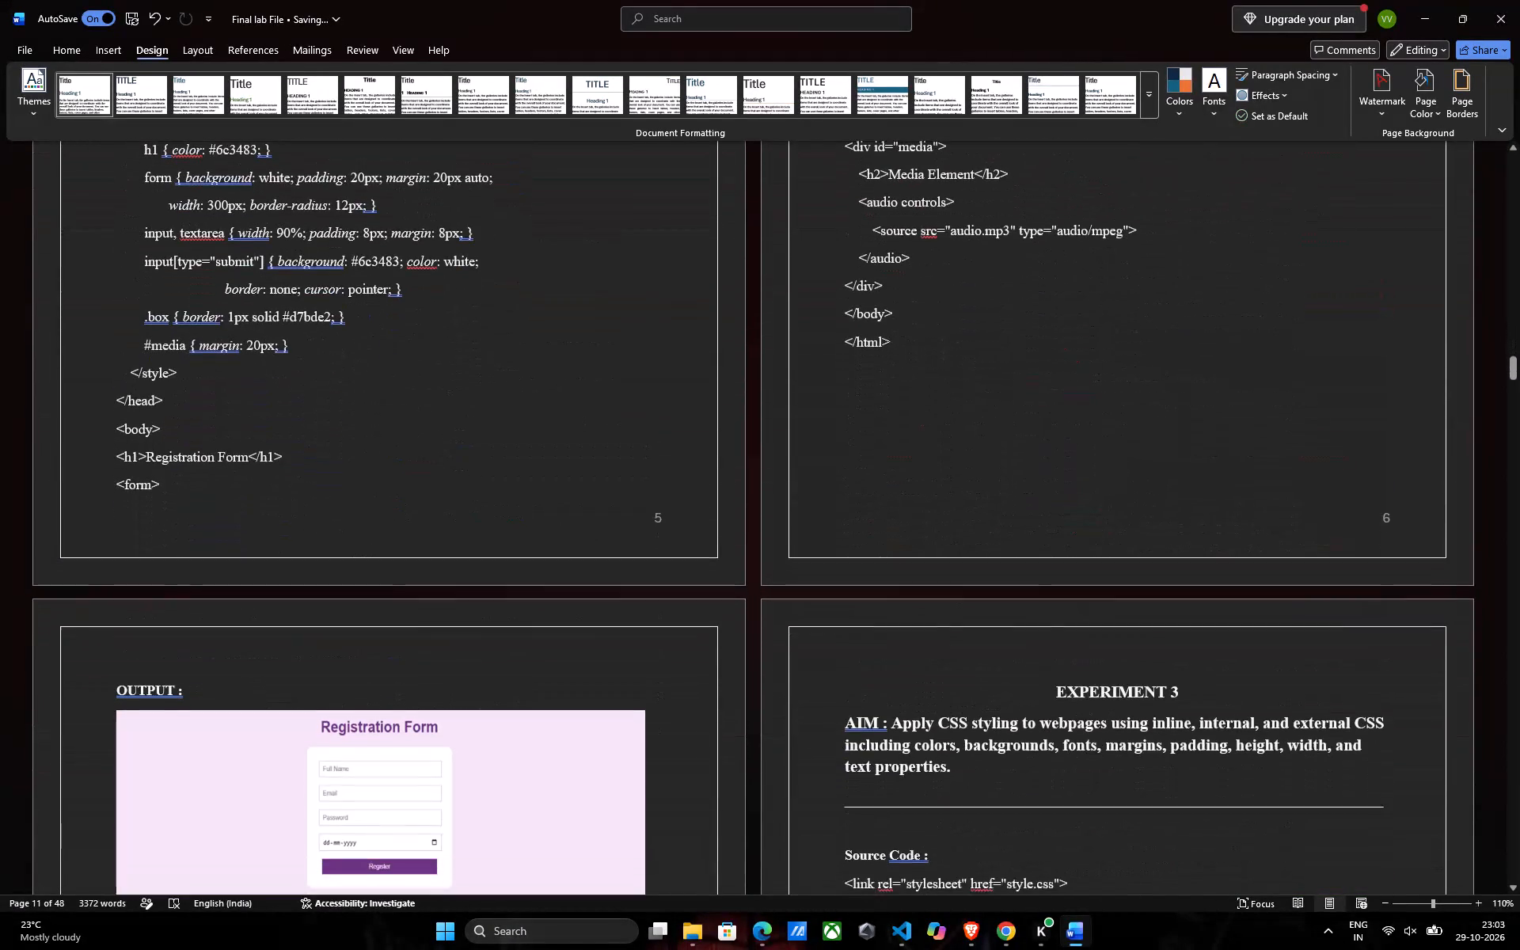
pyautogui.scroll(-17, 458, 300)
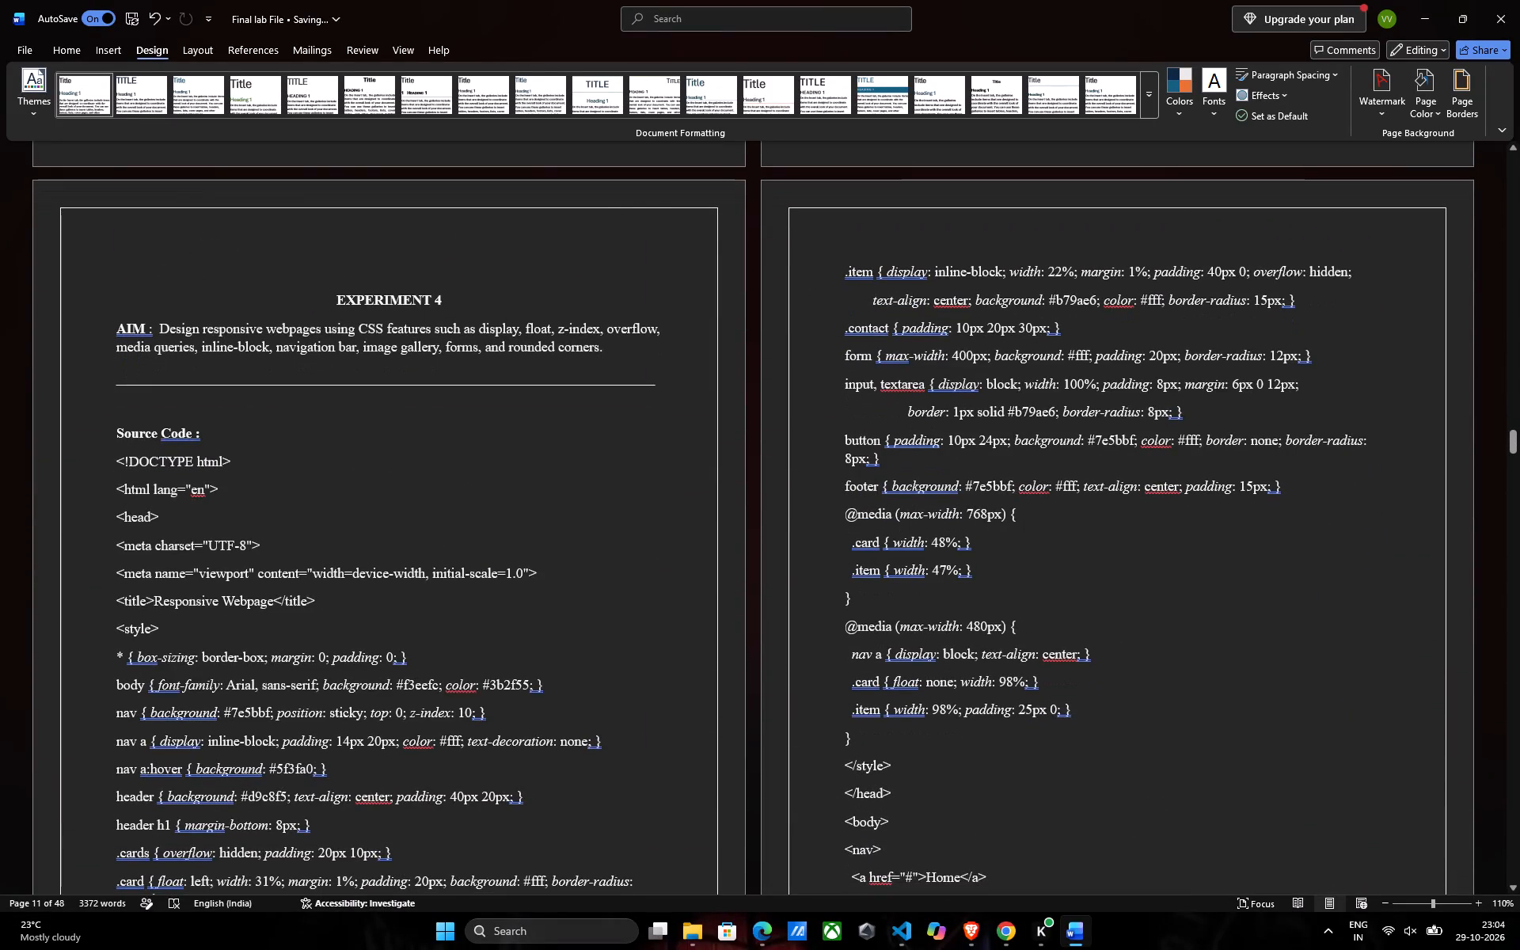
pyautogui.scroll(-1, 466, 296)
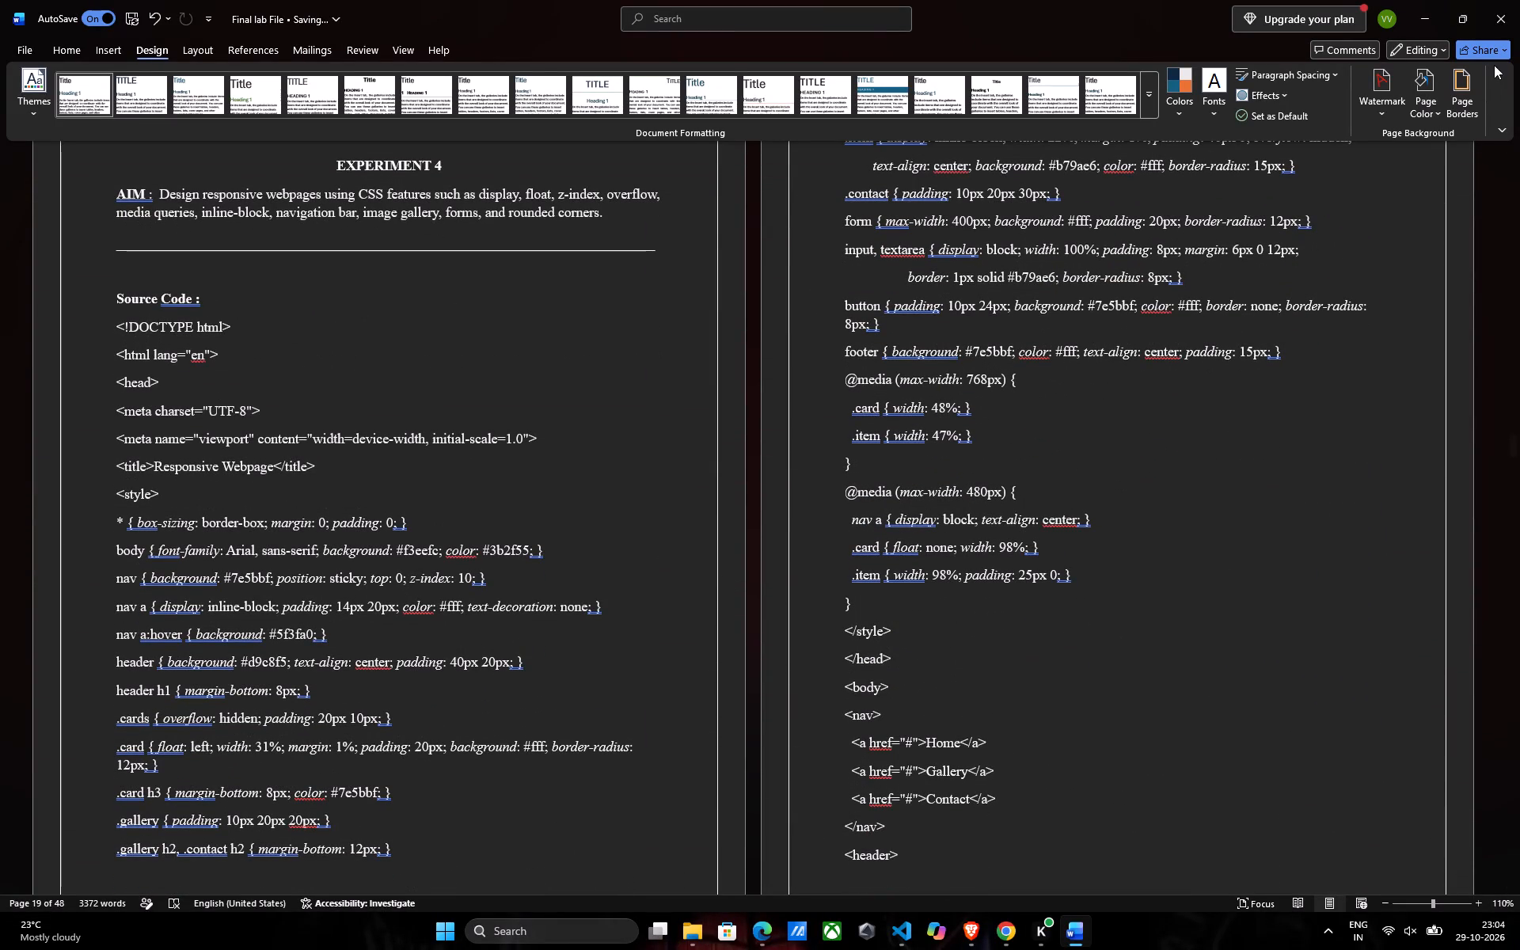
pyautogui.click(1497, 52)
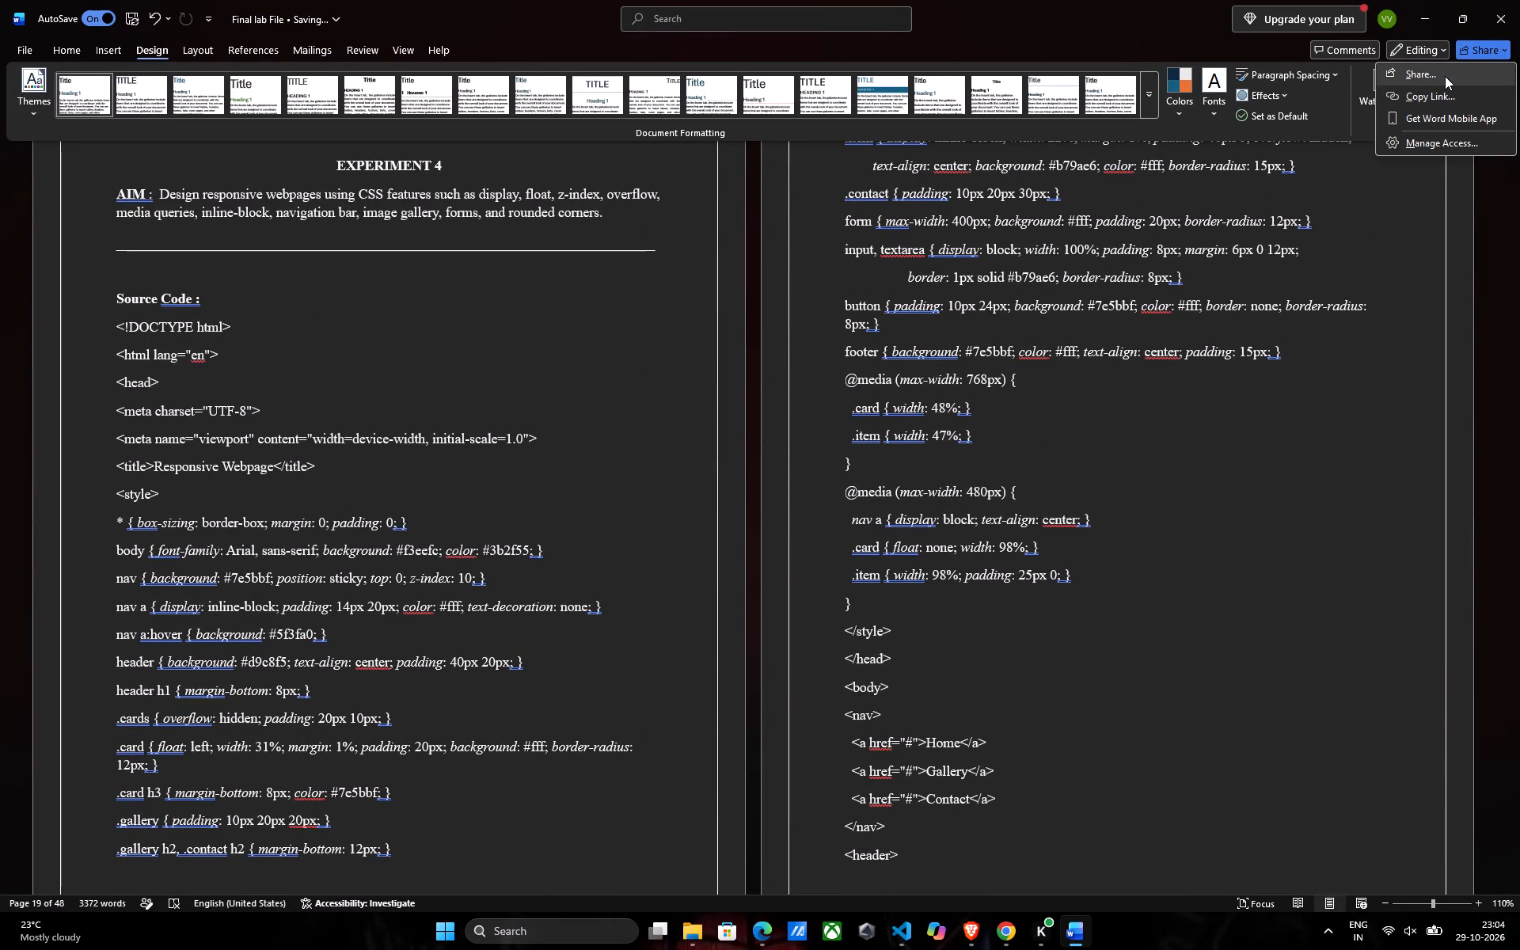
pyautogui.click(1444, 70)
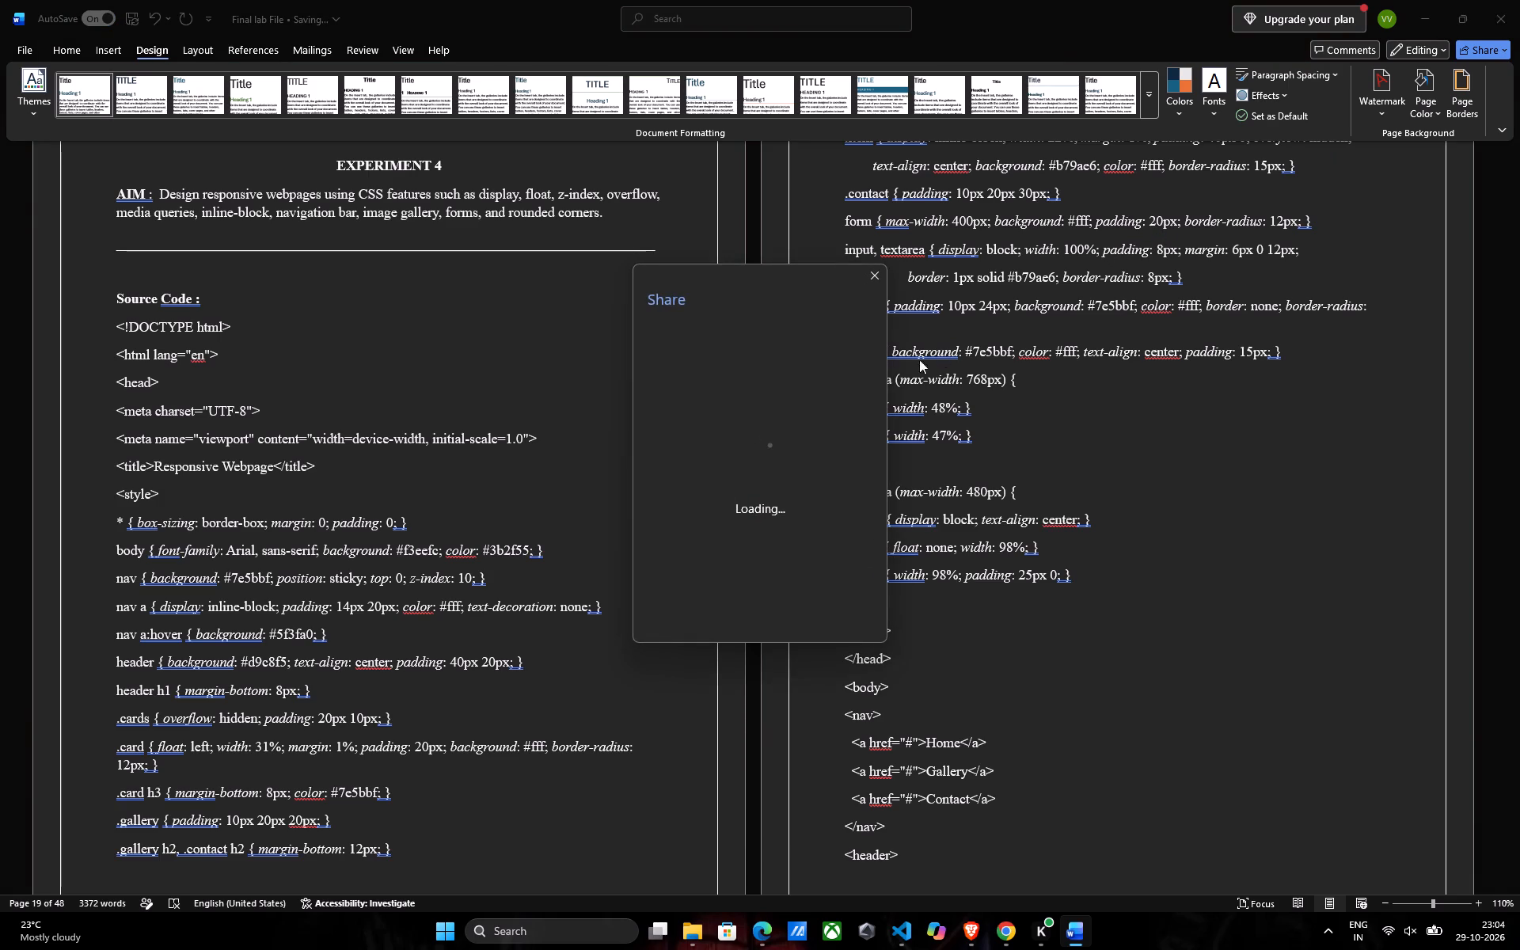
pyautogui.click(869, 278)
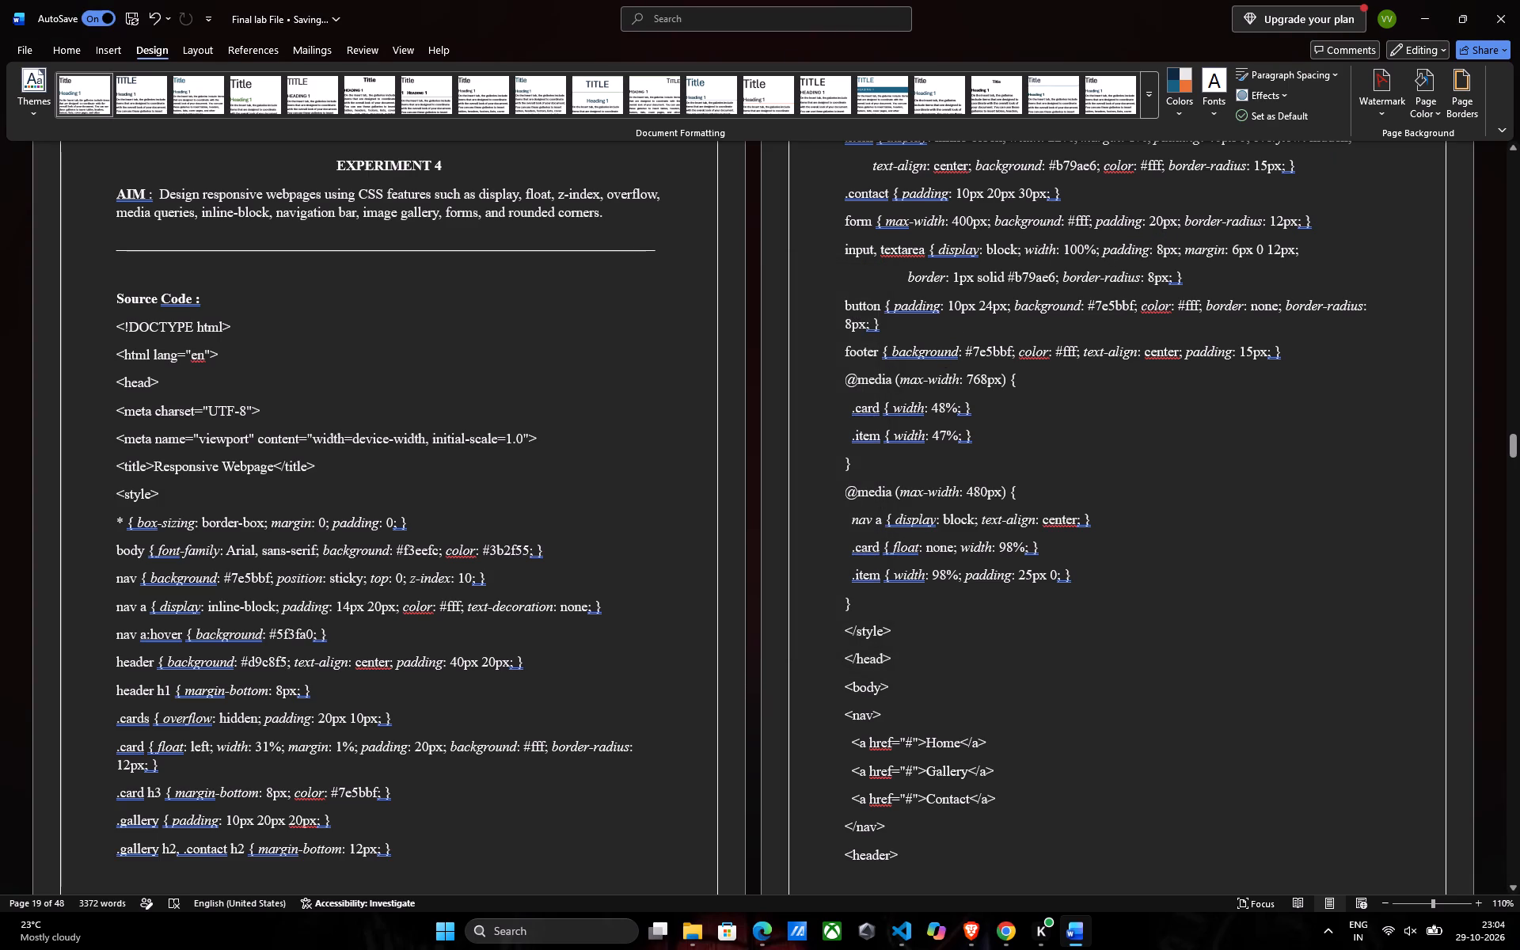
# Format the EXPERIMENT 4 heading and its aim as bold at 14 pt.
pyautogui.moveTo(606, 234); pyautogui.dragTo(262, 207)
pyautogui.click(629, 230)
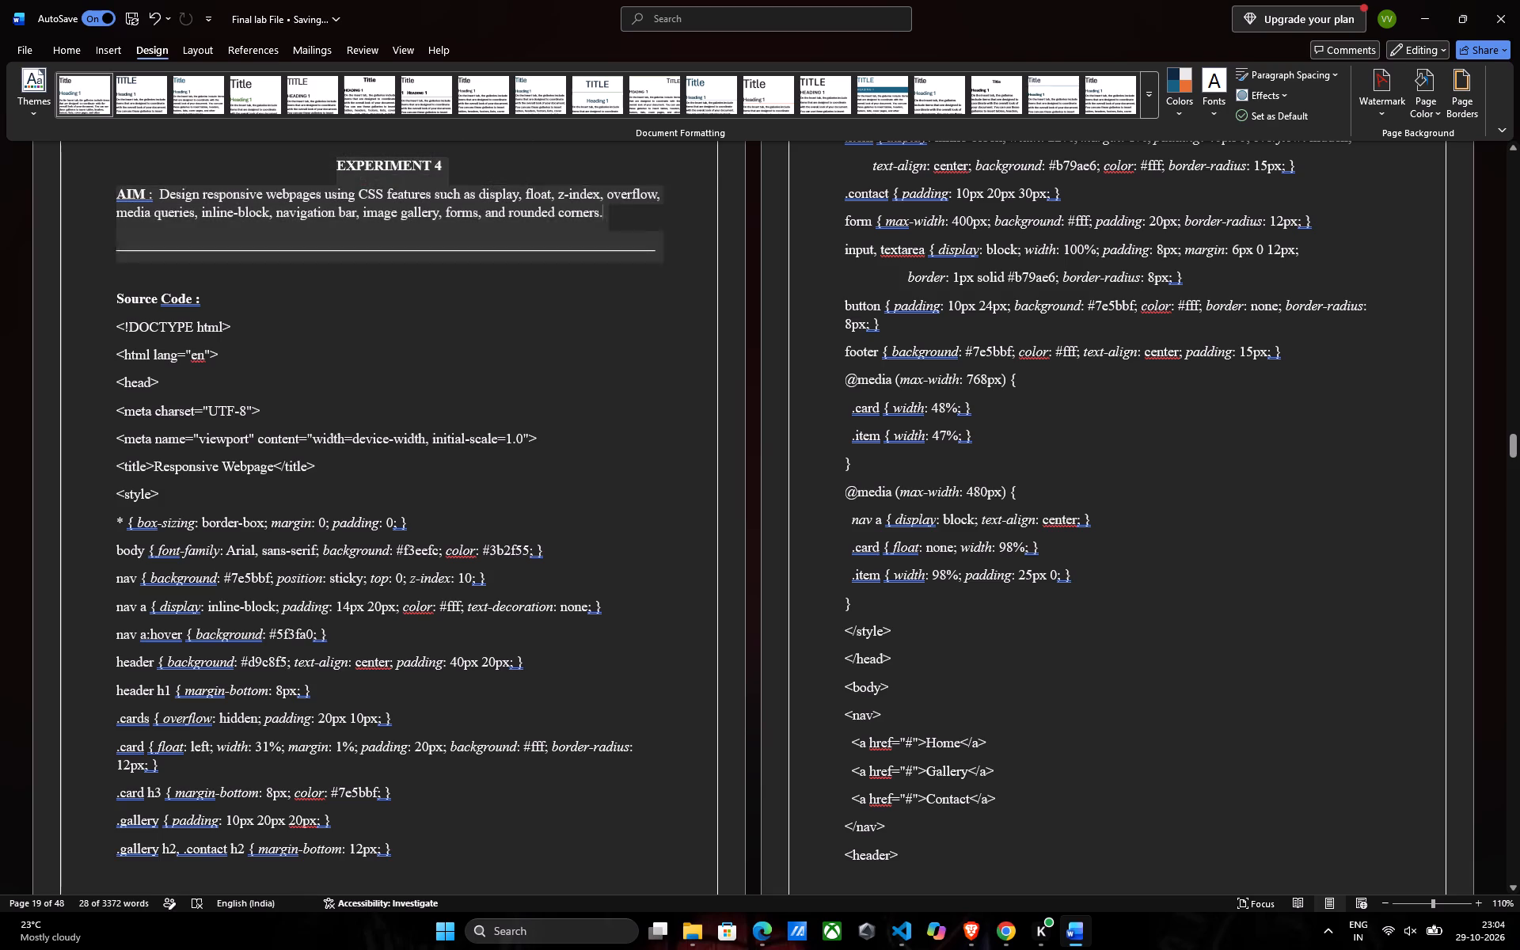
pyautogui.moveTo(609, 216); pyautogui.dragTo(313, 173)
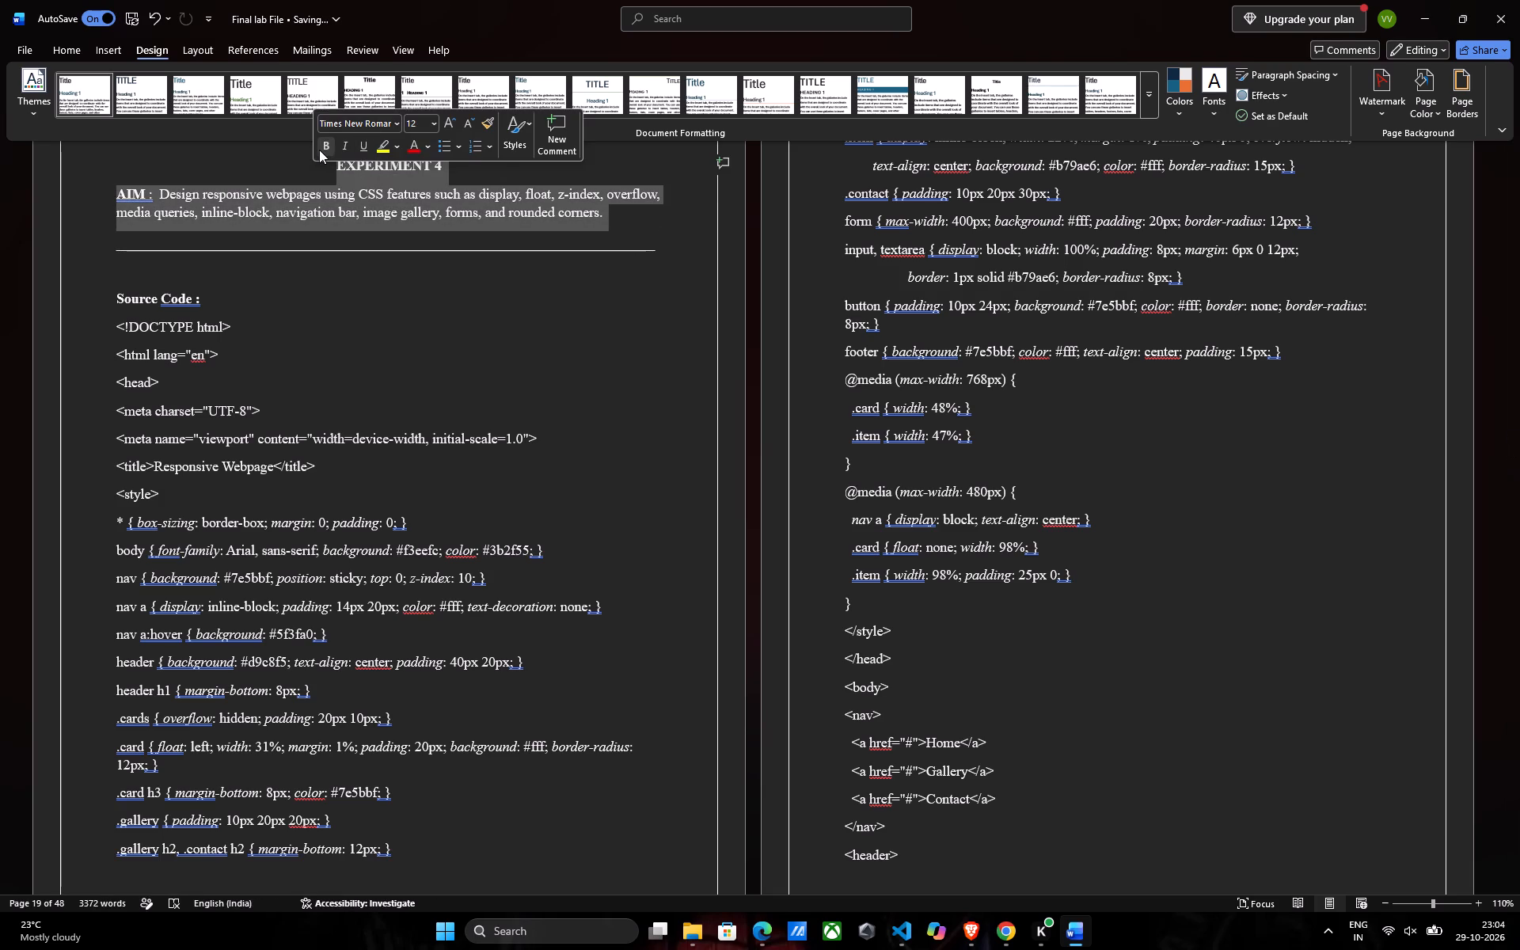
pyautogui.click(319, 150)
pyautogui.click(319, 150)
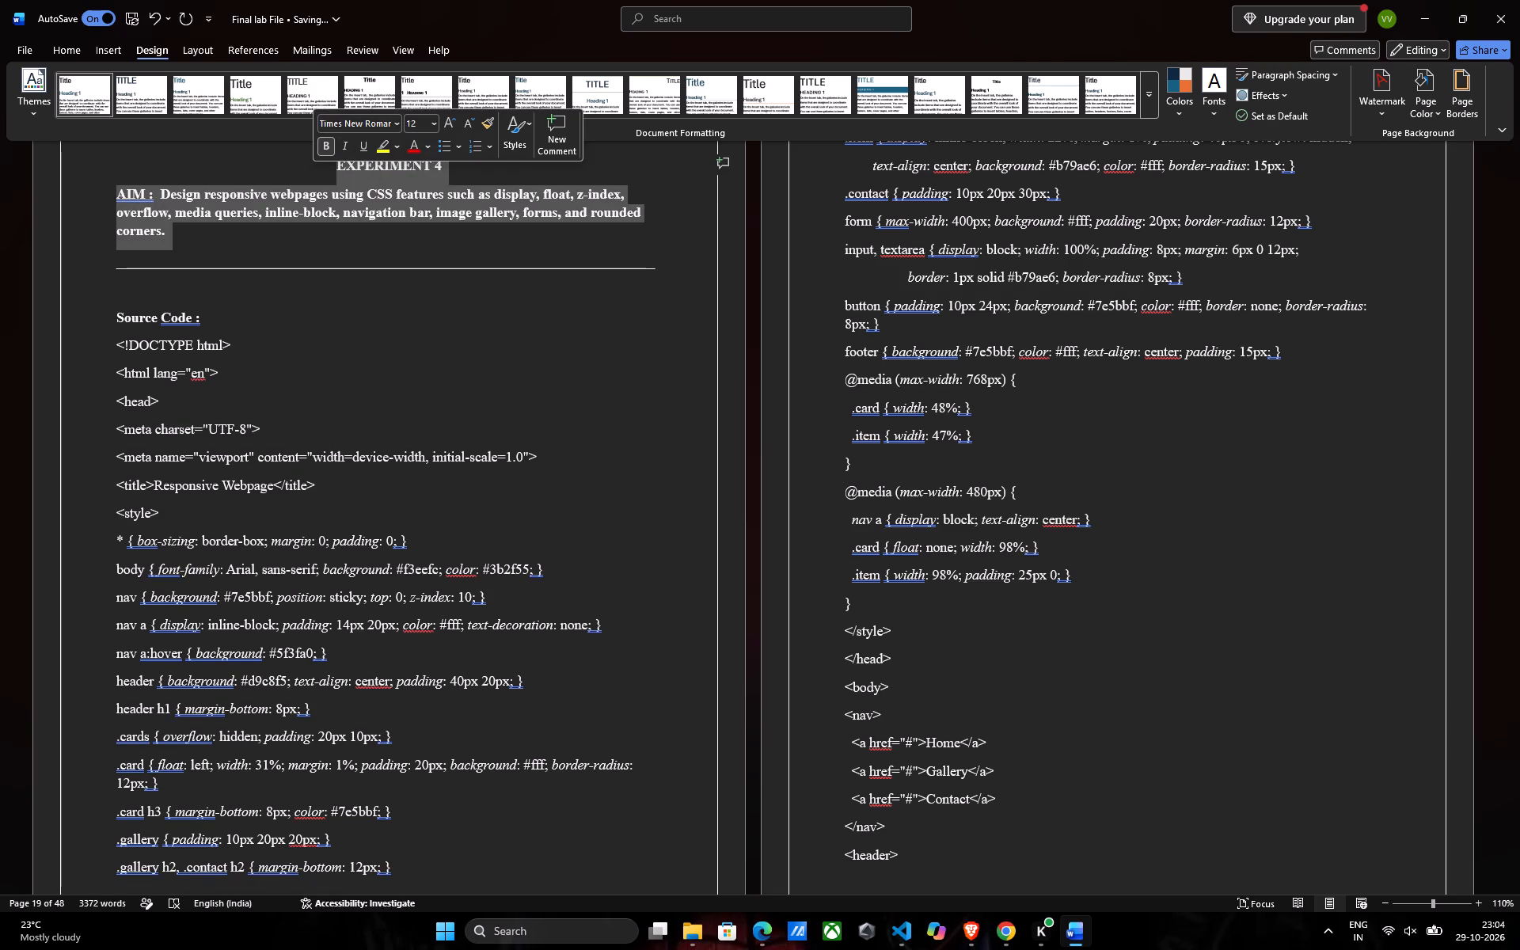
pyautogui.click(424, 127)
pyautogui.click(434, 127)
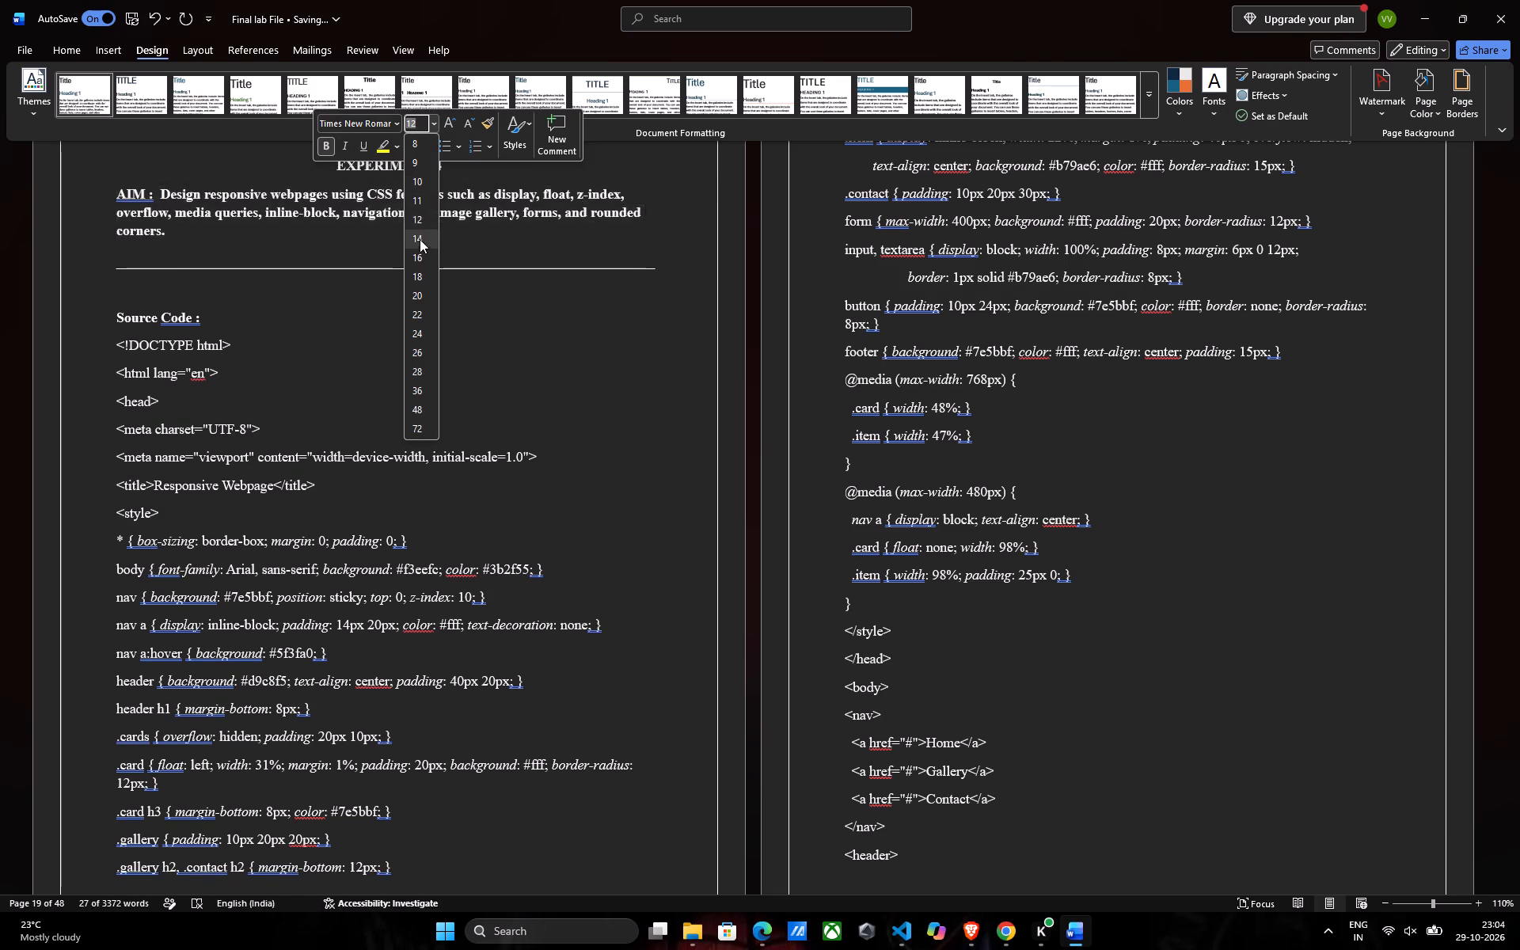
pyautogui.click(421, 235)
pyautogui.click(445, 253)
# Examine the pages from Experiment 4 back through the index and program outcomes to the cover page.
pyautogui.scroll(-1, 445, 253)
pyautogui.scroll(19, 445, 253)
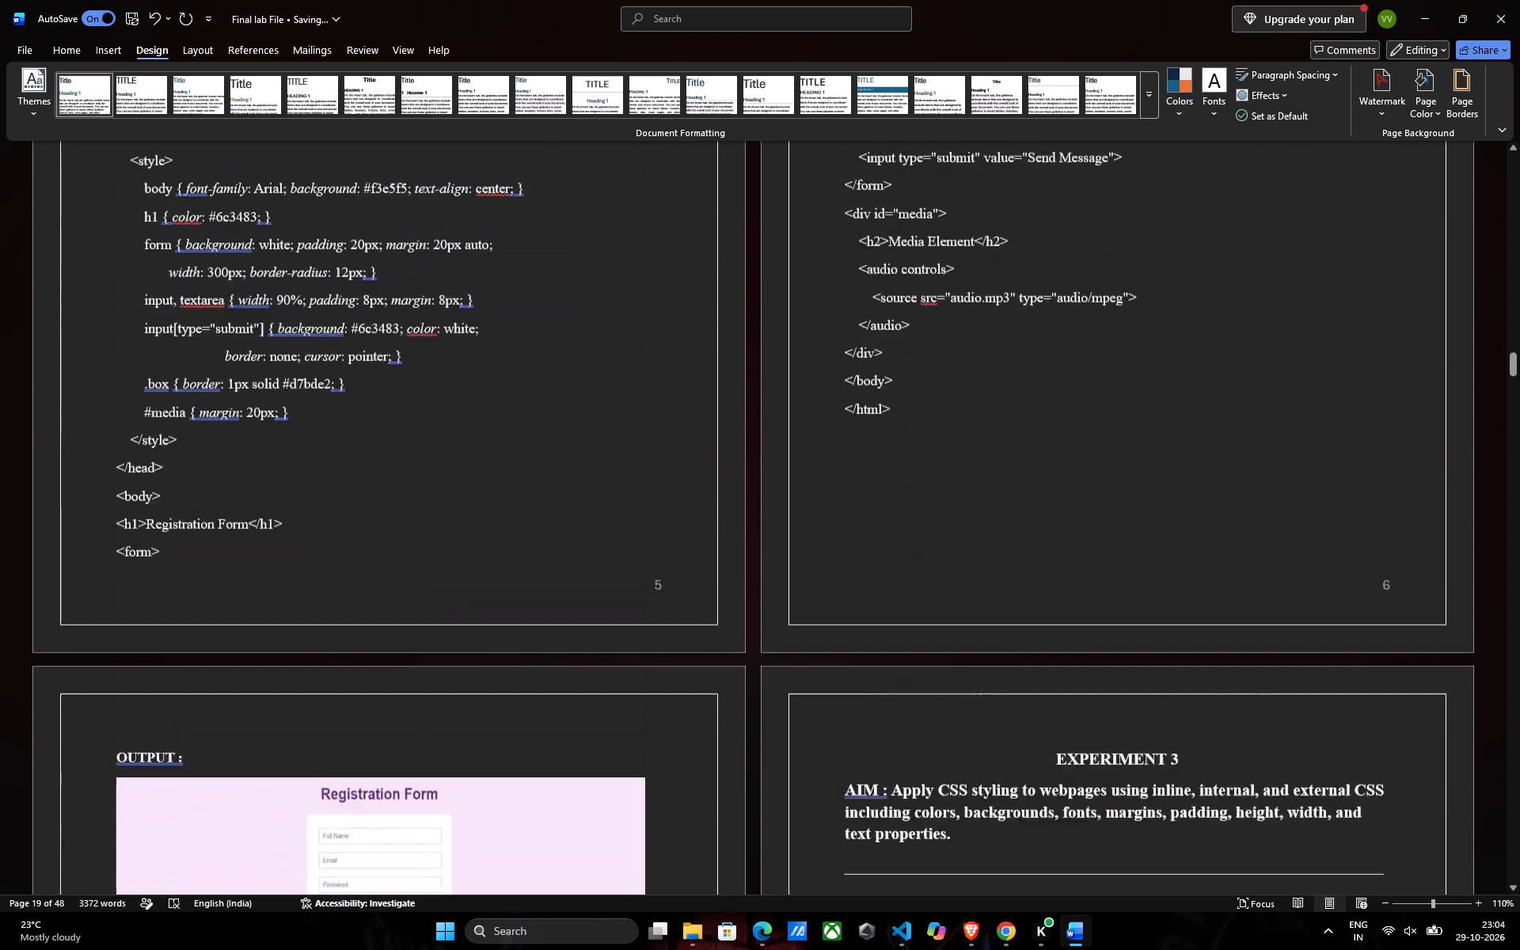
pyautogui.scroll(17, 445, 247)
pyautogui.scroll(5, 446, 234)
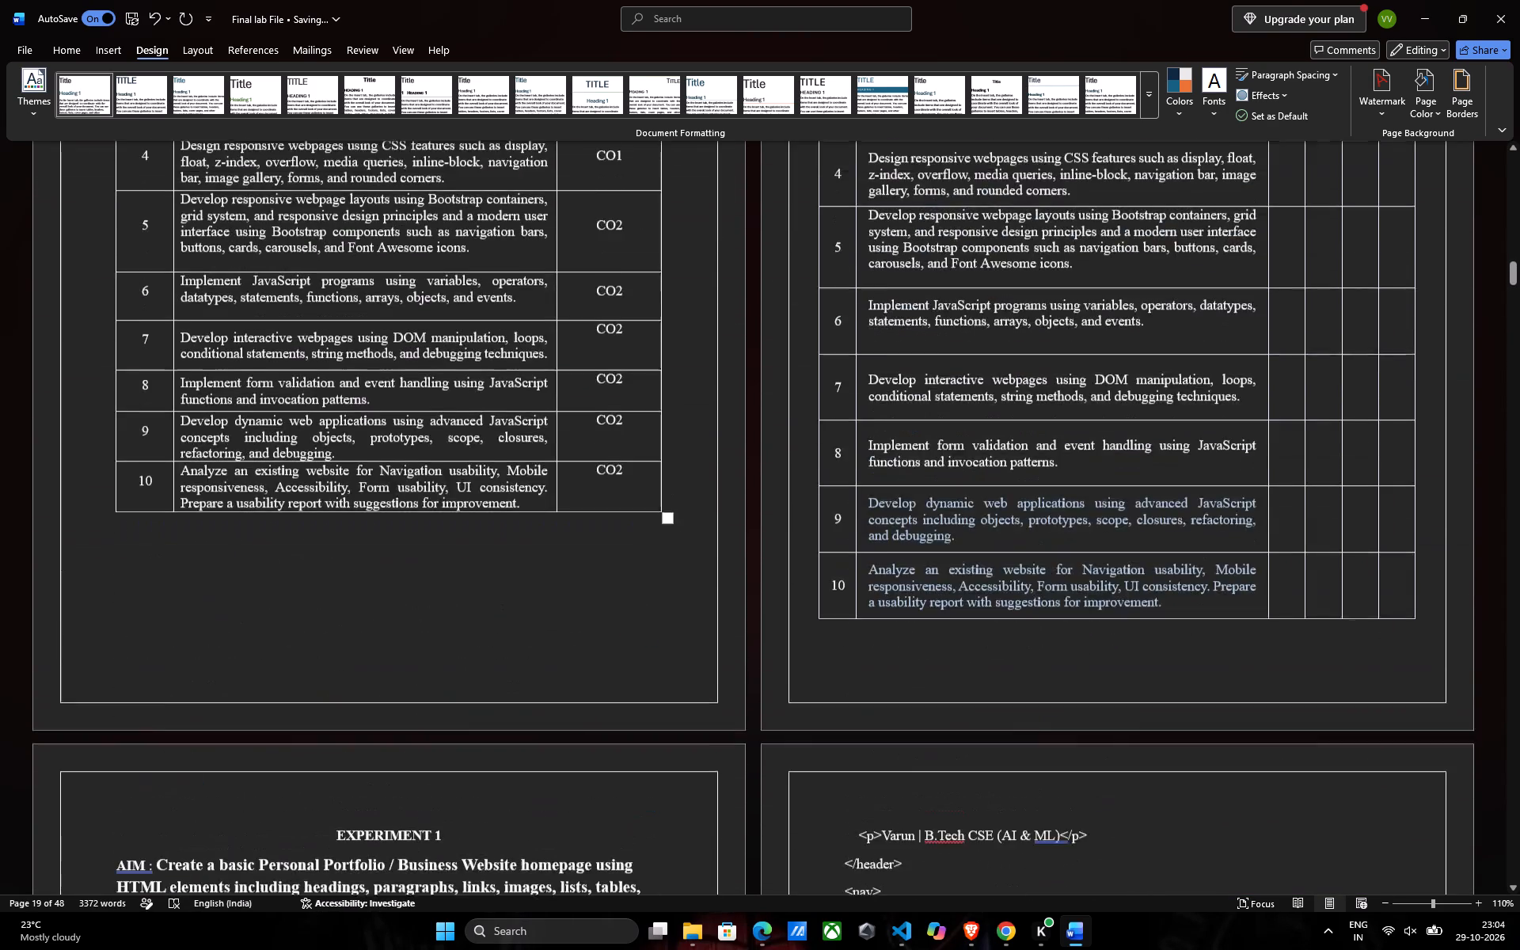
pyautogui.scroll(-1, 446, 234)
pyautogui.scroll(5, 446, 234)
pyautogui.scroll(8, 906, 190)
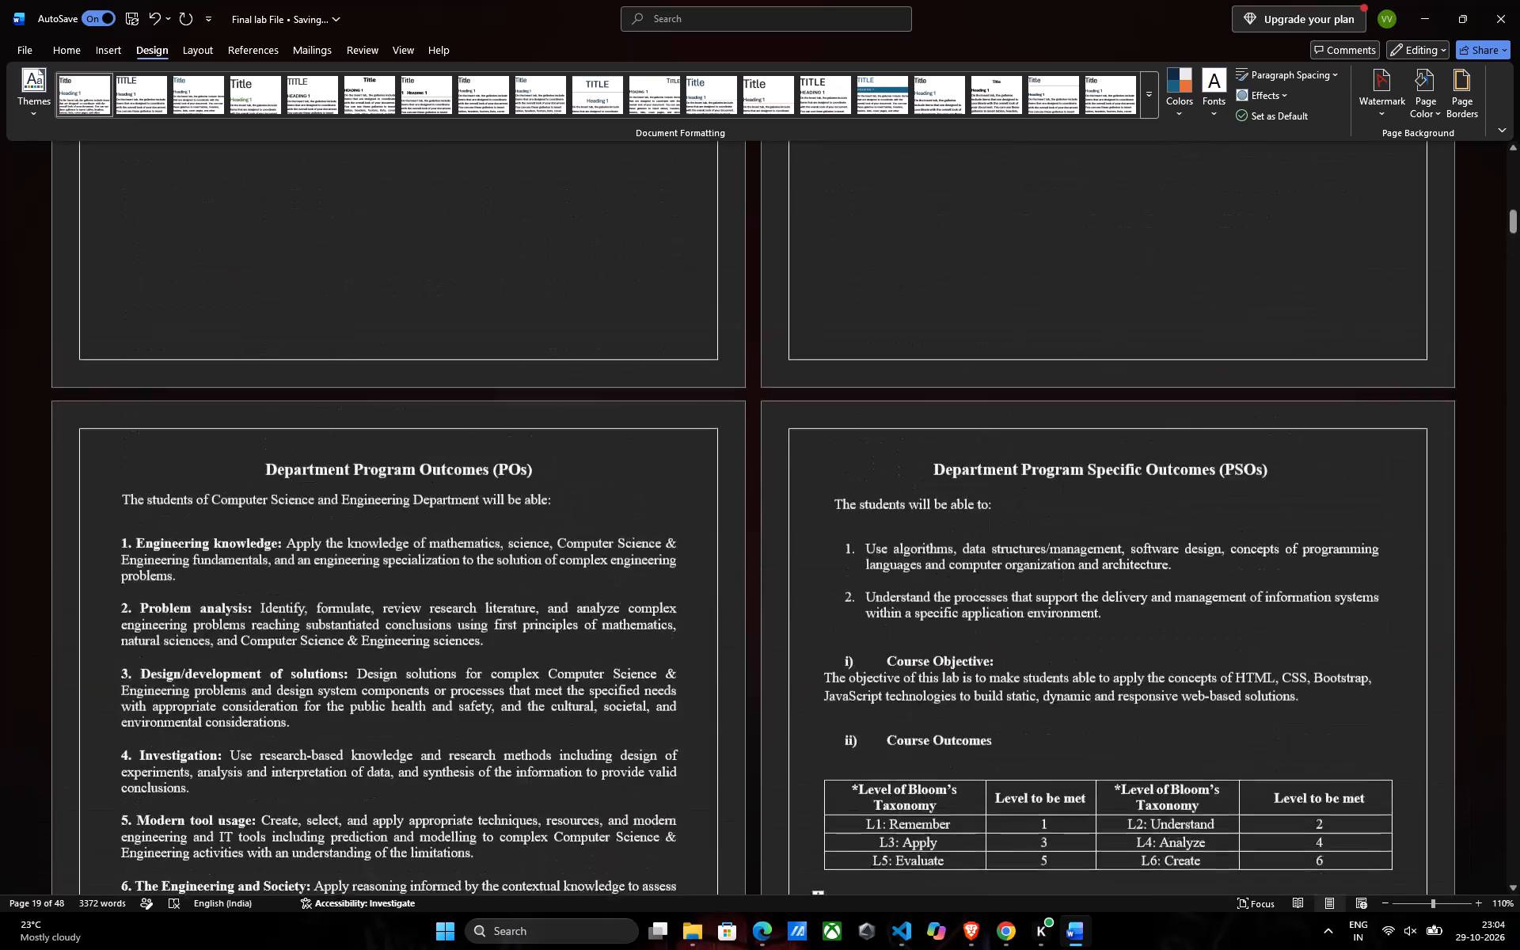
pyautogui.scroll(16, 906, 191)
pyautogui.scroll(-5, 906, 191)
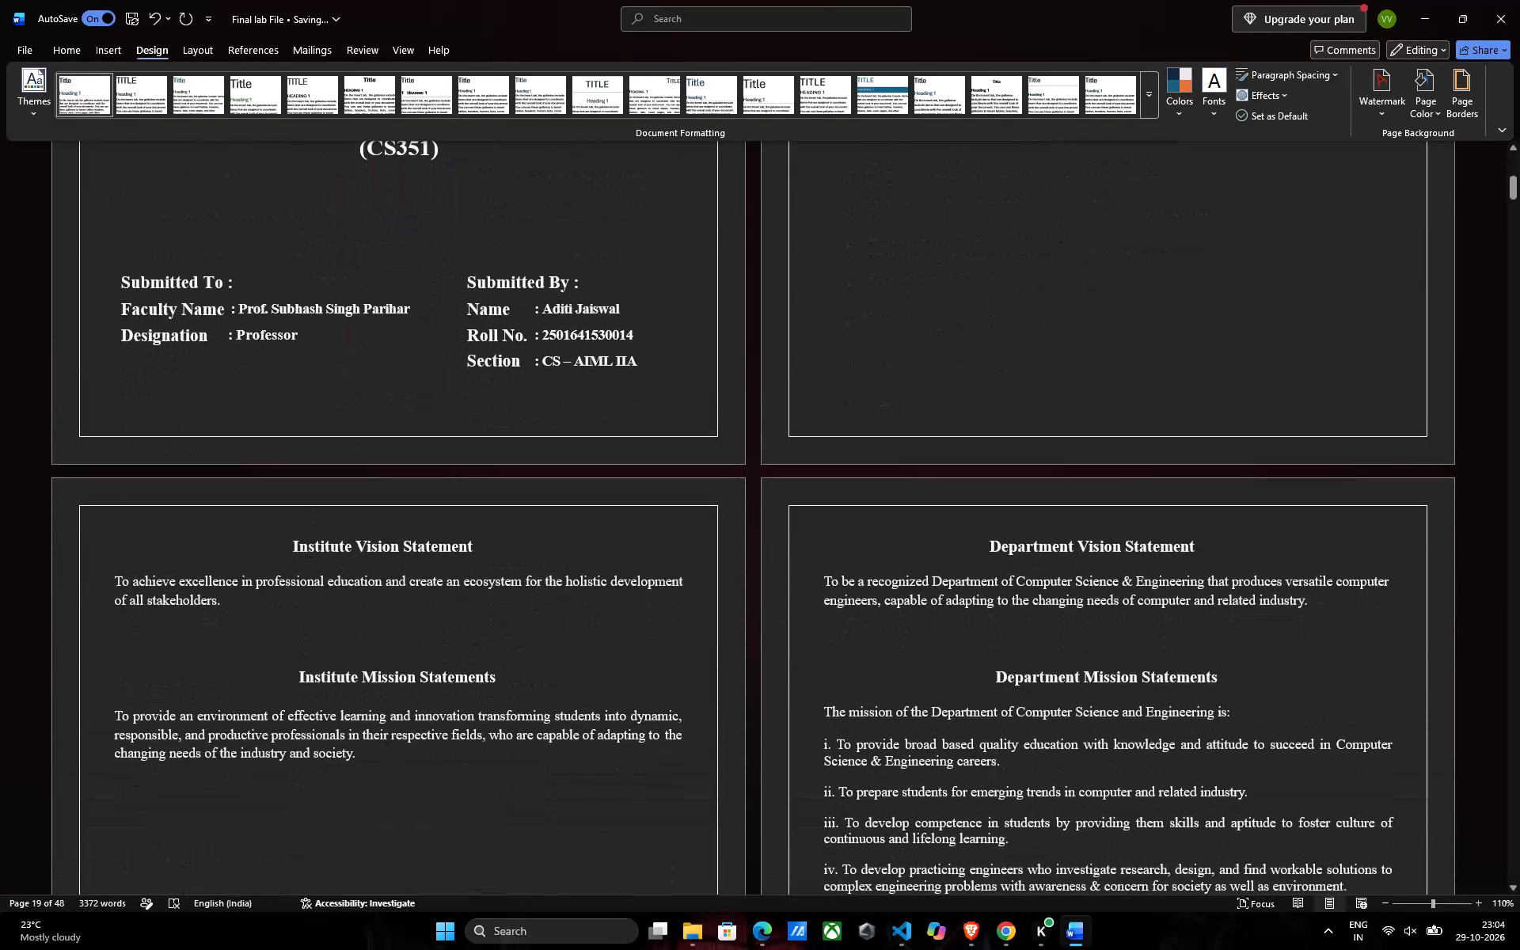
# Replace the student's name in the cover page's Submitted By section with the new submitter's full name.
pyautogui.click(636, 306)
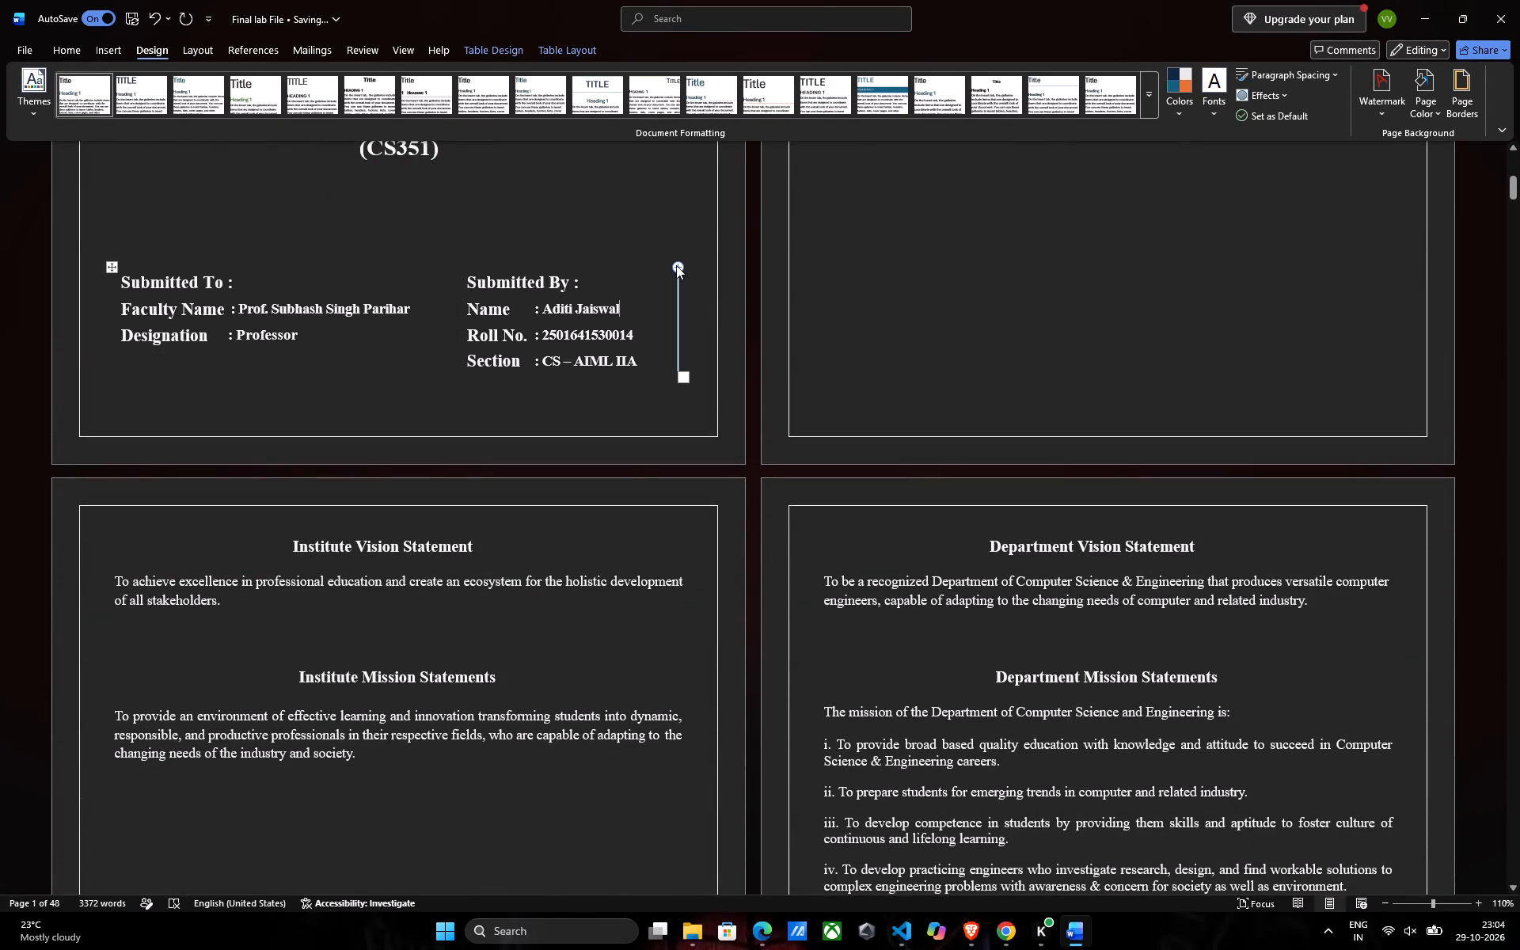
pyautogui.press('BackSpace')
pyautogui.press('BackSpace')
pyautogui.press('BackSpace')
pyautogui.press('BackSpace')
pyautogui.press('BackSpace')
pyautogui.press('BackSpace')
pyautogui.press('BackSpace')
pyautogui.press('BackSpace')
pyautogui.press('BackSpace')
pyautogui.press('BackSpace')
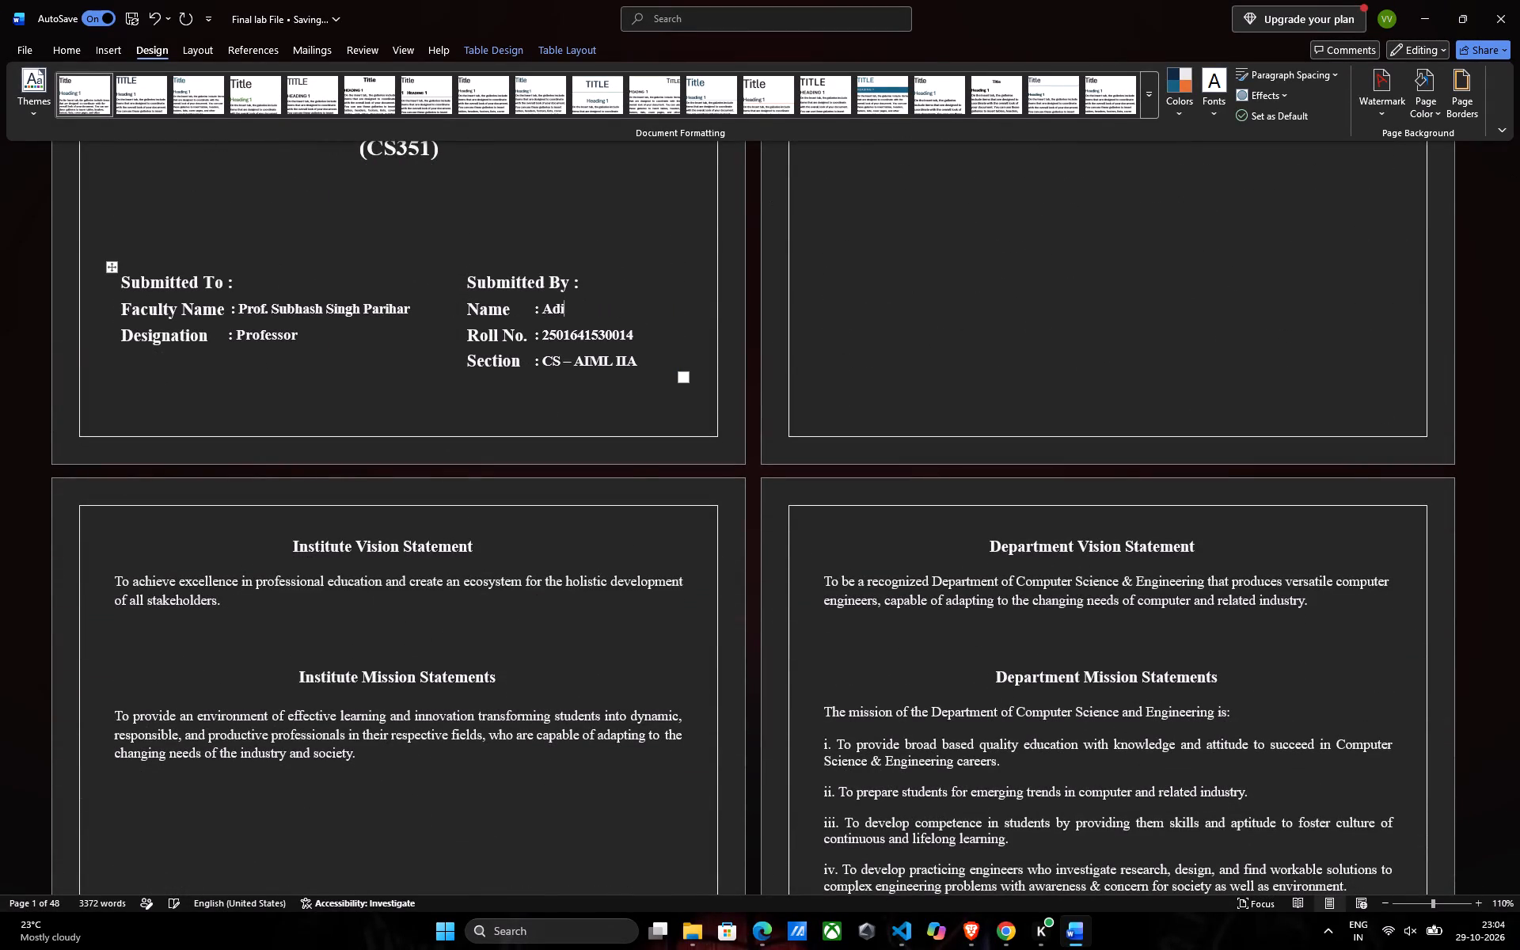
pyautogui.press('BackSpace')
pyautogui.press('BackSpace')
pyautogui.press('BackSpace')
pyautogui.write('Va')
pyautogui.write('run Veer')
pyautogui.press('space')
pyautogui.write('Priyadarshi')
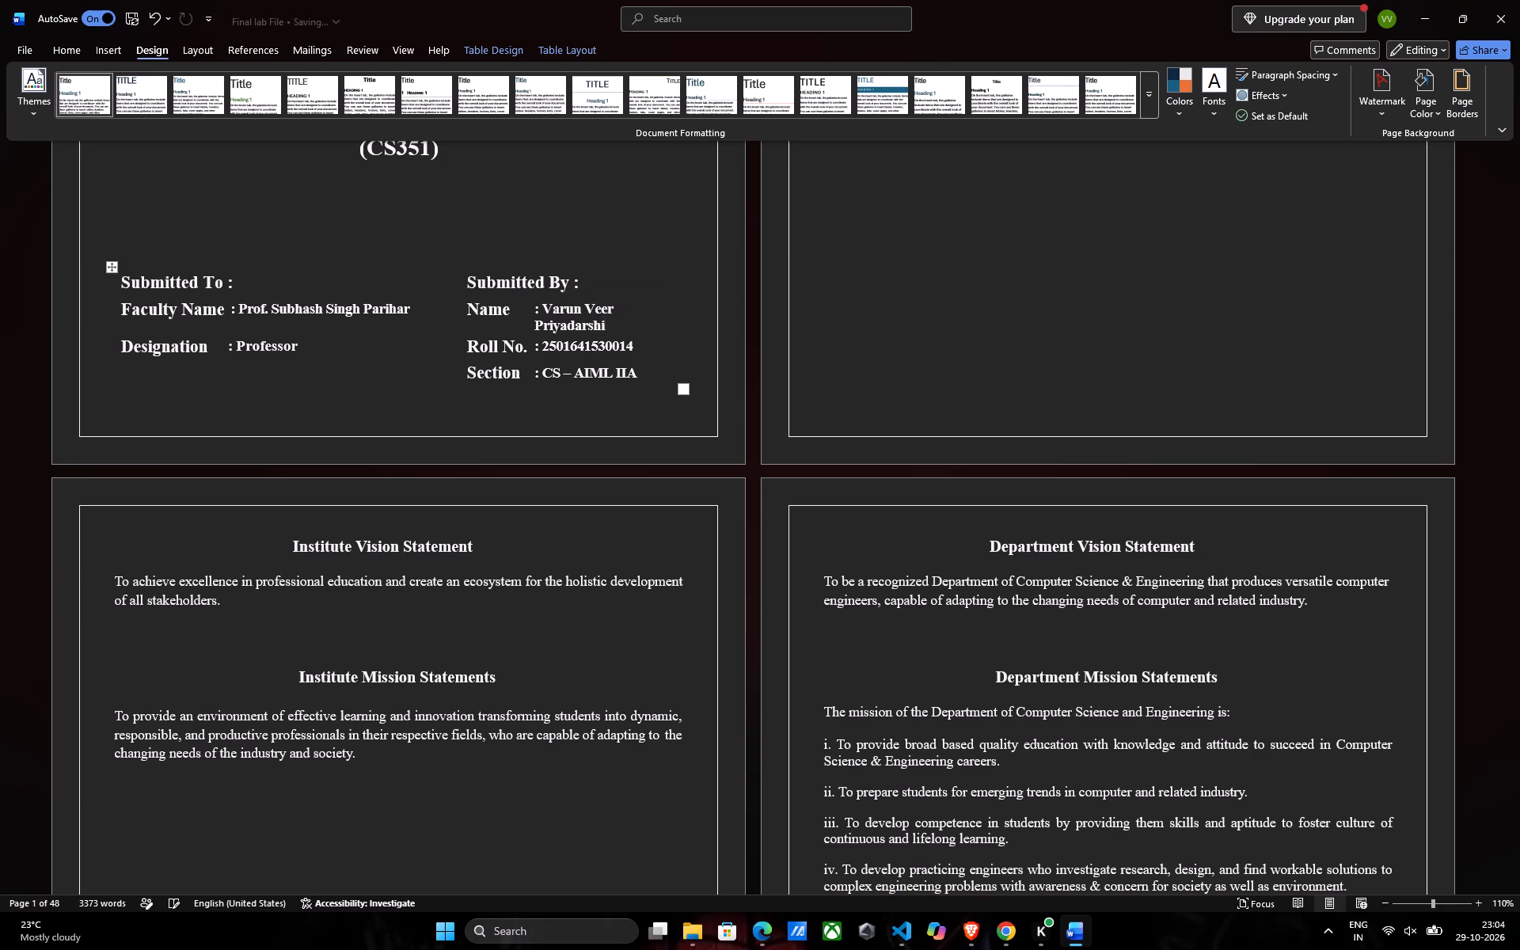
# Set the submitter's name on the cover page to 11 pt so it fits on a single line.
pyautogui.moveTo(626, 333); pyautogui.dragTo(553, 317)
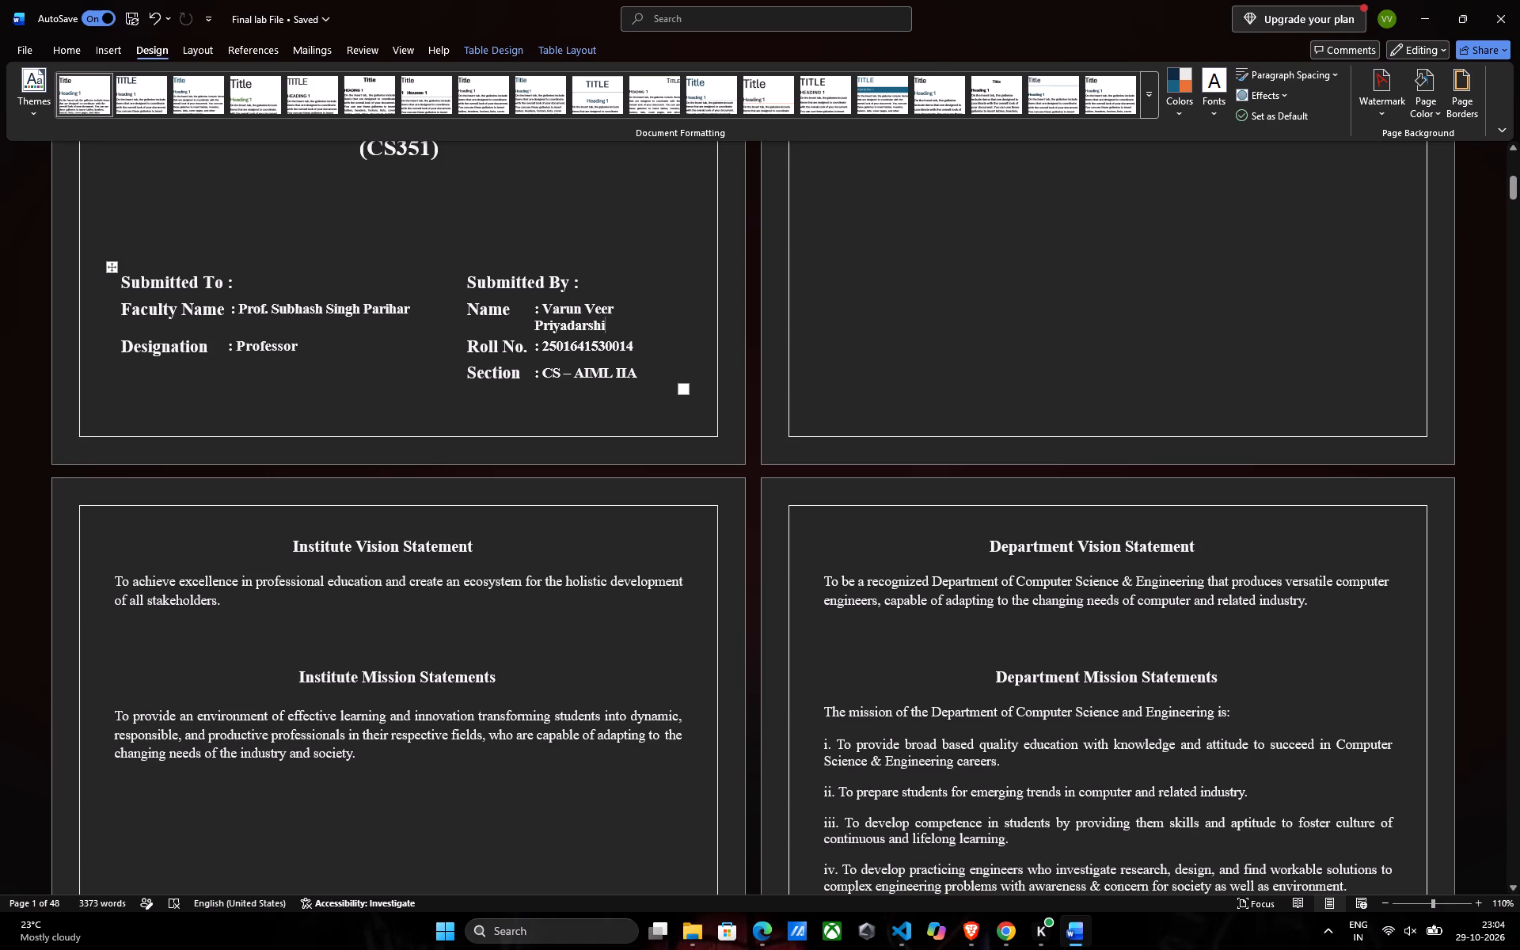
pyautogui.moveTo(553, 317); pyautogui.dragTo(584, 317)
pyautogui.moveTo(620, 324); pyautogui.dragTo(538, 305)
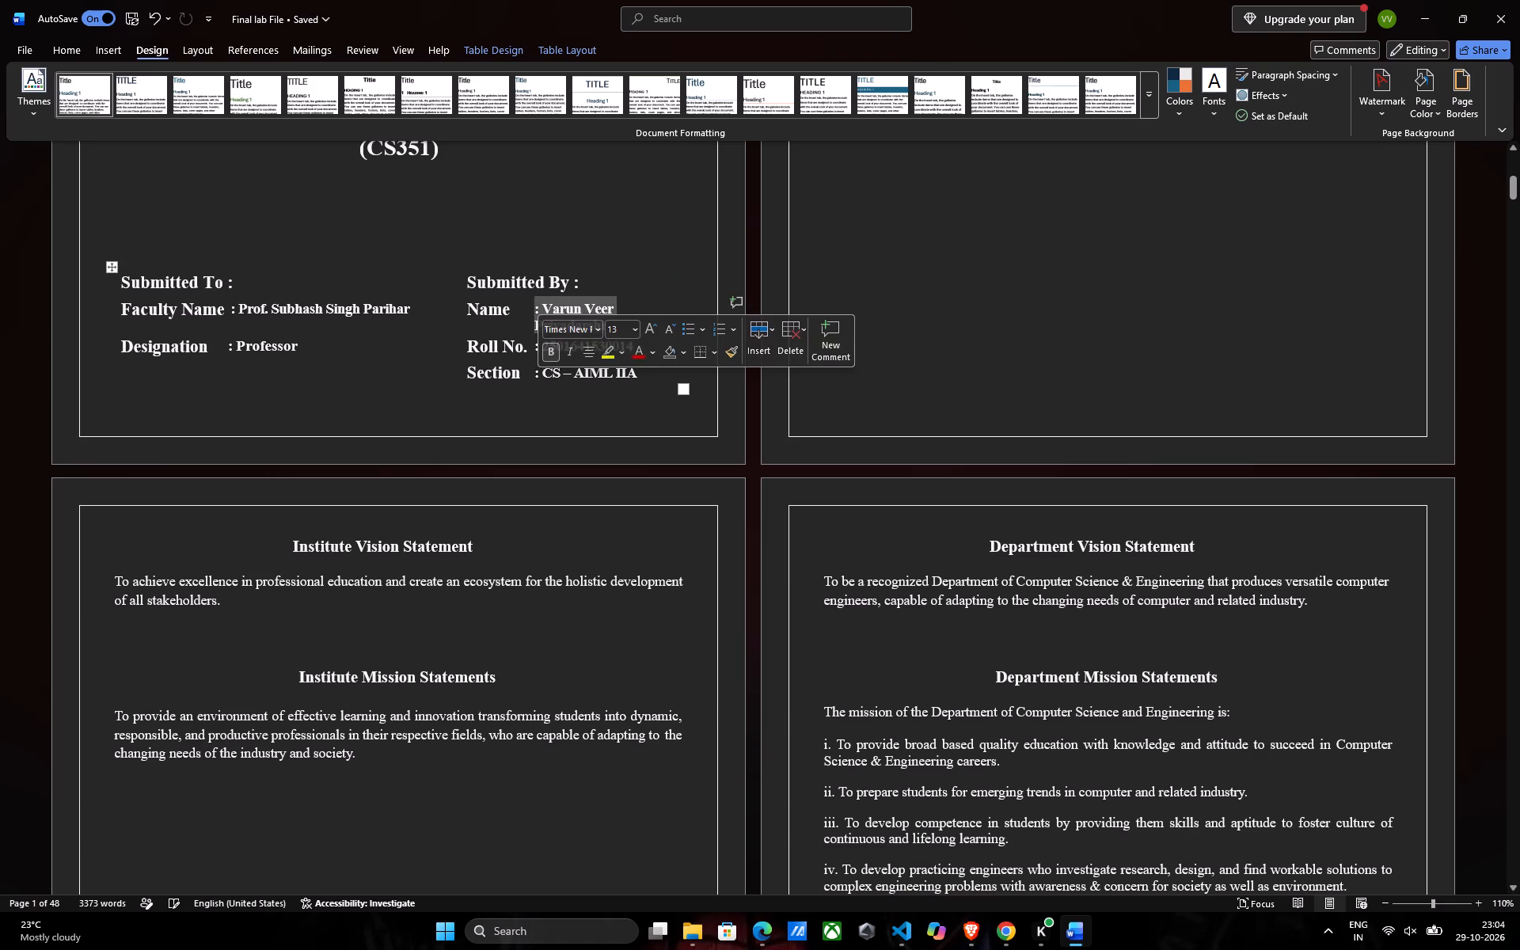
pyautogui.click(631, 330)
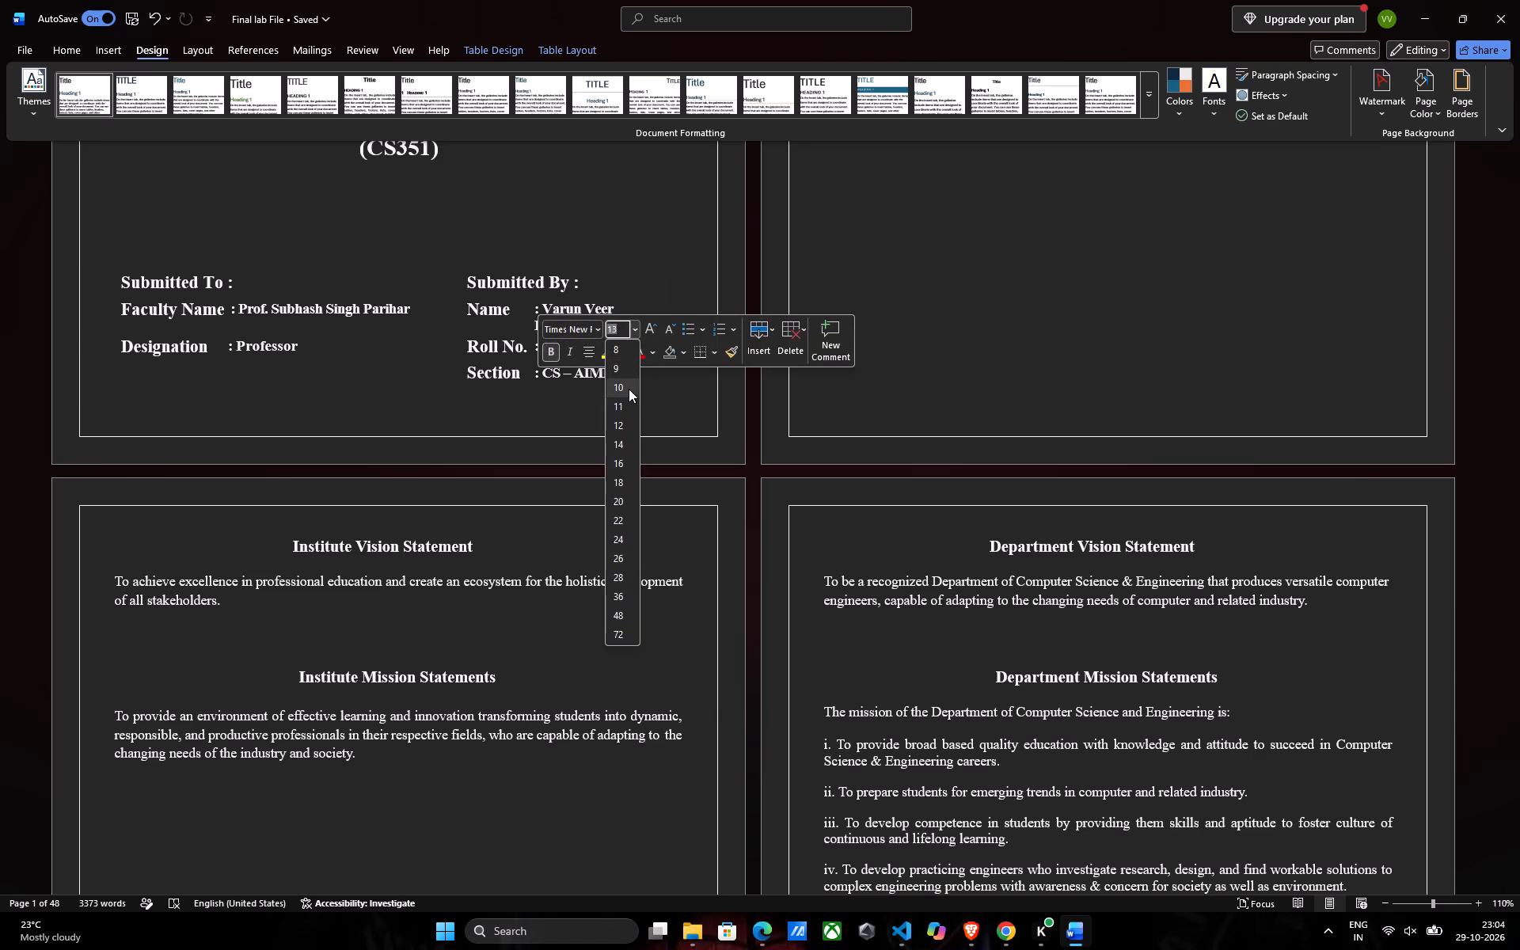
pyautogui.click(629, 401)
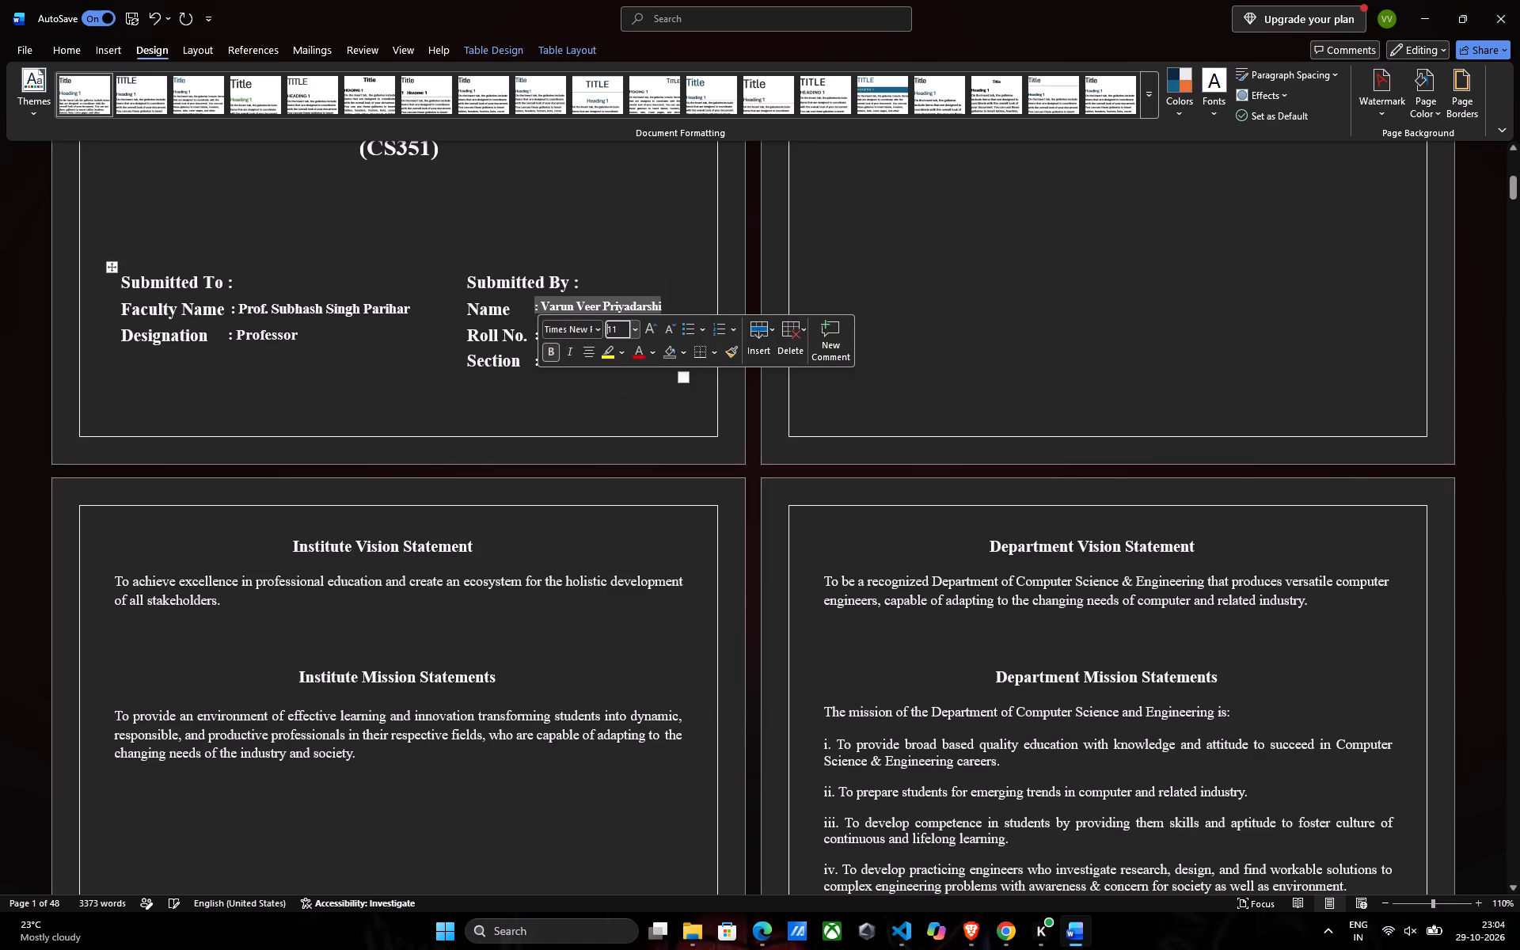
pyautogui.click(662, 285)
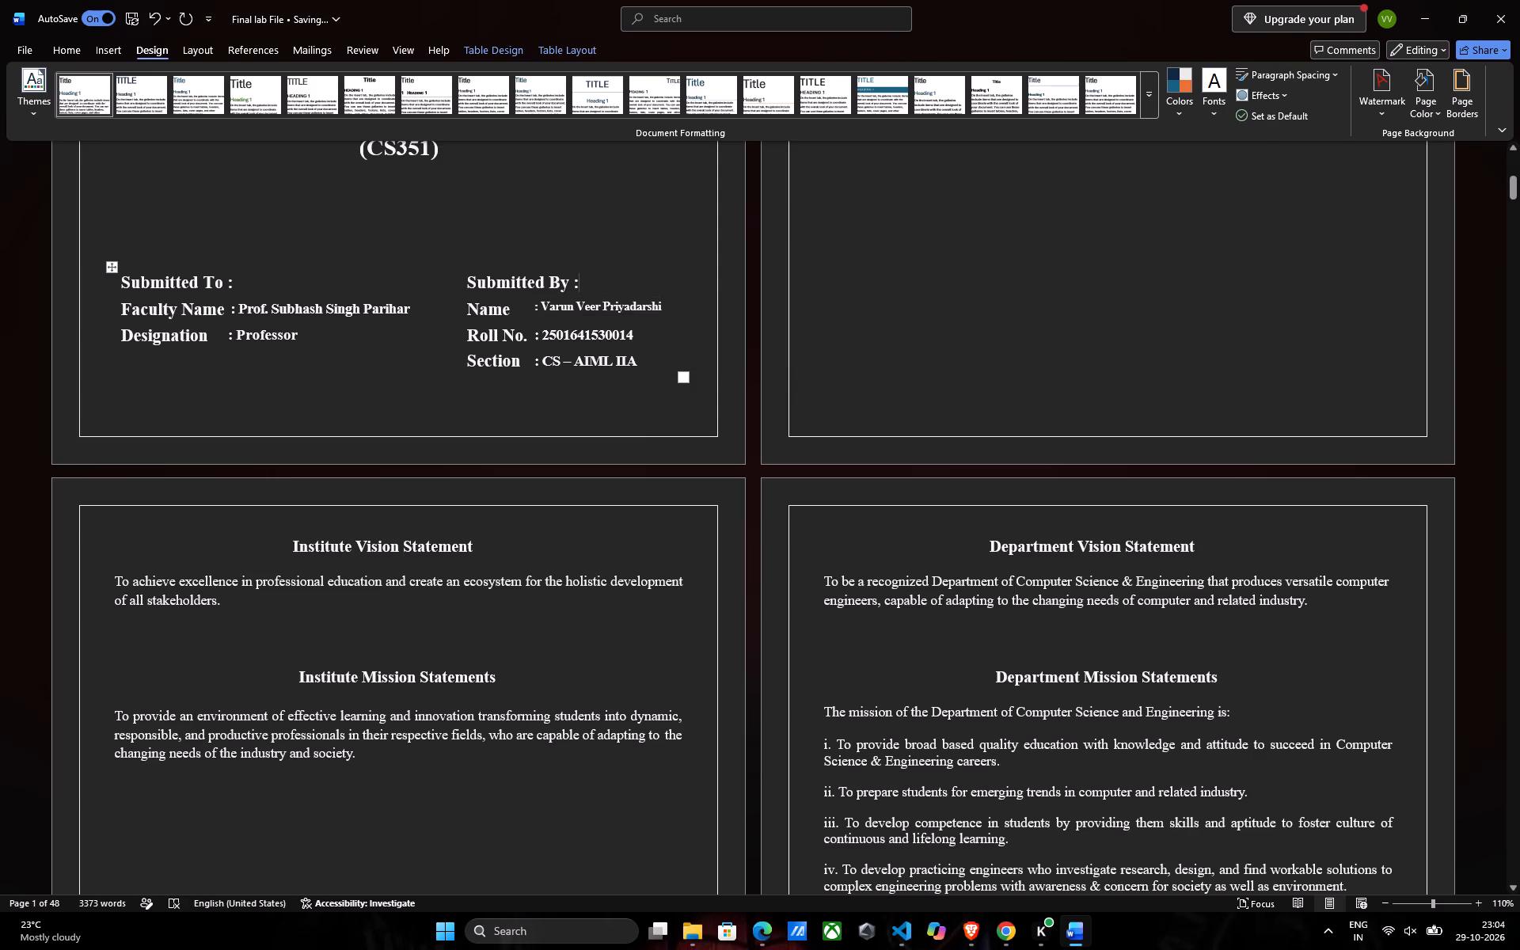
# Replace the last three digits of the Roll No. in the cover page's Submitted By section with the new submitter's digits.
pyautogui.click(641, 336)
pyautogui.press('BackSpace')
pyautogui.press('BackSpace')
pyautogui.press('BackSpace')
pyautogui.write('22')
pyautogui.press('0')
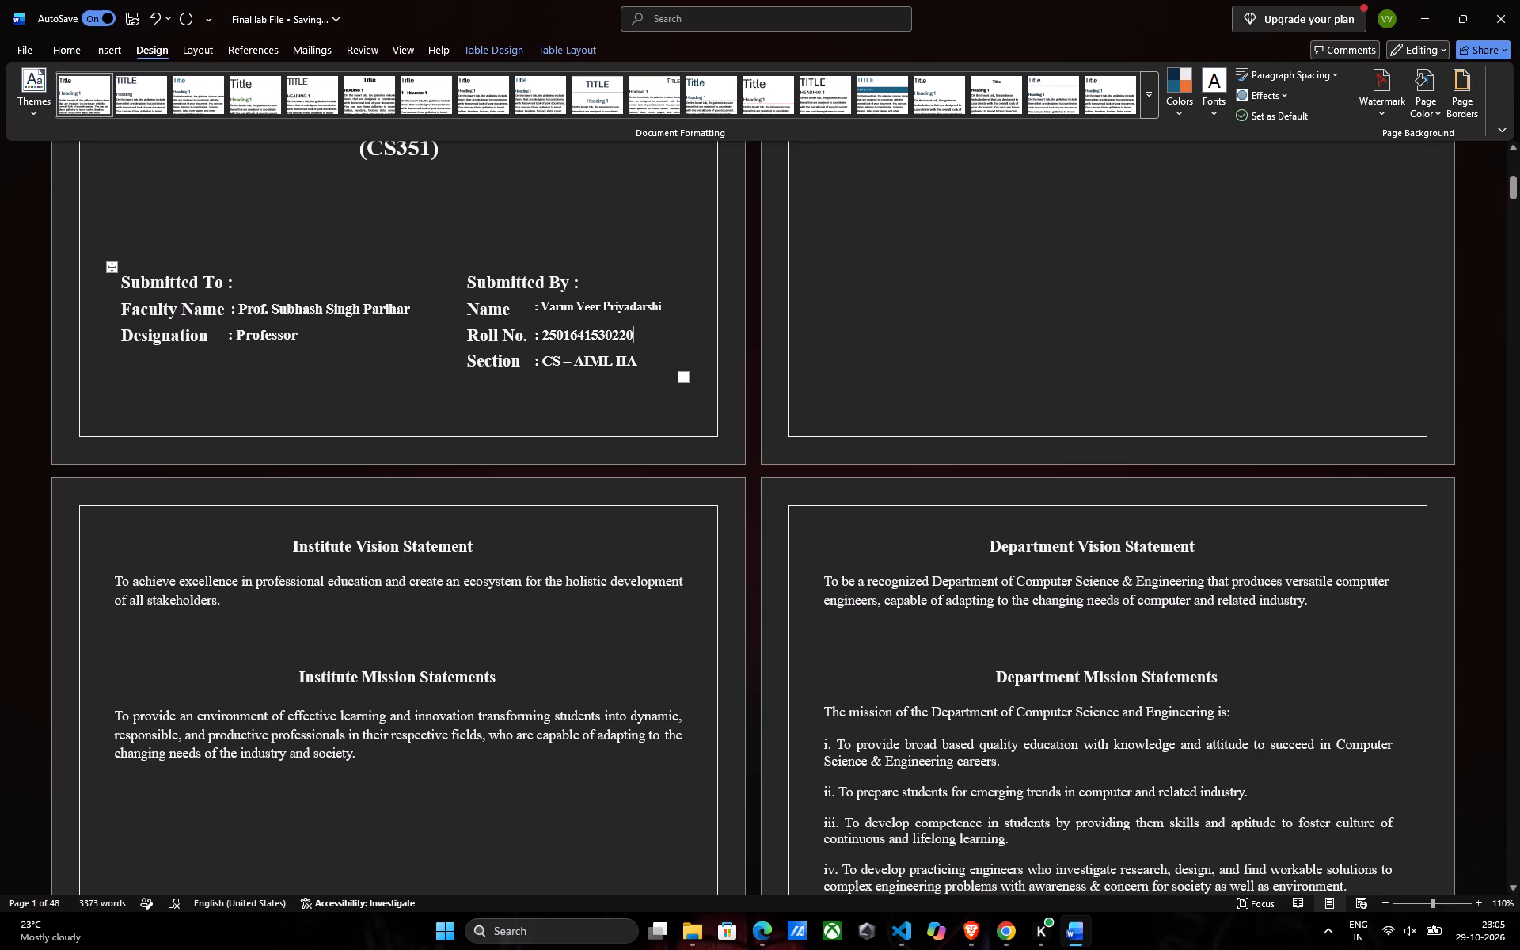
# Examine the pages from the cover through the start of Experiment 3, including the output screenshots.
pyautogui.scroll(5, 655, 457)
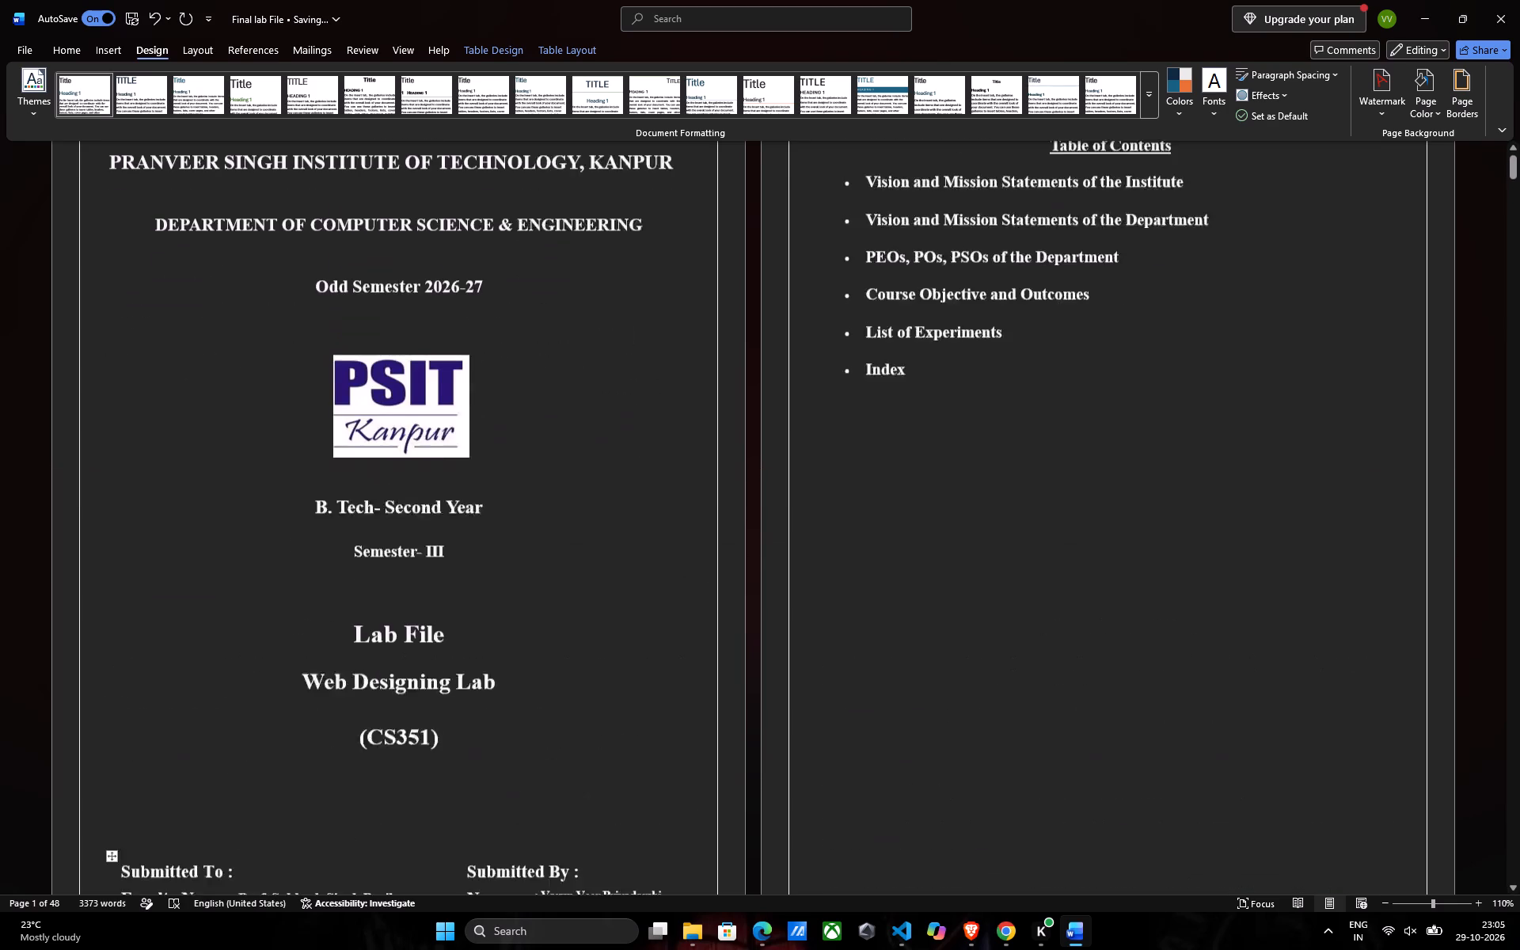
pyautogui.scroll(5, 777, 495)
pyautogui.scroll(-11, 788, 478)
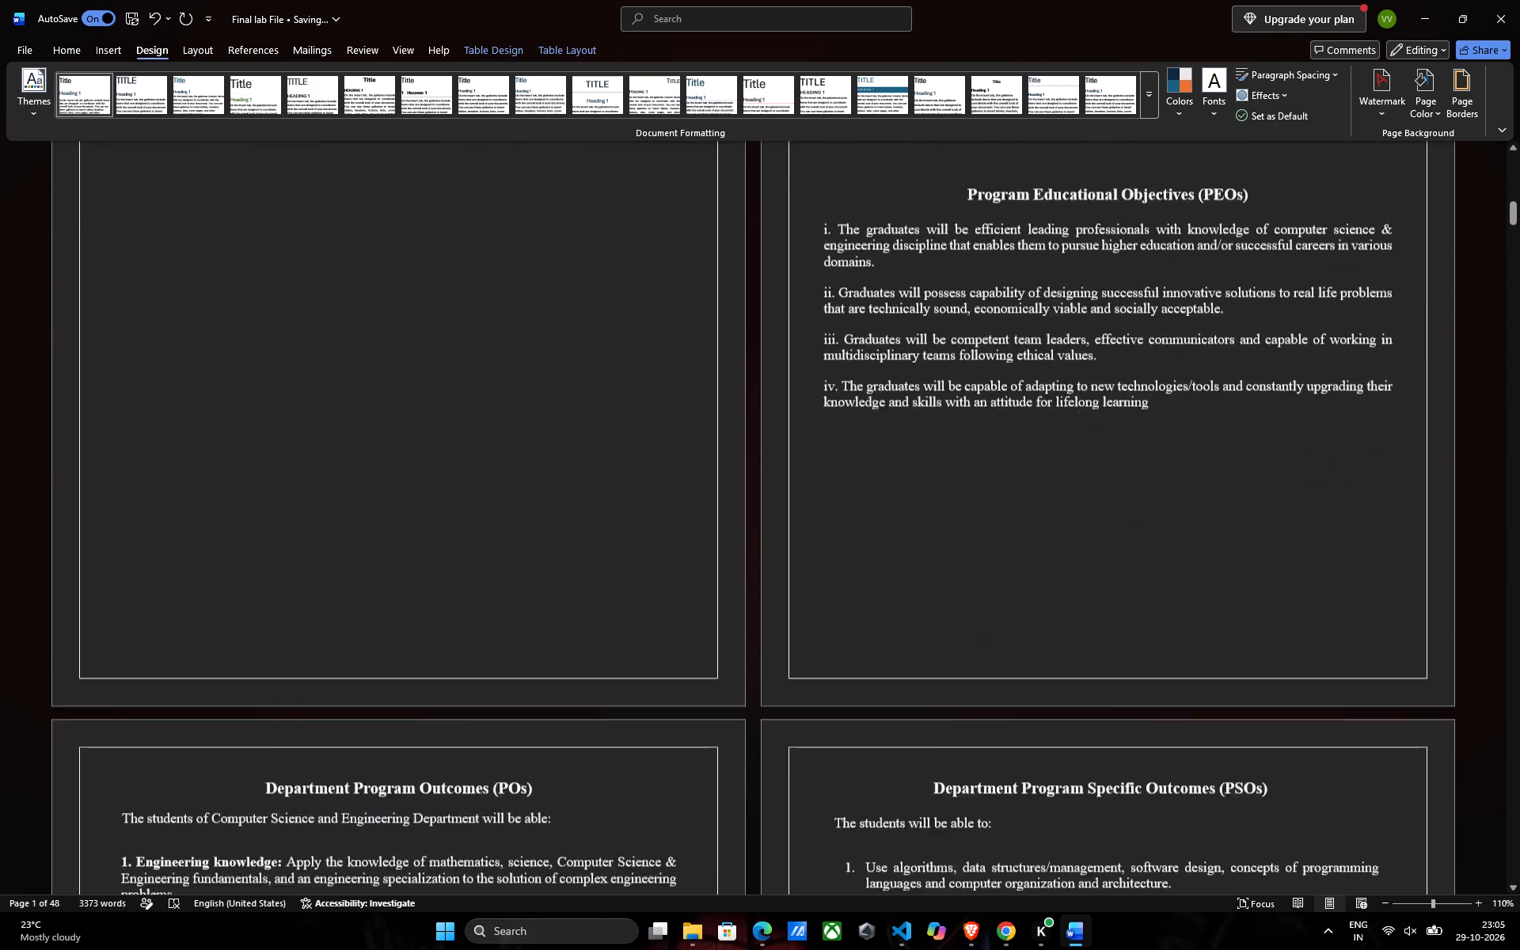
pyautogui.scroll(-10, 792, 473)
pyautogui.scroll(-13, 793, 470)
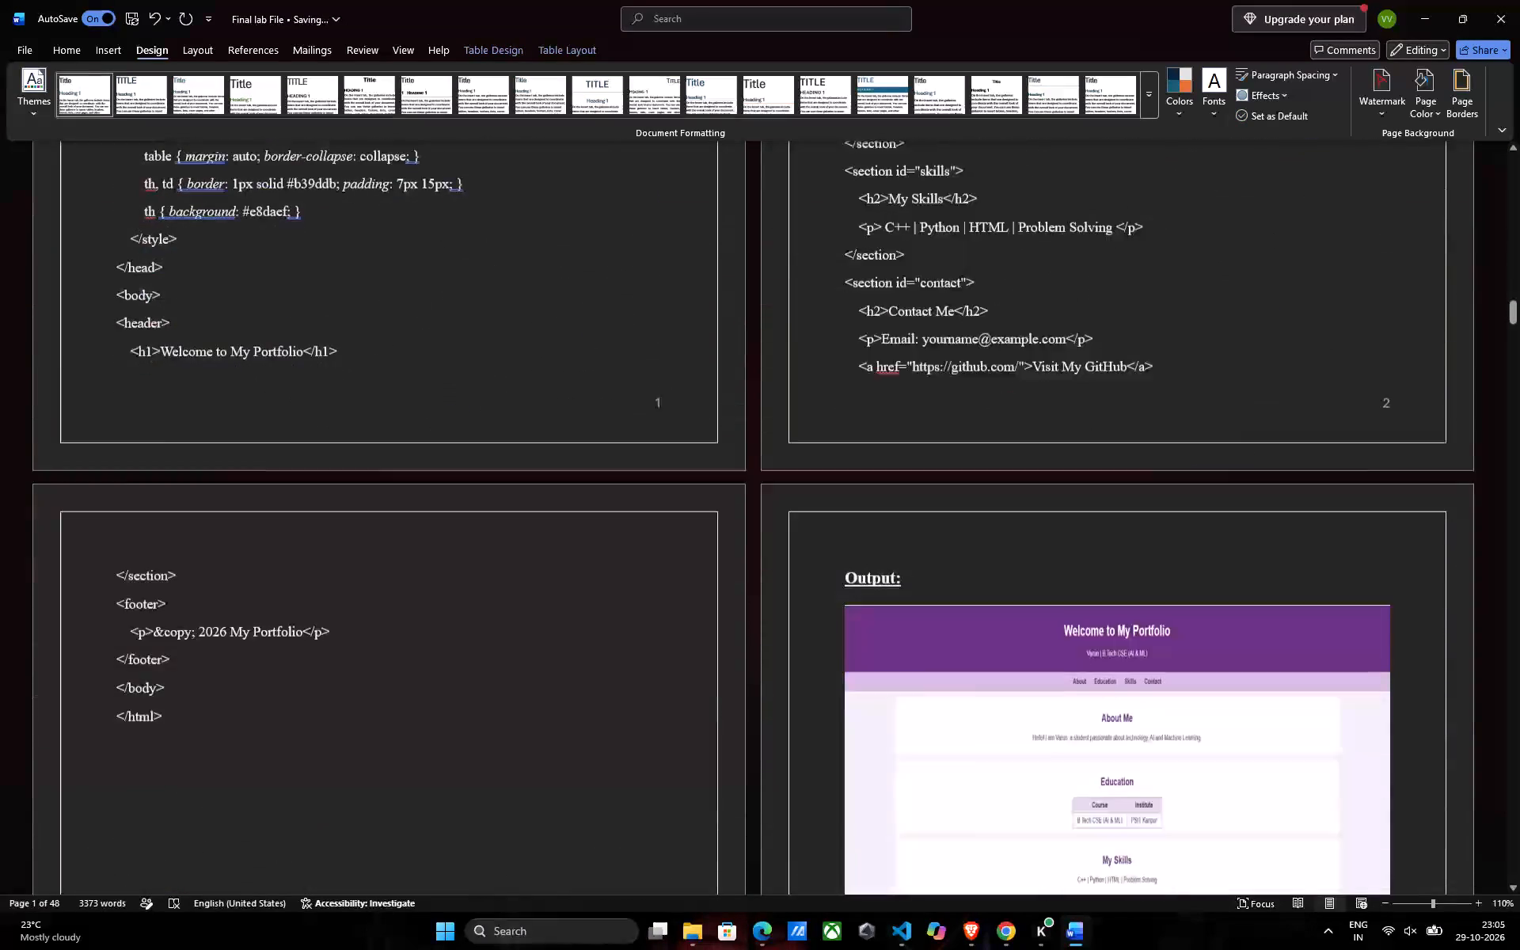
pyautogui.scroll(-6, 795, 466)
pyautogui.scroll(5, 795, 465)
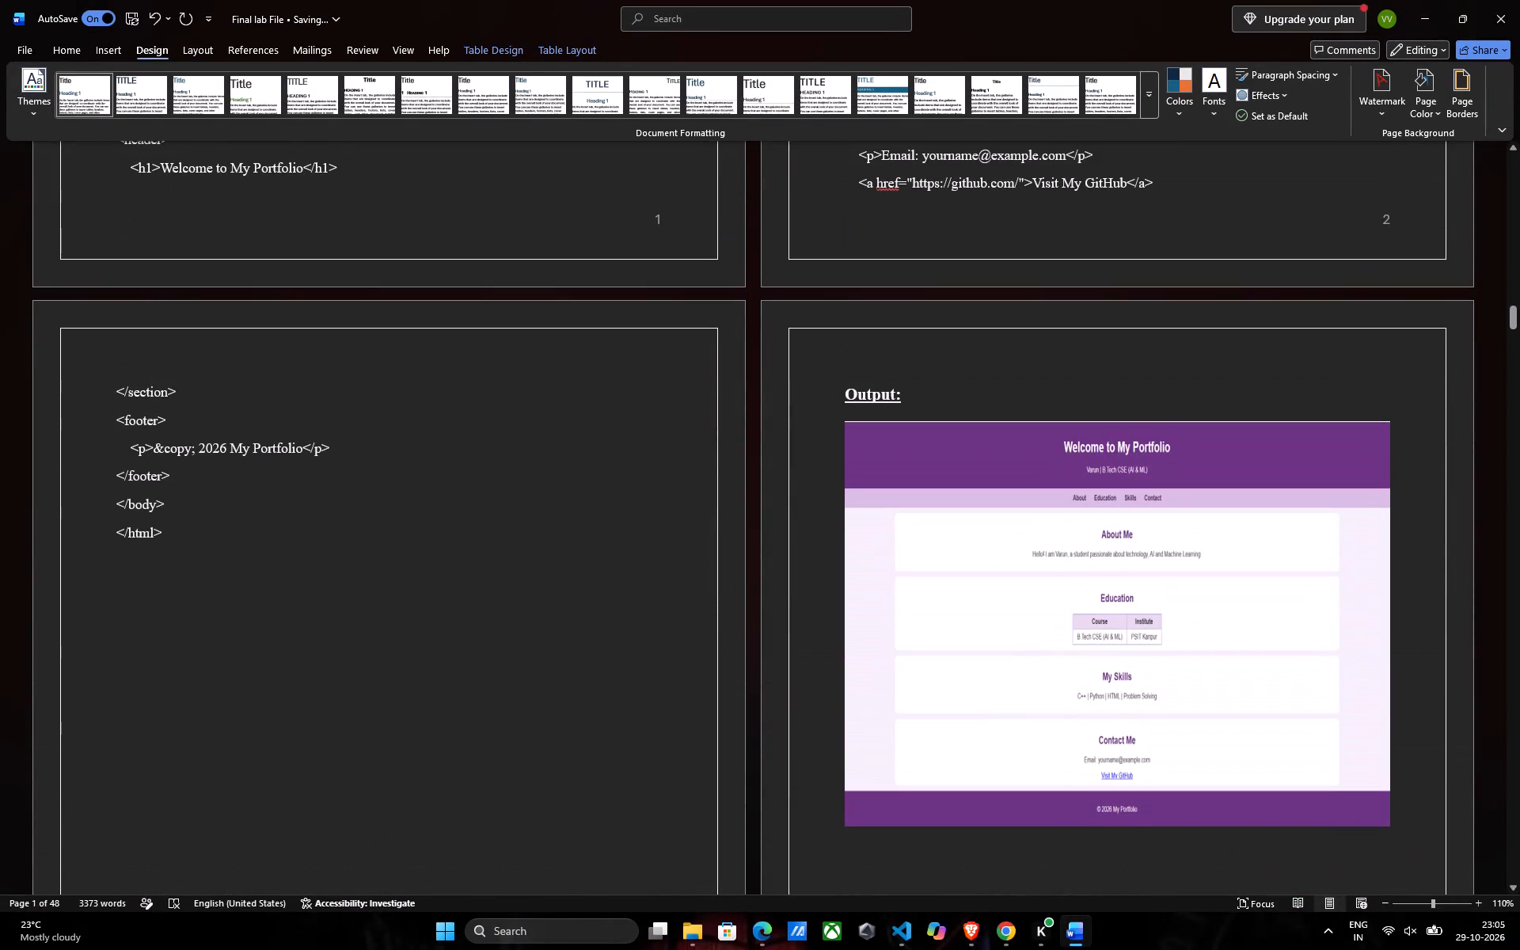
pyautogui.scroll(-5, 863, 471)
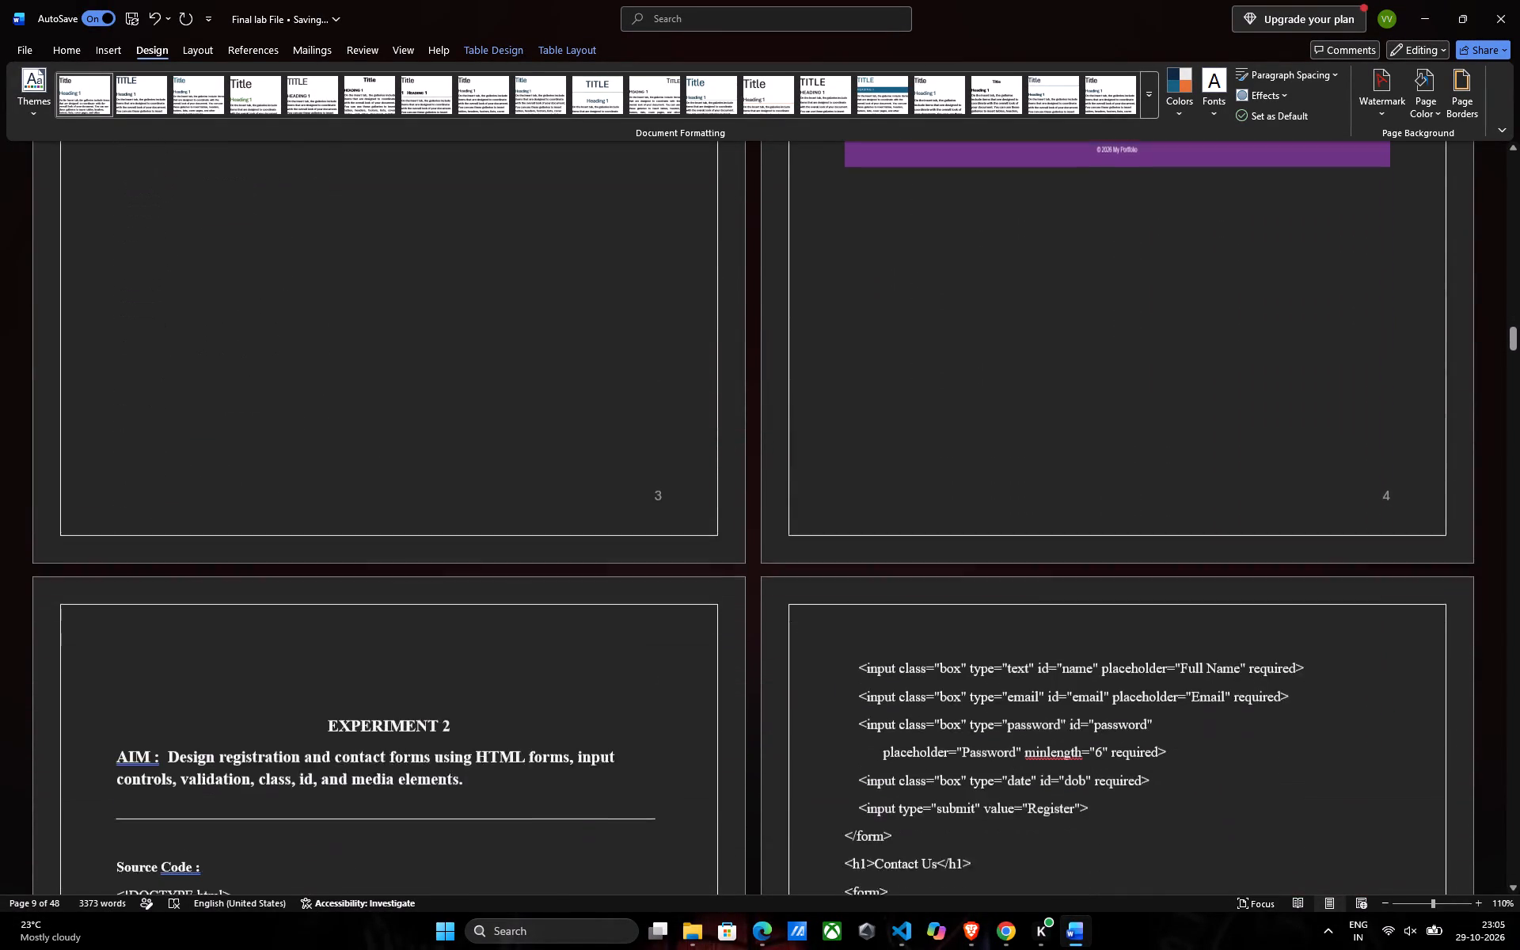
pyautogui.scroll(-11, 863, 471)
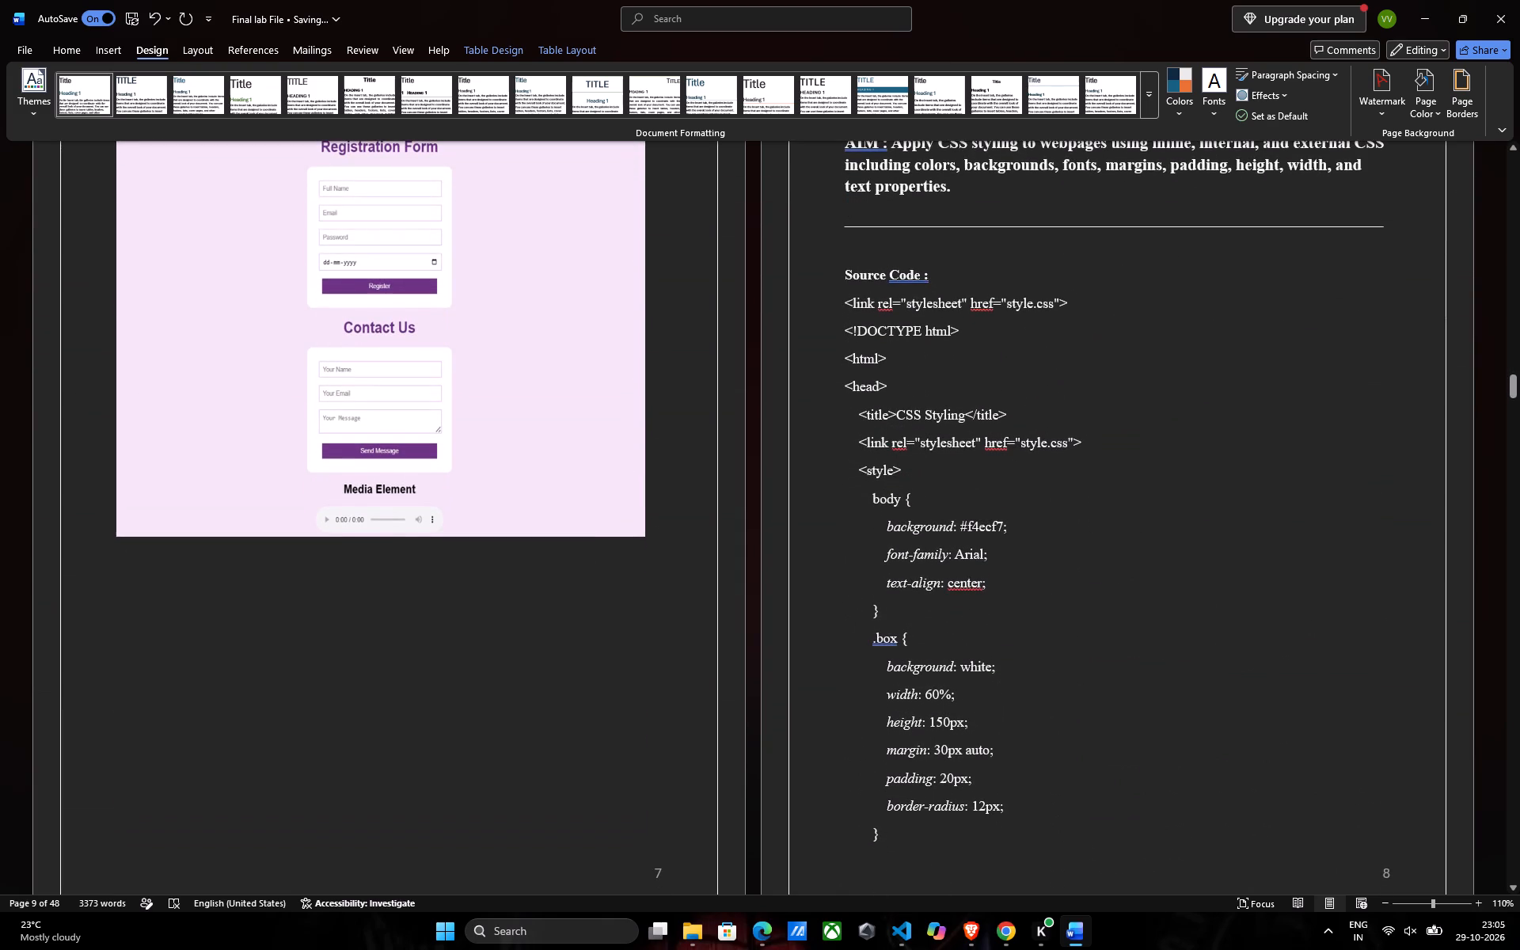
# Widen the Experiment 2 output screenshot slightly beyond the text's right margin.
pyautogui.scroll(2, 630, 467)
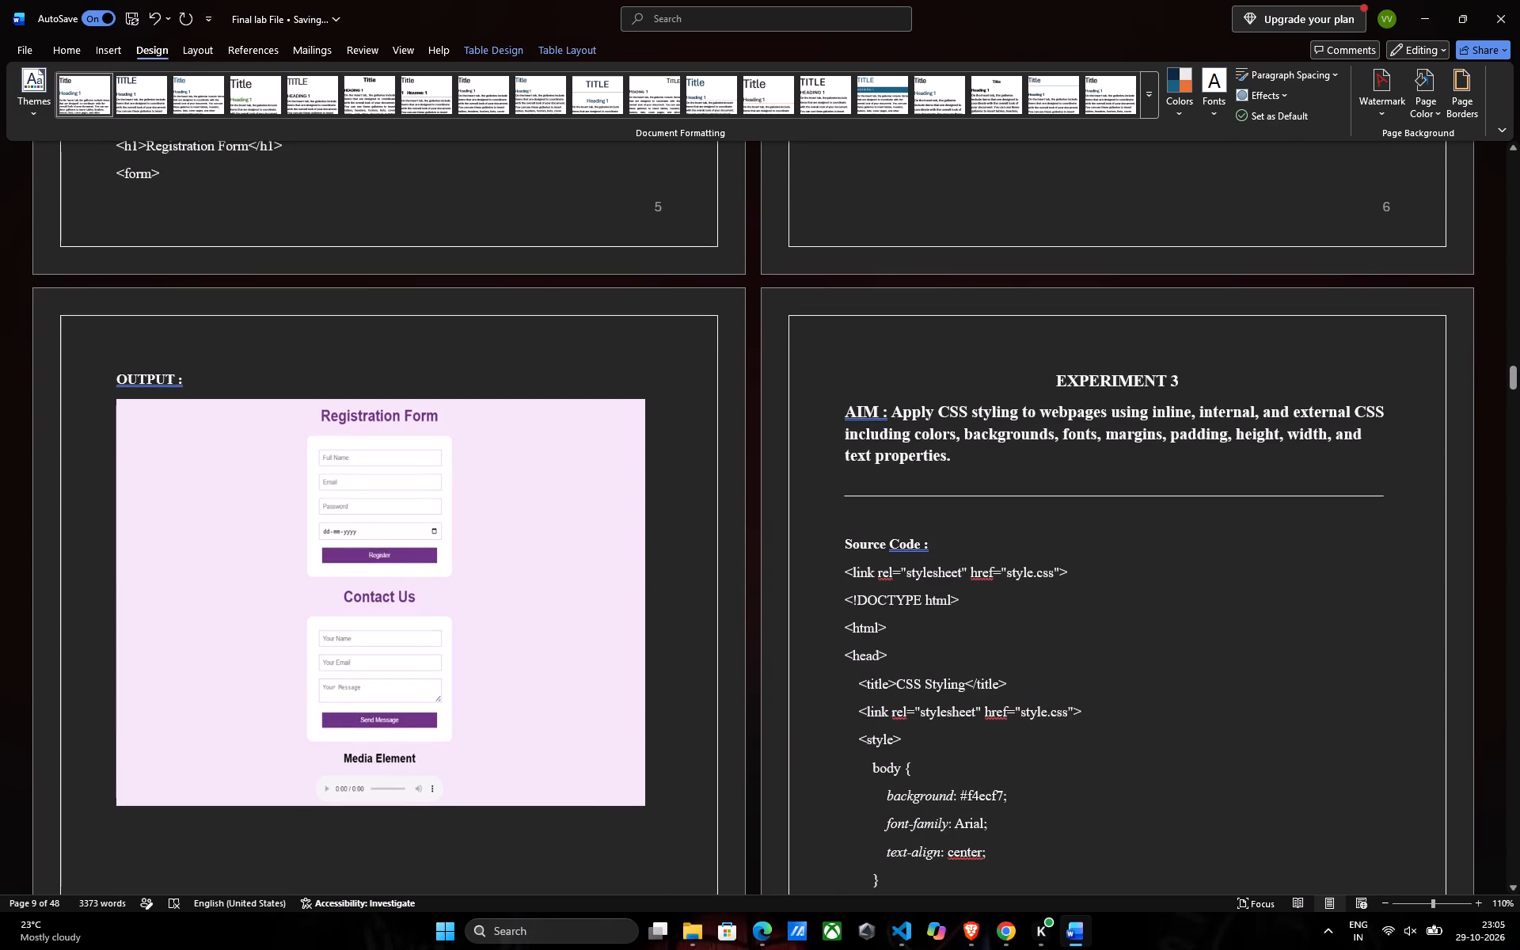
pyautogui.click(627, 601)
pyautogui.moveTo(644, 606); pyautogui.dragTo(666, 613)
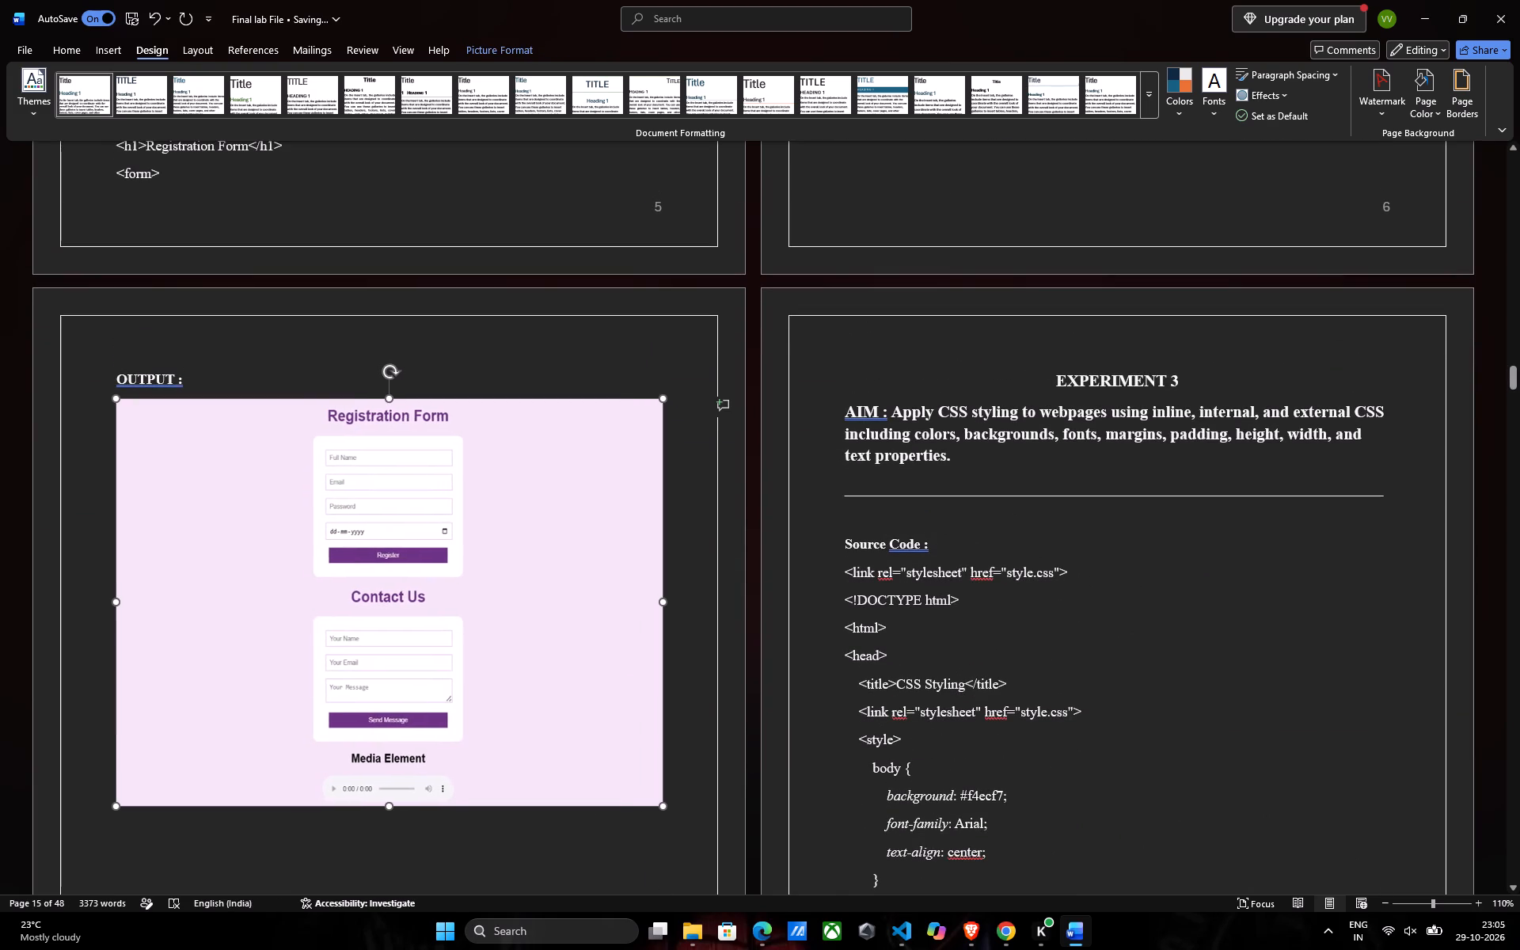
pyautogui.moveTo(666, 613); pyautogui.dragTo(674, 614)
# Widen the Experiment 1 output screenshot slightly toward the page's right border.
pyautogui.scroll(3, 680, 584)
pyautogui.scroll(5, 804, 569)
pyautogui.scroll(4, 1002, 567)
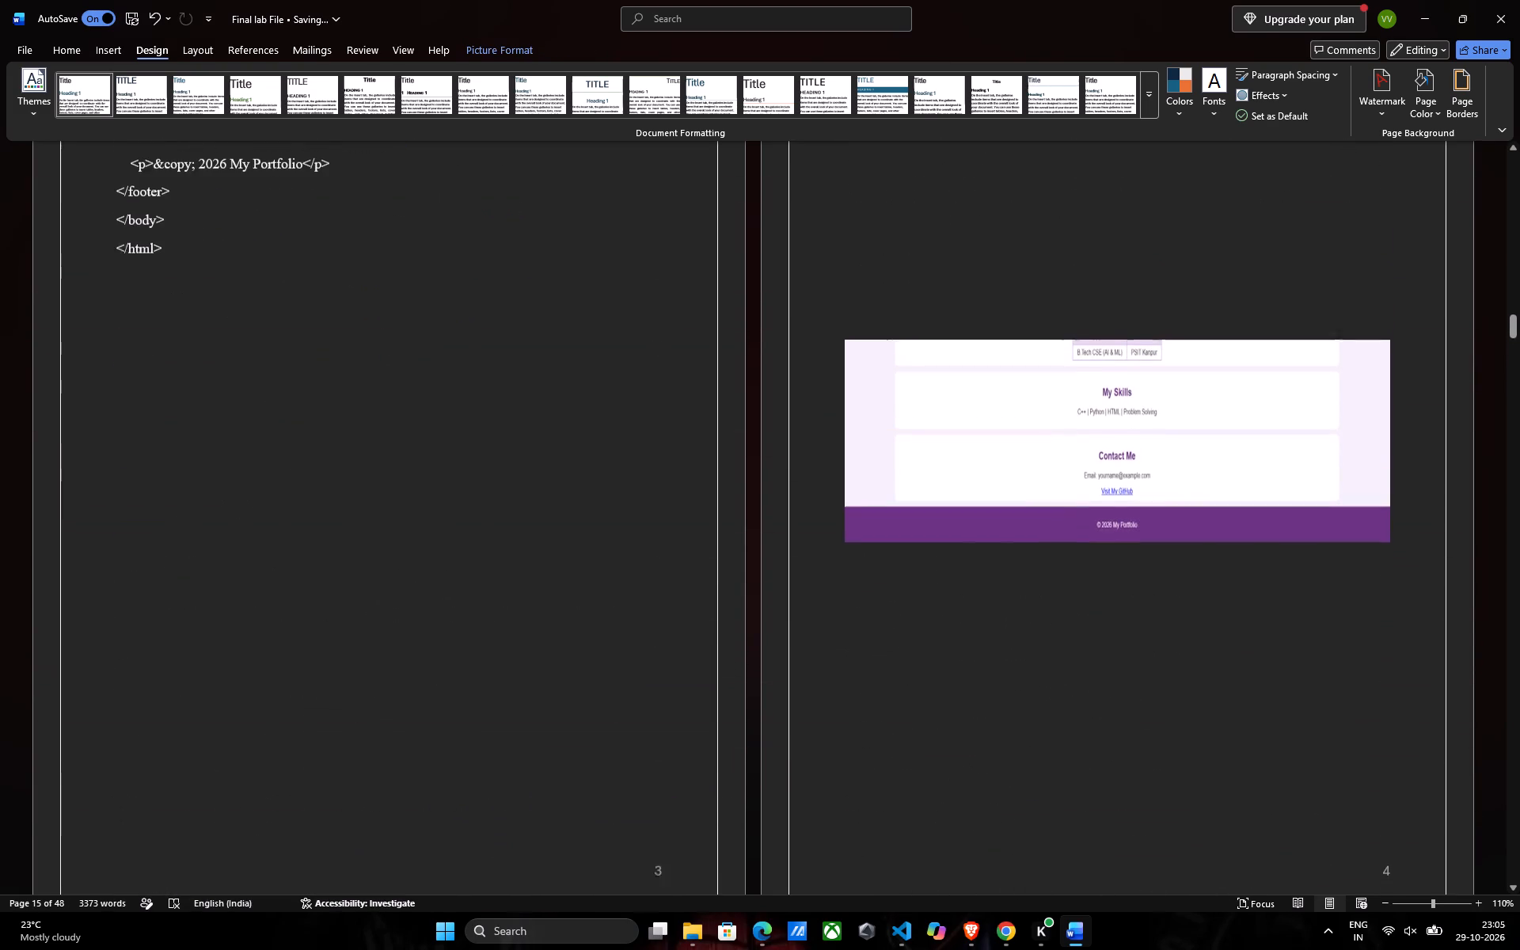
pyautogui.scroll(1, 1217, 501)
pyautogui.click(1341, 484)
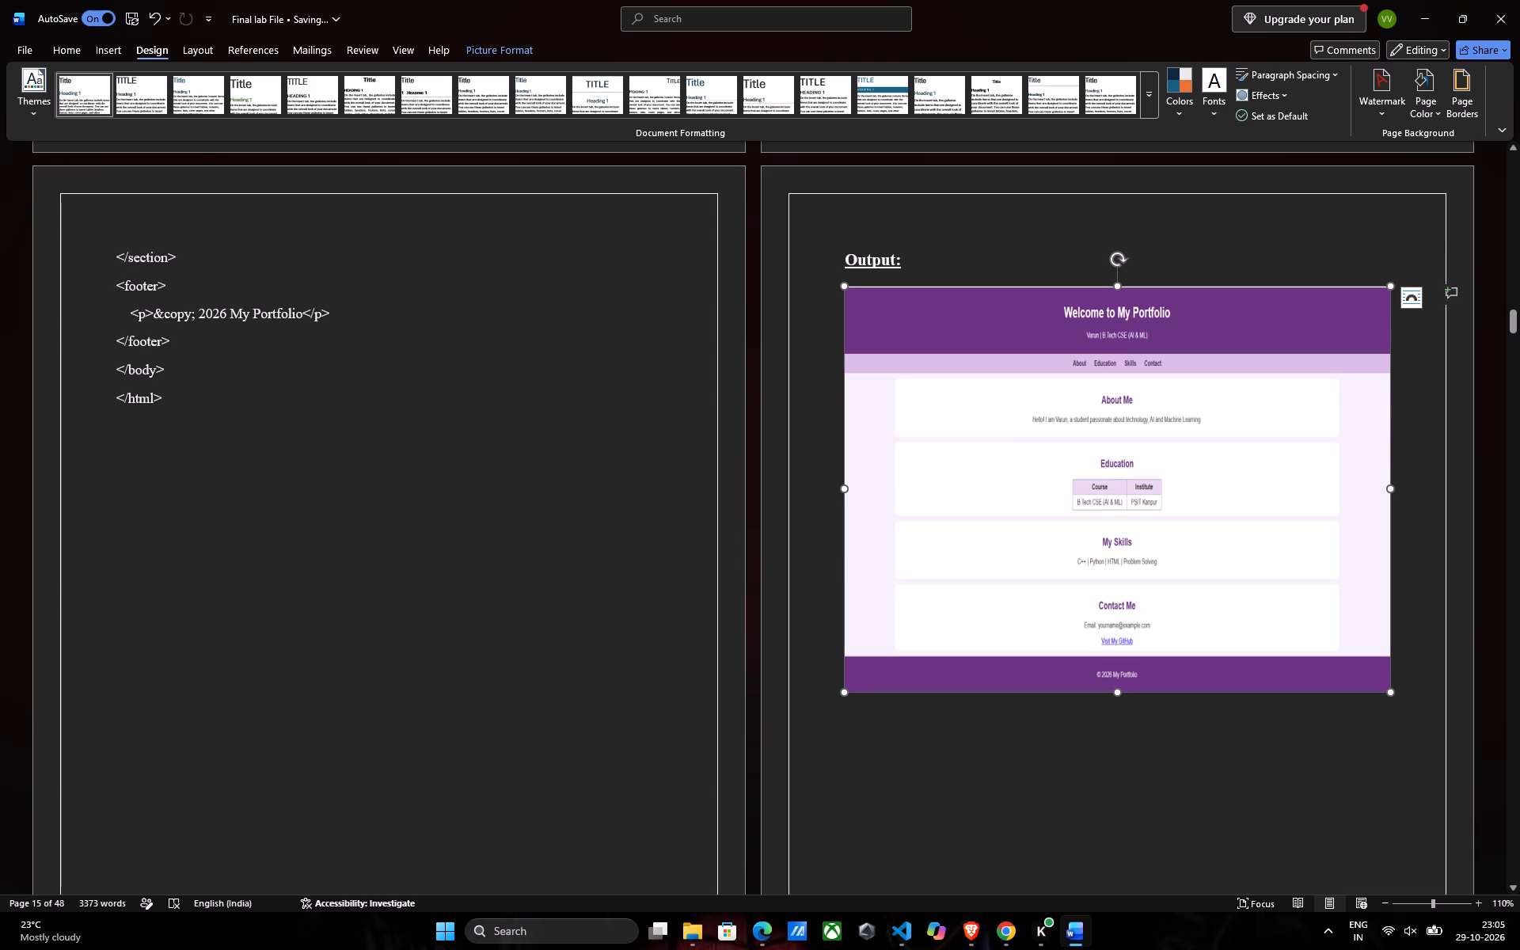
pyautogui.moveTo(1388, 490); pyautogui.dragTo(1417, 491)
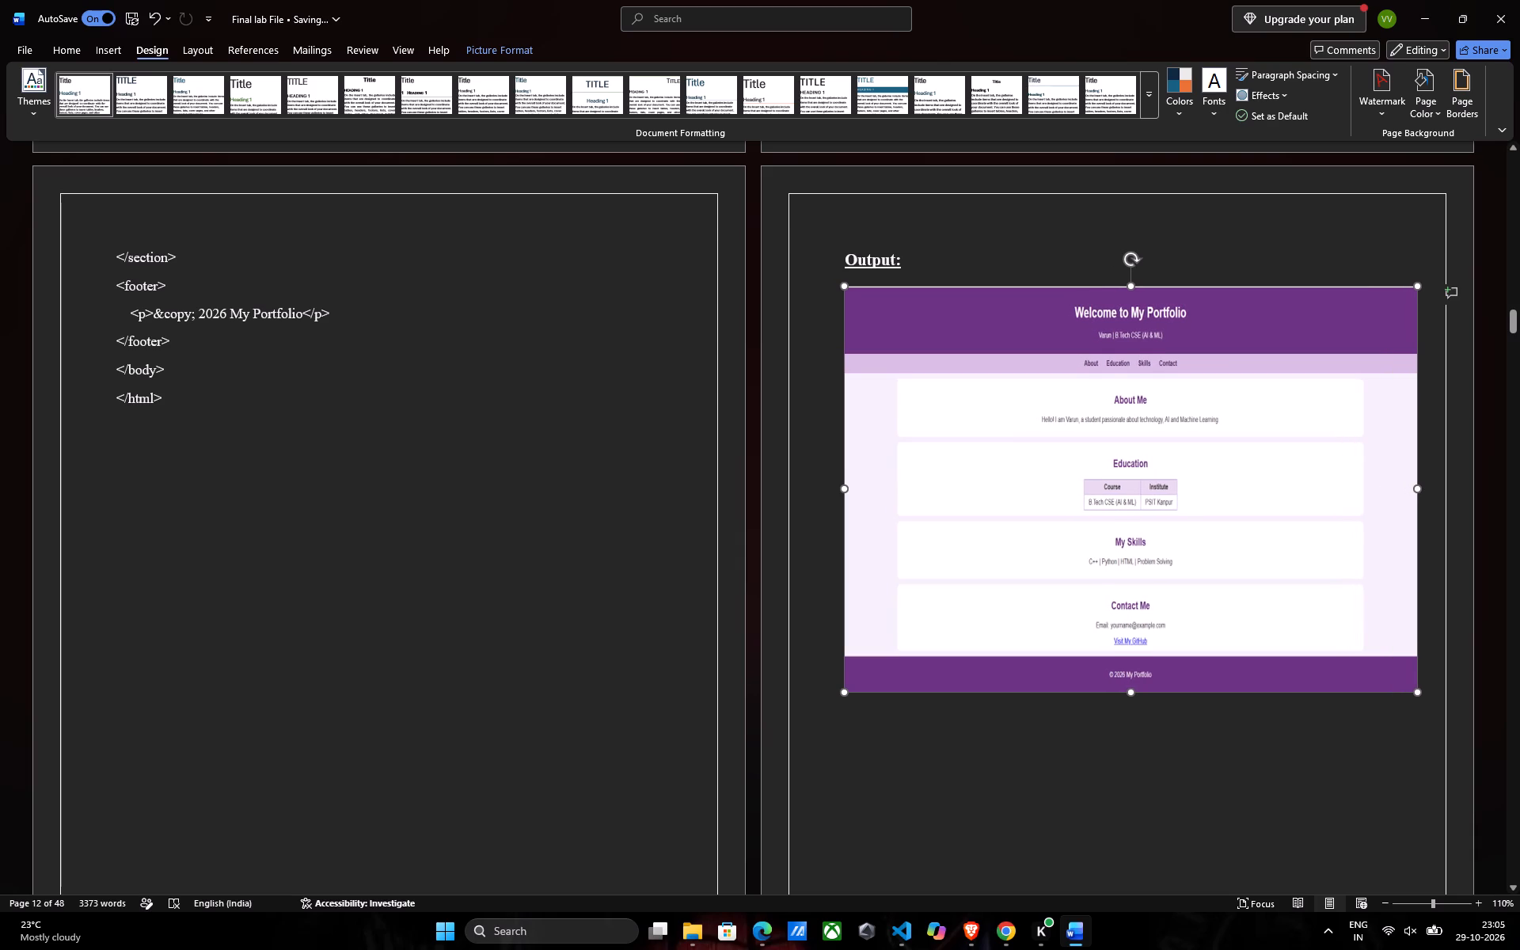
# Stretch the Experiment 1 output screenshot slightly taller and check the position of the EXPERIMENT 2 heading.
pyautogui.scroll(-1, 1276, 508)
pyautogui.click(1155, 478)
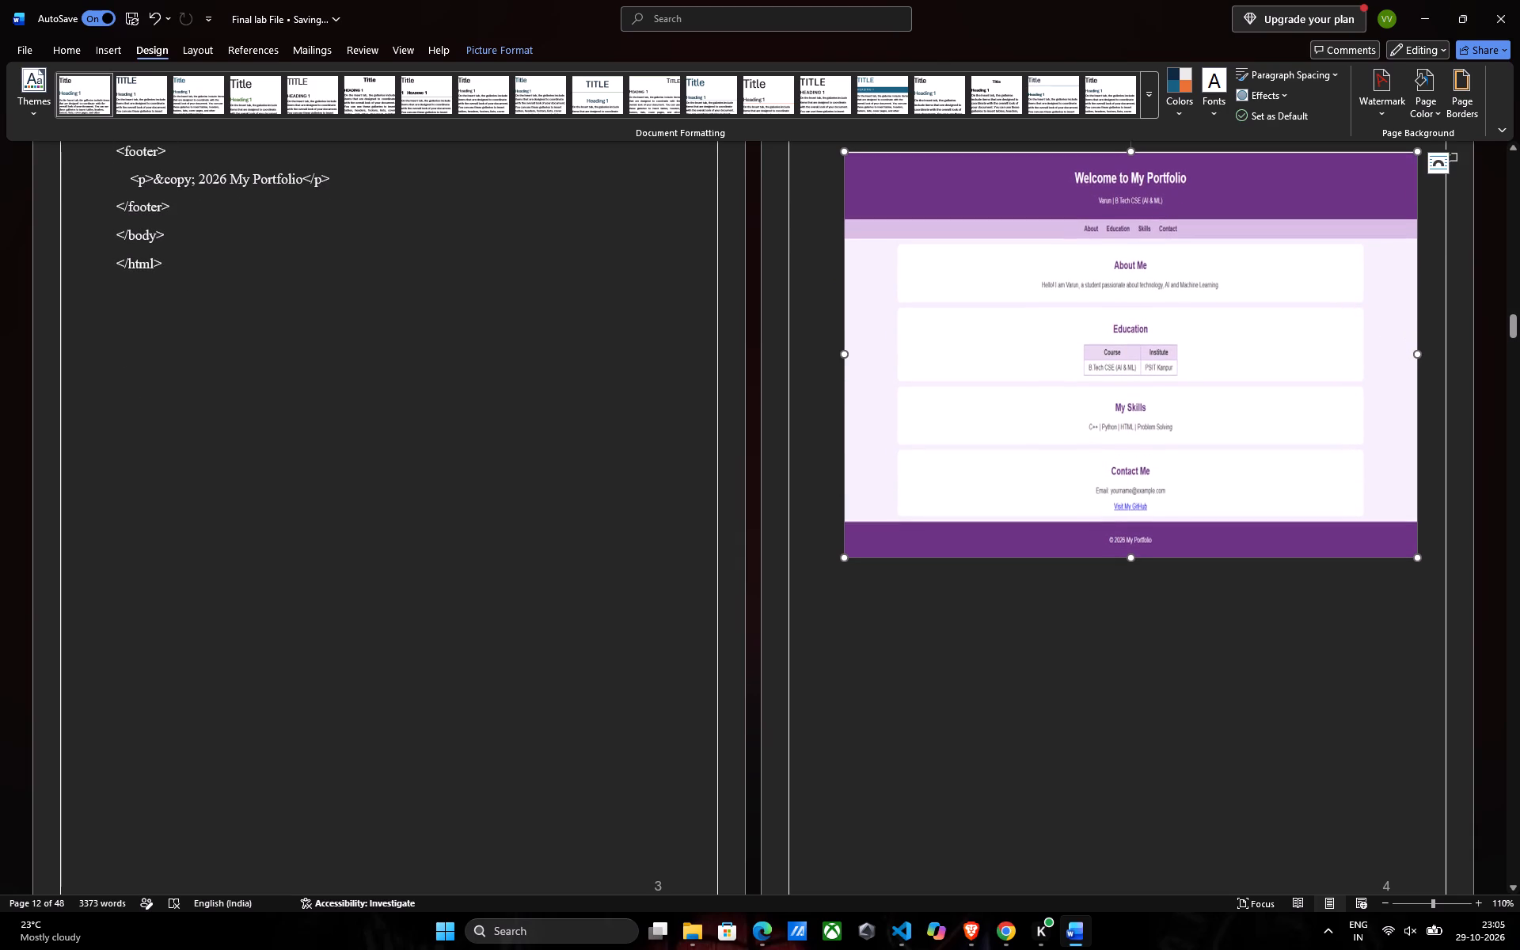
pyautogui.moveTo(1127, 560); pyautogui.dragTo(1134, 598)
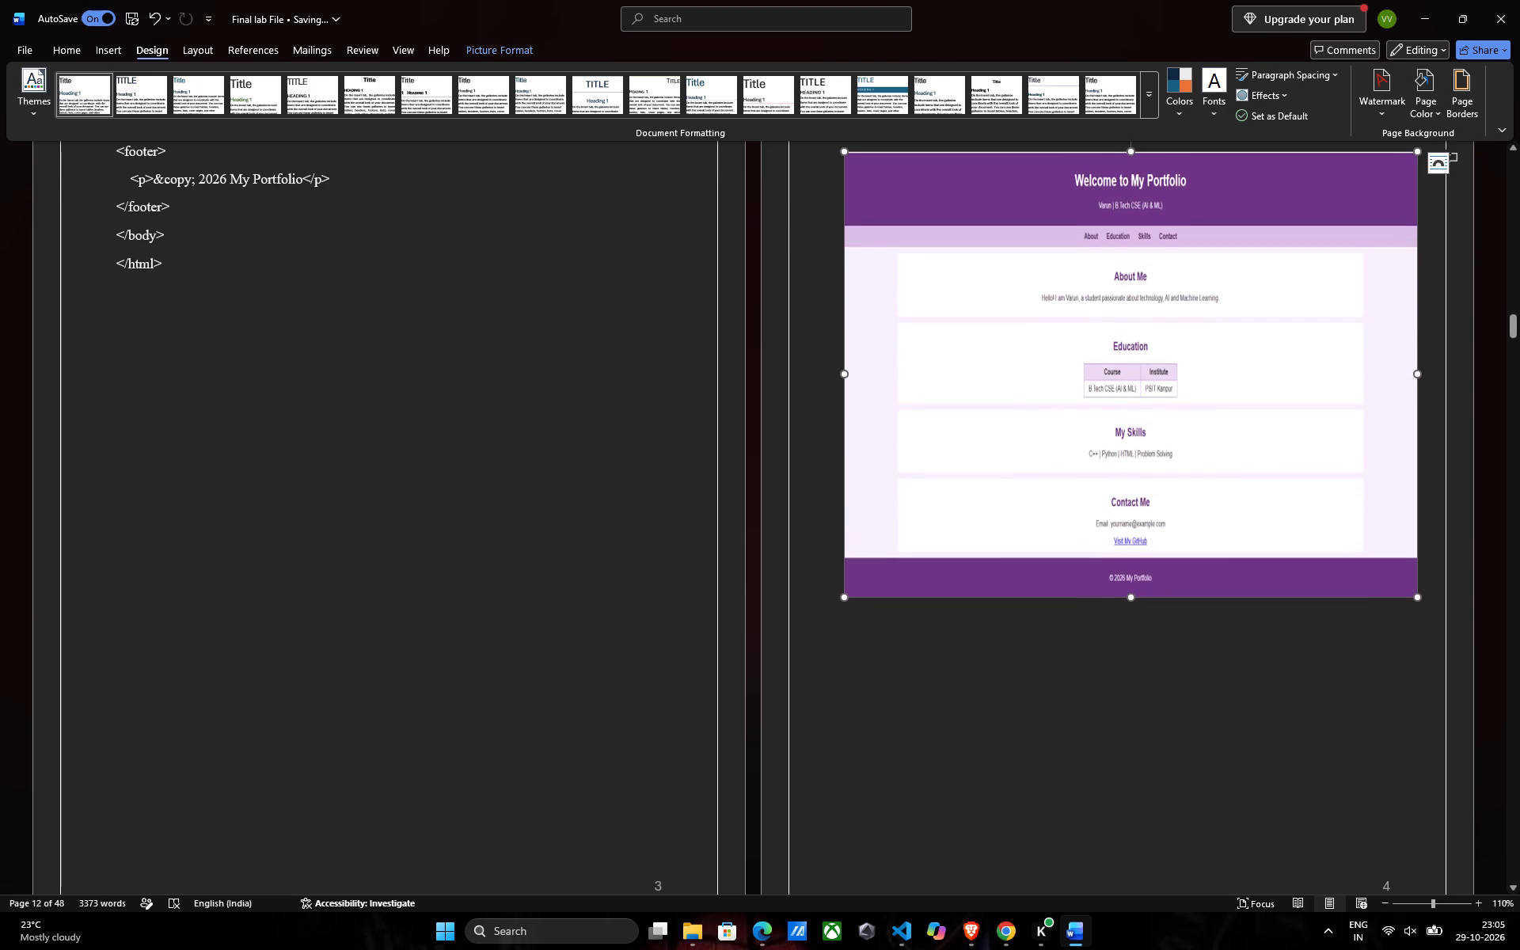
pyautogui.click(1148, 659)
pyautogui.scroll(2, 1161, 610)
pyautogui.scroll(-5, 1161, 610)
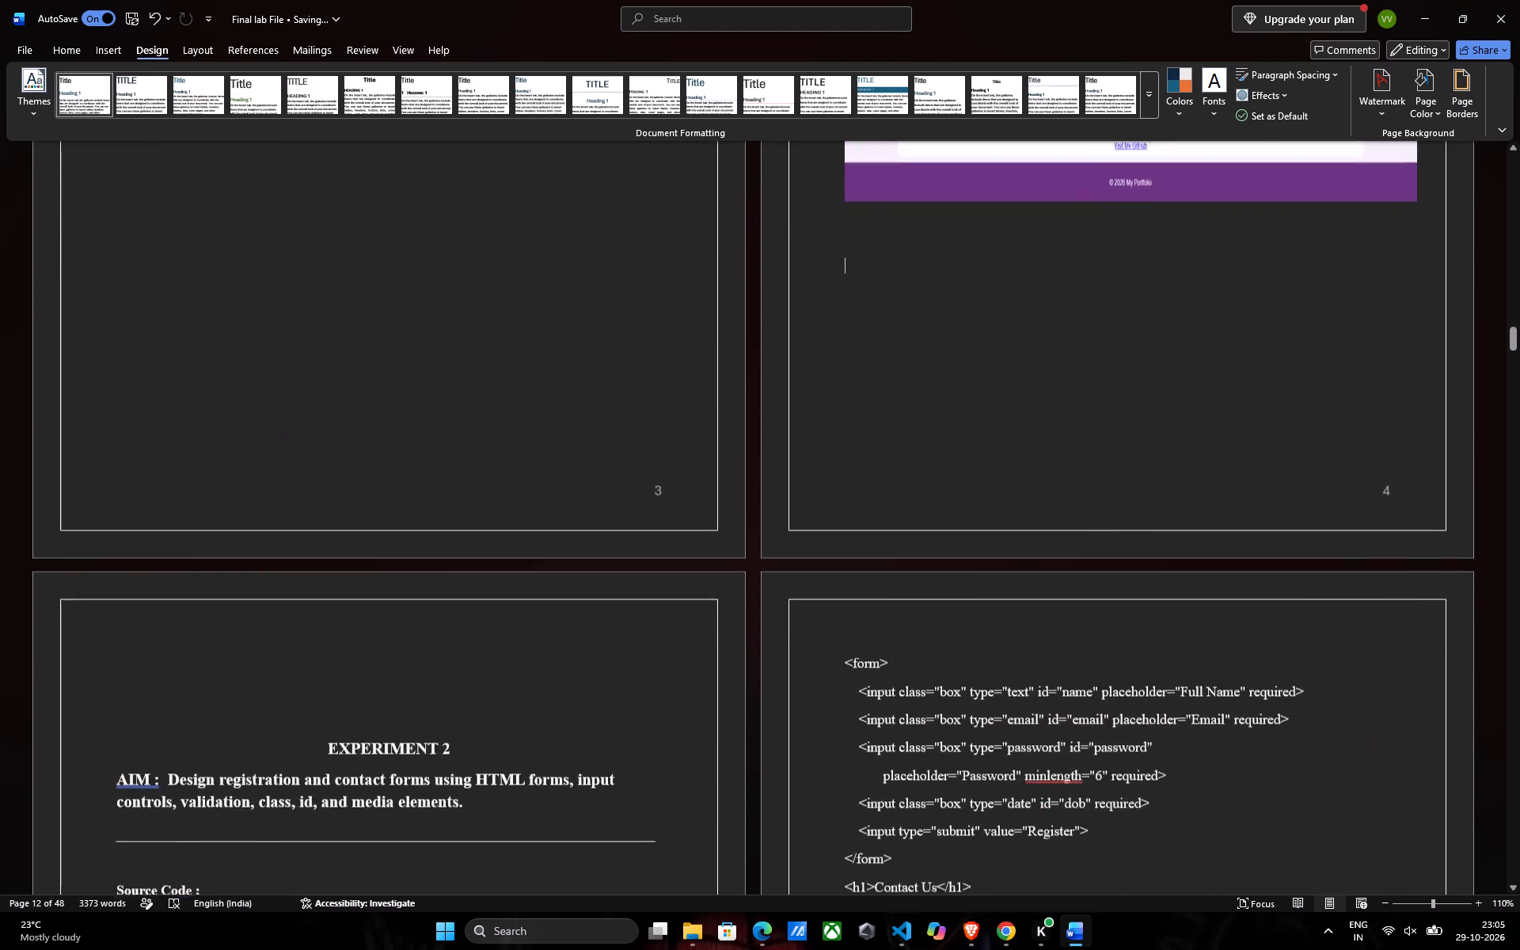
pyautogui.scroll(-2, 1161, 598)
# Reduce the height of the Experiment 1 output screenshot in small amounts, checking the position of the EXPERIMENT 2 heading.
pyautogui.scroll(6, 1157, 587)
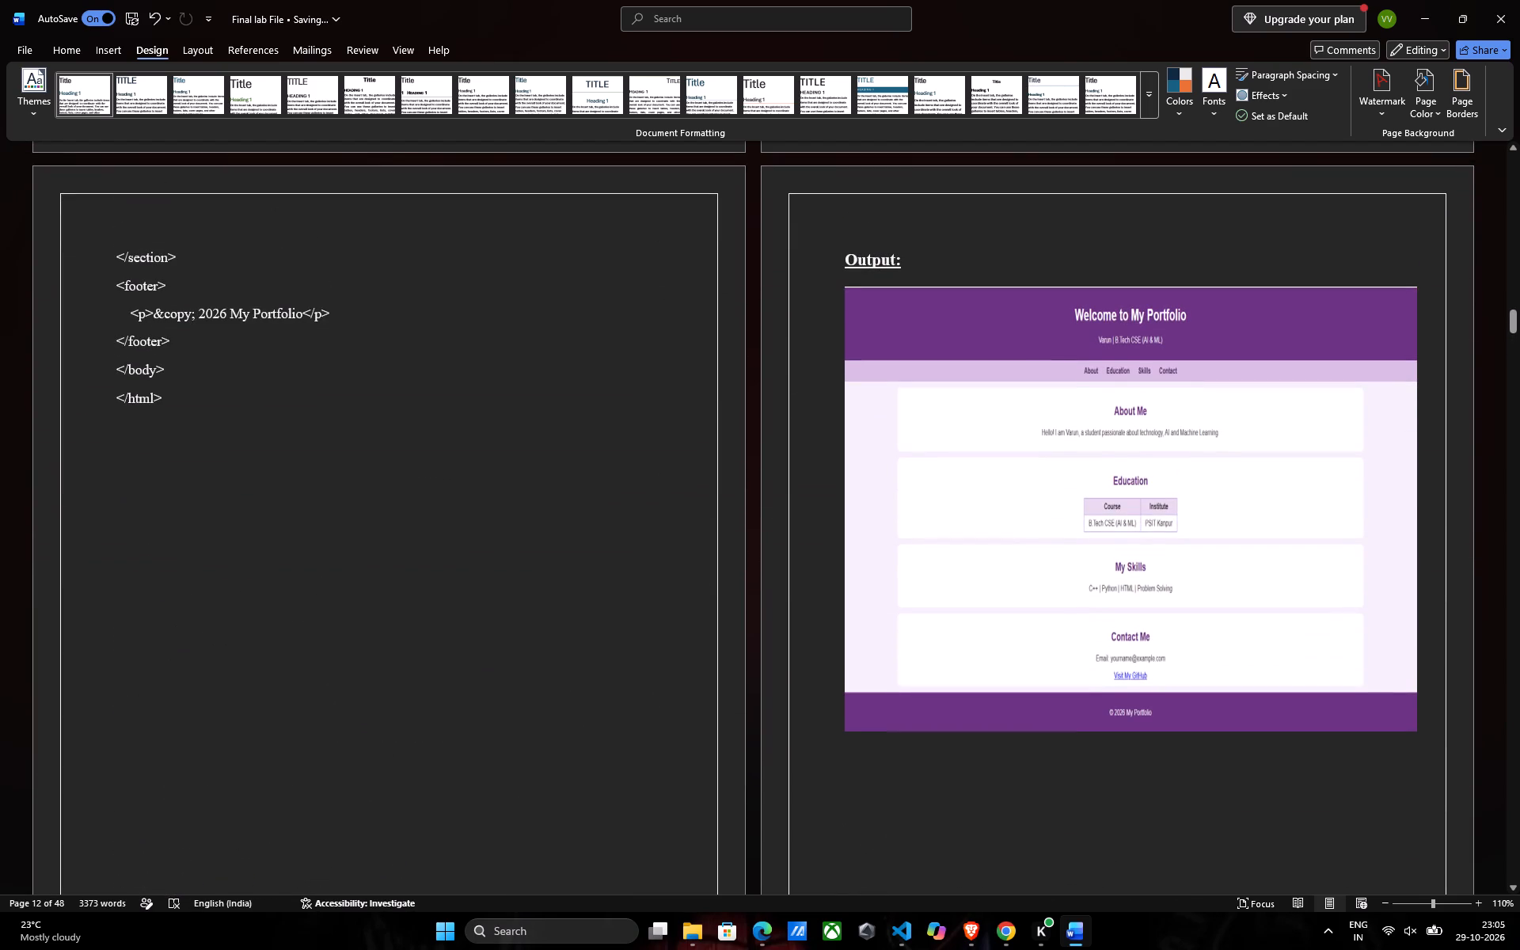
pyautogui.click(1137, 704)
pyautogui.moveTo(1130, 731); pyautogui.dragTo(1129, 710)
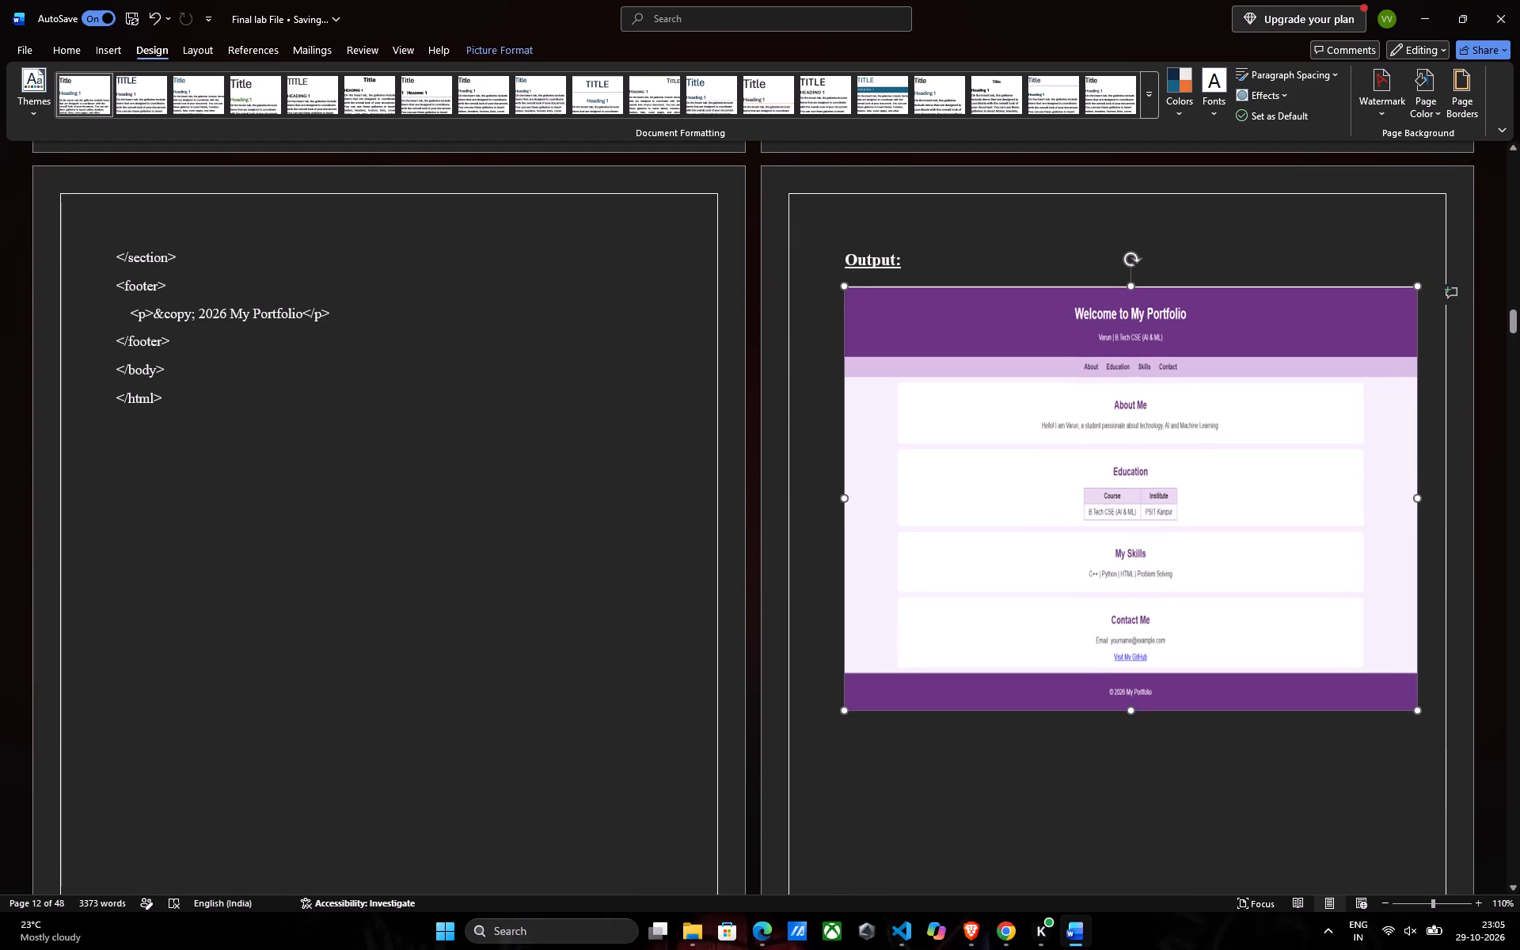
pyautogui.moveTo(1129, 710); pyautogui.dragTo(1129, 685)
pyautogui.scroll(-4, 1130, 682)
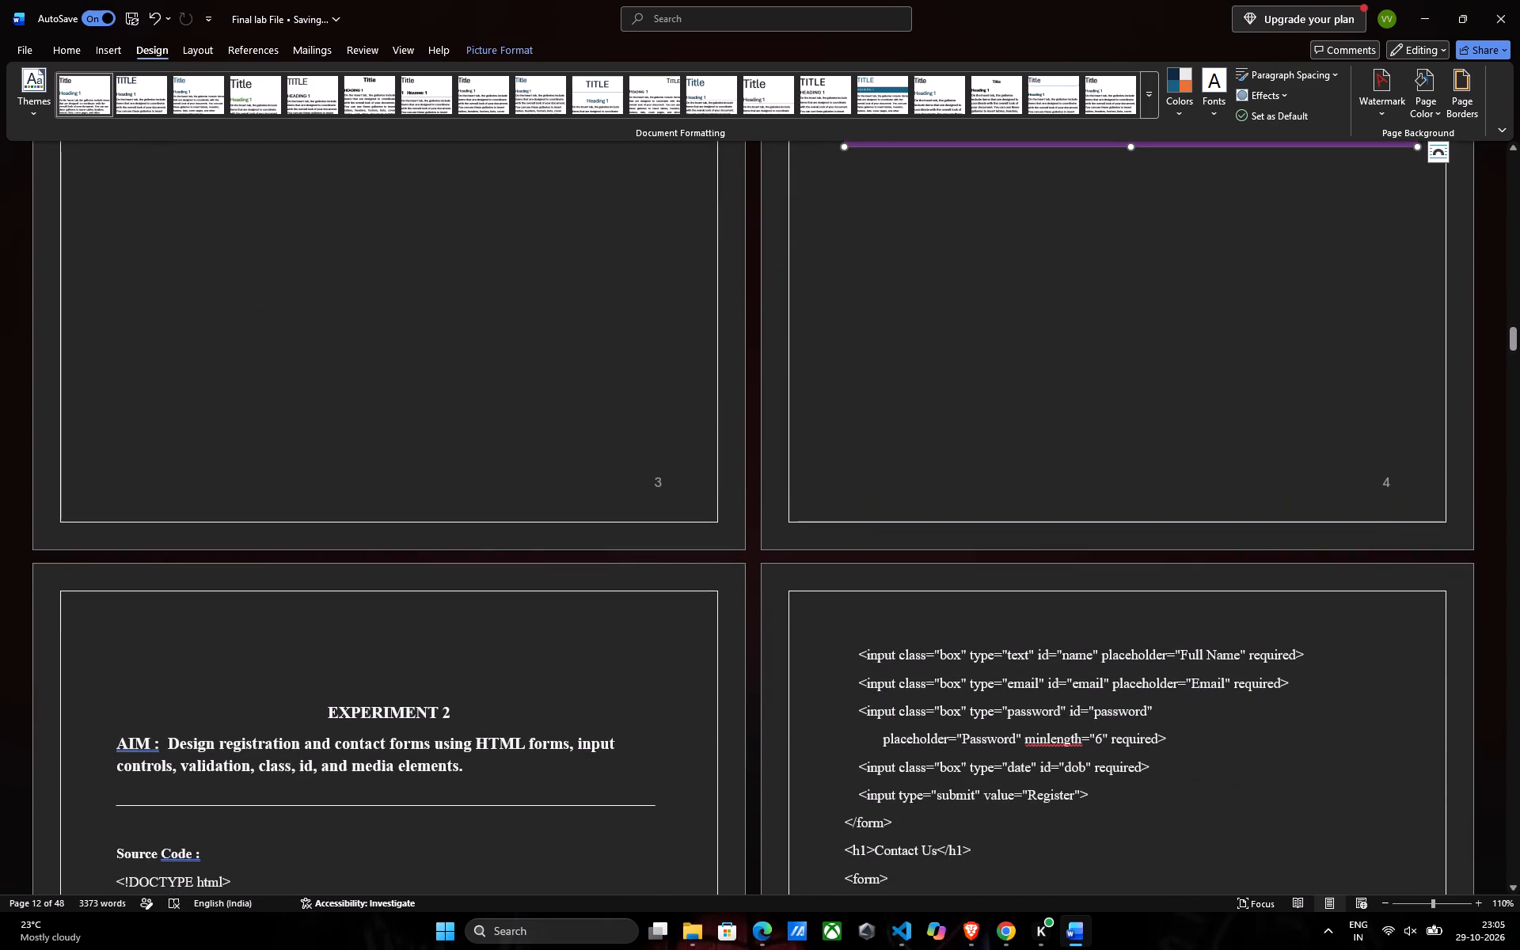
pyautogui.scroll(3, 1091, 677)
pyautogui.moveTo(1130, 550); pyautogui.dragTo(1134, 534)
# Examine the layout of Experiments 2 and 3, including where their headings and outputs break across pages.
pyautogui.scroll(-10, 1108, 619)
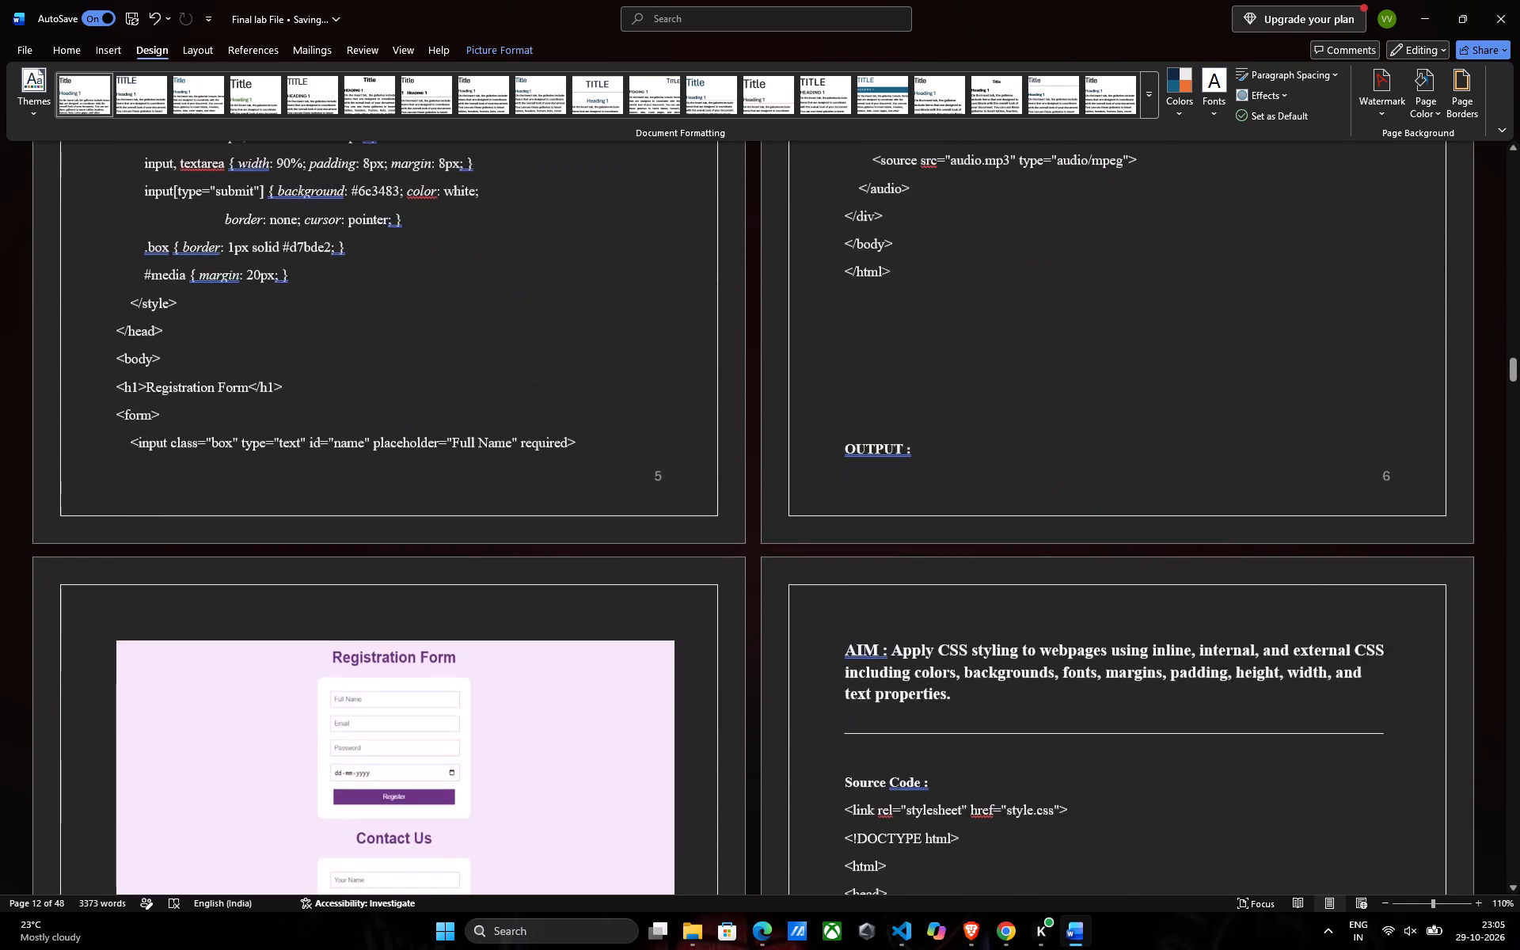
pyautogui.scroll(-10, 1084, 610)
pyautogui.scroll(2, 1084, 609)
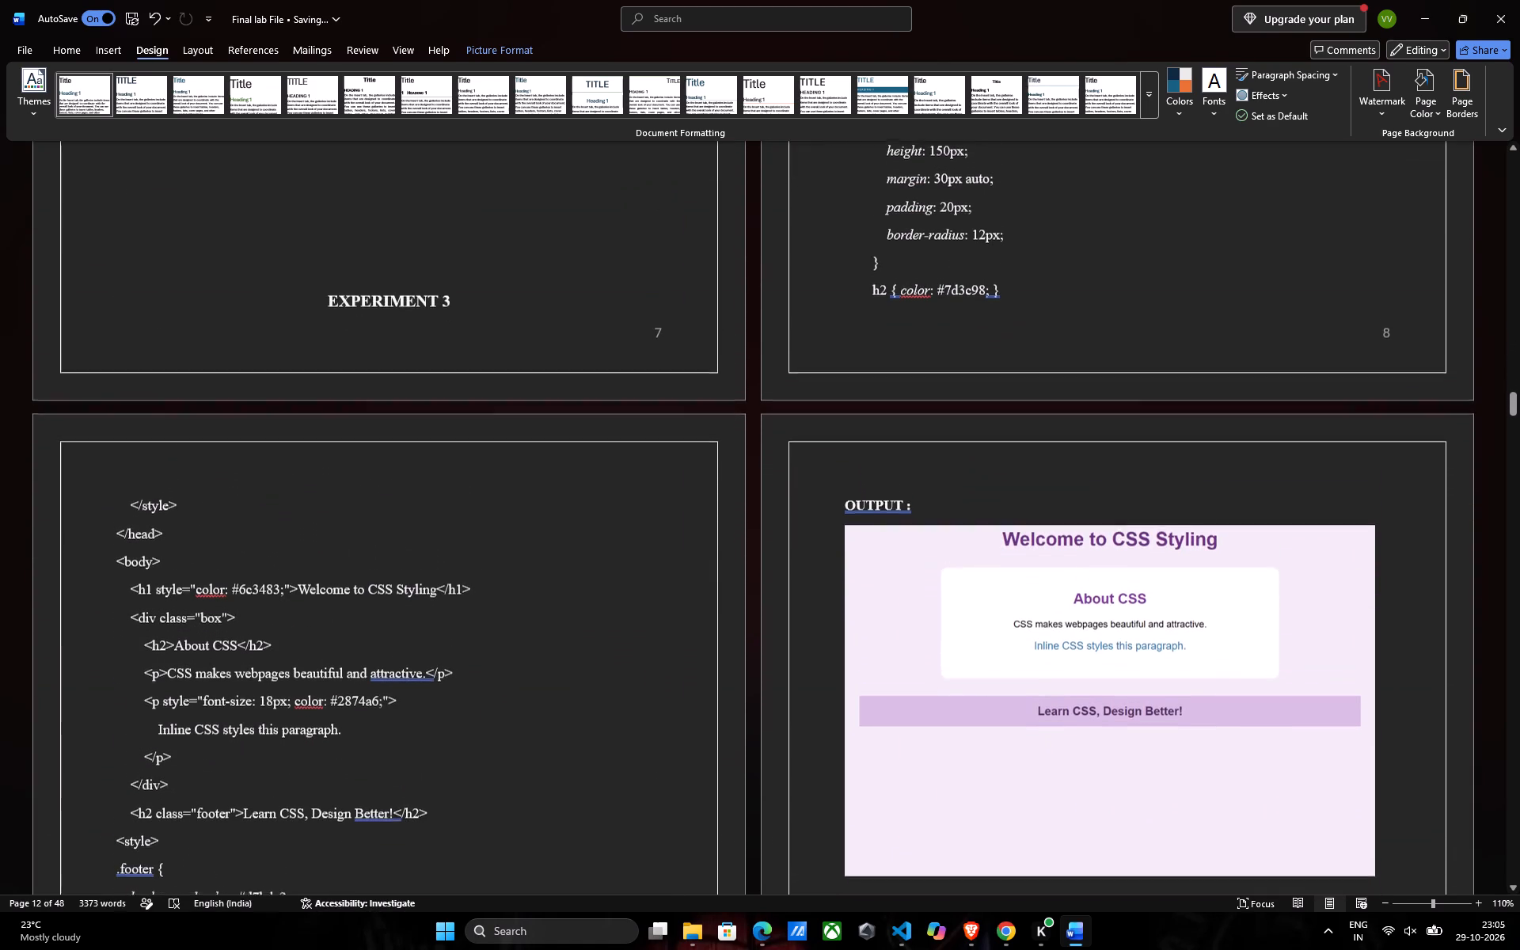
pyautogui.scroll(13, 1084, 609)
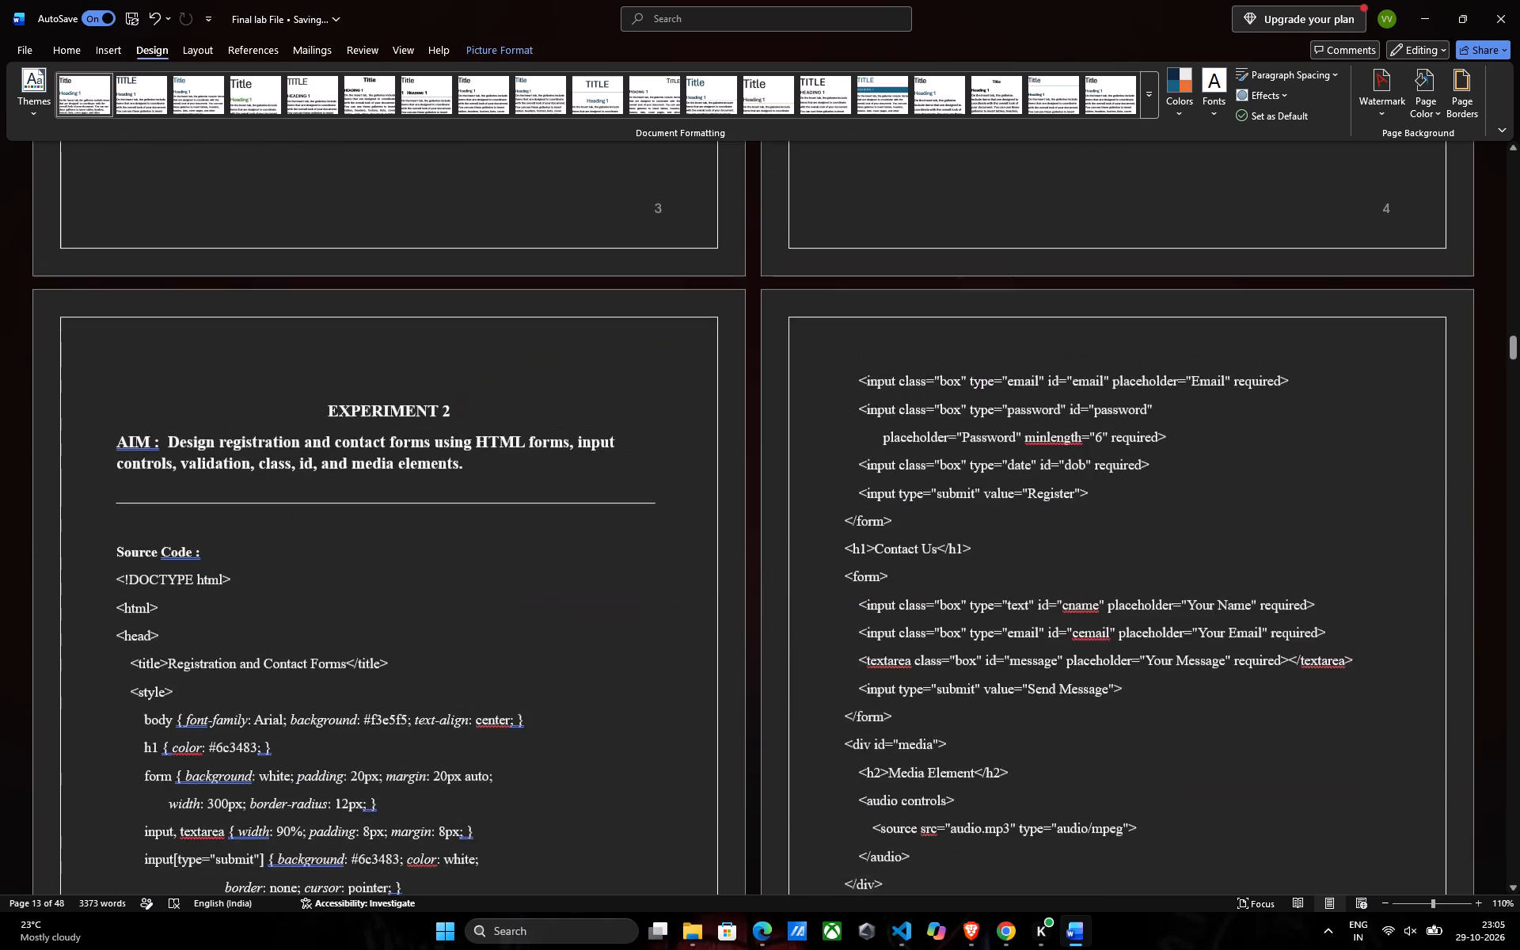
# Insert a blank line above Experiment 2's OUTPUT heading to move it onto the screenshot's page.
pyautogui.scroll(-5, 1073, 611)
pyautogui.click(1027, 394)
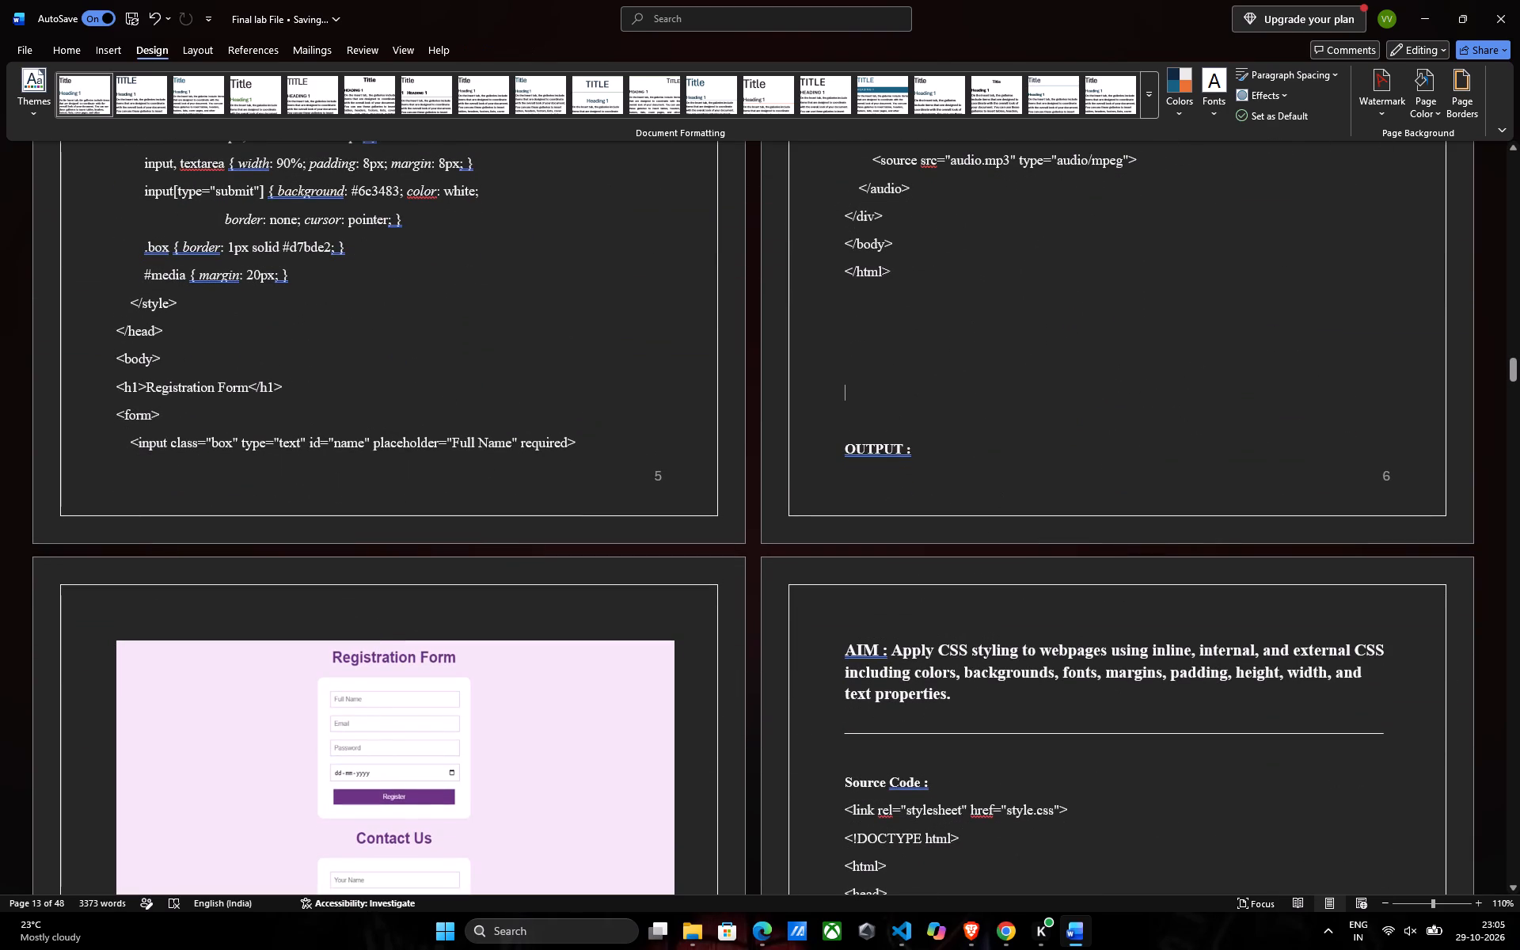
pyautogui.press('Return')
# Examine the pages from Experiment 2's output onward, checking headings, screenshots and page breaks of the following experiments.
pyautogui.scroll(-6, 1039, 419)
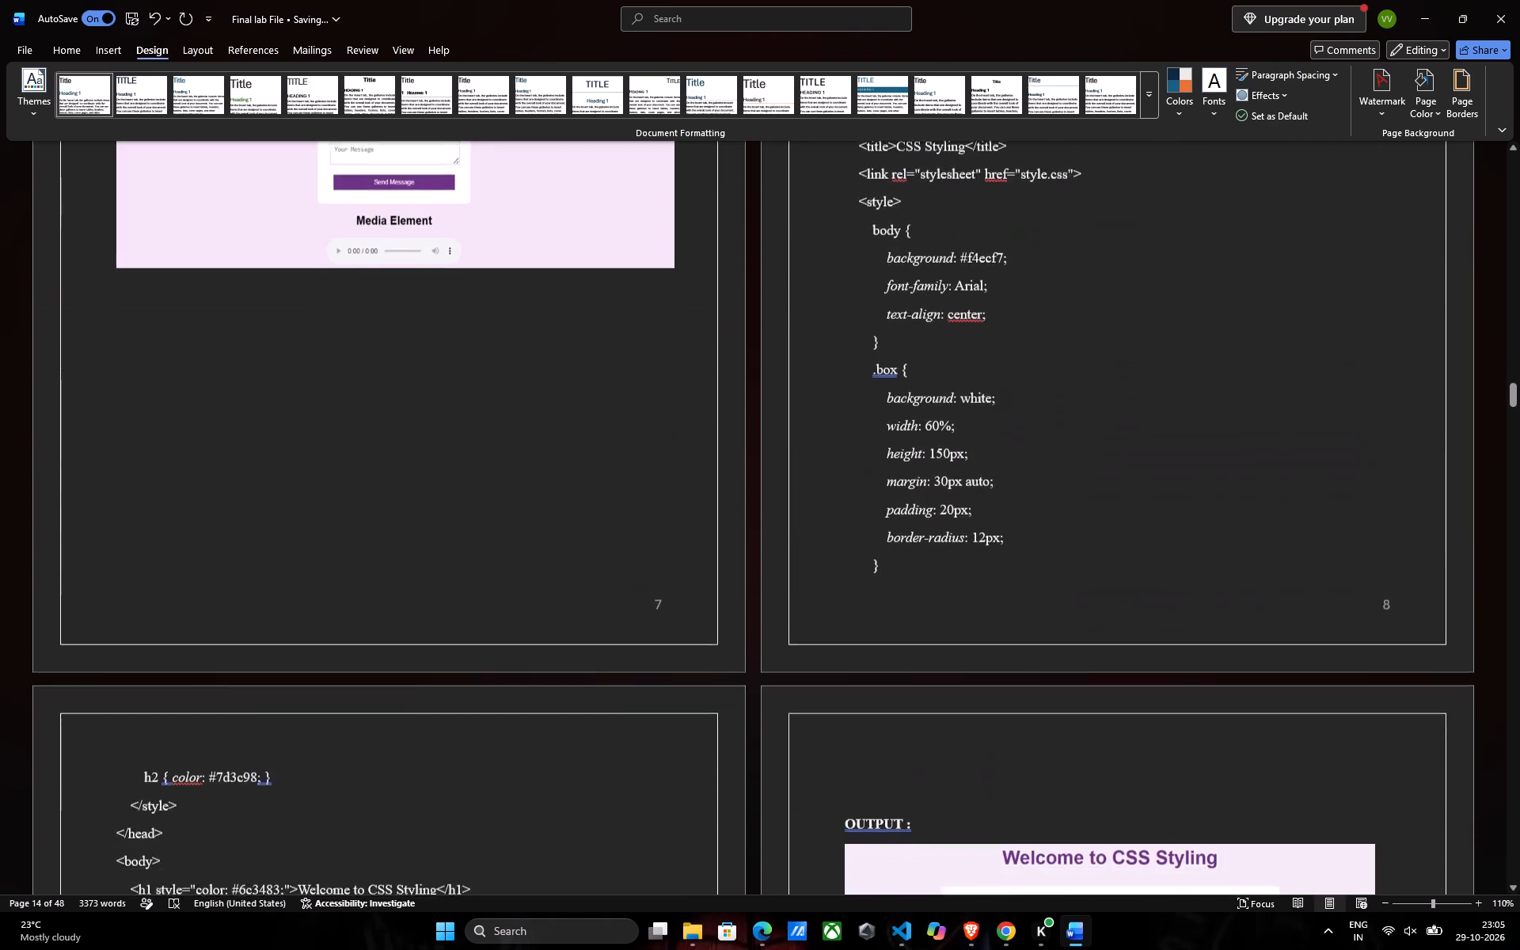
pyautogui.scroll(-2, 1039, 420)
pyautogui.scroll(-3, 961, 482)
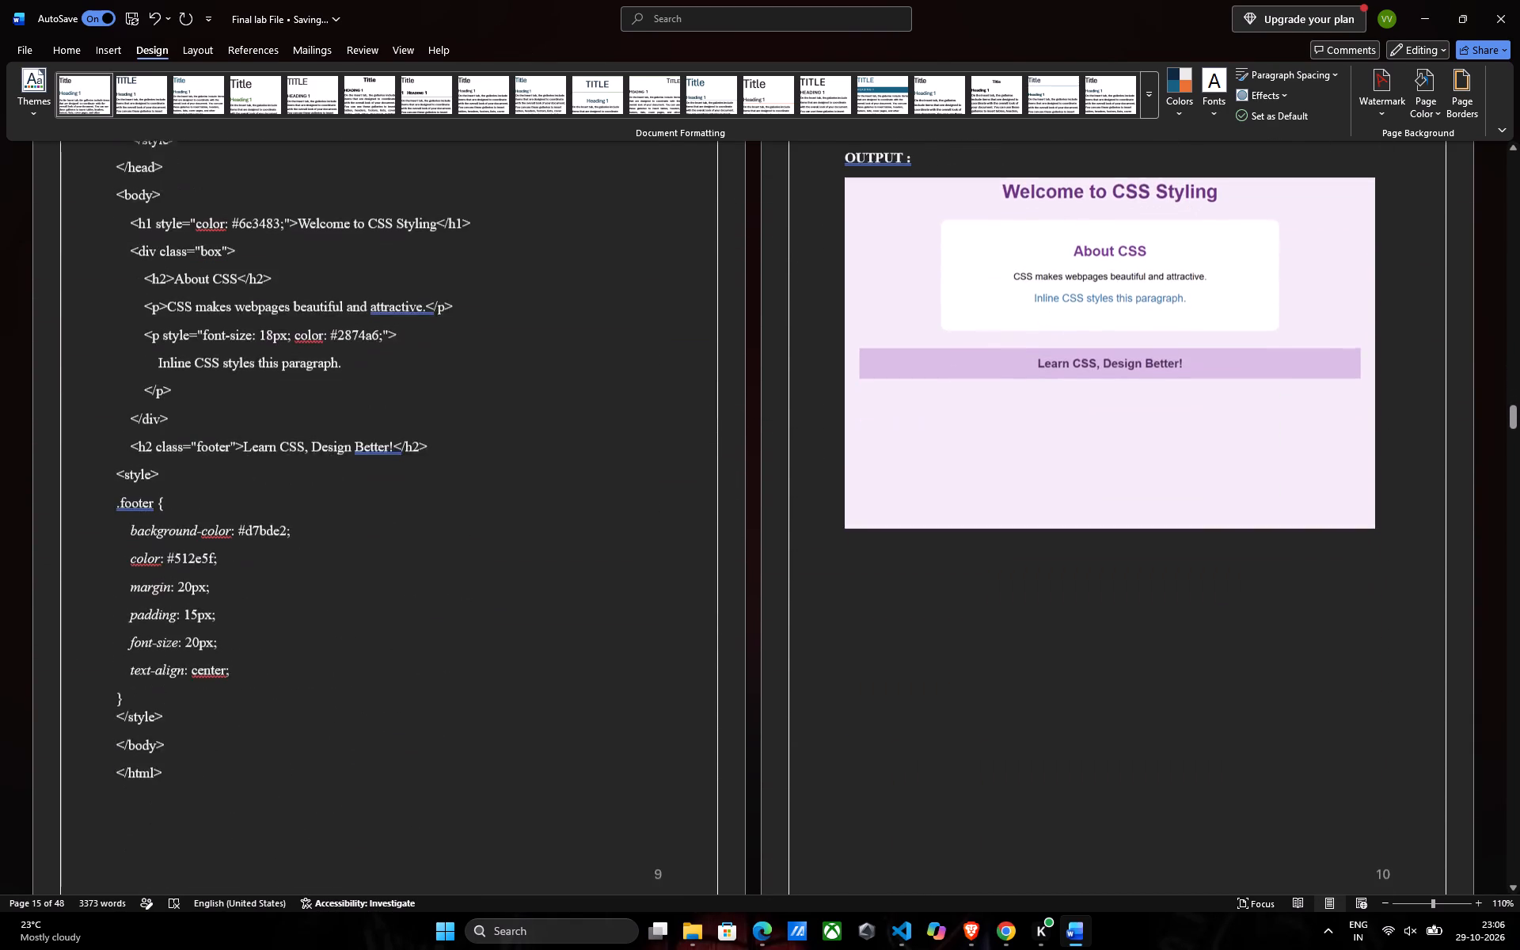
pyautogui.scroll(-10, 959, 481)
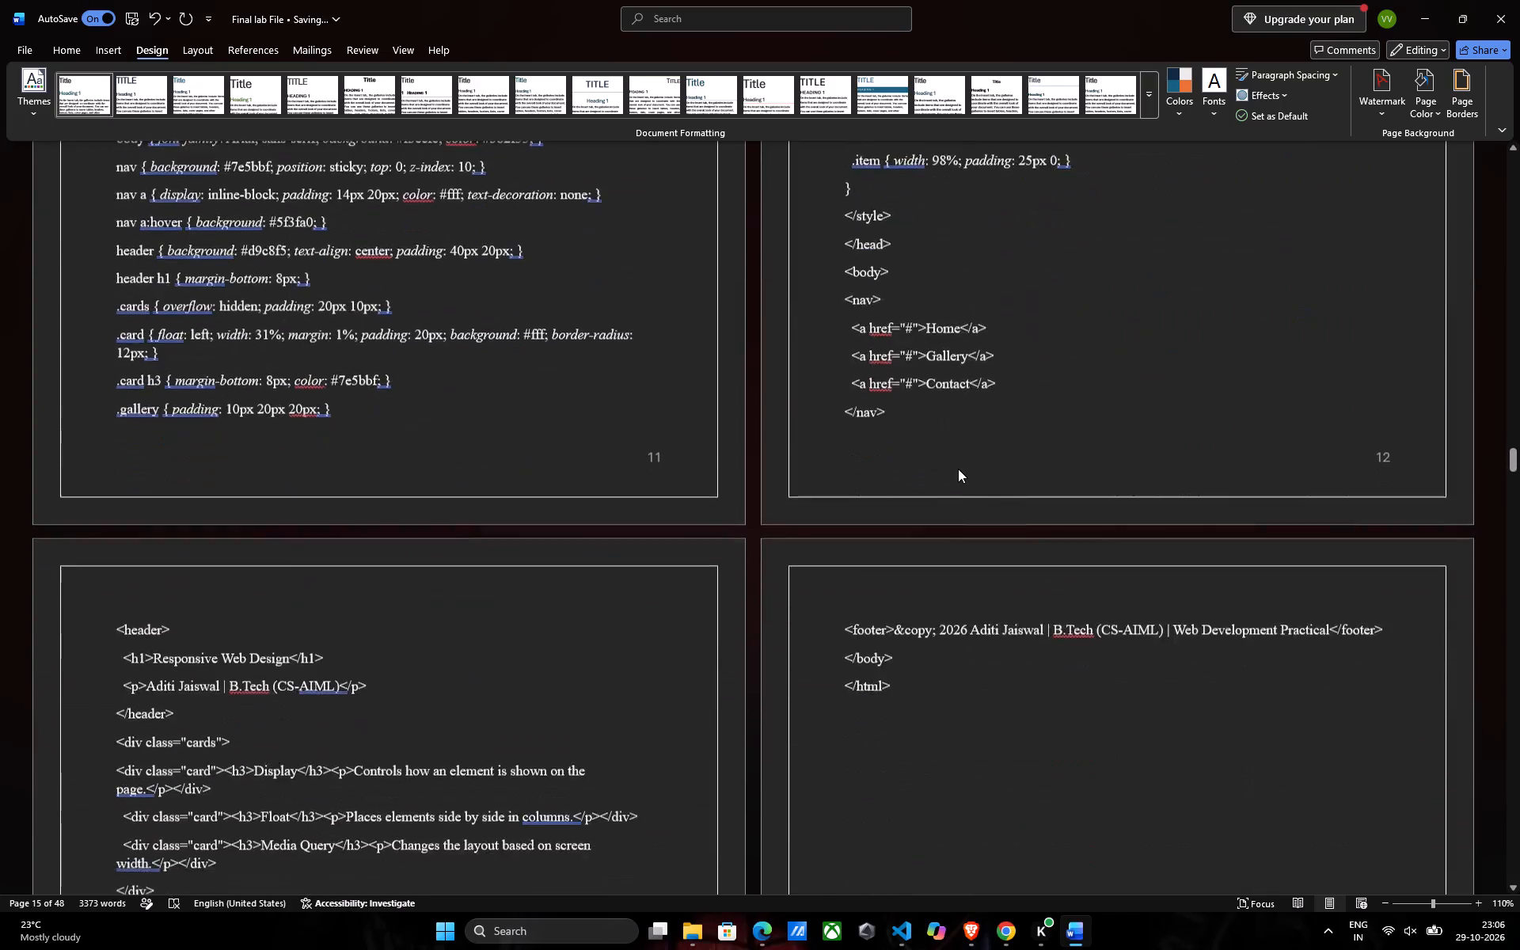
pyautogui.scroll(-18, 958, 469)
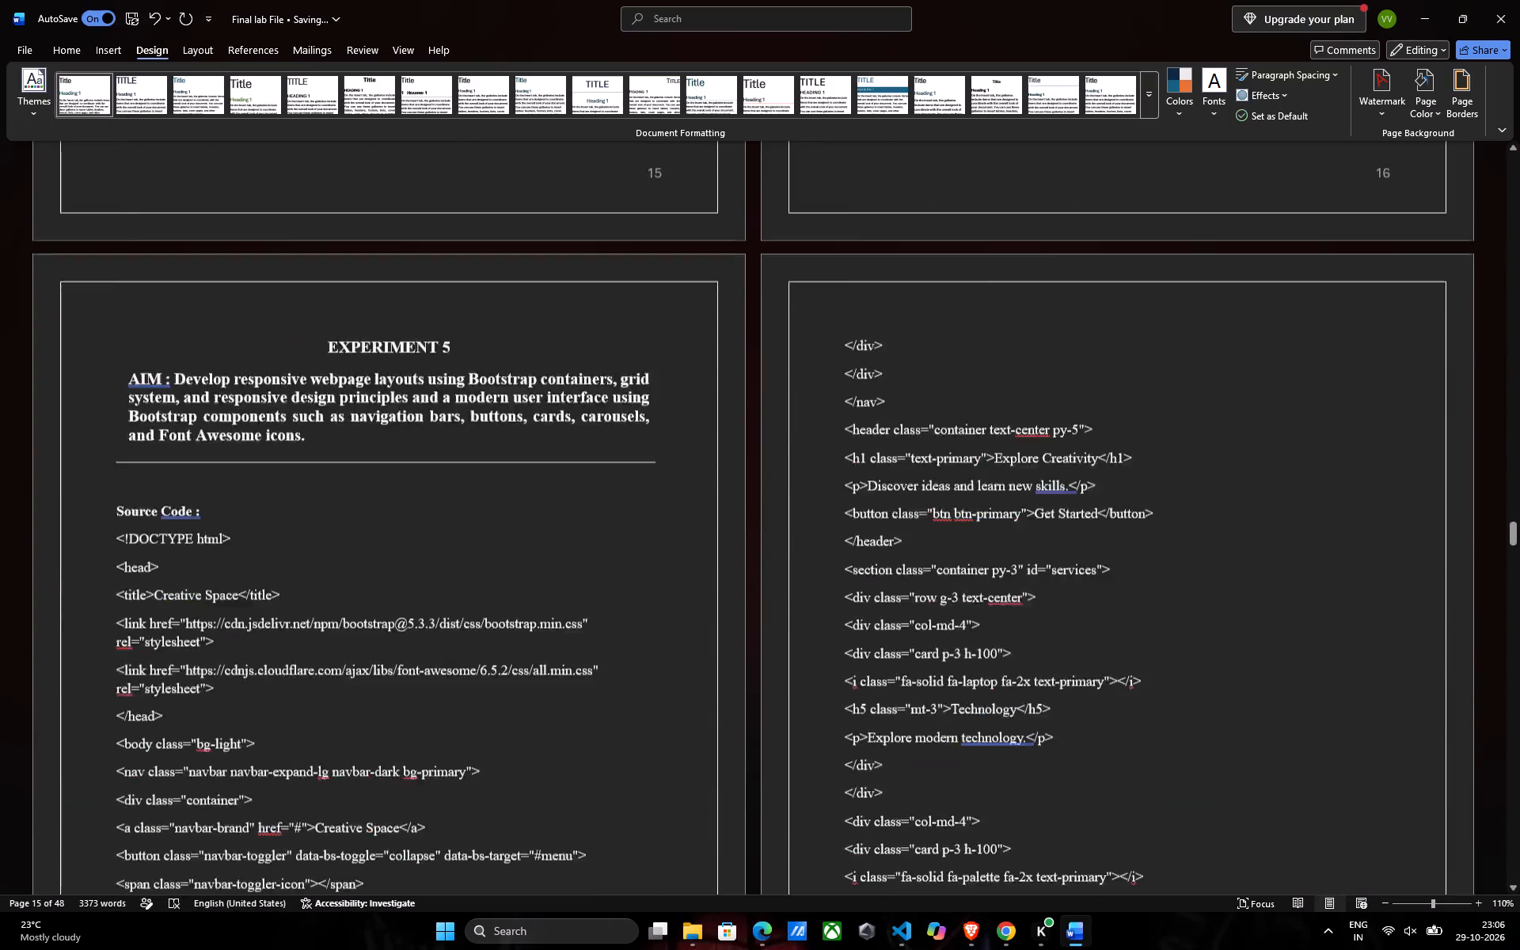
pyautogui.scroll(-17, 958, 465)
pyautogui.scroll(-7, 958, 461)
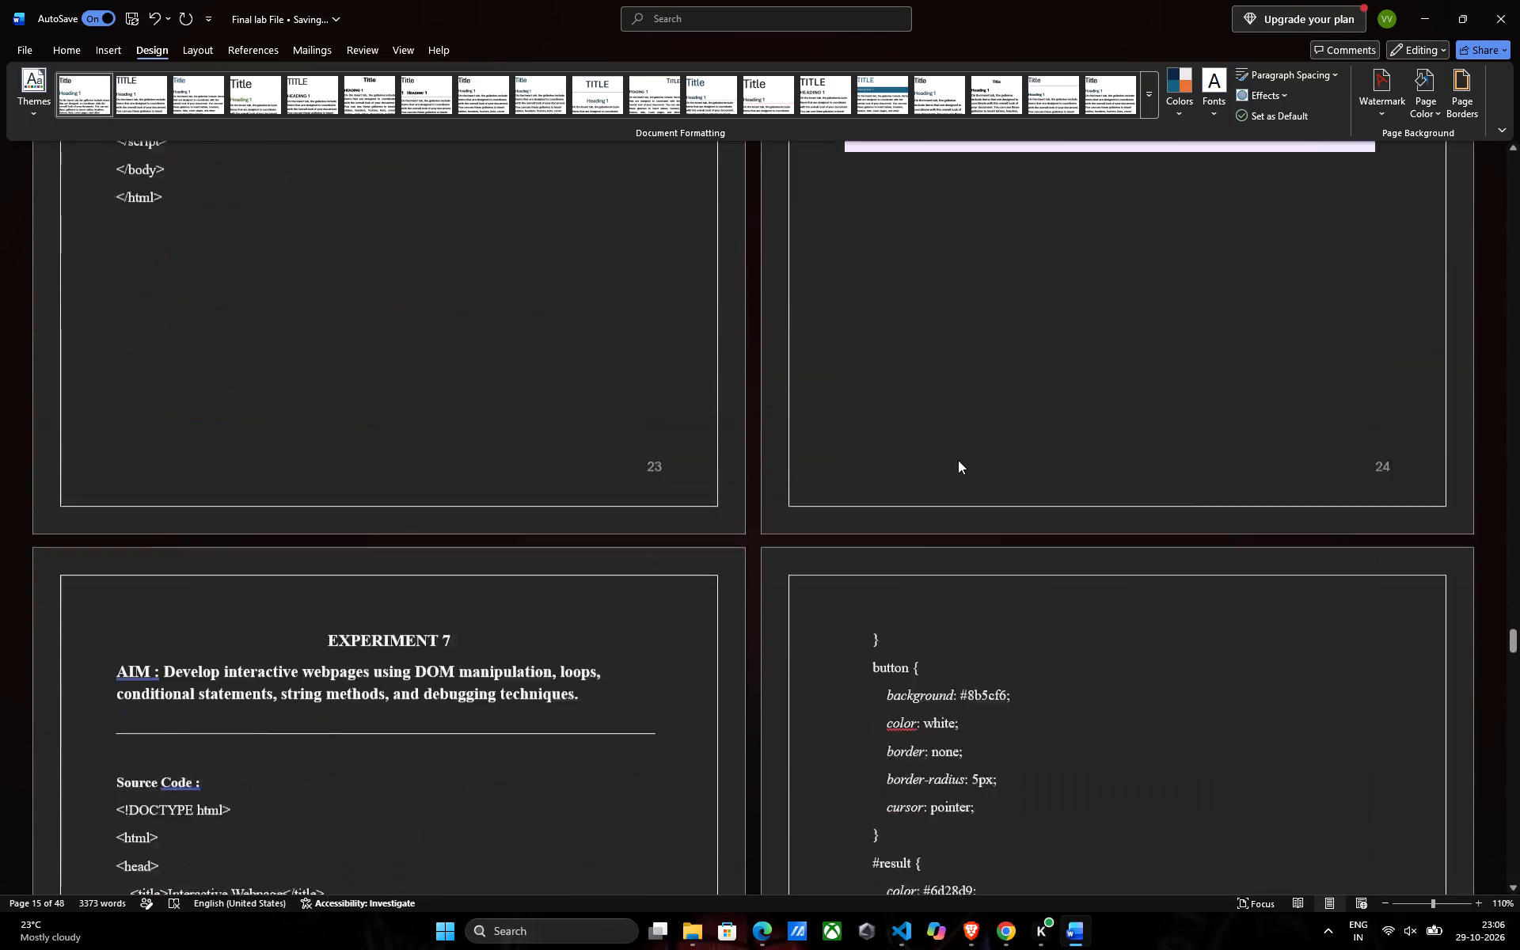
pyautogui.scroll(-14, 958, 460)
pyautogui.scroll(-20, 958, 457)
pyautogui.scroll(-5, 958, 457)
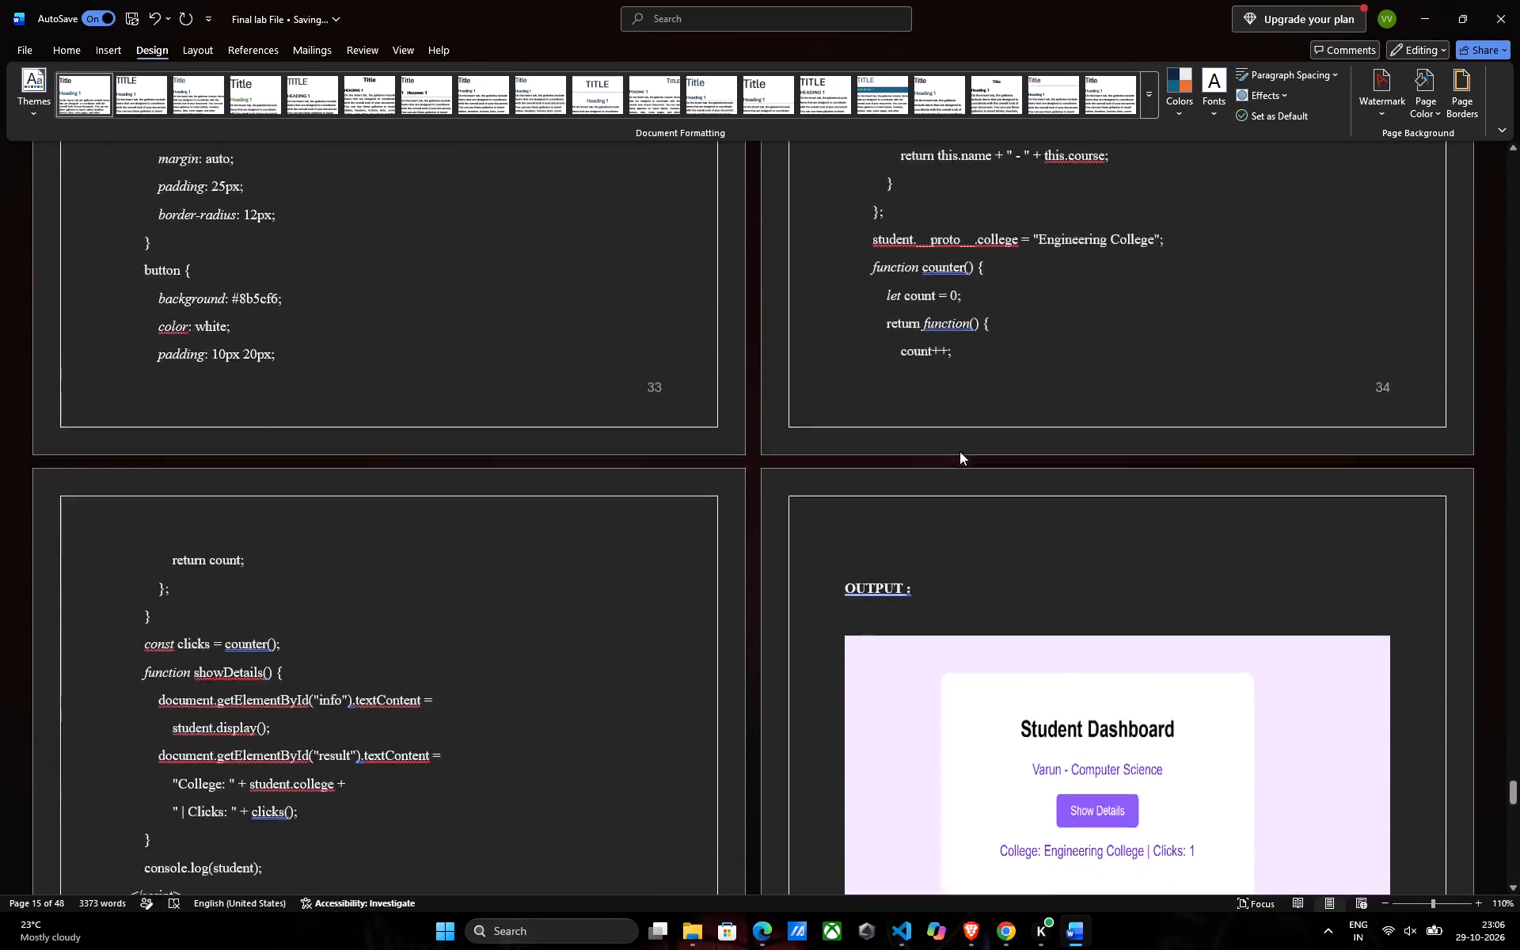
pyautogui.scroll(-10, 959, 451)
pyautogui.scroll(-13, 959, 451)
# Review the experiments in reverse order back to Experiment 1, checking where headings, source code and output screenshots fall on the pages.
pyautogui.scroll(9, 959, 451)
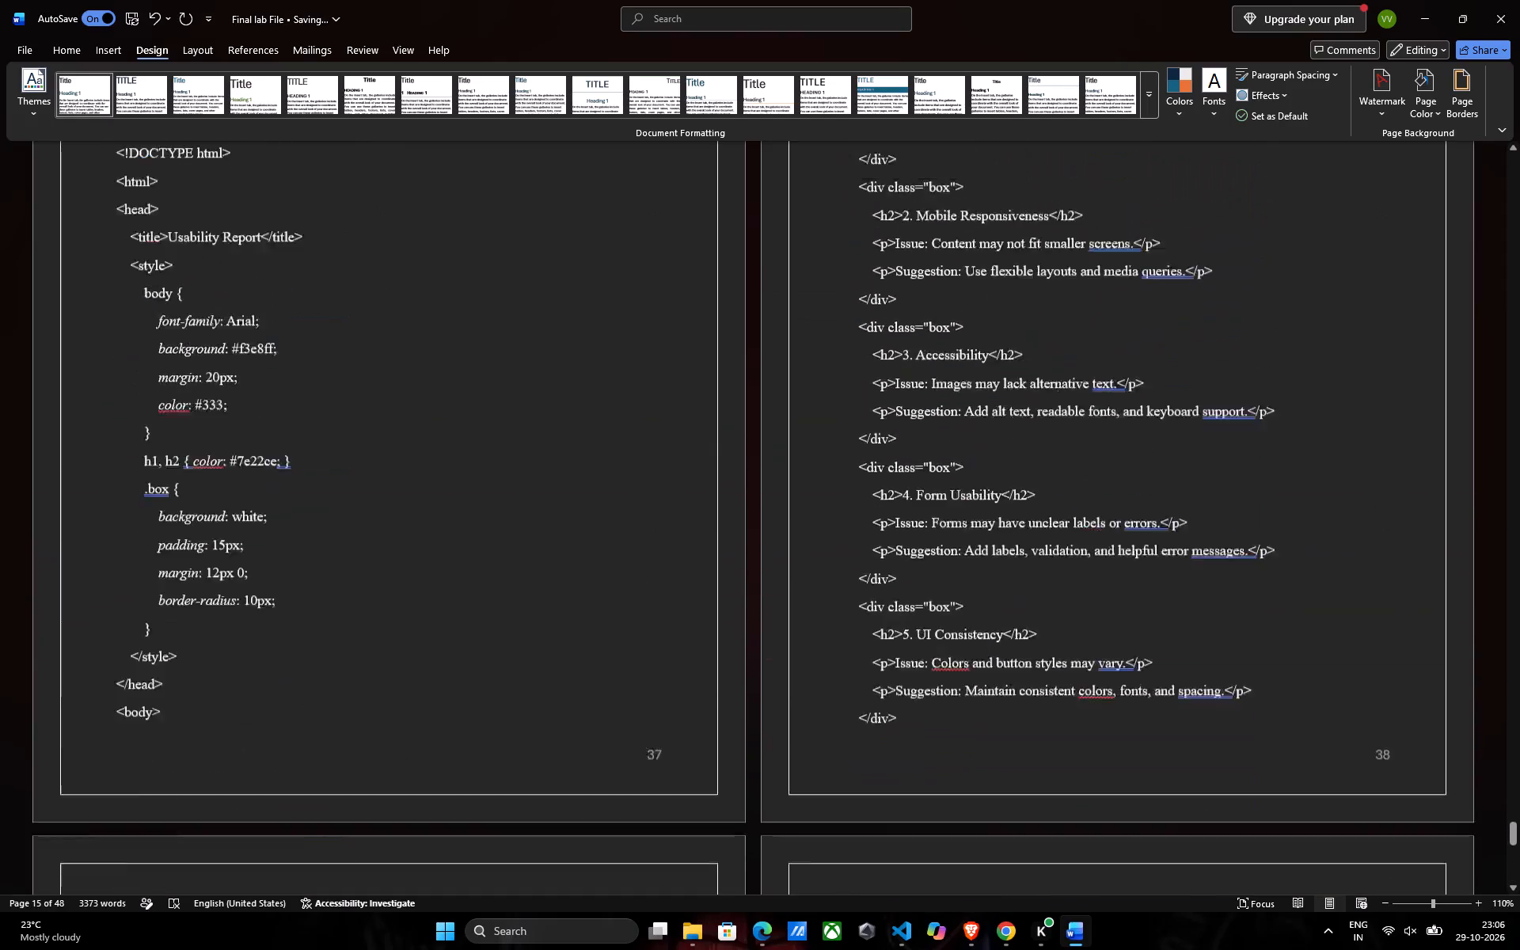
pyautogui.scroll(18, 960, 448)
pyautogui.scroll(4, 960, 447)
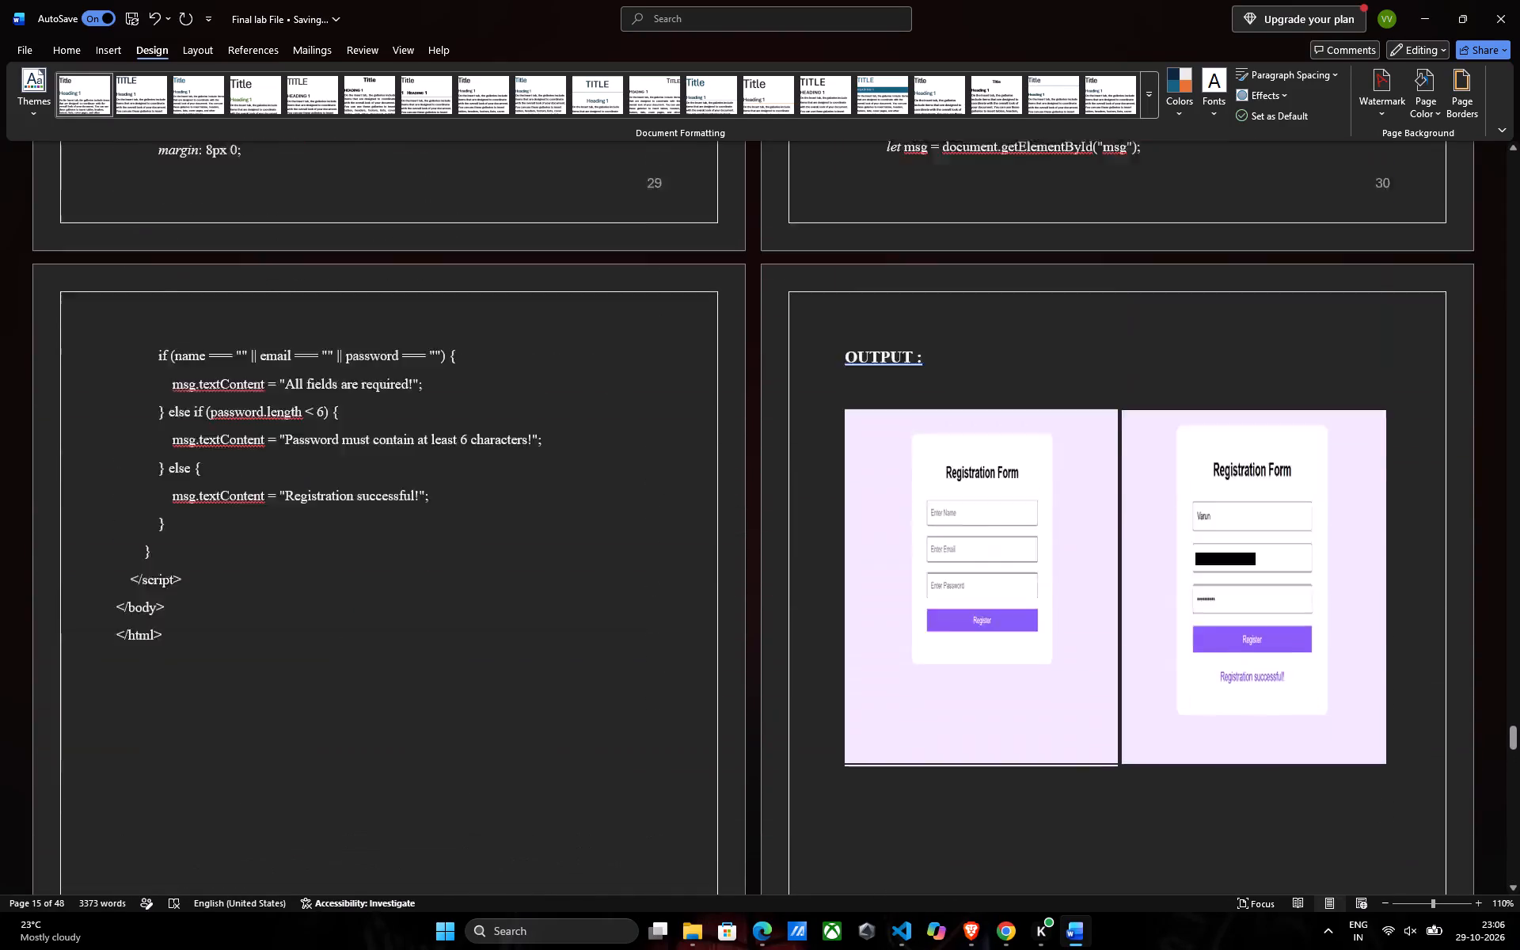
pyautogui.scroll(9, 956, 477)
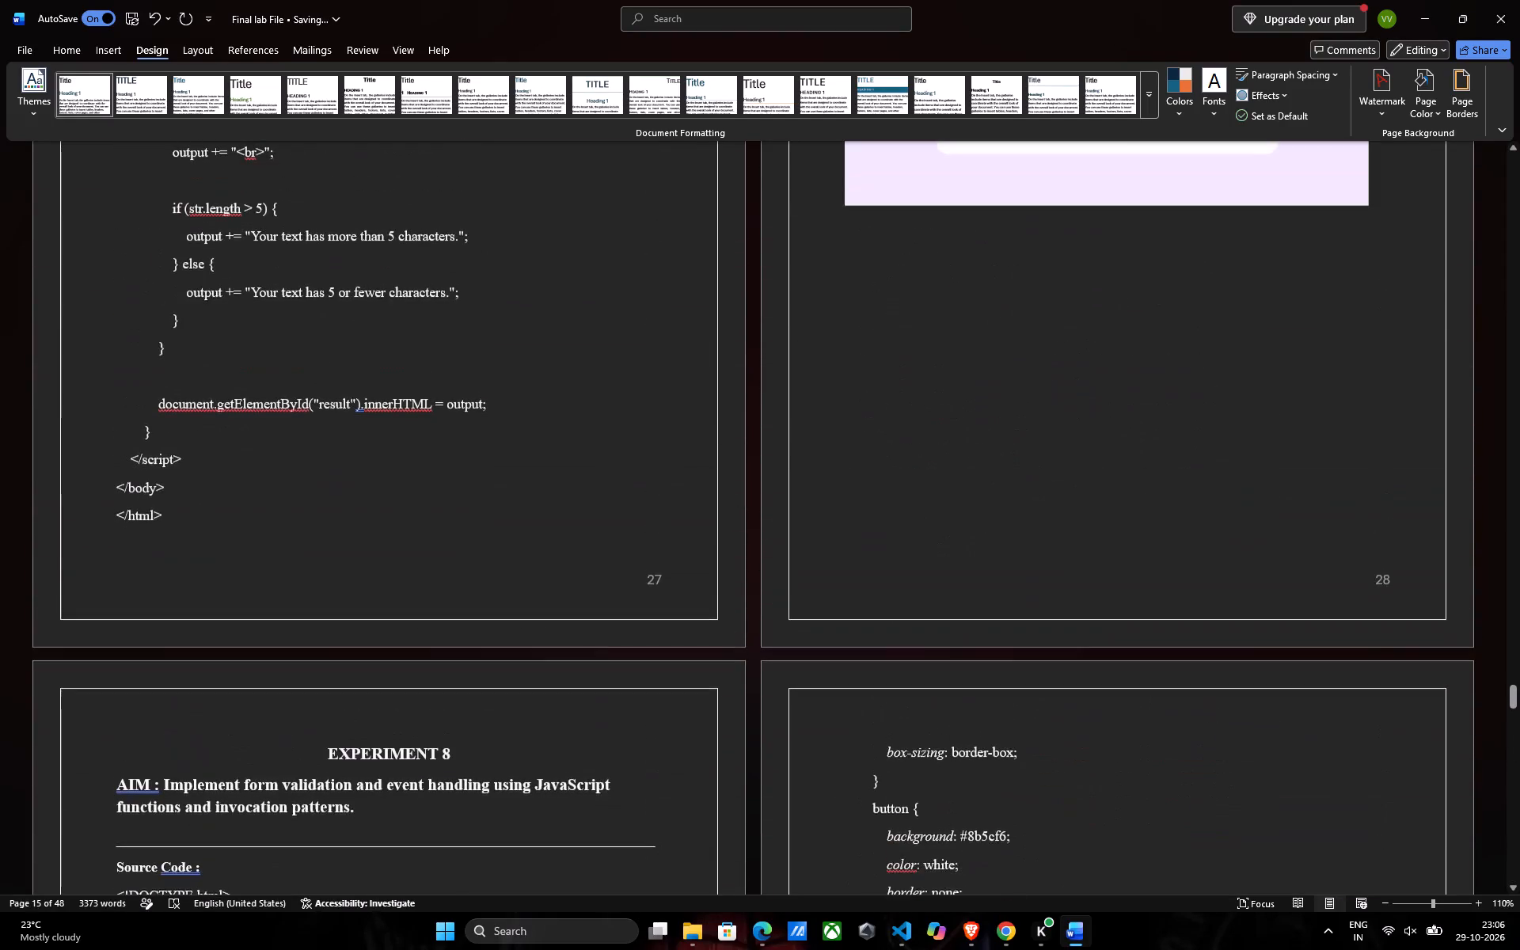
pyautogui.scroll(14, 901, 505)
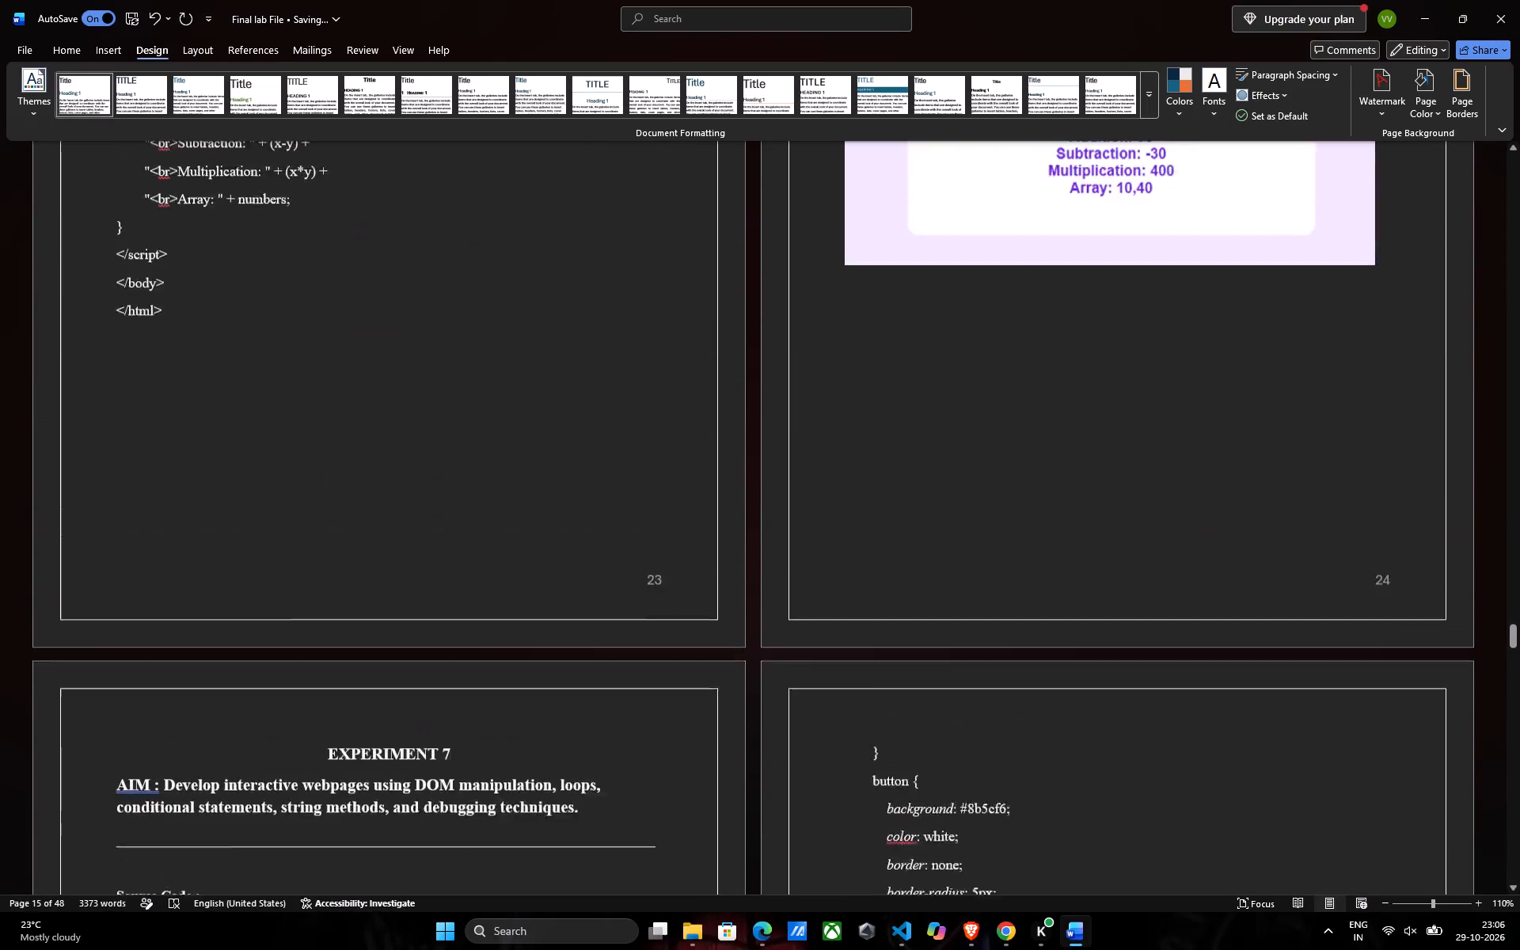
pyautogui.scroll(19, 651, 533)
pyautogui.scroll(10, 657, 519)
pyautogui.scroll(-3, 663, 509)
pyautogui.scroll(4, 663, 510)
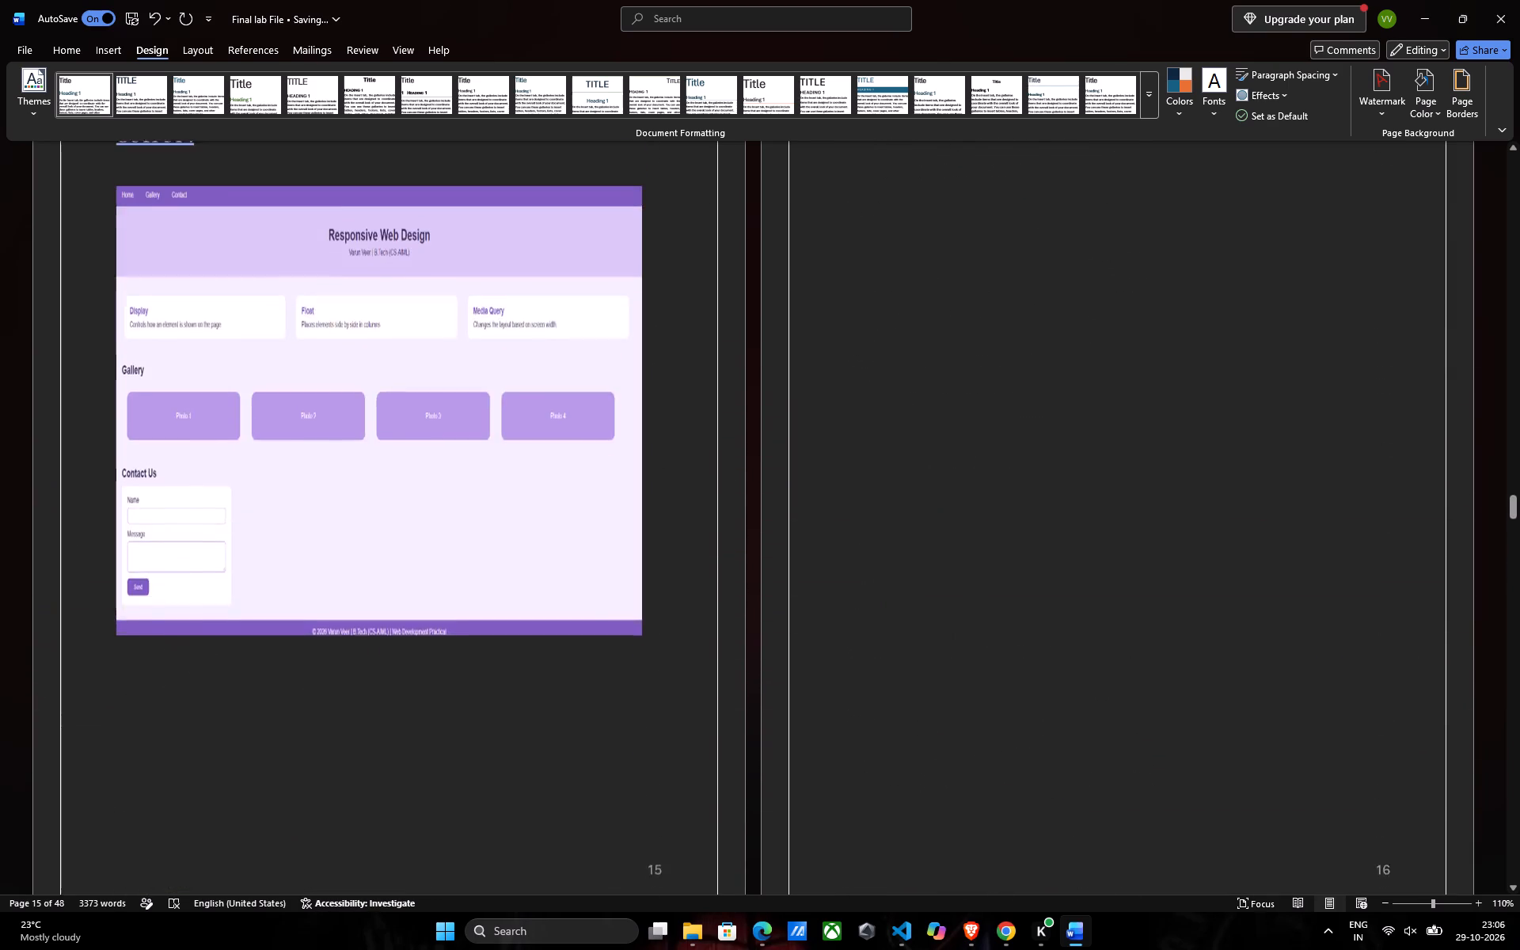
pyautogui.scroll(16, 663, 510)
pyautogui.scroll(9, 666, 504)
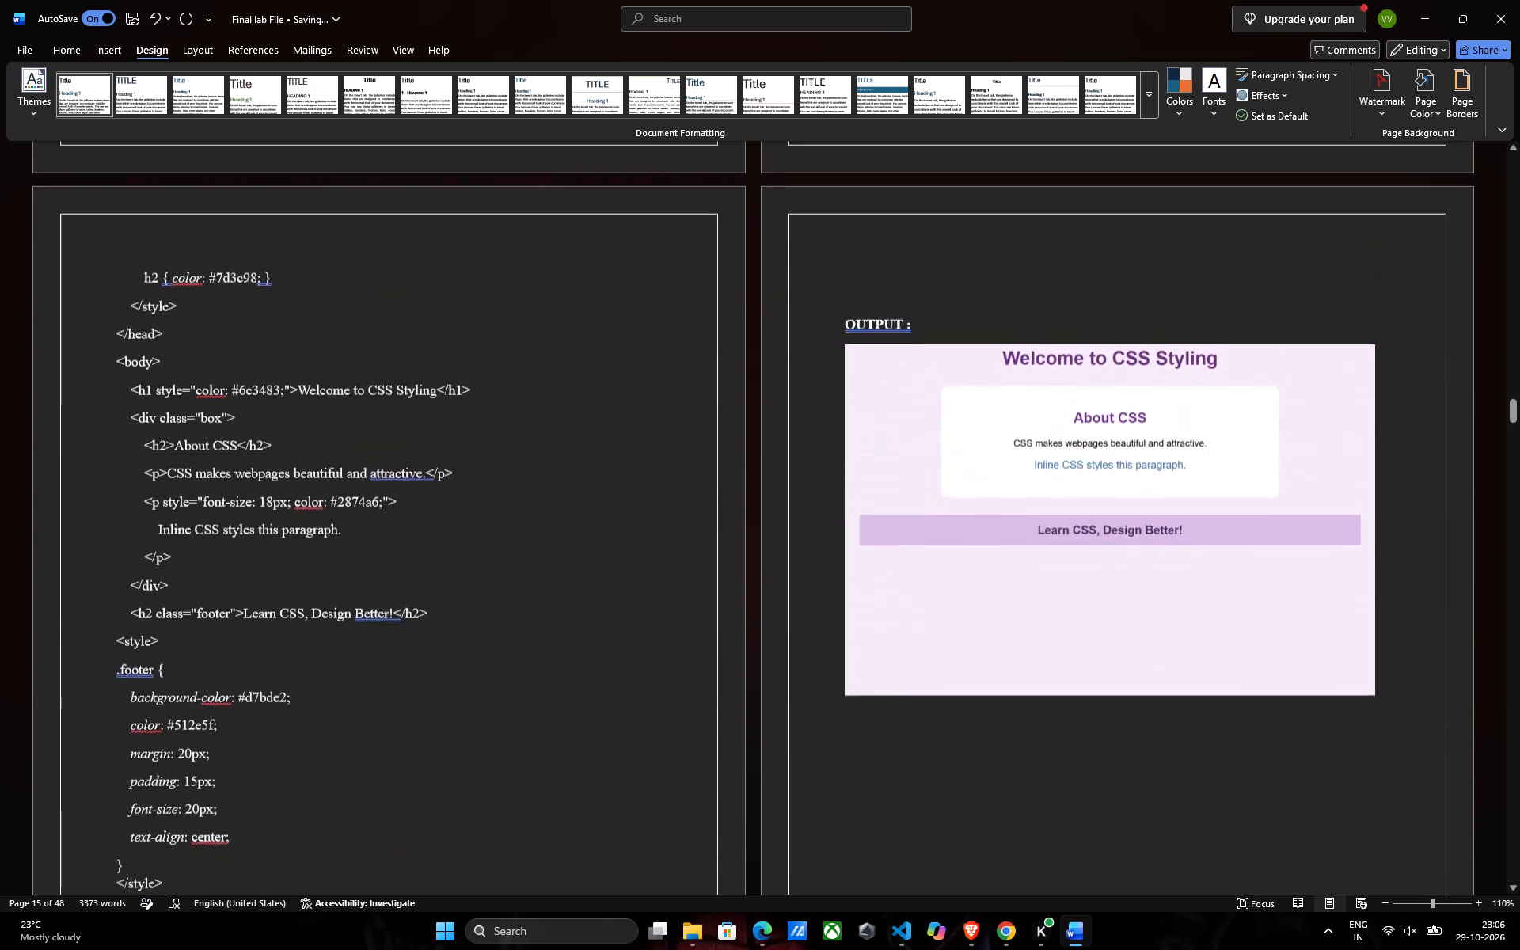
pyautogui.scroll(17, 667, 503)
pyautogui.scroll(6, 671, 496)
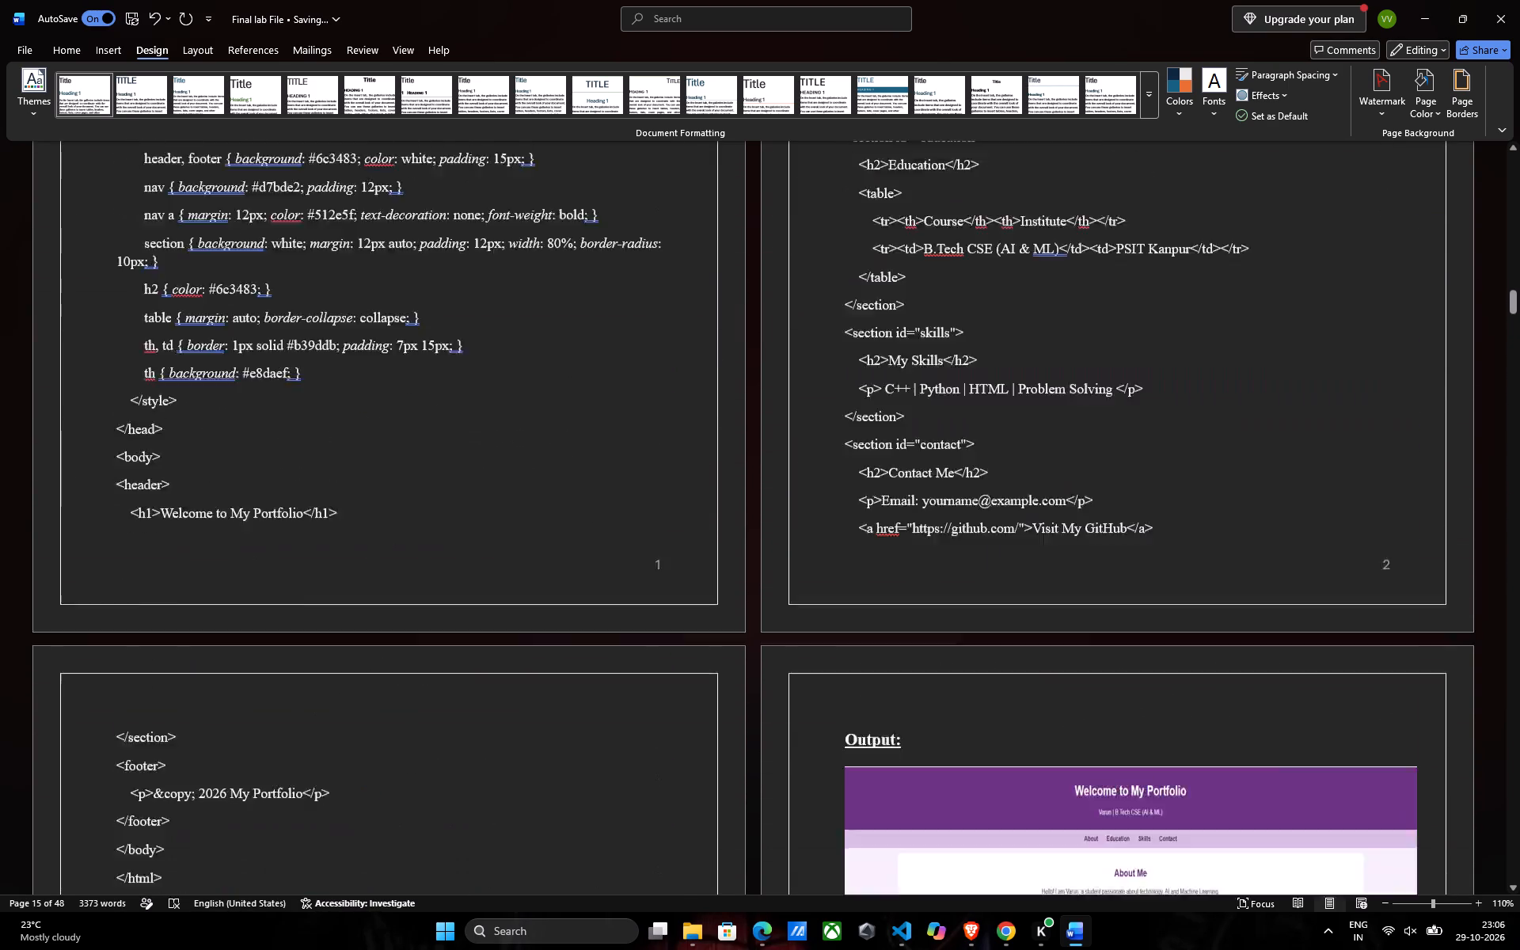
pyautogui.scroll(11, 671, 496)
pyautogui.scroll(-11, 671, 496)
pyautogui.scroll(1, 671, 496)
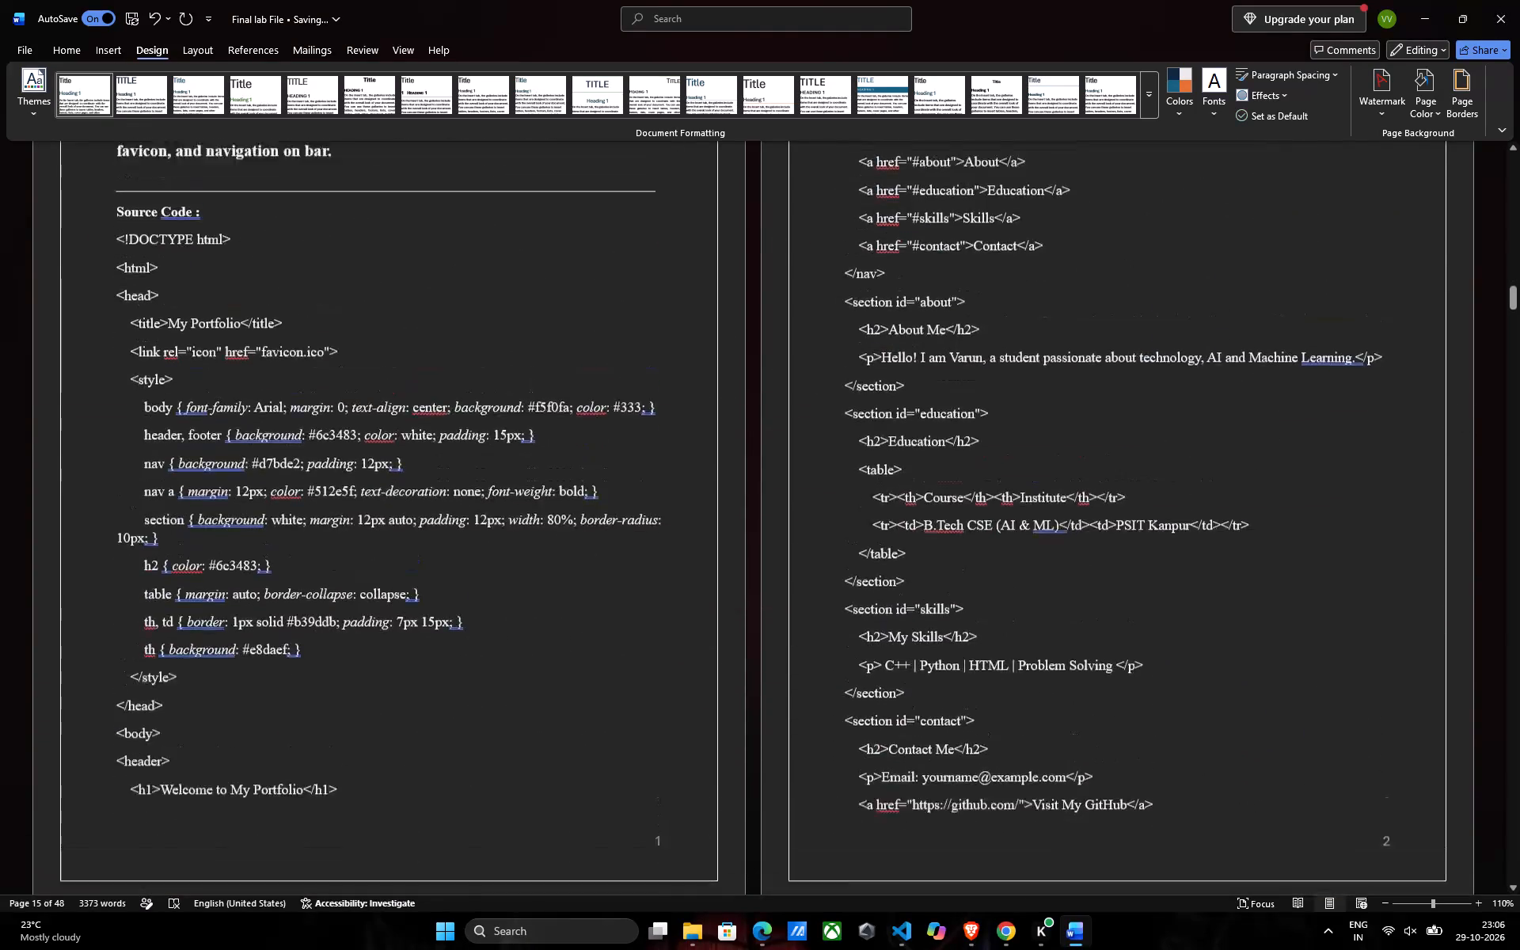
pyautogui.scroll(3, 671, 496)
# Delete the blank line above the EXPERIMENT 2 heading so it starts at the top margin of its page.
pyautogui.scroll(-15, 671, 496)
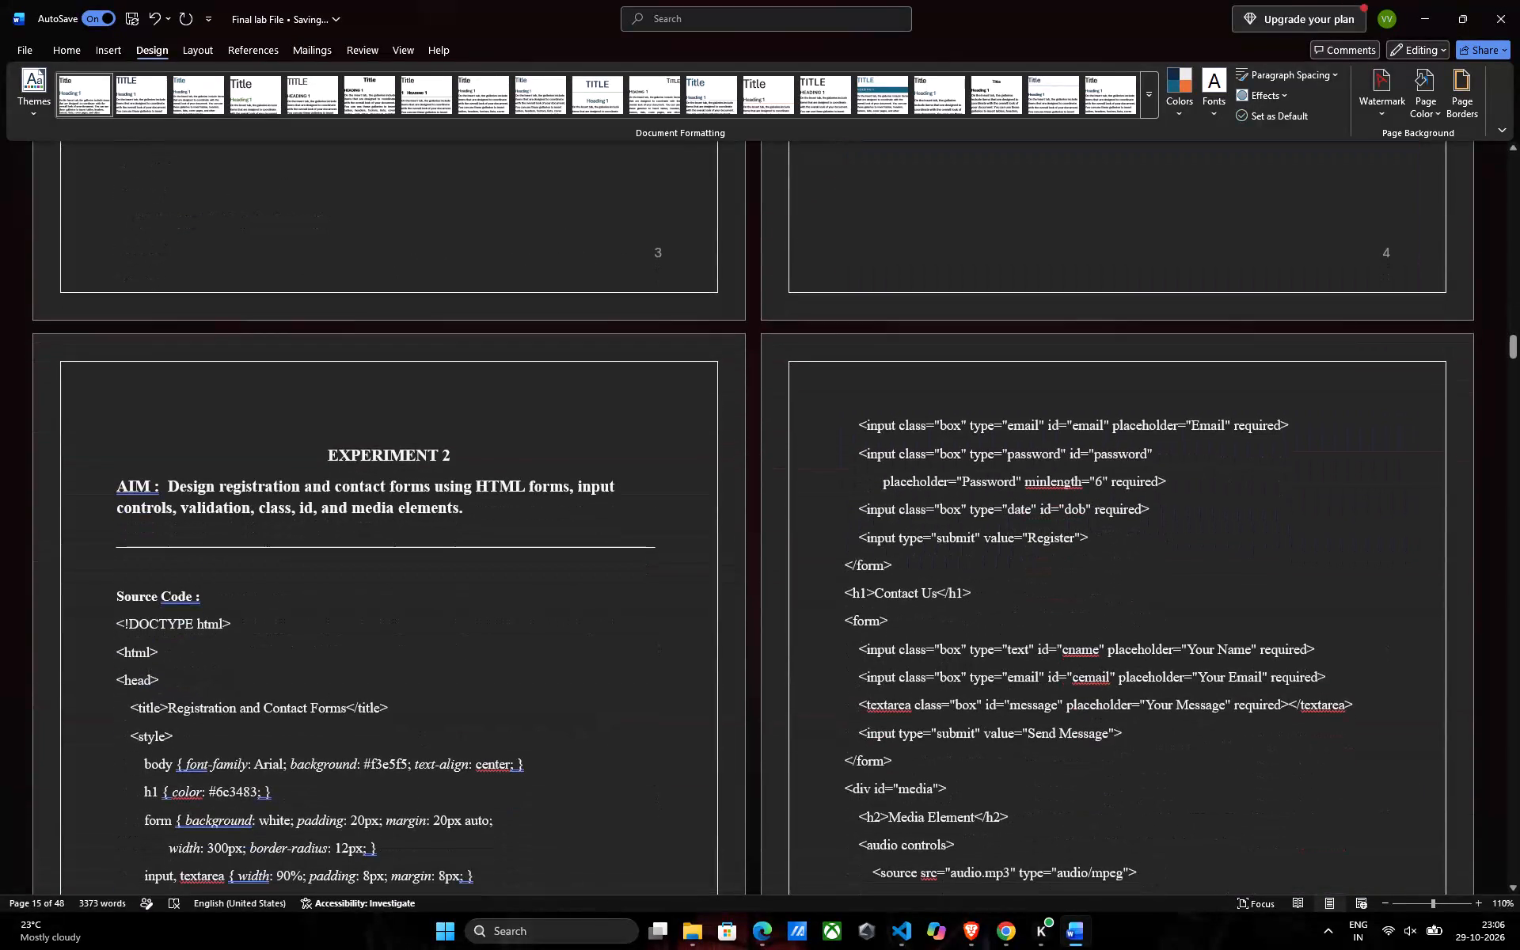
pyautogui.click(407, 435)
pyautogui.press('BackSpace')
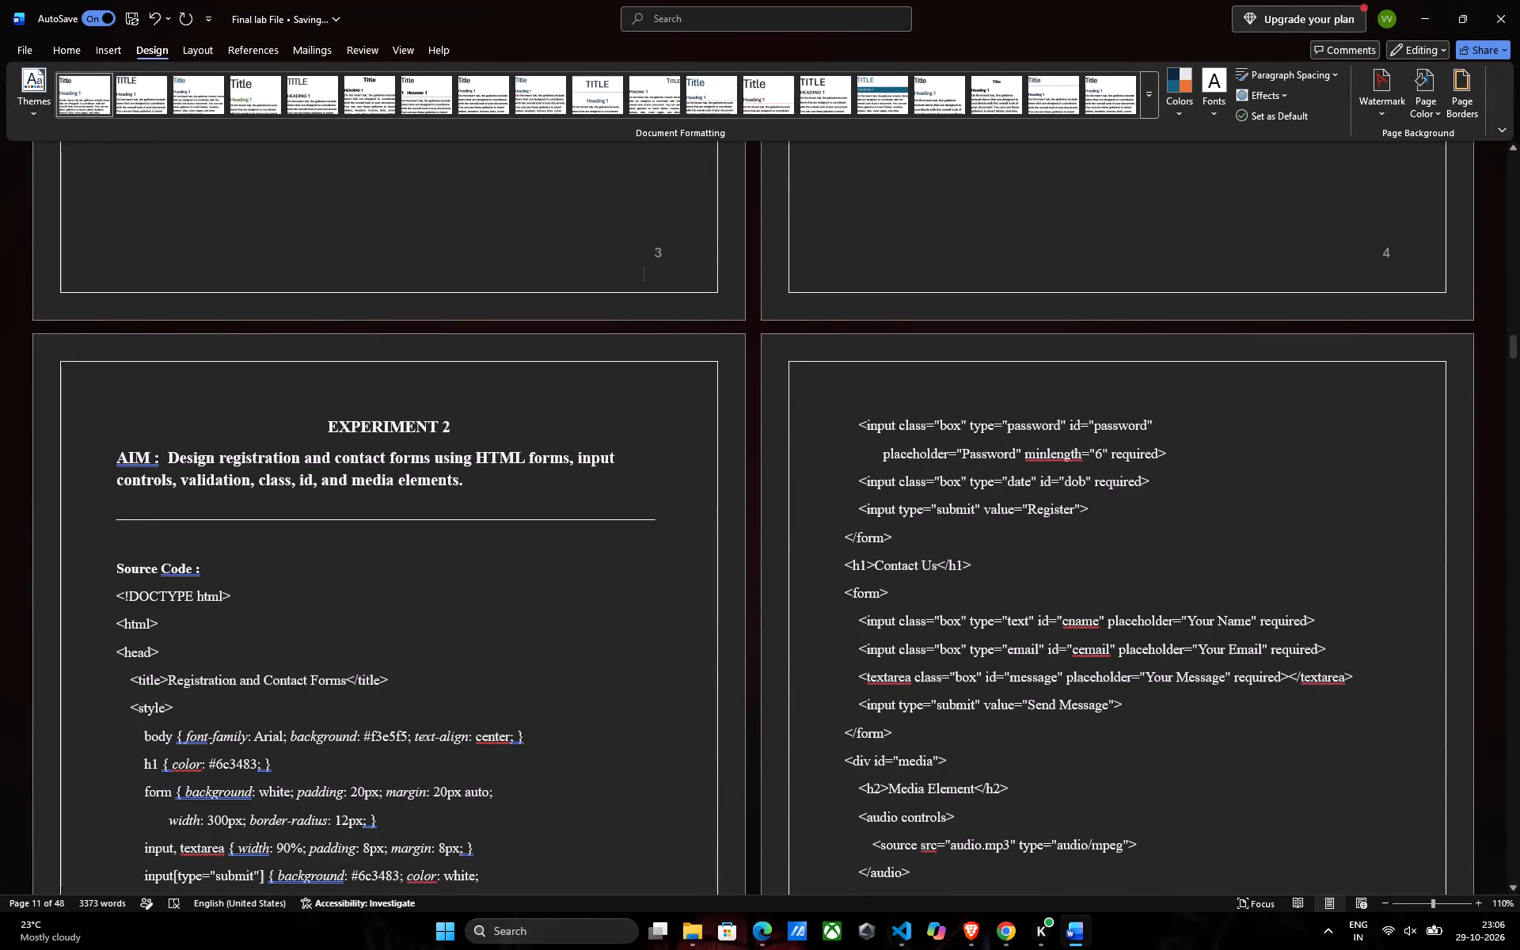
# Insert a blank line above Experiment 2's OUTPUT heading to push it onto the screenshot's page.
pyautogui.scroll(-6, 502, 424)
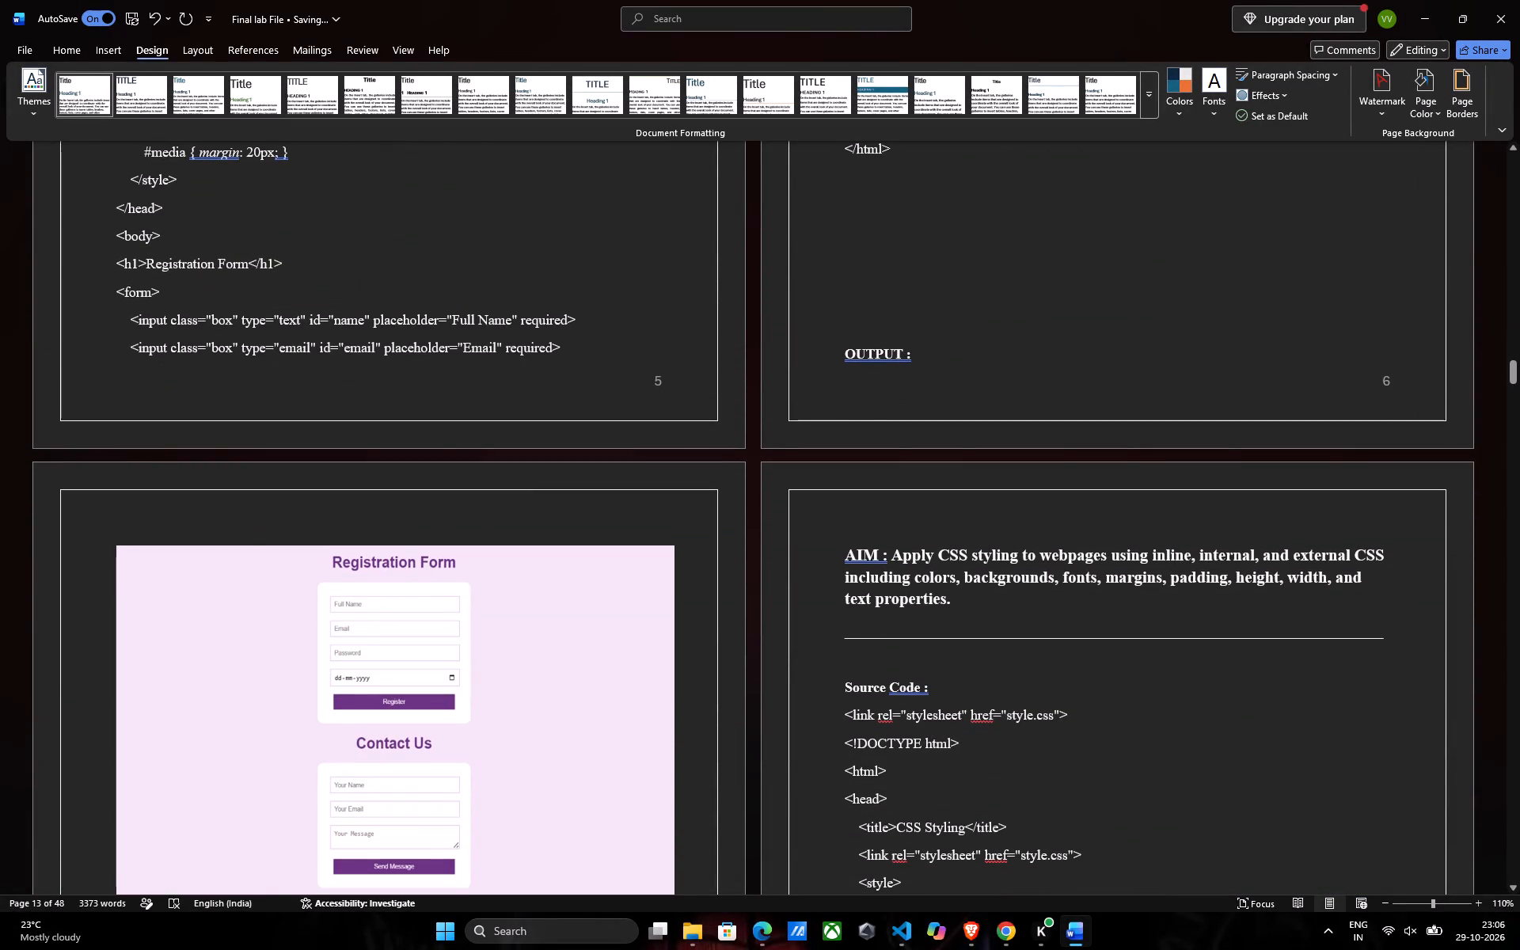
pyautogui.click(871, 327)
pyautogui.press('Return')
# Examine the page layout from Experiment 2's output through Experiment 7, checking headings, outputs and blank pages.
pyautogui.scroll(-5, 901, 353)
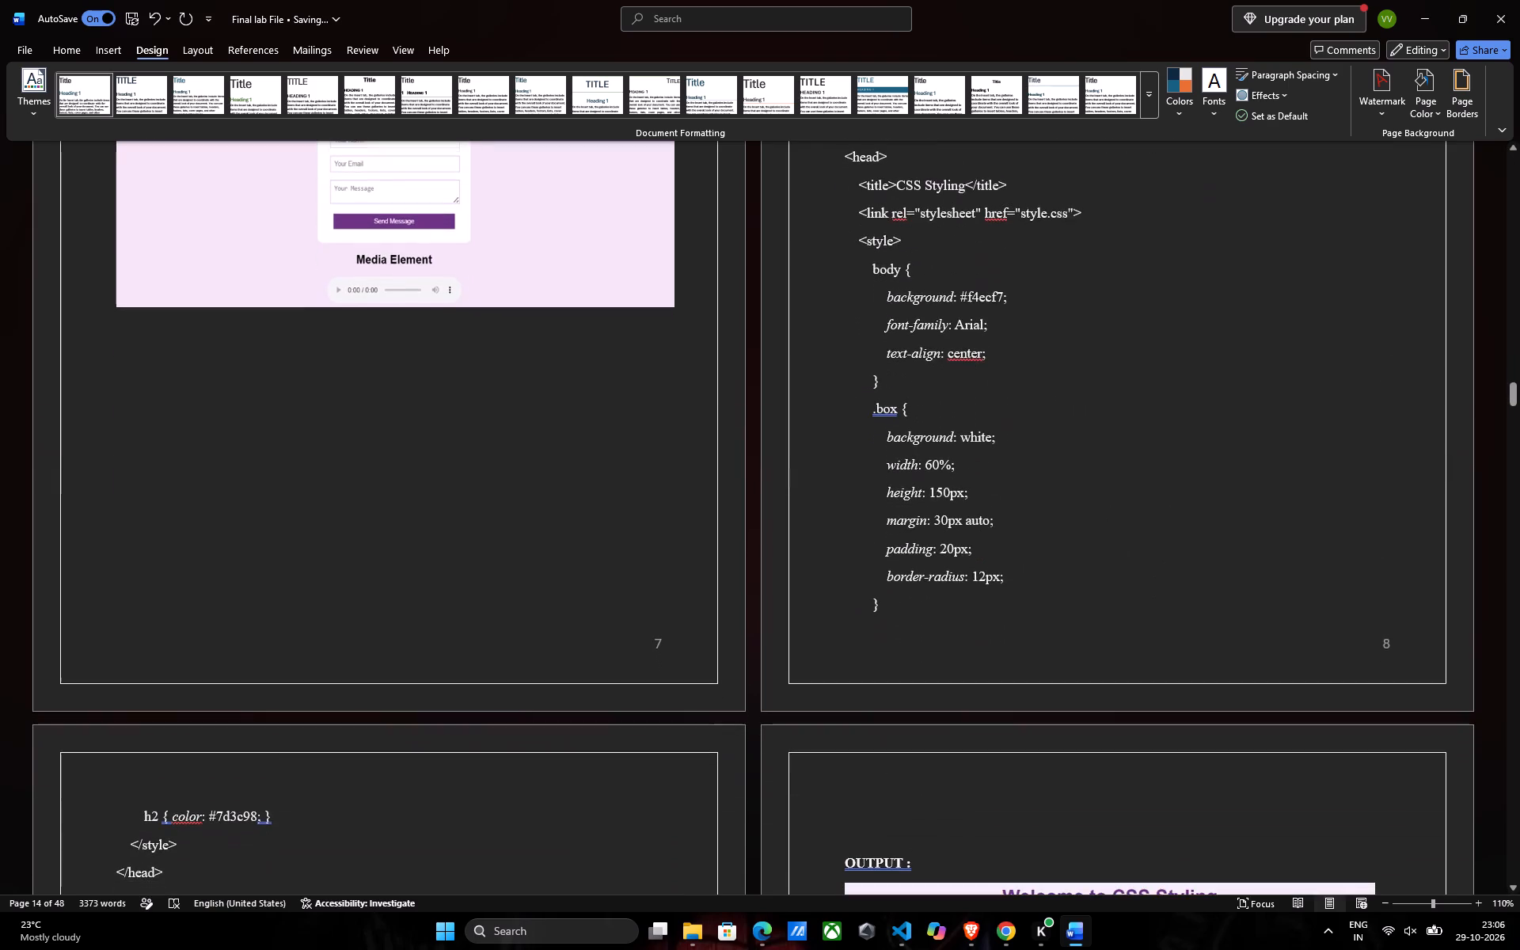
pyautogui.scroll(-15, 900, 377)
pyautogui.scroll(2, 899, 378)
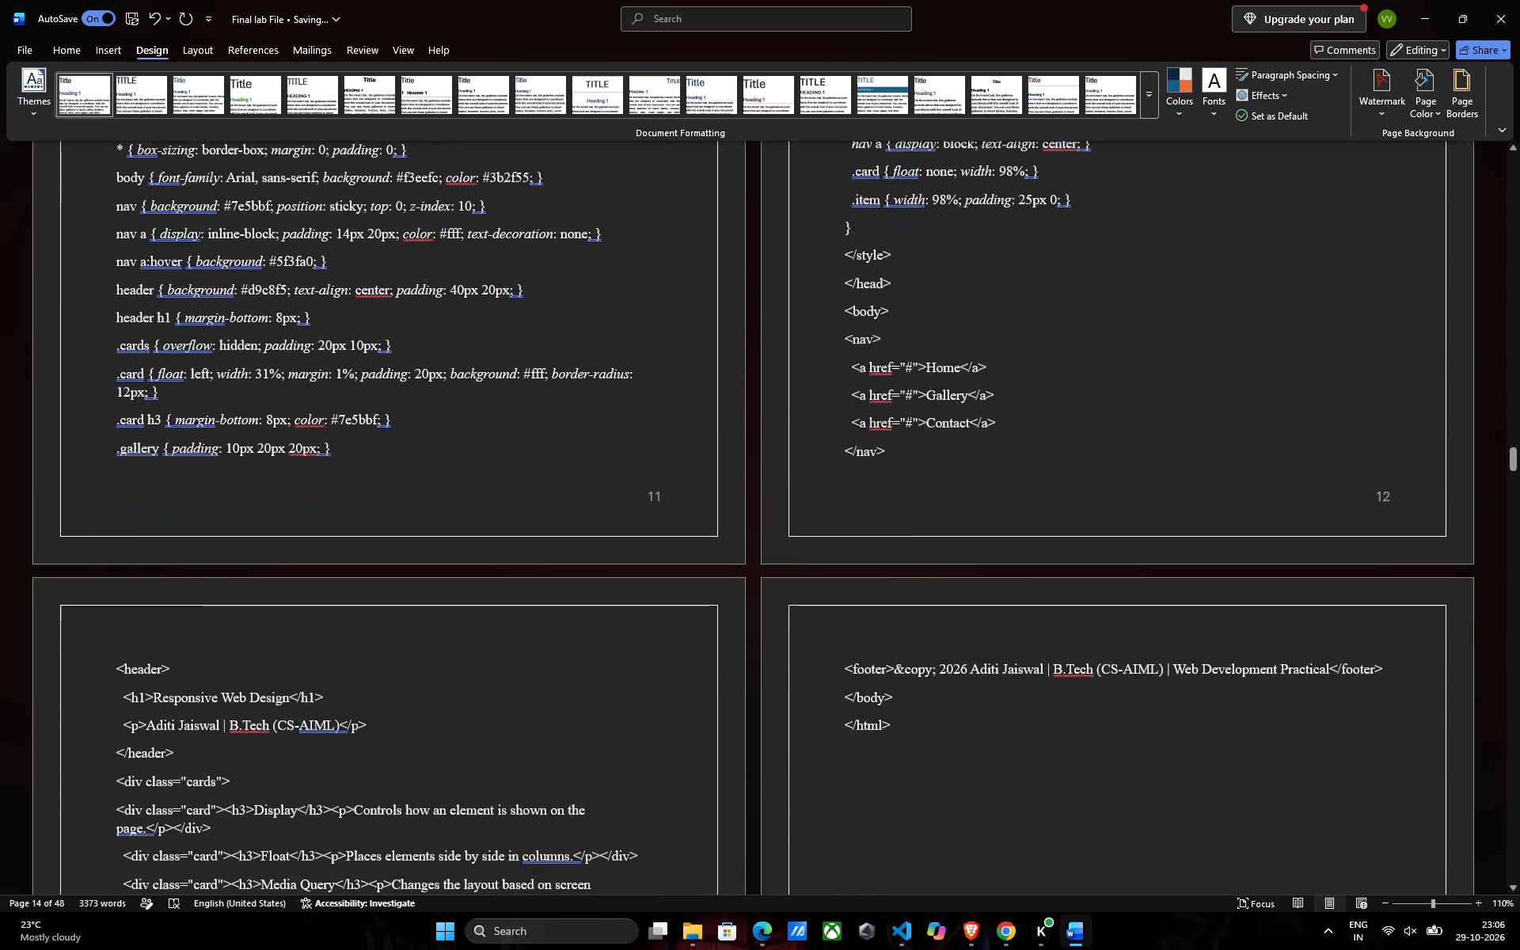
pyautogui.scroll(2, 899, 378)
pyautogui.scroll(-20, 899, 378)
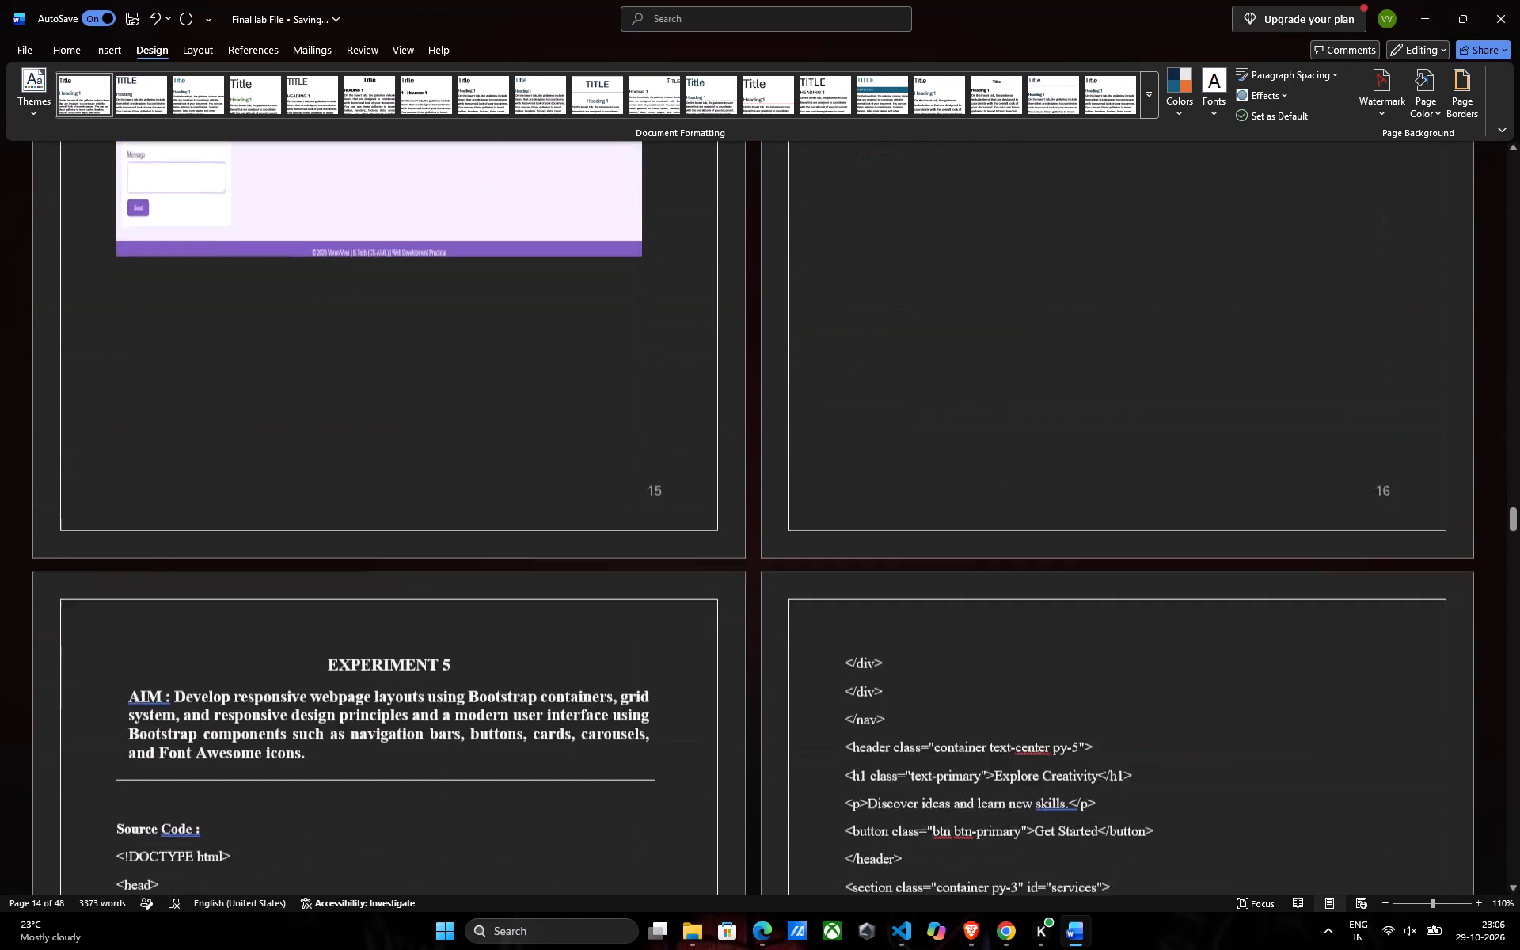
pyautogui.scroll(-10, 899, 378)
pyautogui.scroll(-19, 899, 378)
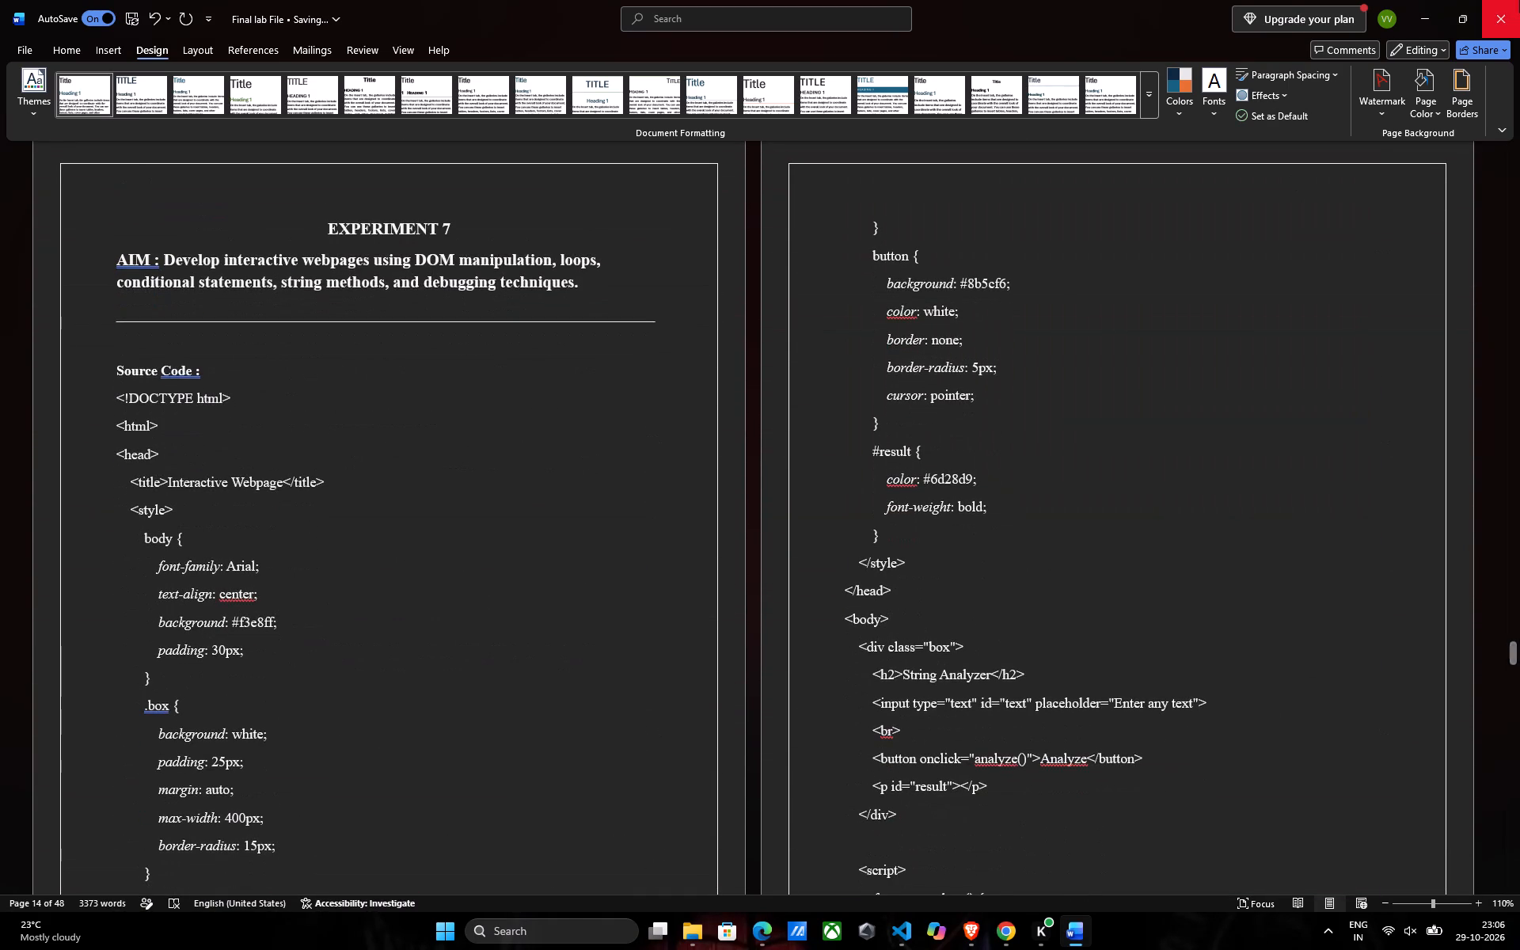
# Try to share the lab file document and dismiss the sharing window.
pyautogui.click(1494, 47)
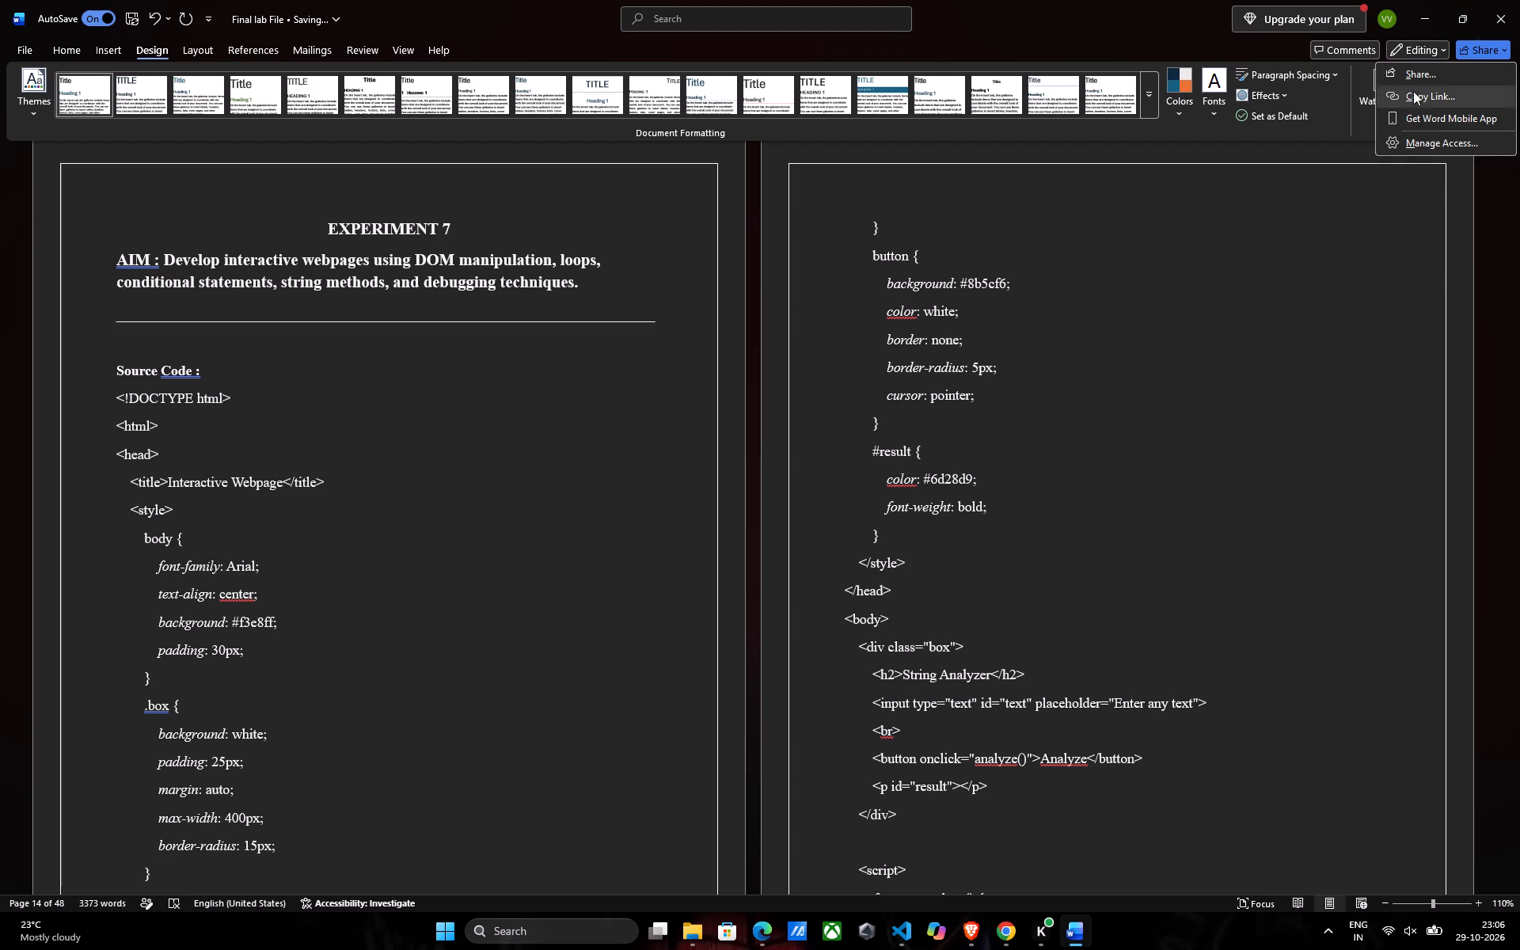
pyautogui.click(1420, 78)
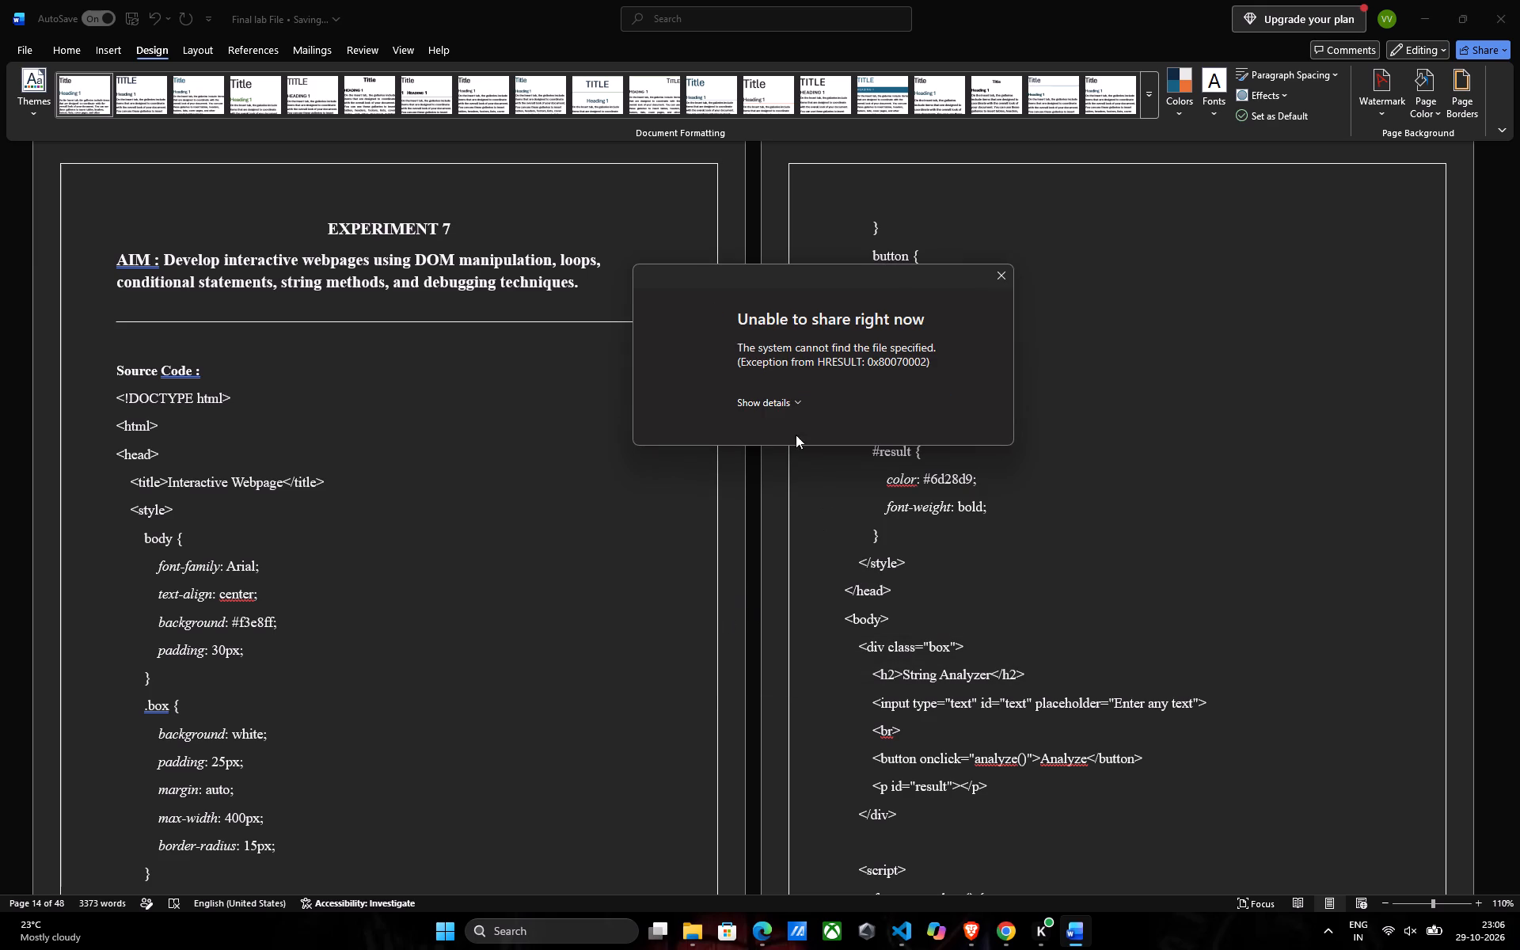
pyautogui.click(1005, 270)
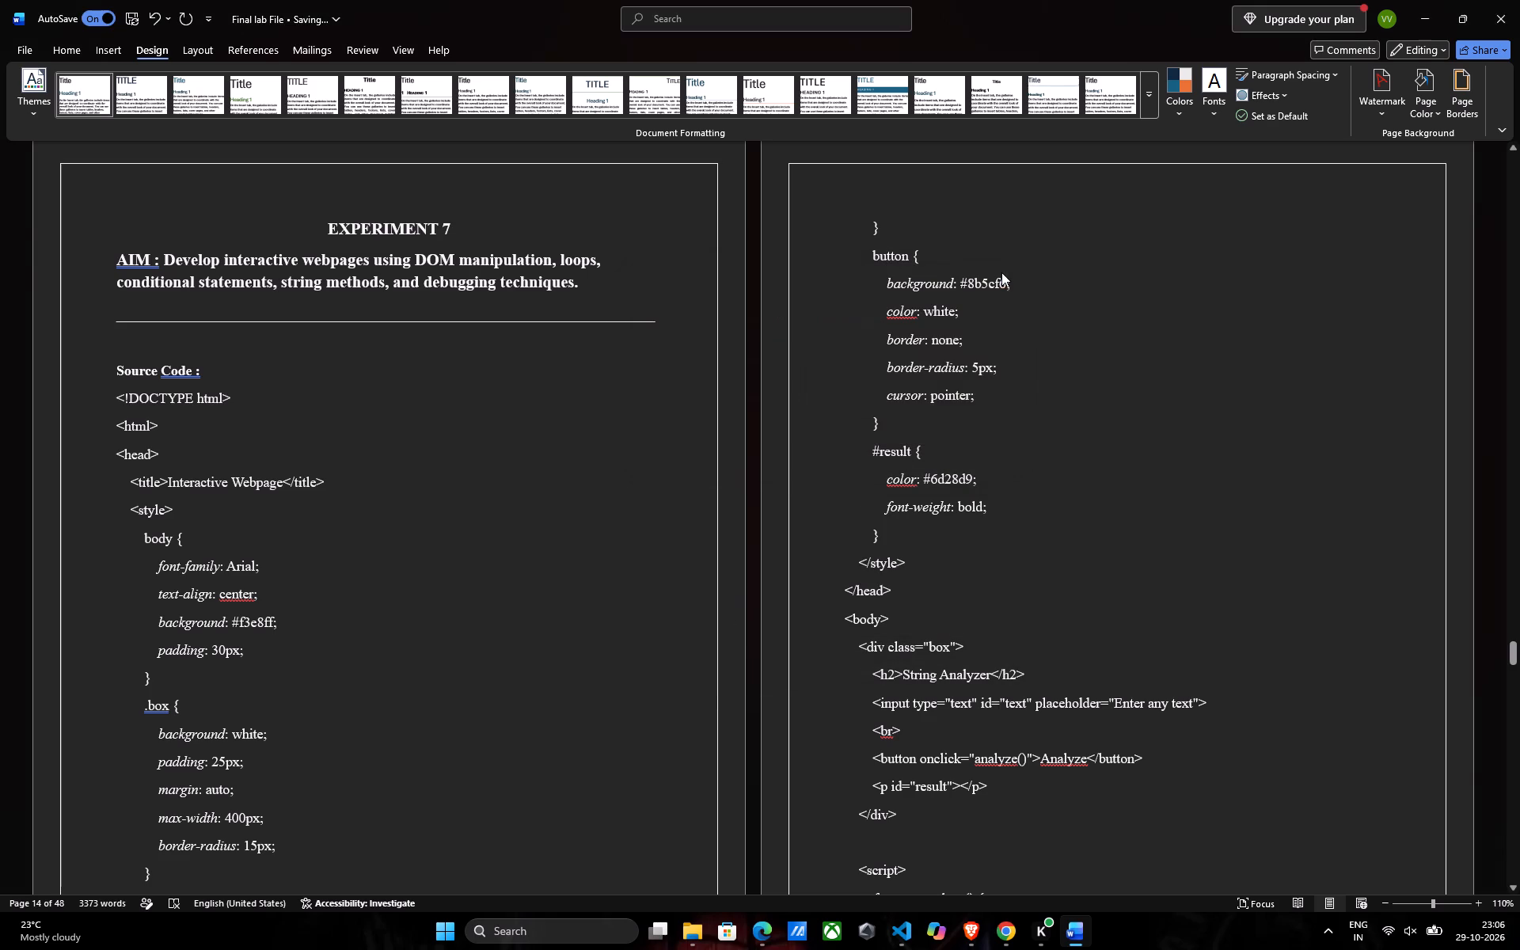
# Save the lab file document.
pyautogui.click(138, 19)
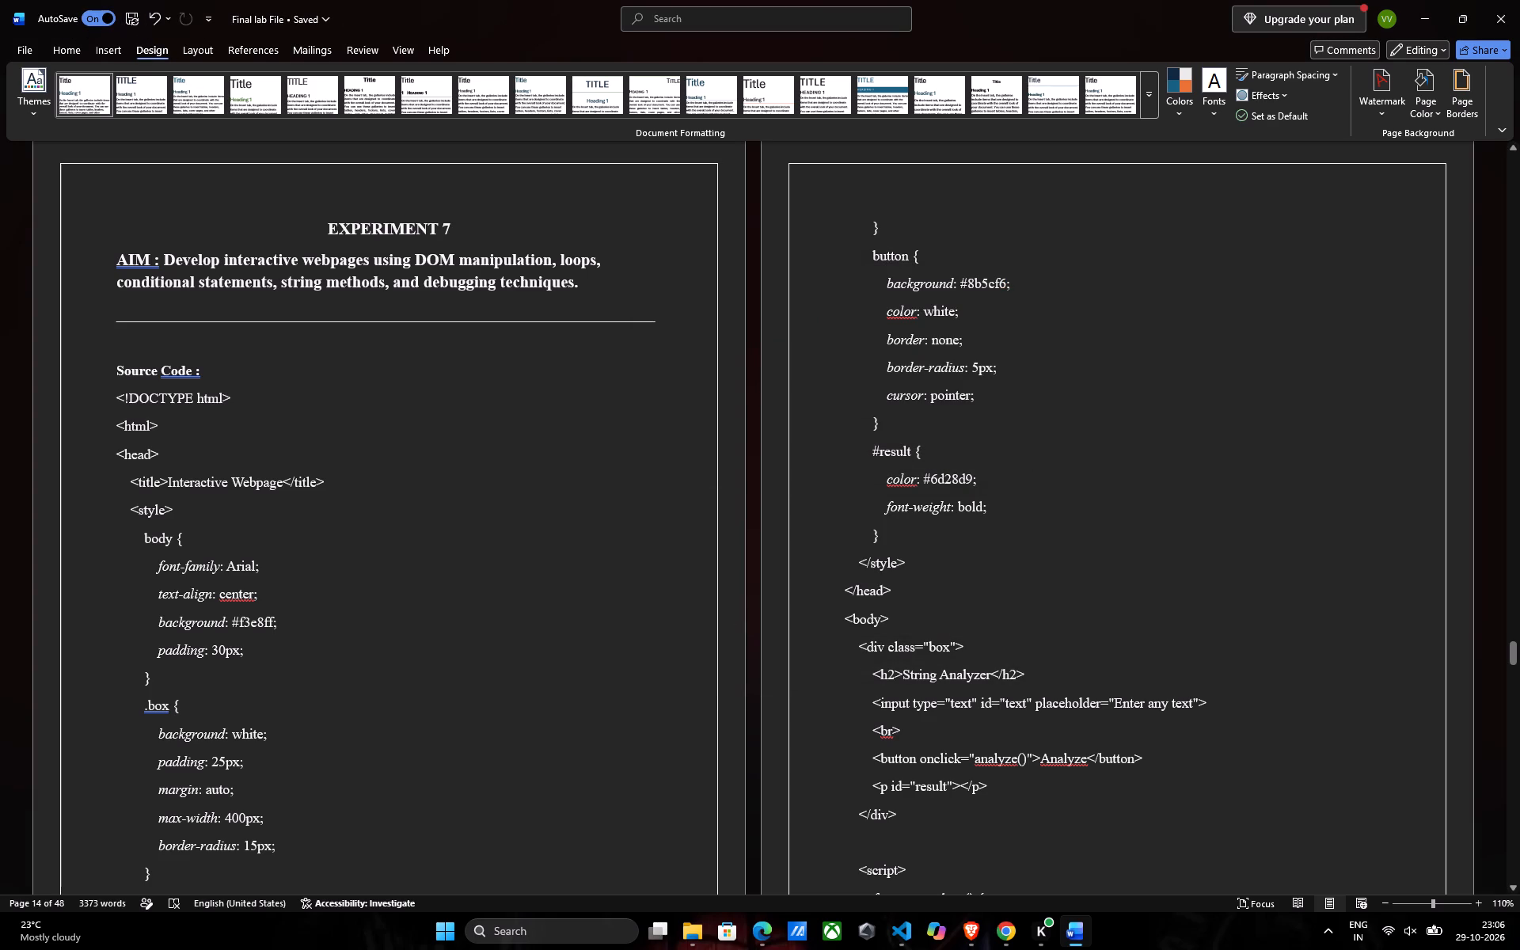